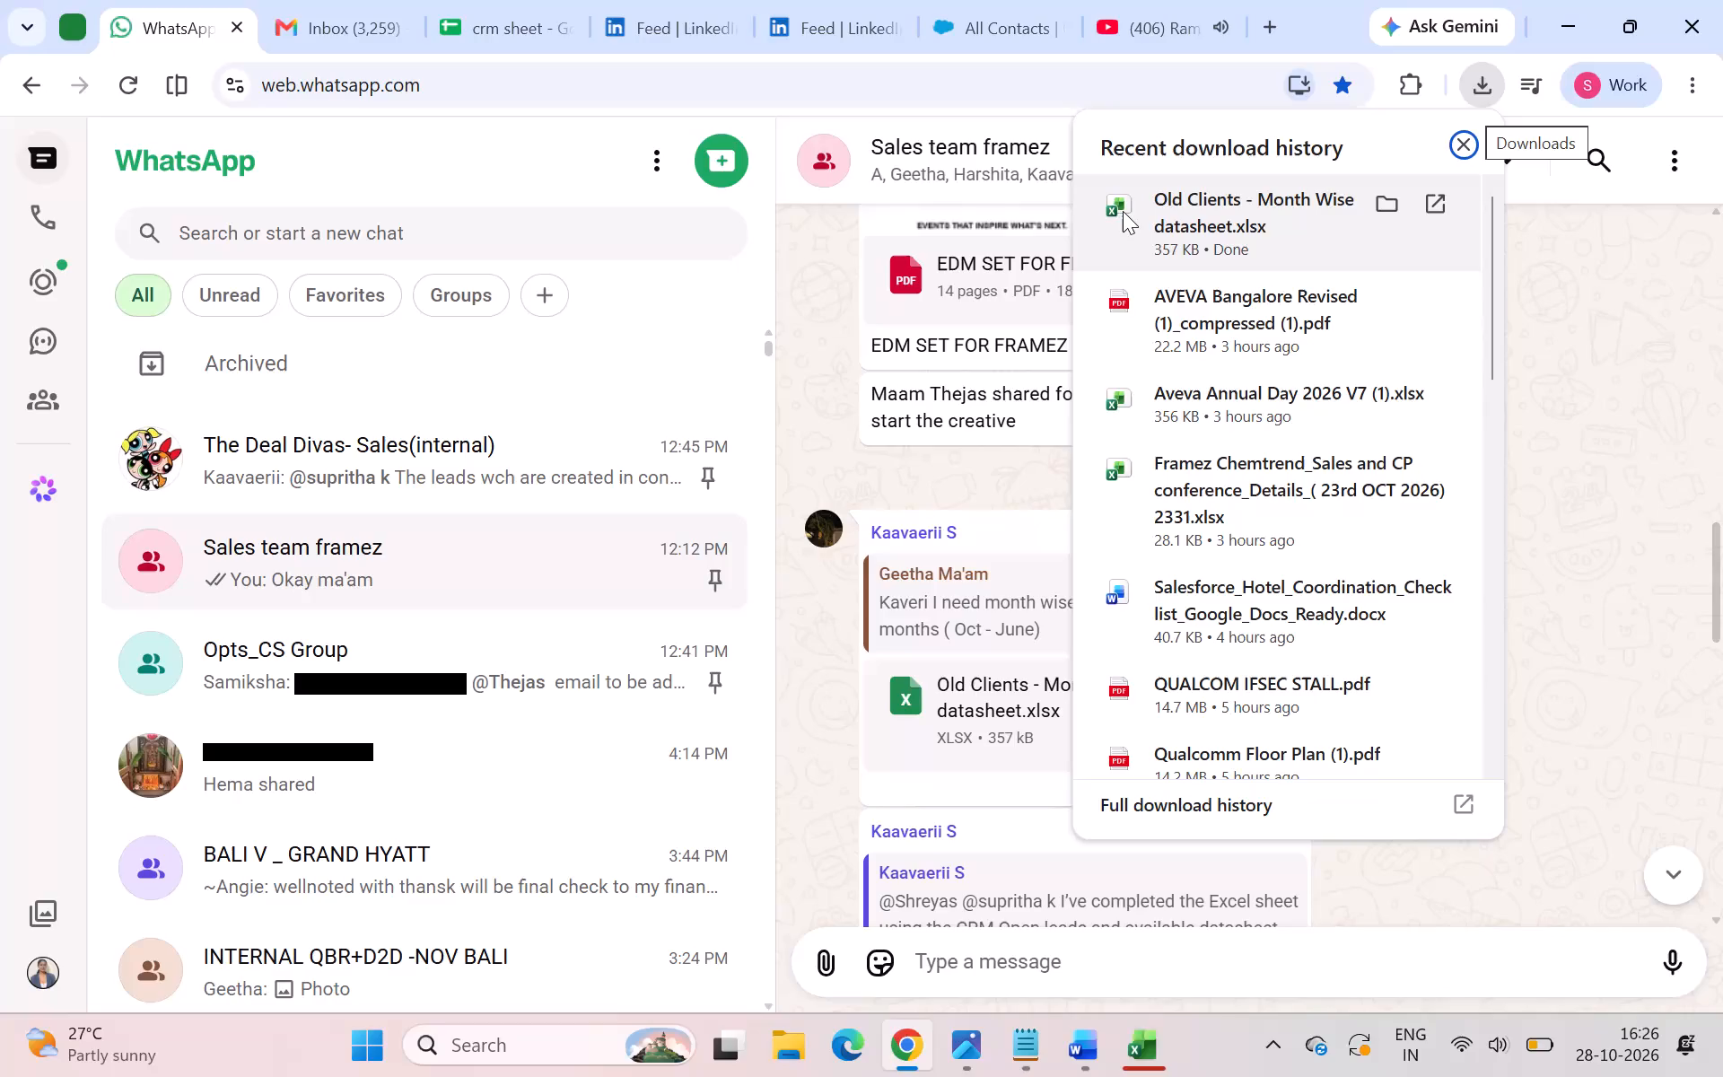
Open the downloaded "Old Clients - Month Wise datasheet.xlsx" in a full-size Excel window and enable editing.
double_click(1124, 212)
double_click(1241, 206)
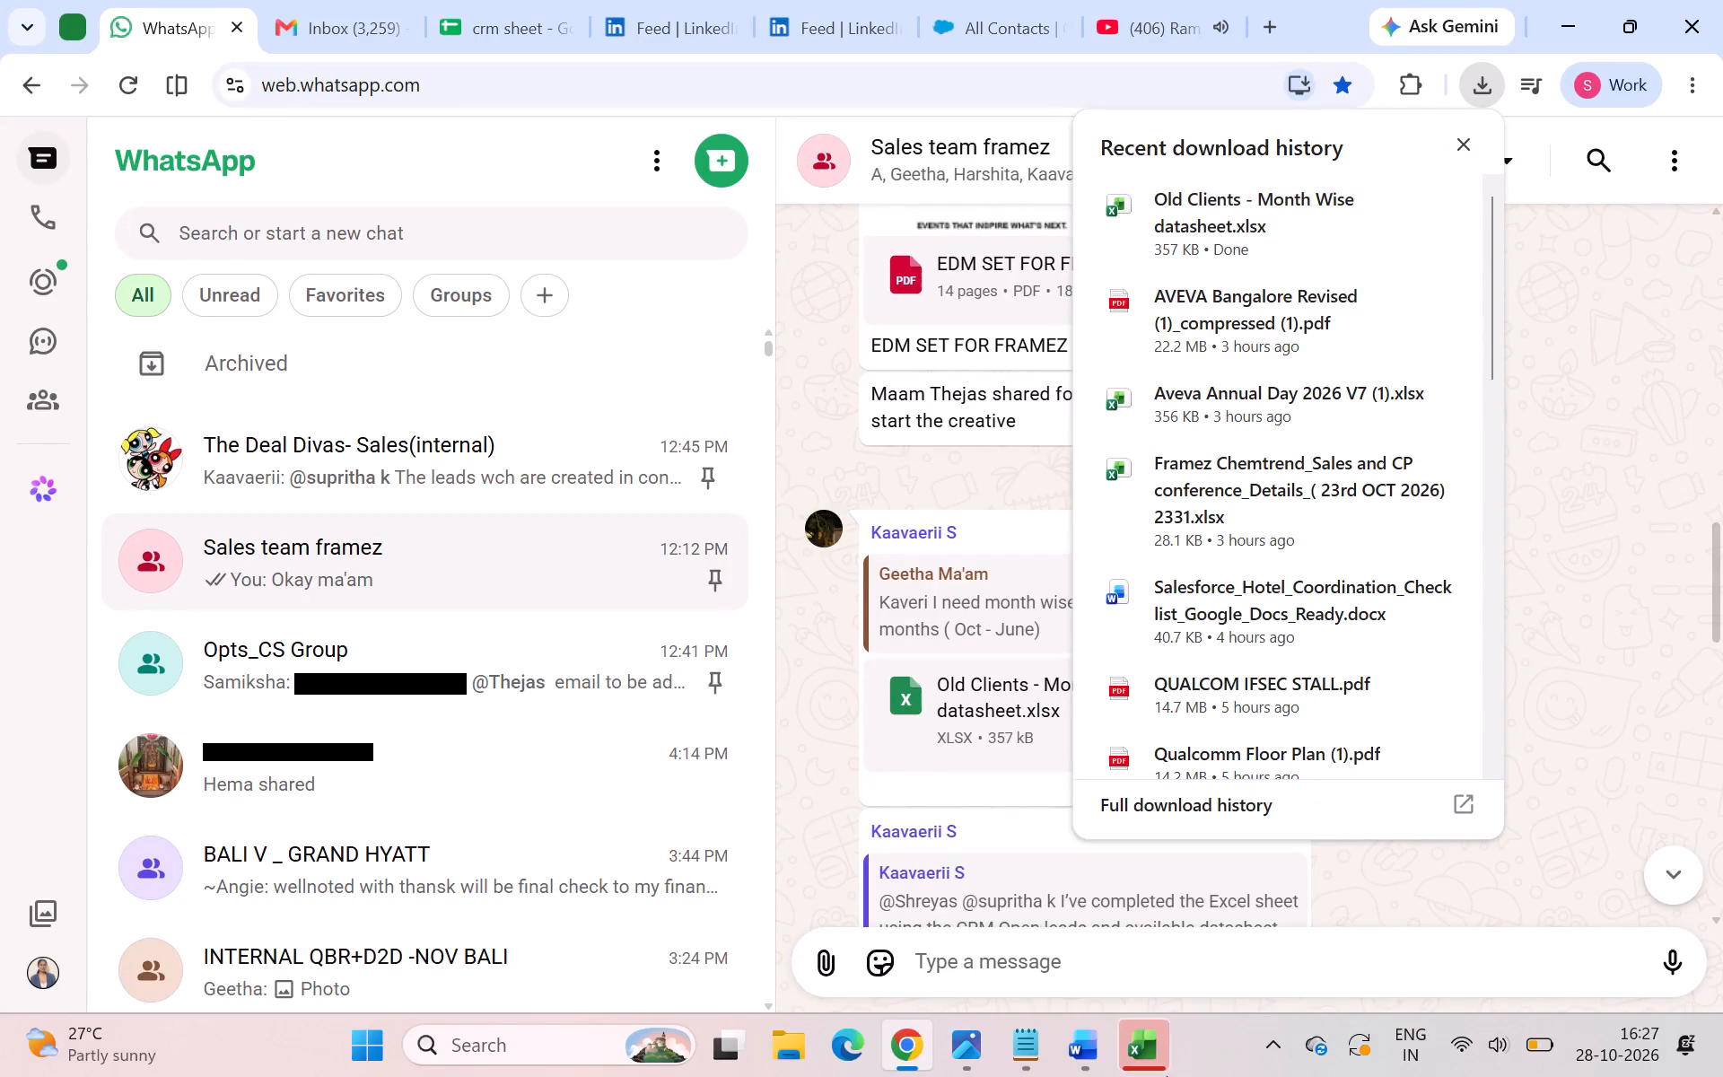
left_click(1156, 1046)
left_click(1614, 977)
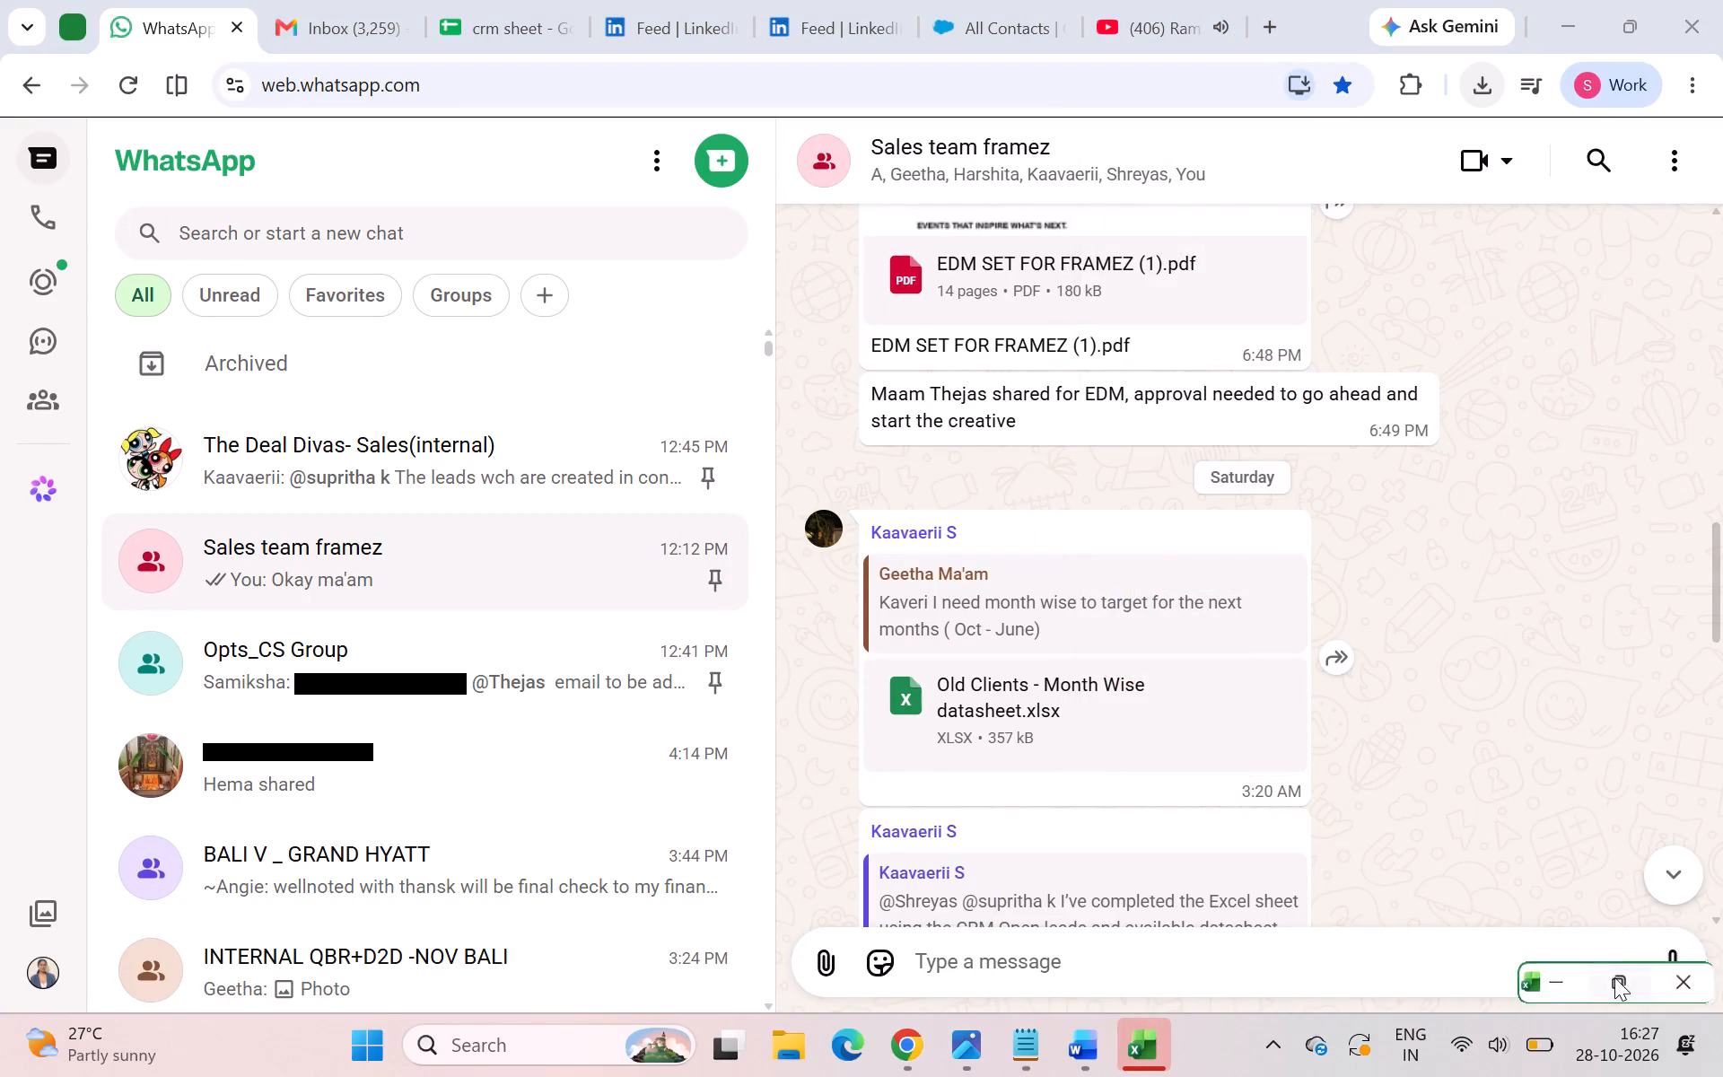
scroll(873, 575, "down", 3)
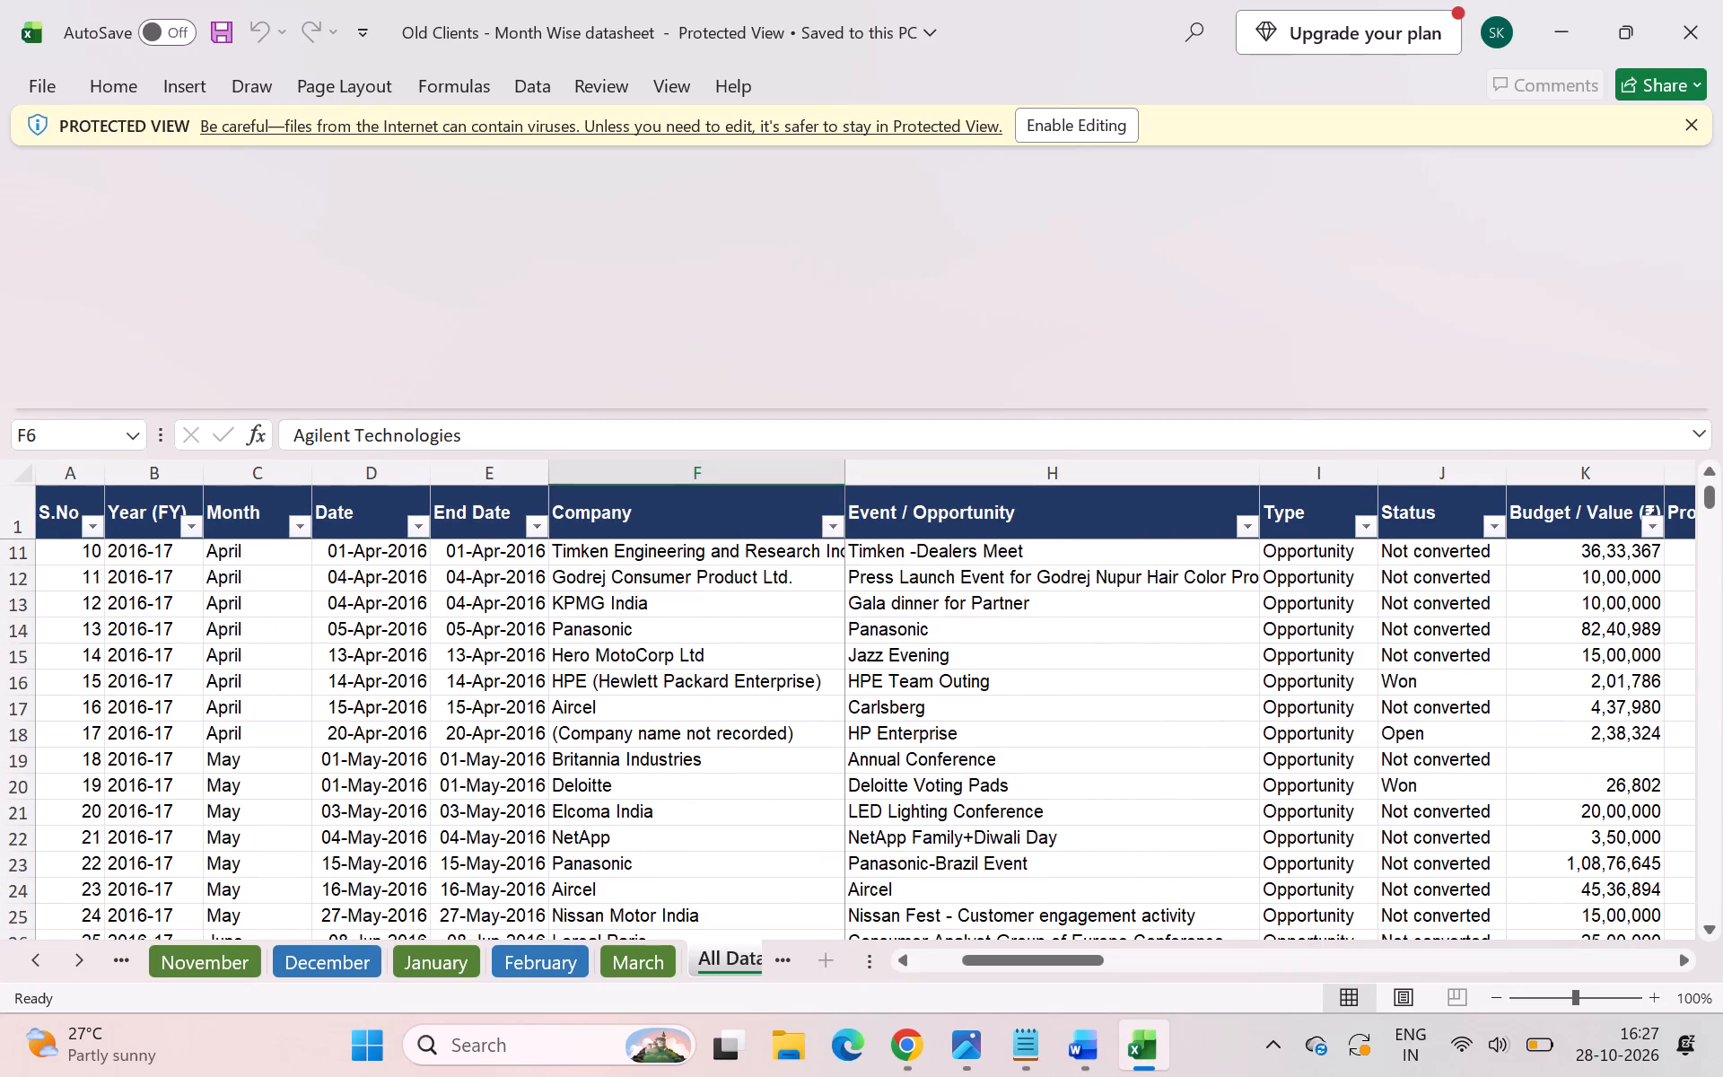
left_click(1060, 118)
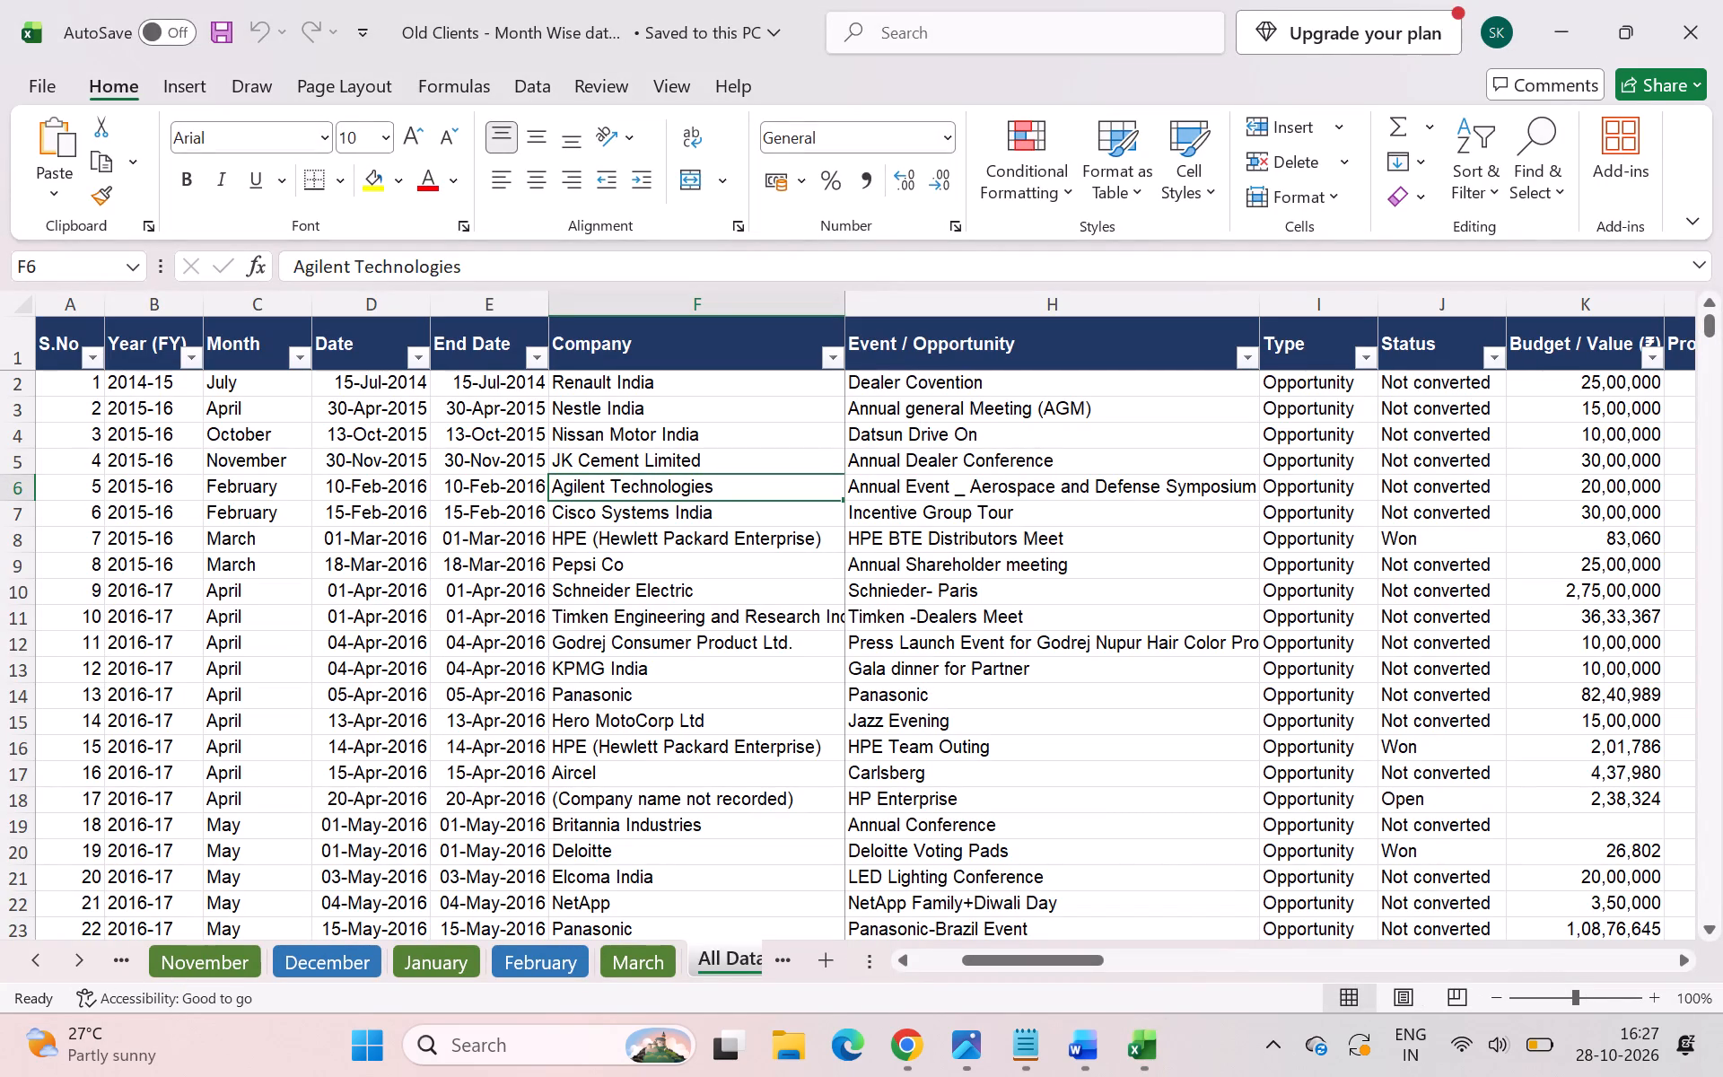
Review the client event and opportunity records on the All Data sheet, from the earliest years through the 2024-25 entries.
scroll(571, 862, "down", 20)
scroll(576, 856, "down", 18)
scroll(576, 856, "down", 6)
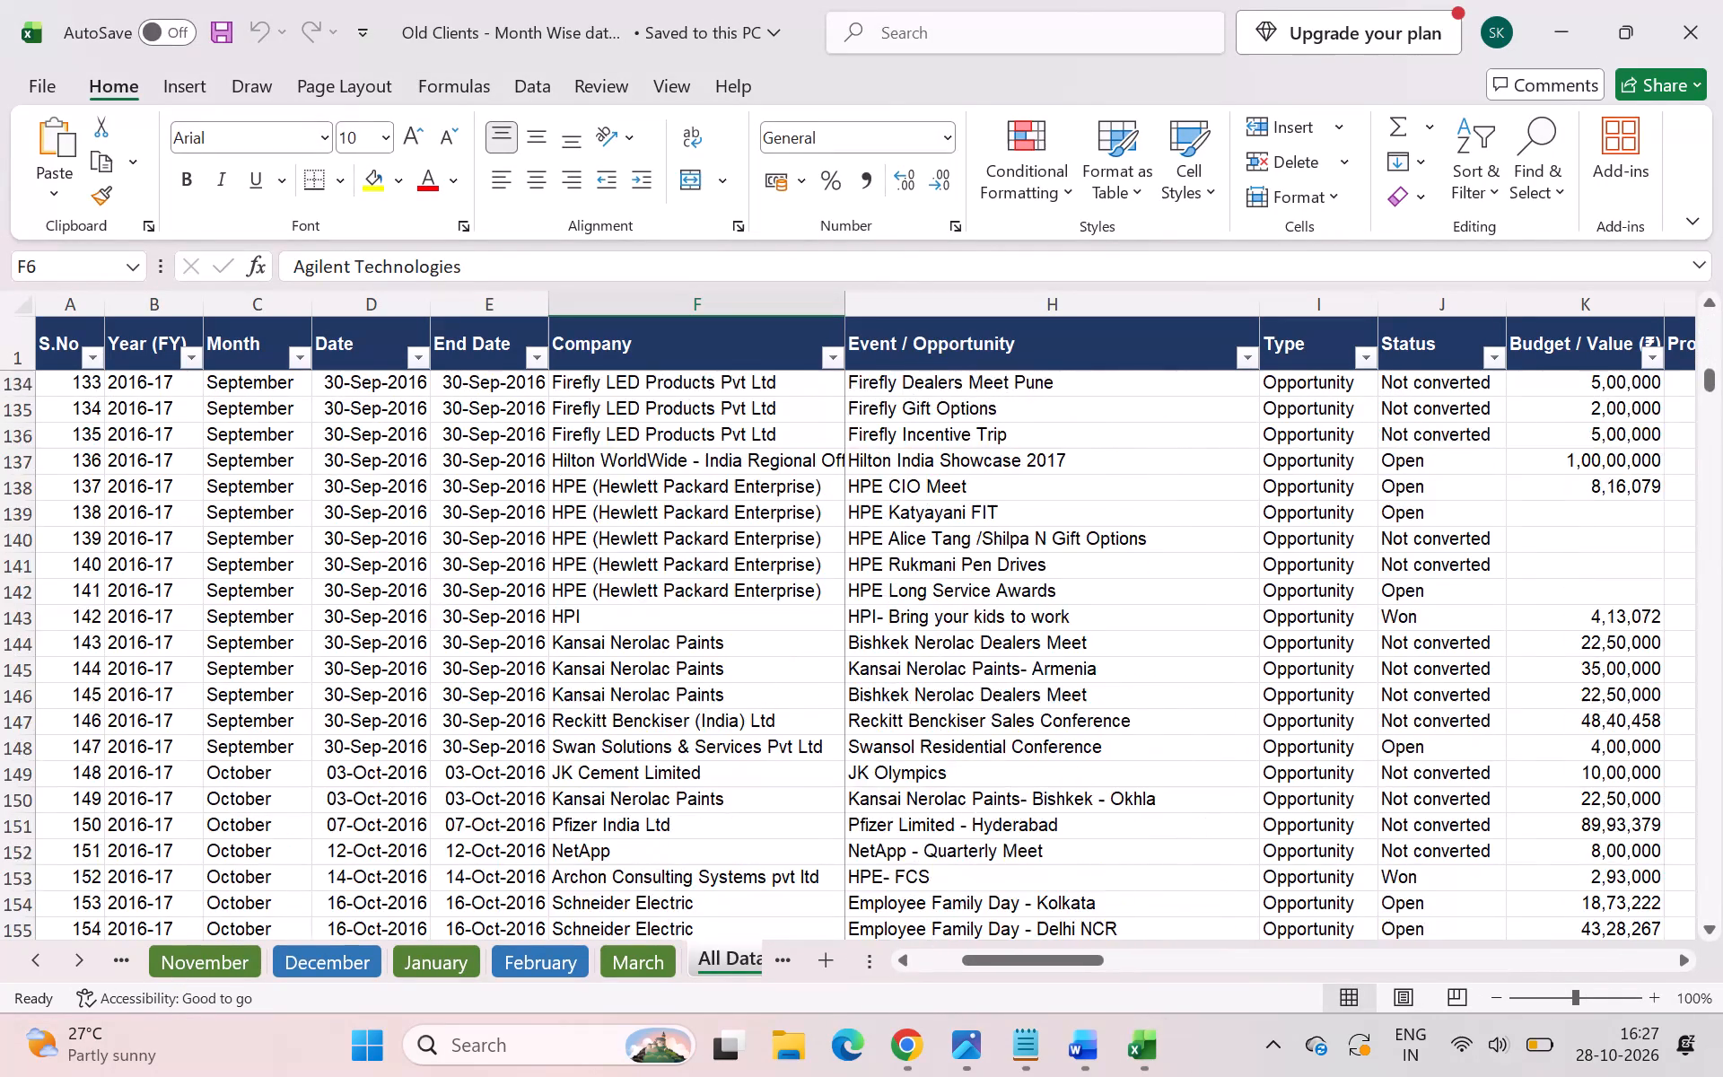
scroll(576, 856, "down", 6)
scroll(576, 856, "down", 20)
scroll(576, 856, "down", 3)
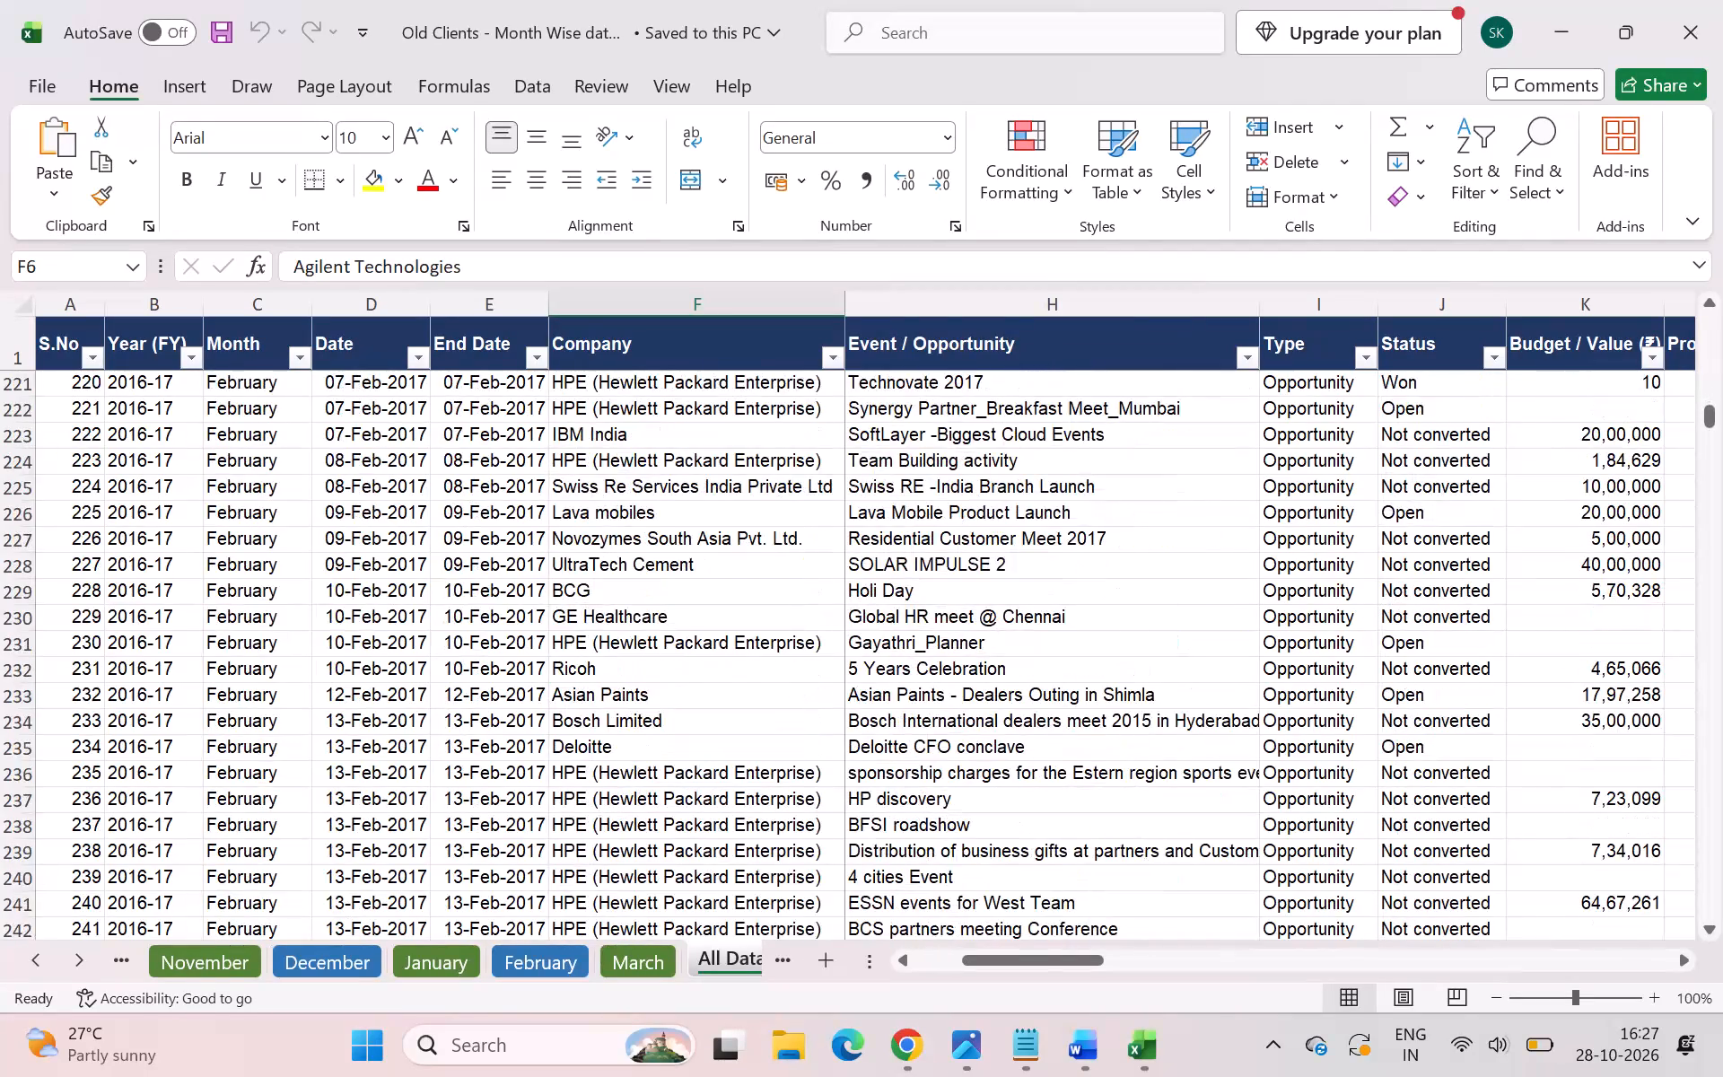
left_click_drag(1708, 417, 1708, 946)
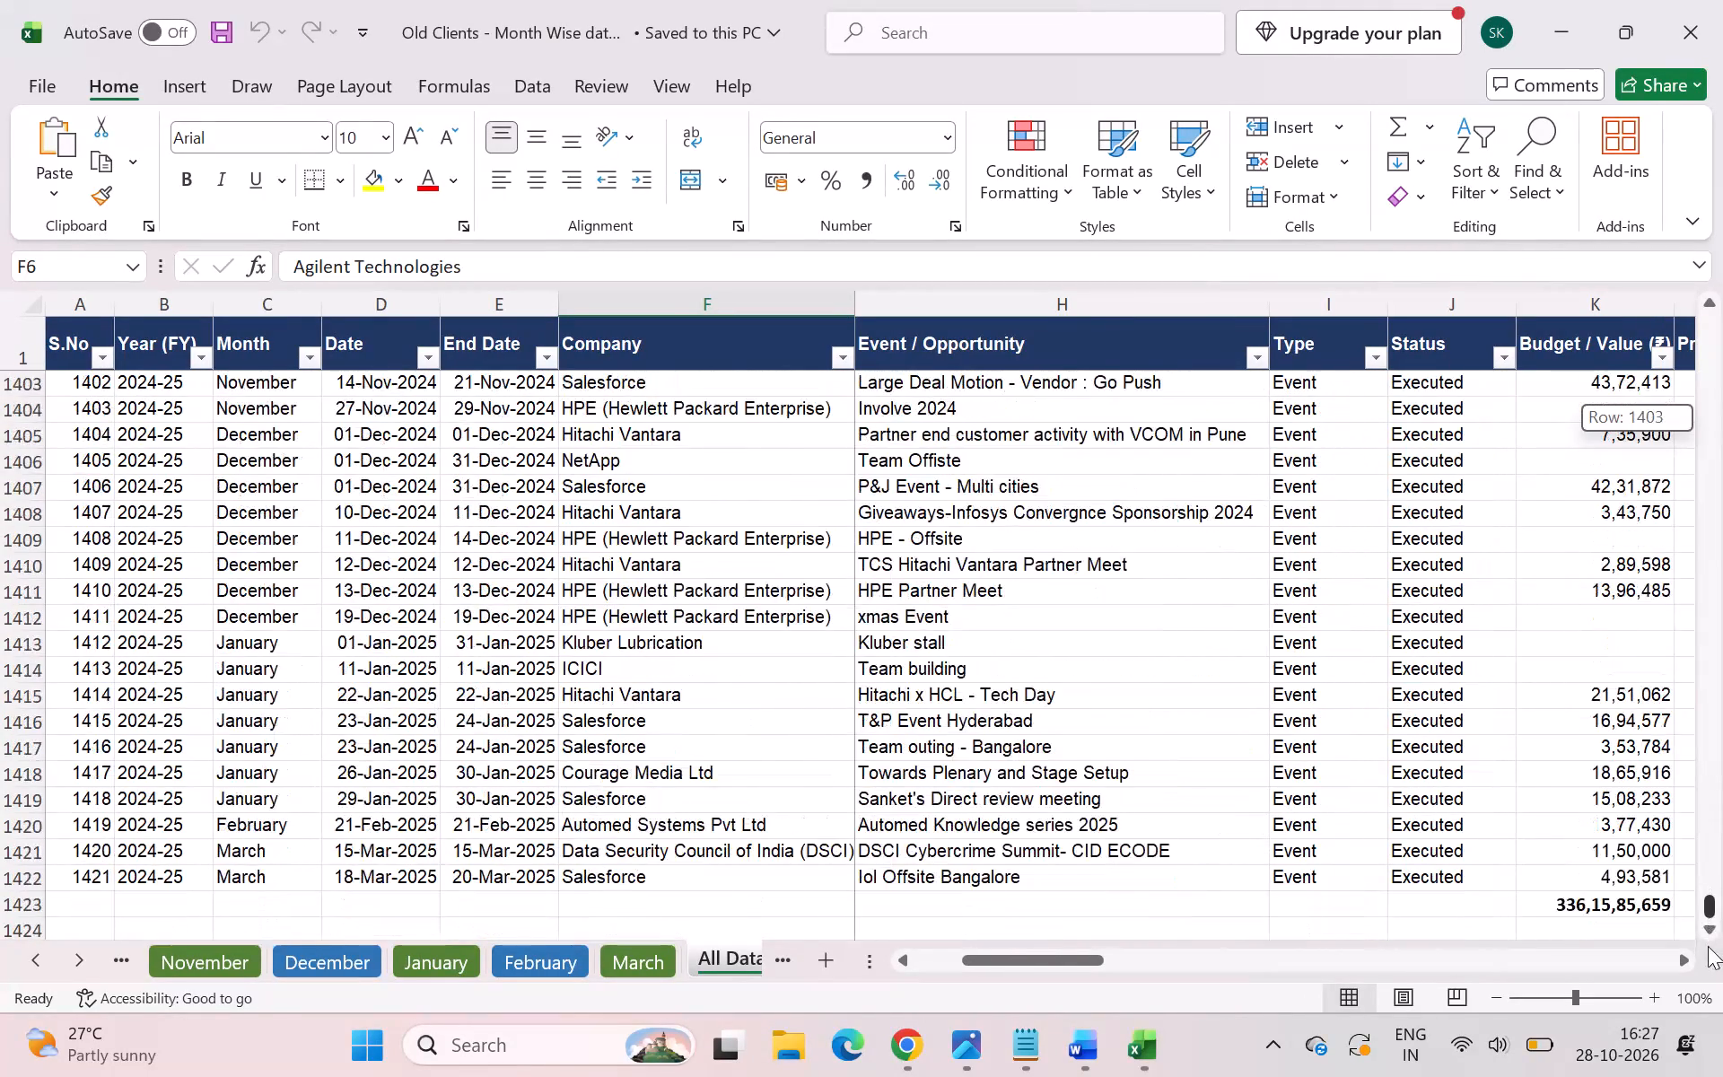
left_click_drag(1708, 946, 1707, 959)
scroll(797, 622, "up", 6)
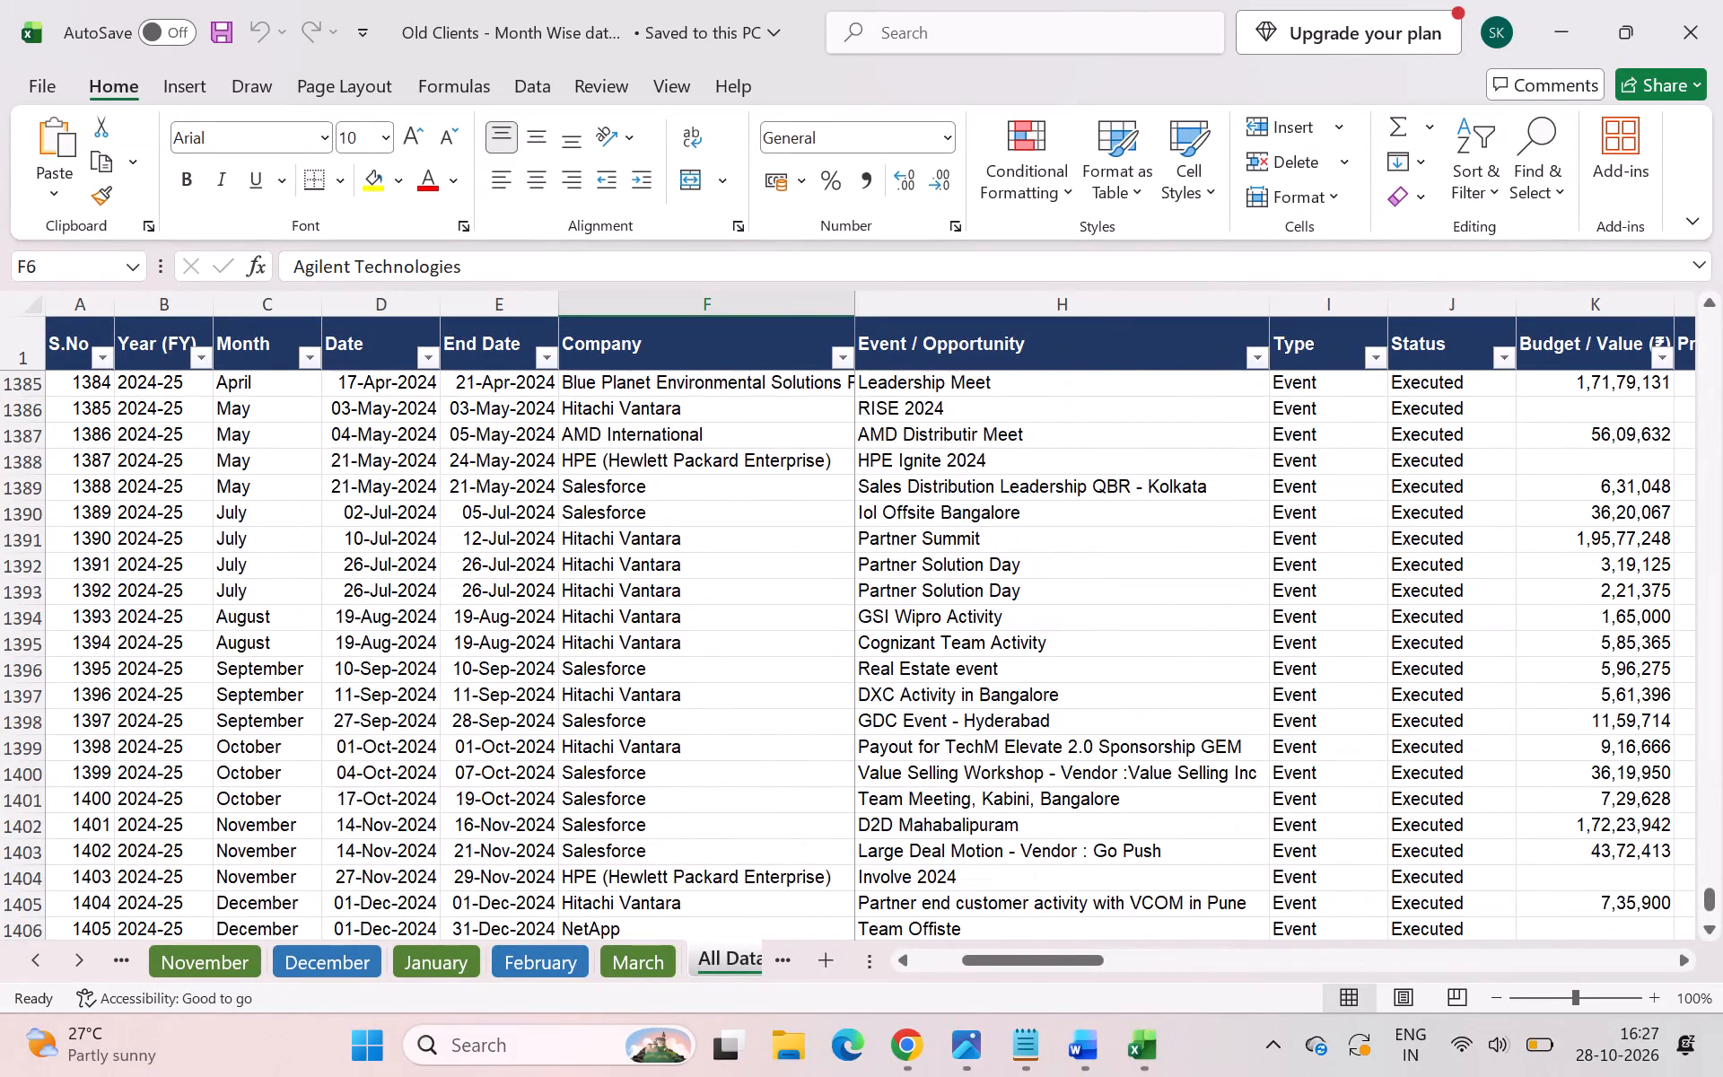
scroll(797, 622, "up", 15)
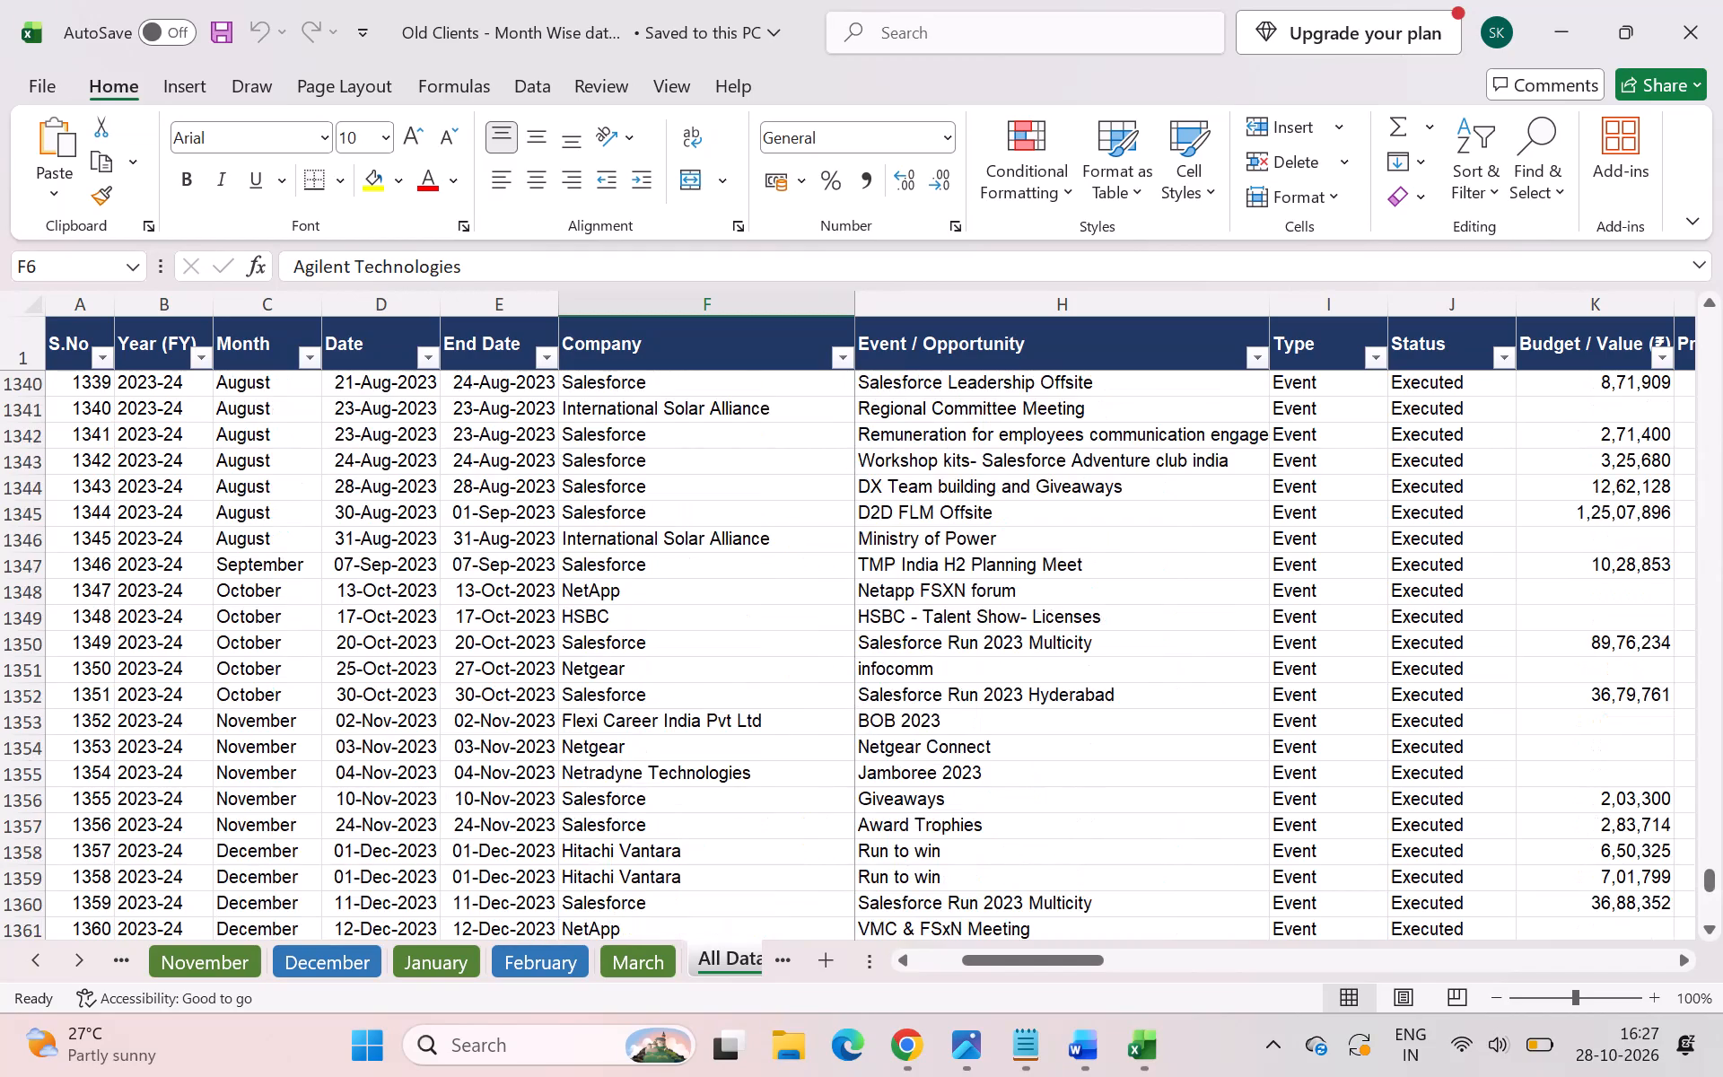
scroll(797, 622, "up", 16)
scroll(797, 622, "up", 8)
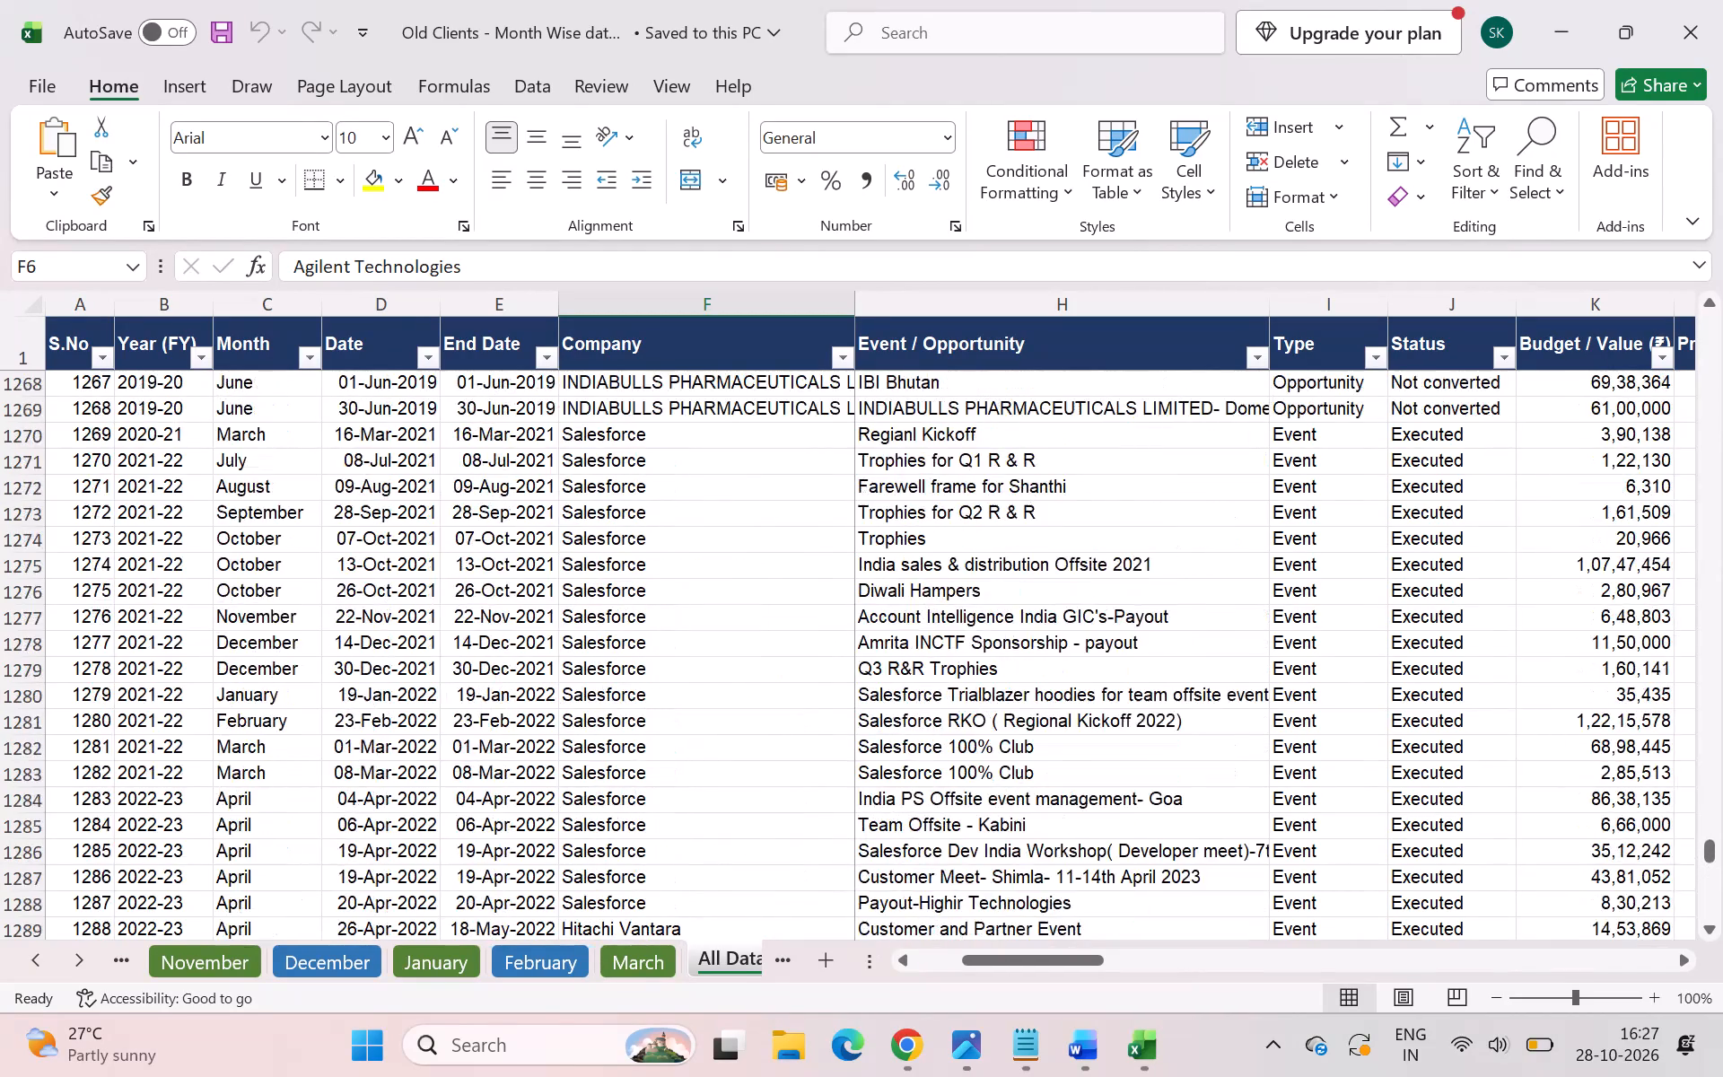
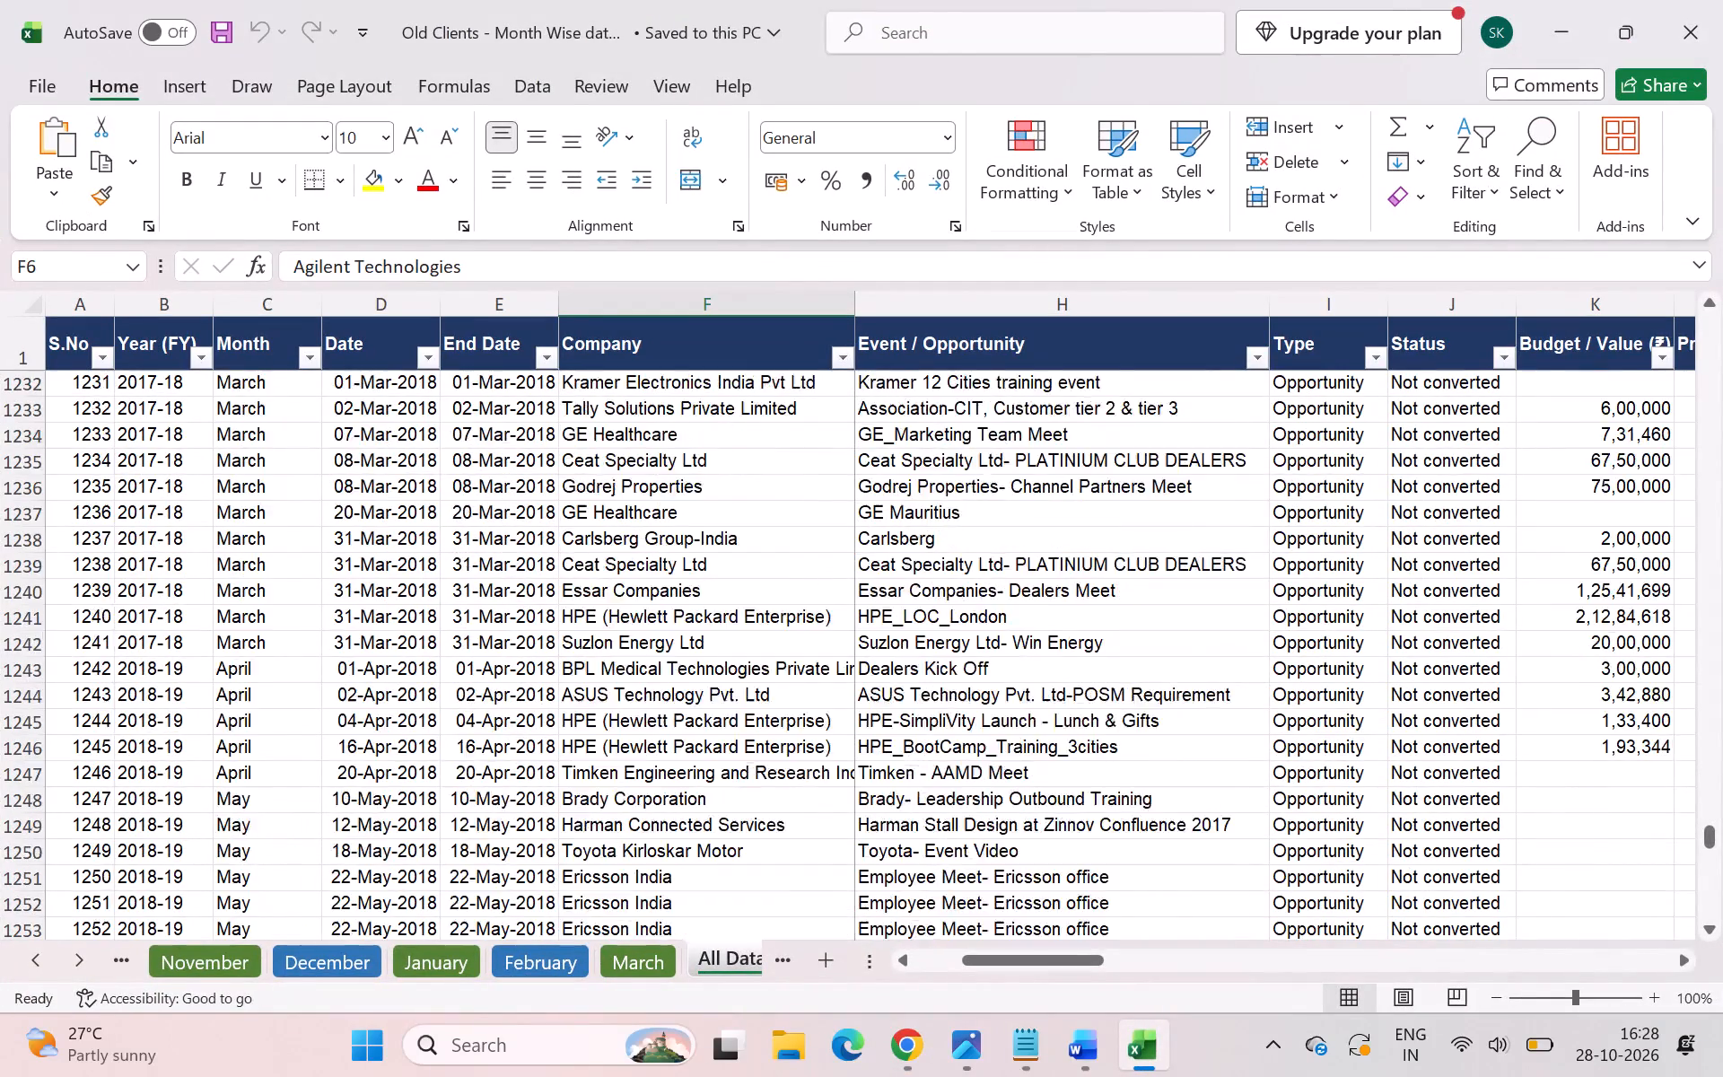
Review the All Data records backwards from the 2018-19 entries to the earliest 2014-15 record.
scroll(494, 580, "up", 17)
scroll(501, 556, "up", 9)
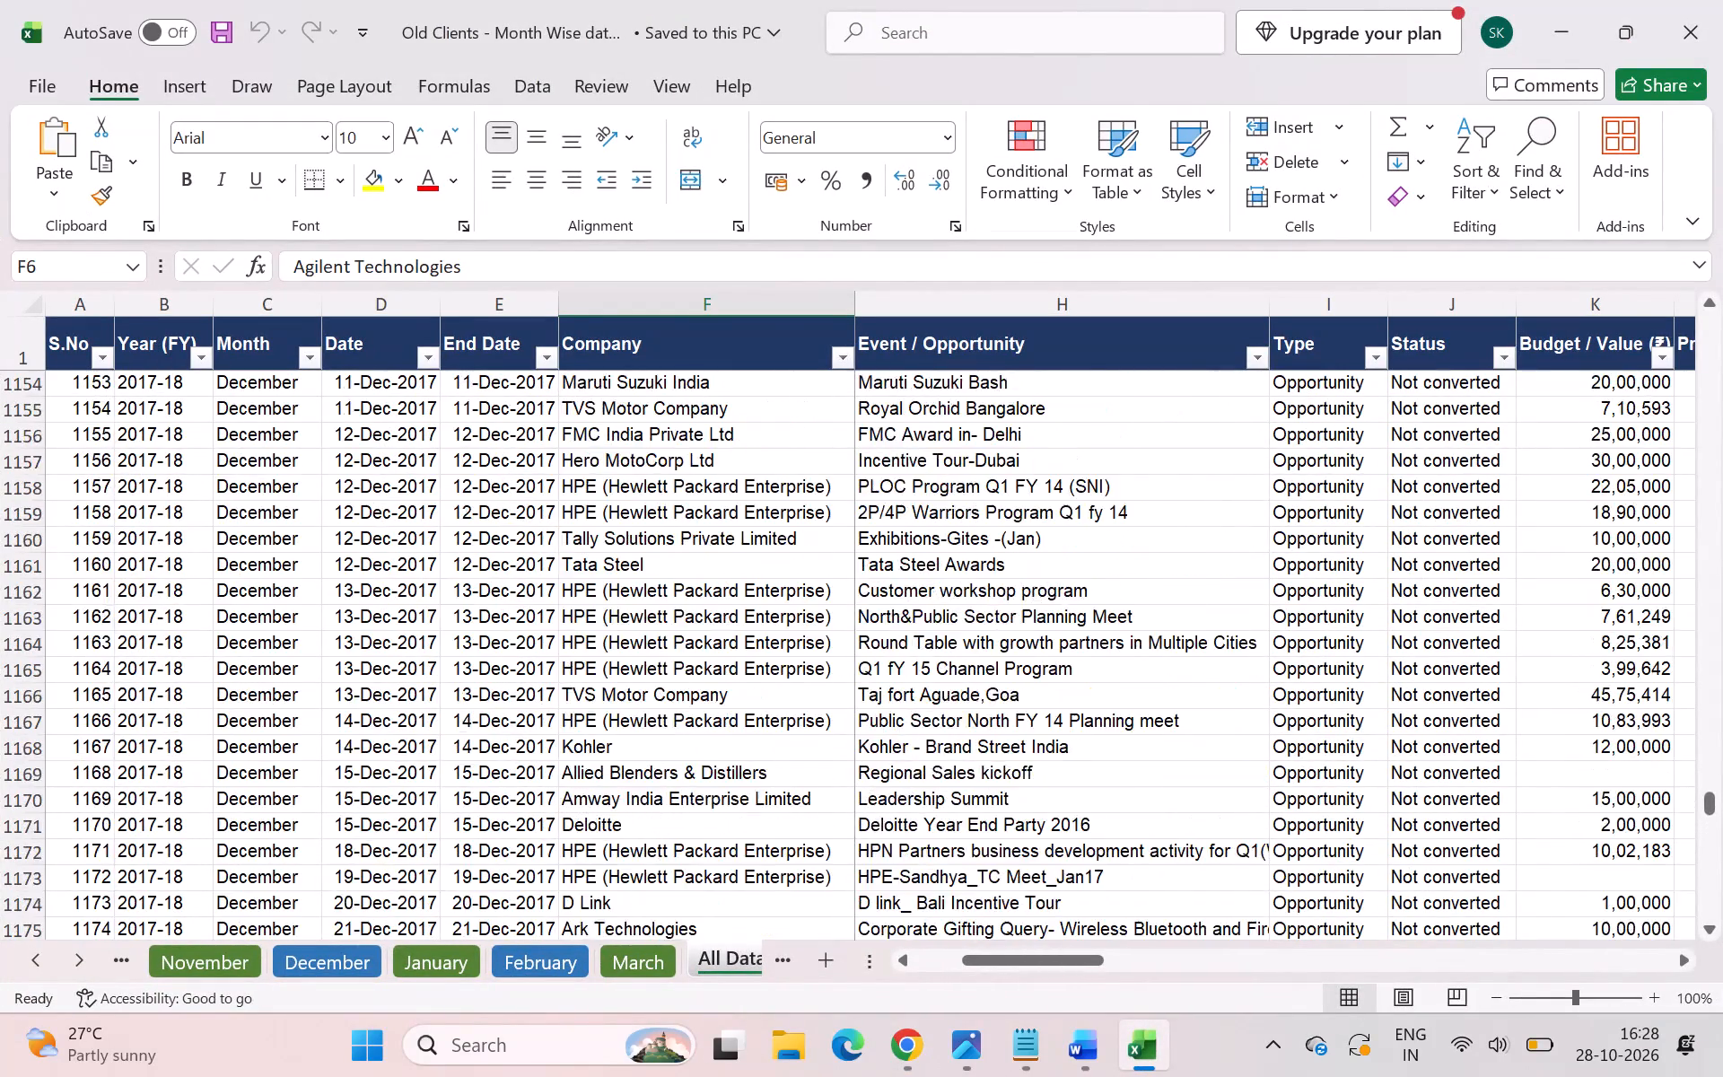
scroll(501, 556, "up", 19)
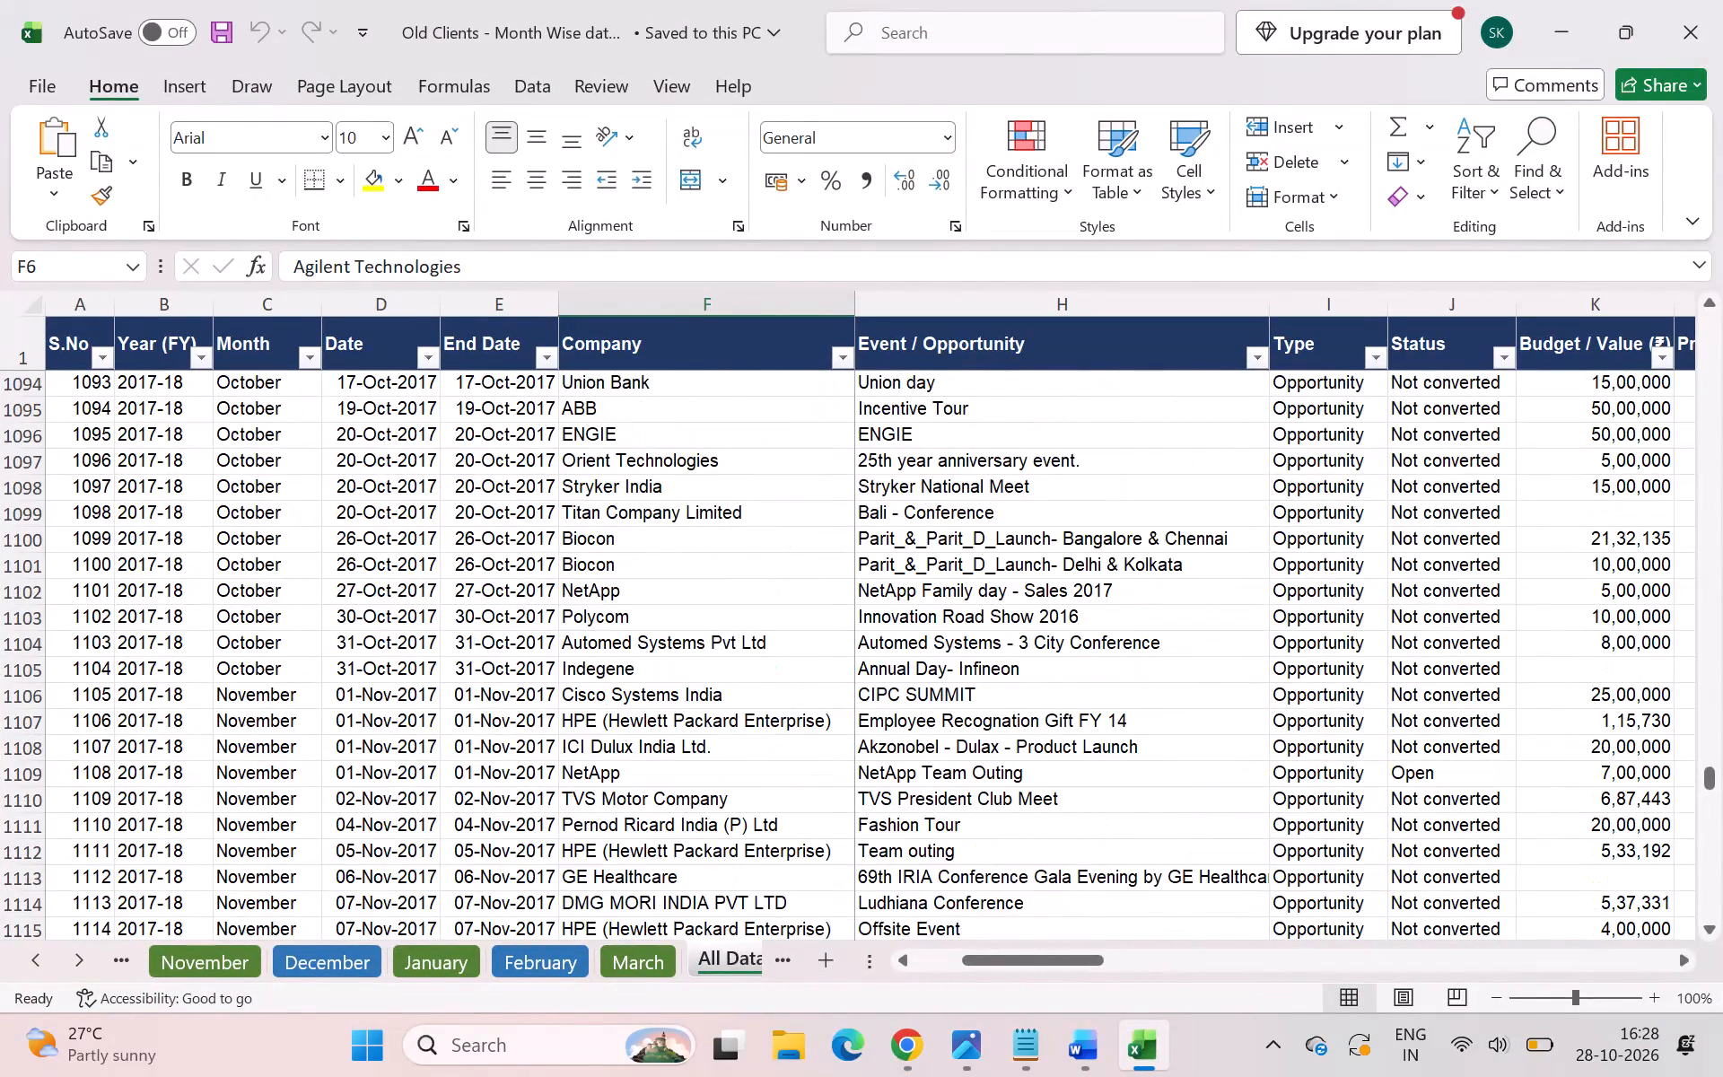
scroll(501, 556, "up", 19)
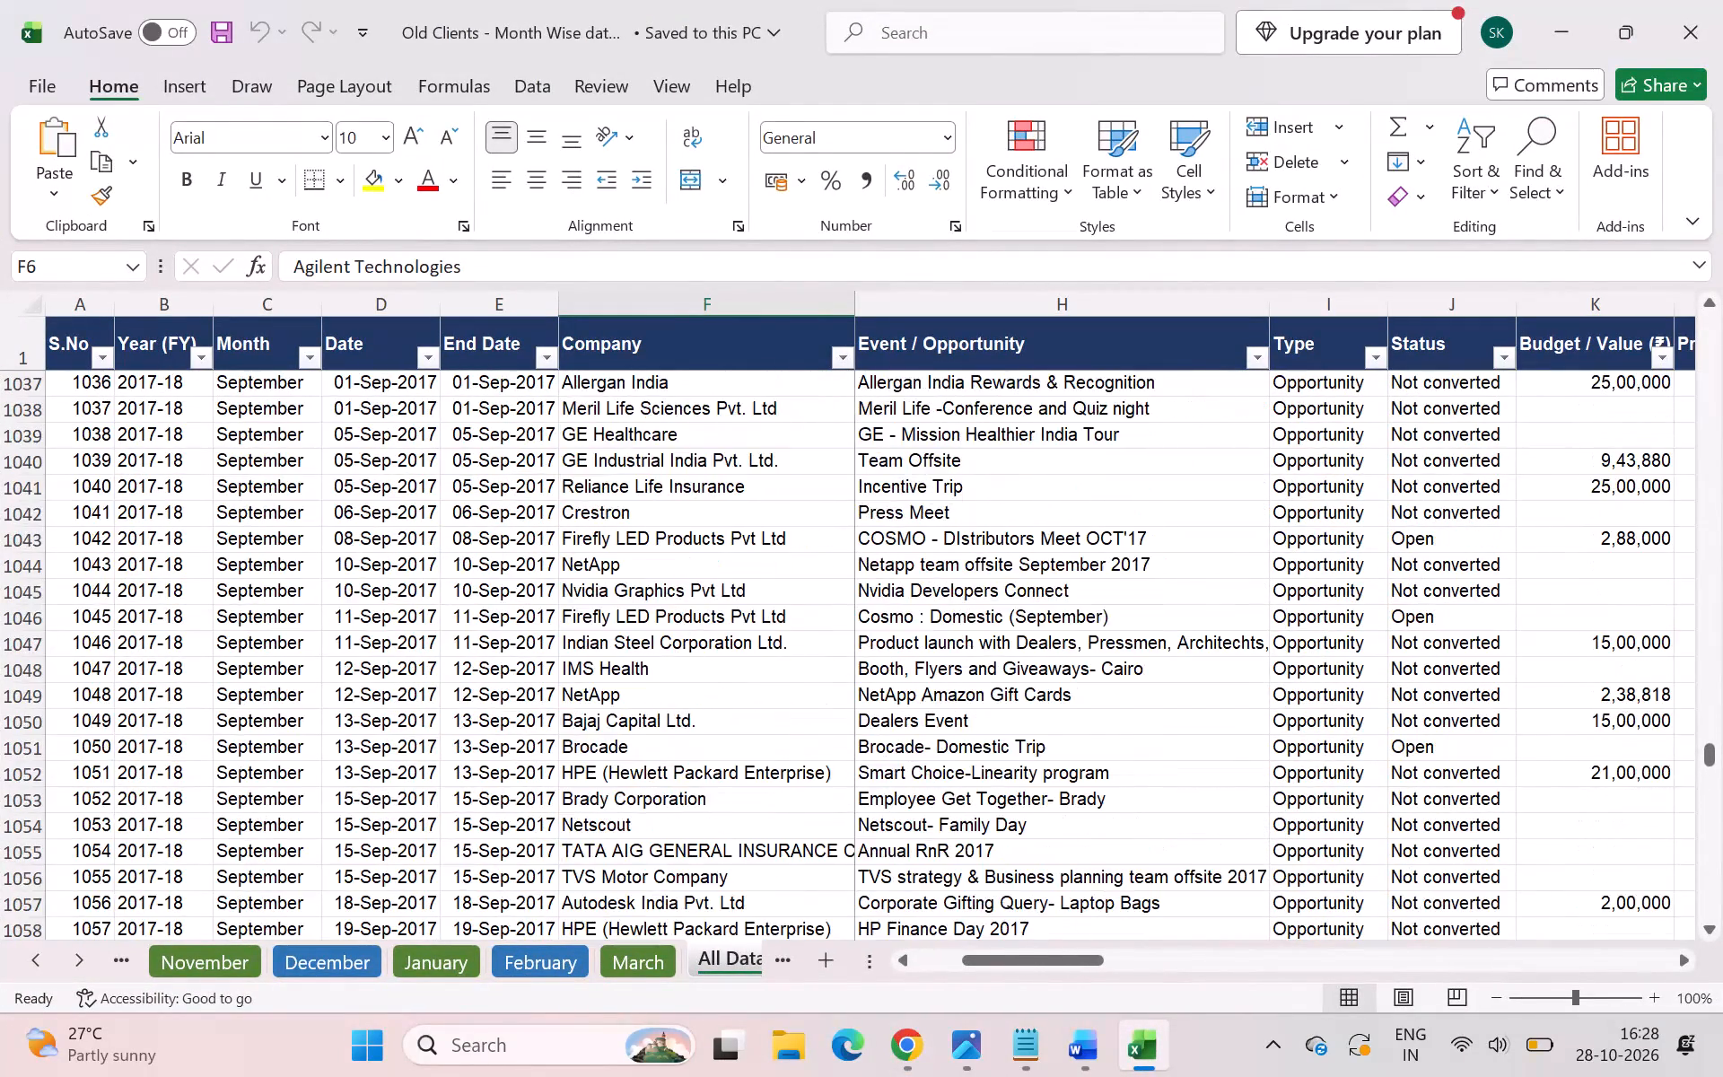
scroll(501, 556, "up", 17)
scroll(504, 572, "up", 10)
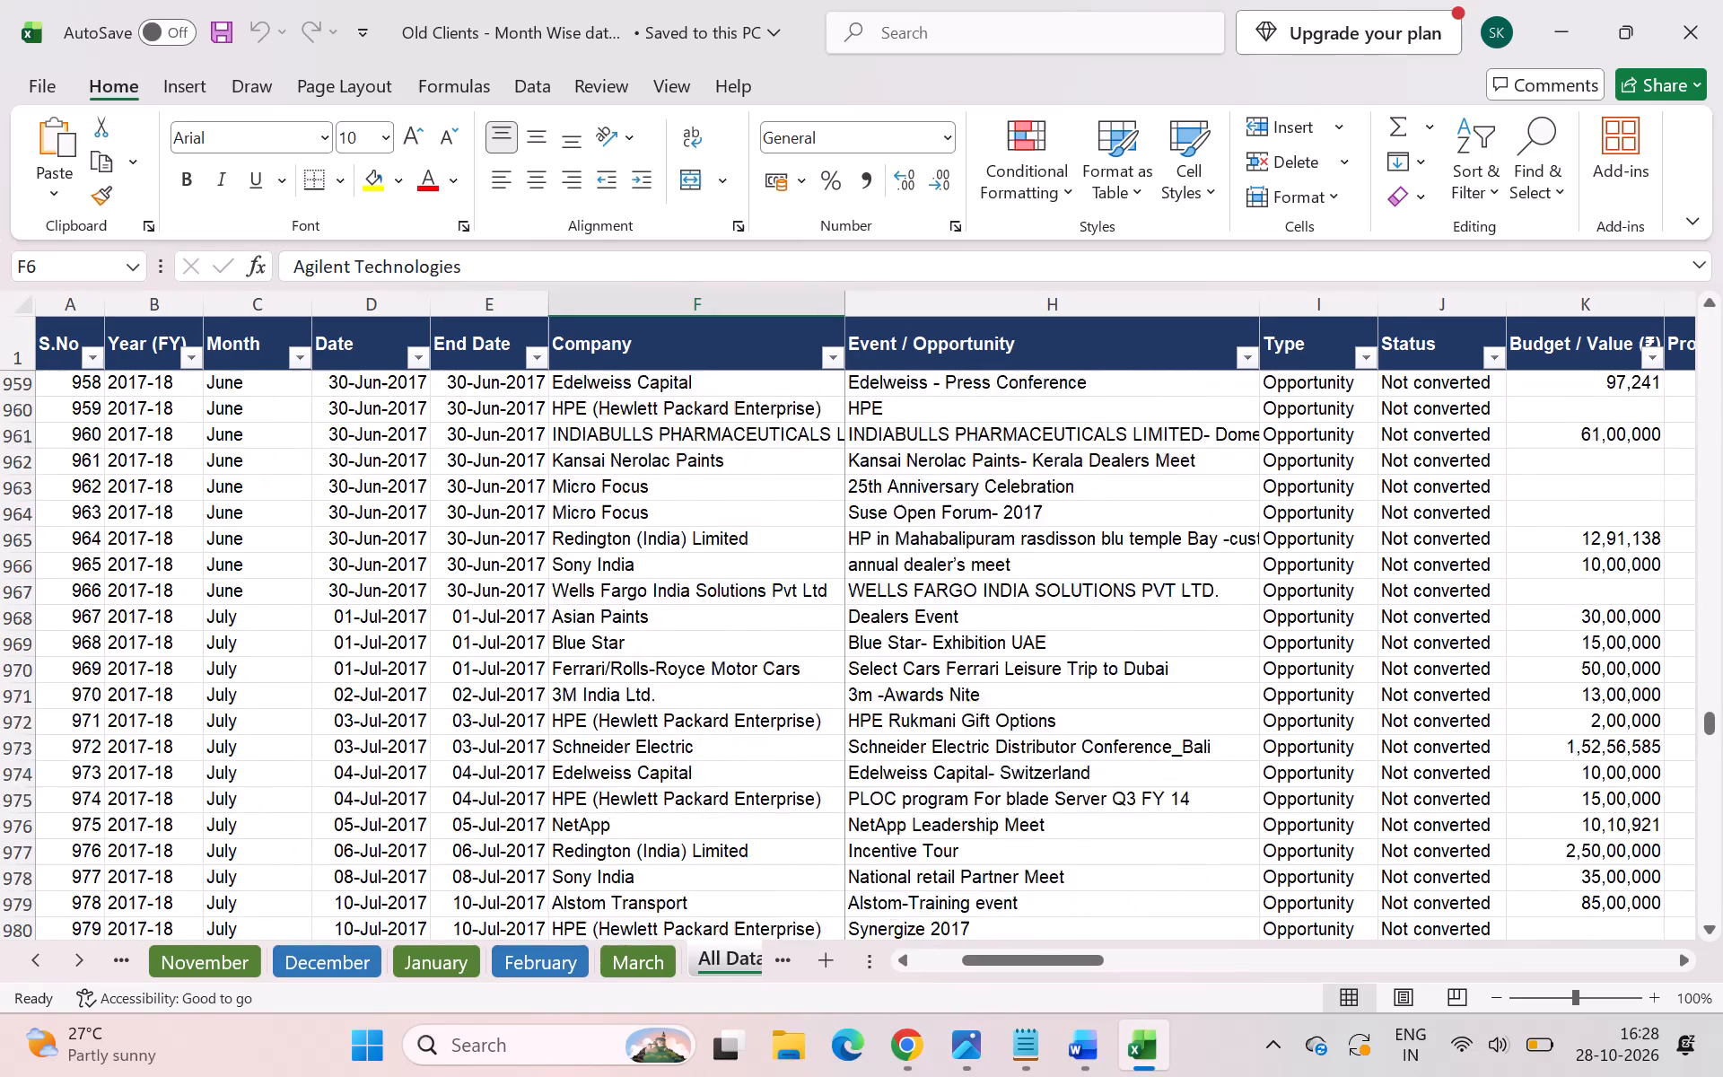
scroll(504, 572, "up", 18)
scroll(504, 572, "up", 6)
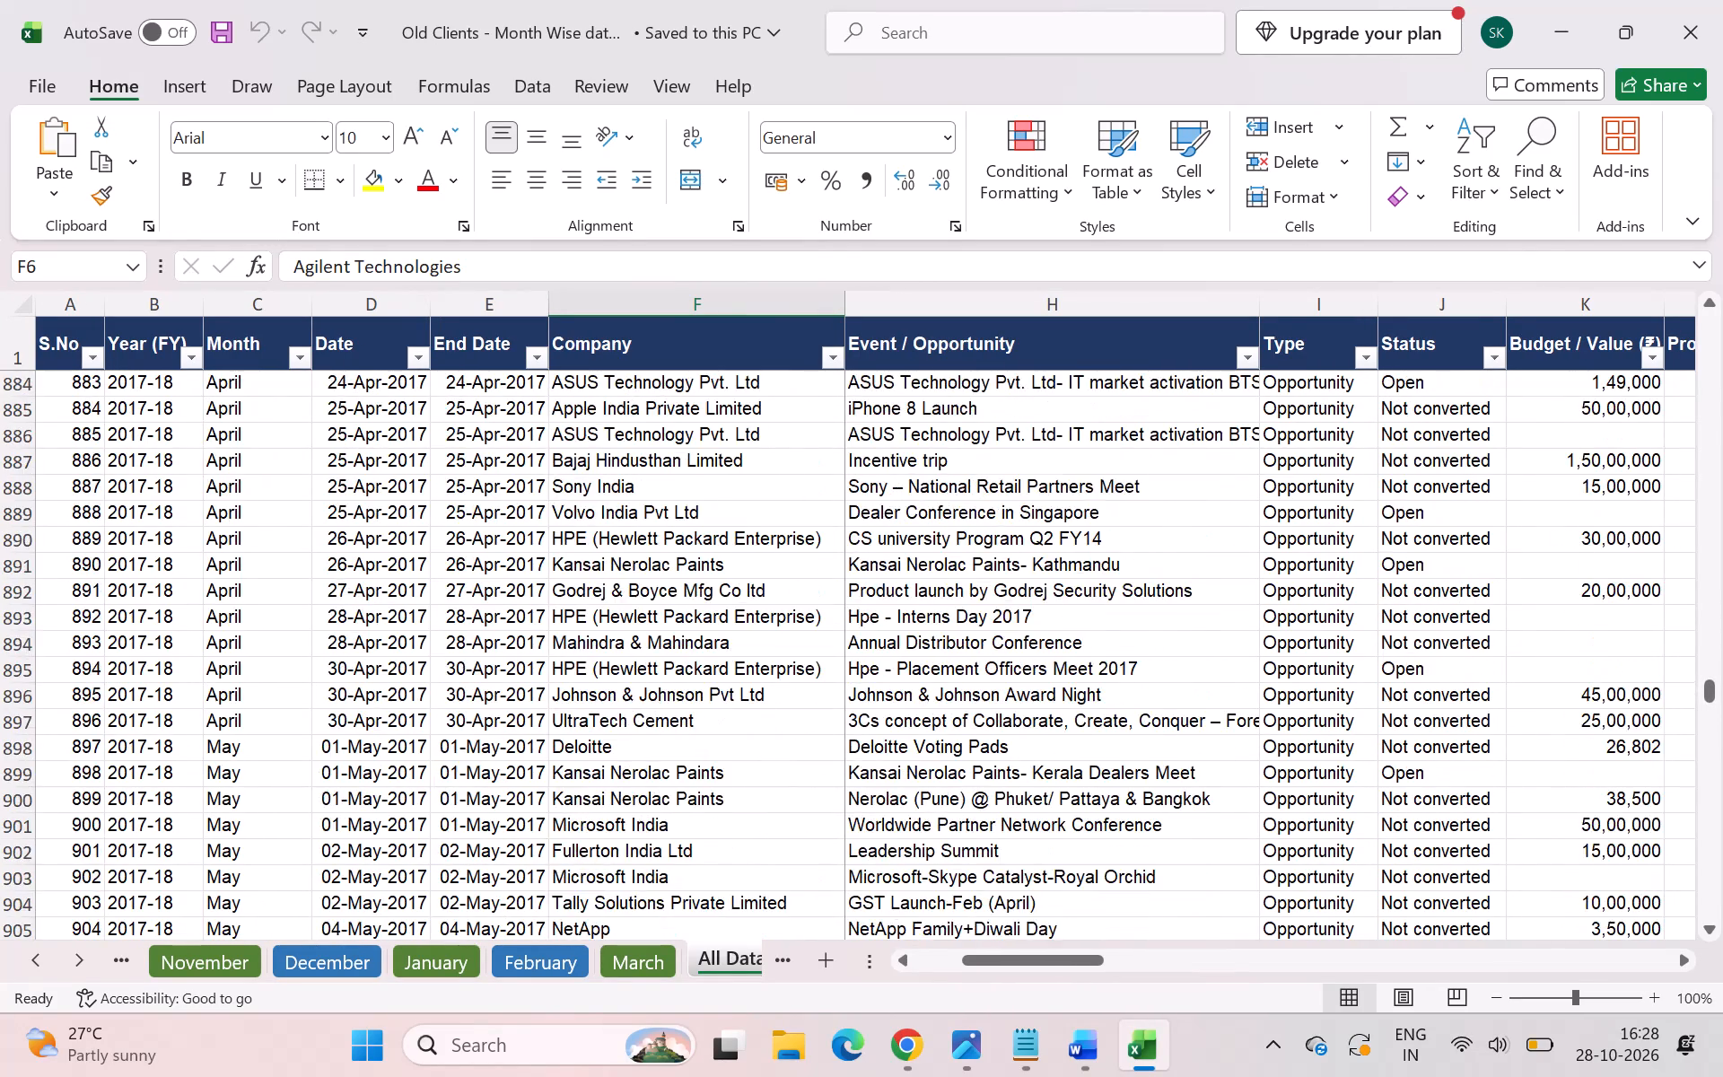
scroll(504, 572, "up", 19)
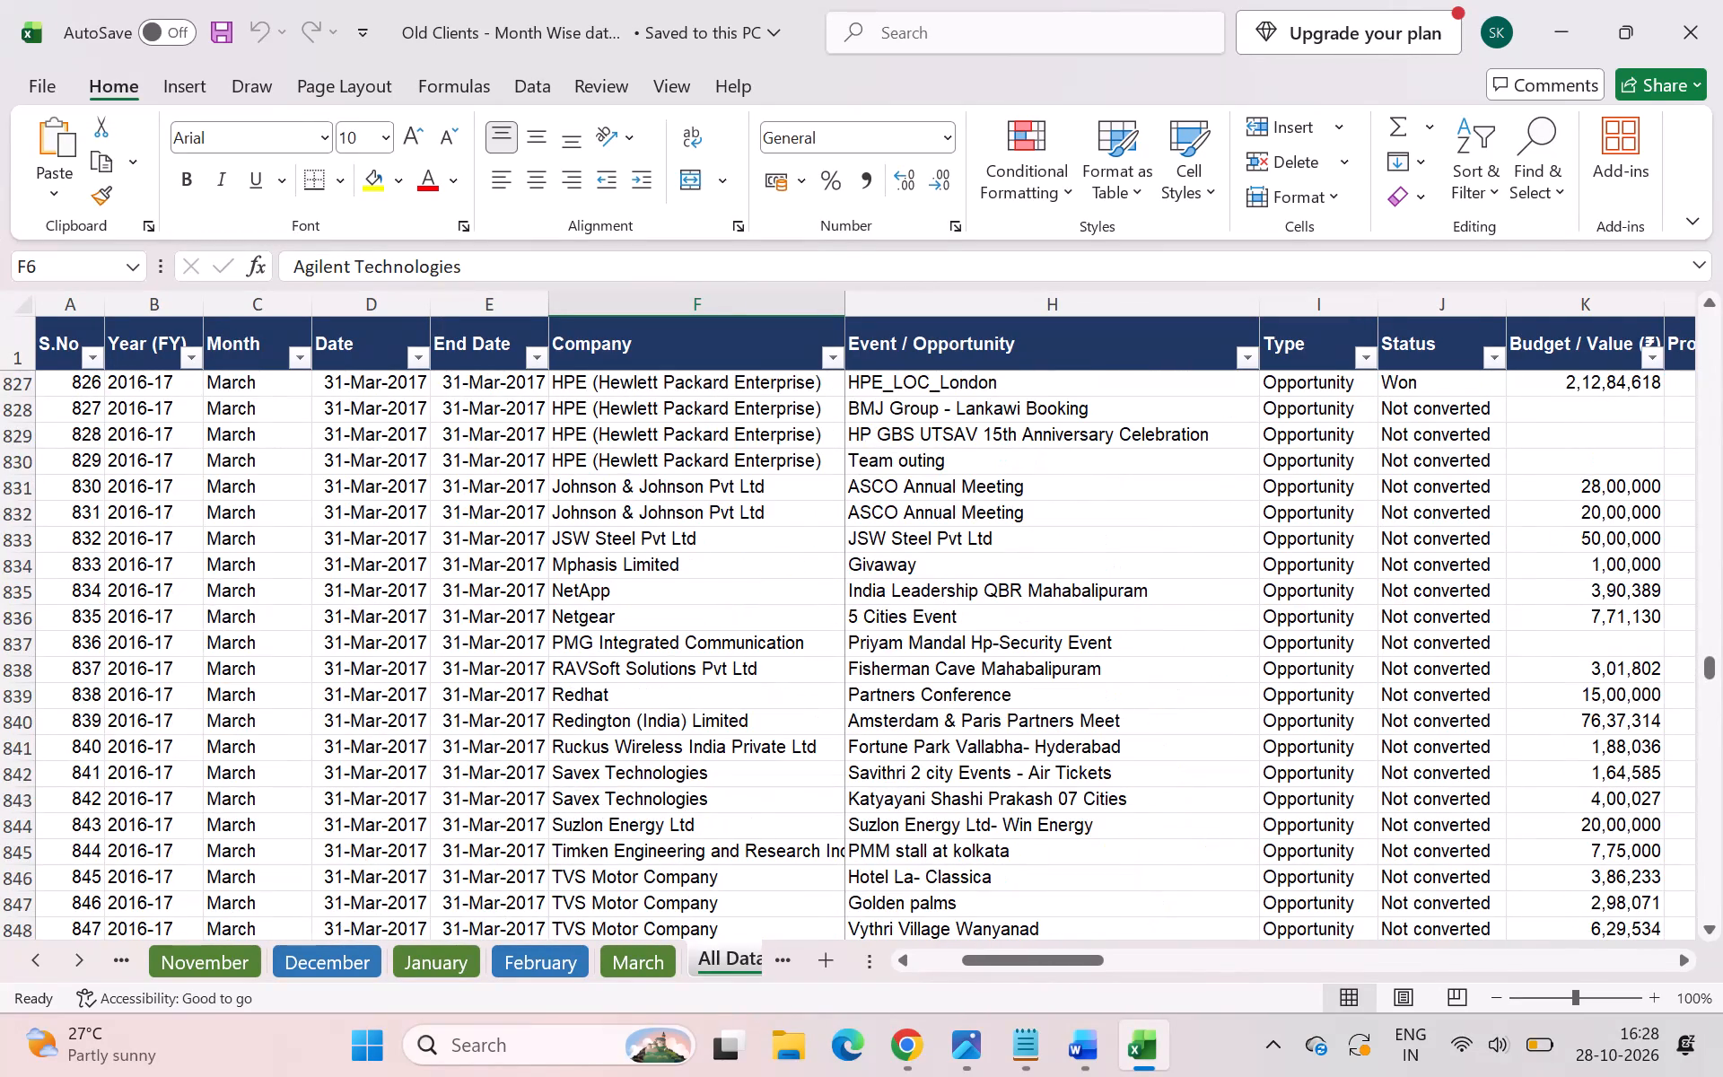
Review the 2016-17 client records on the All Data sheet backwards from the 31 March 2017 entries to autumn 2016.
scroll(504, 572, "up", 10)
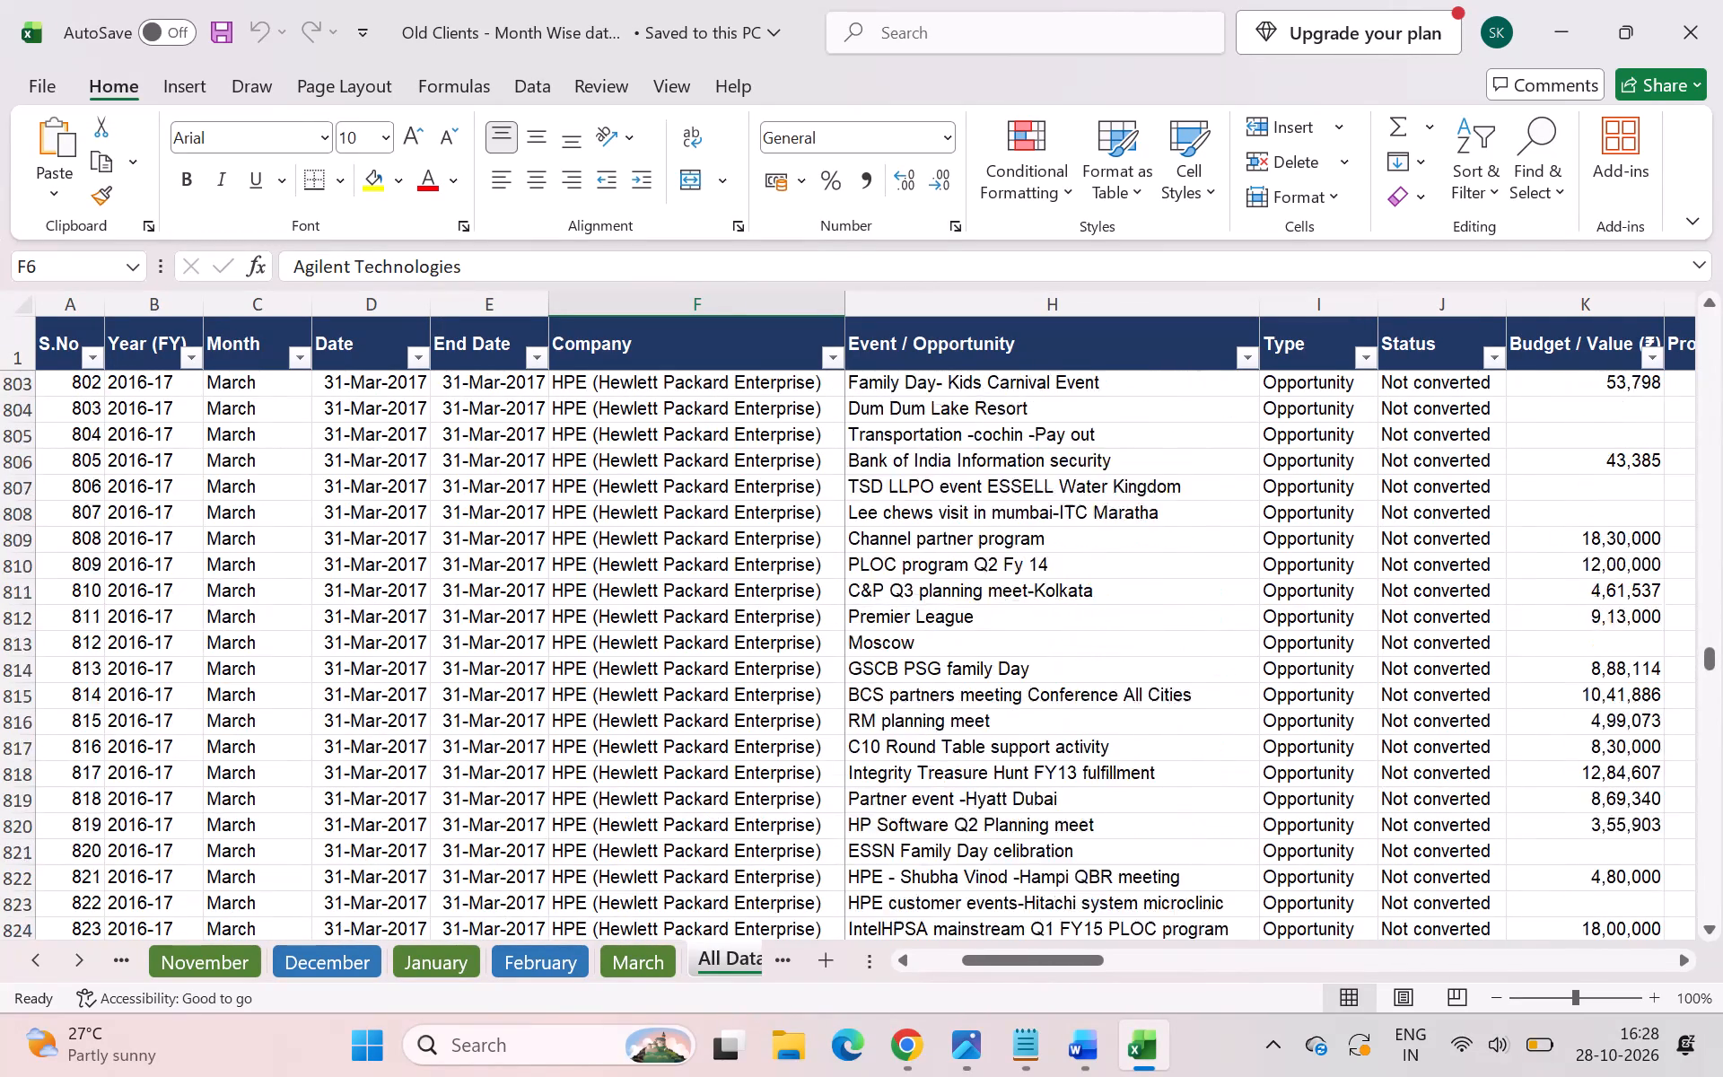
scroll(504, 572, "up", 10)
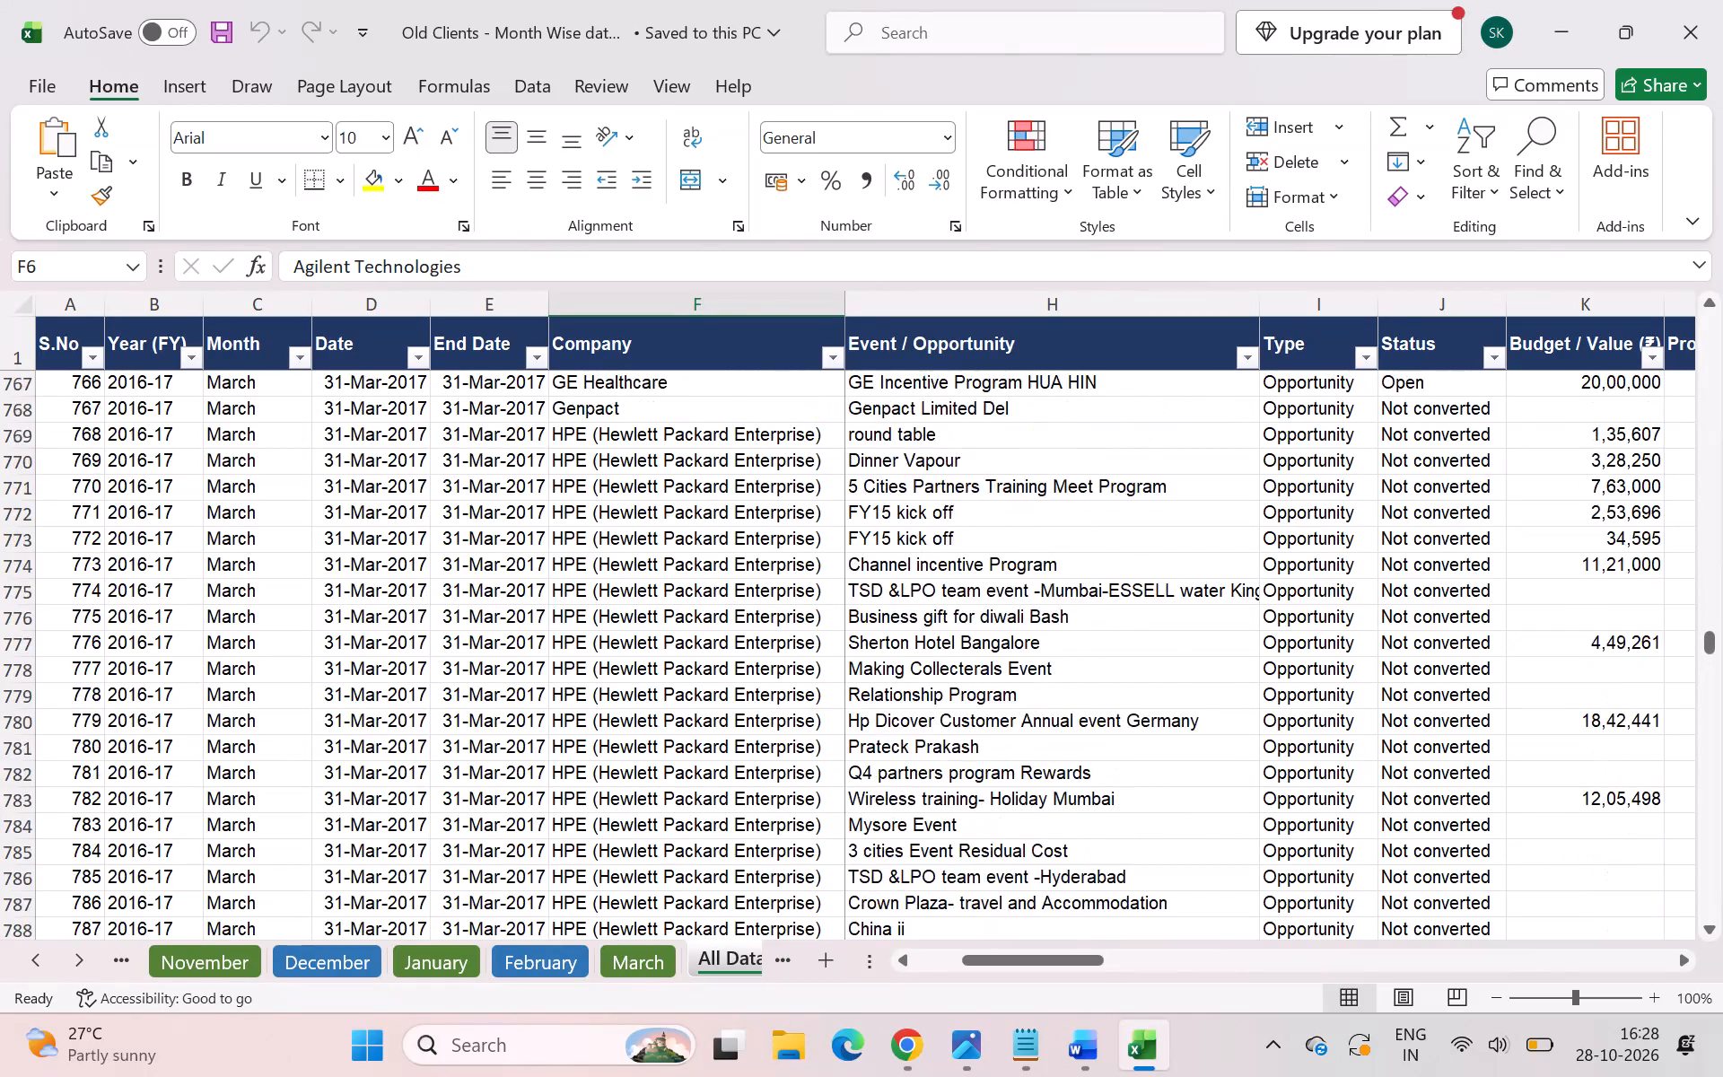
scroll(504, 572, "up", 18)
scroll(504, 572, "up", 10)
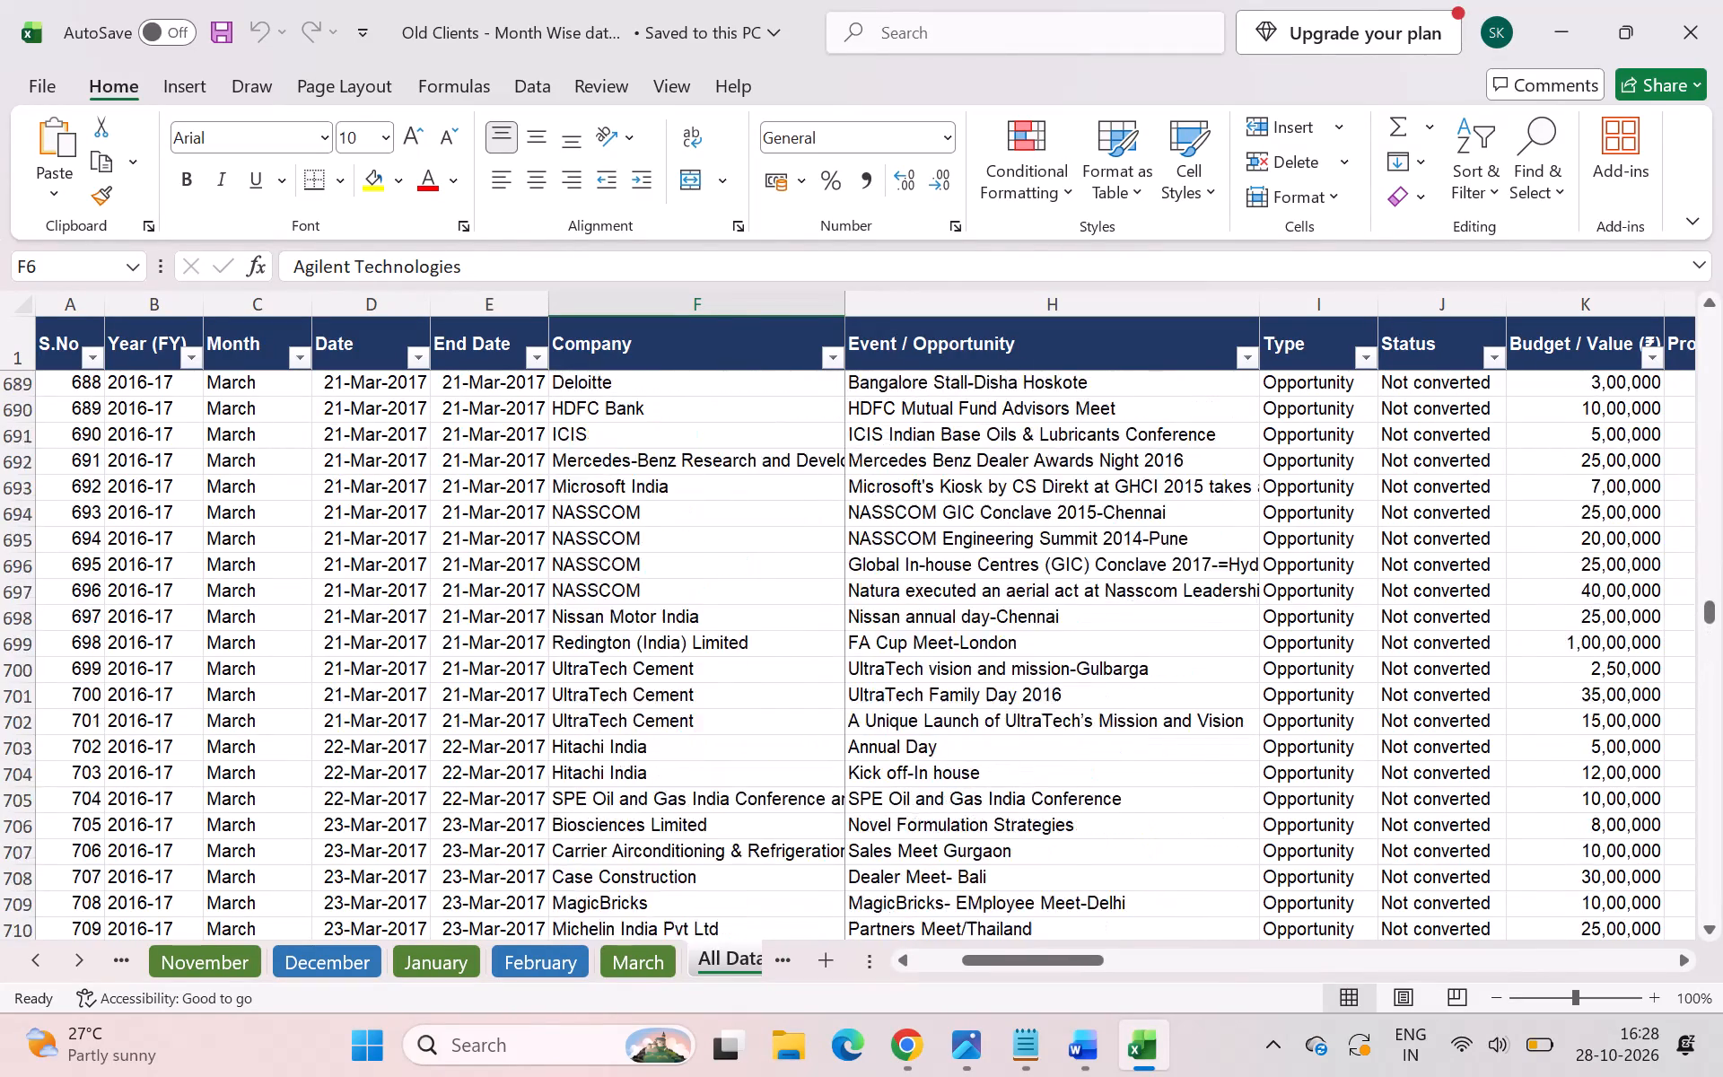
scroll(504, 572, "up", 16)
scroll(504, 572, "up", 12)
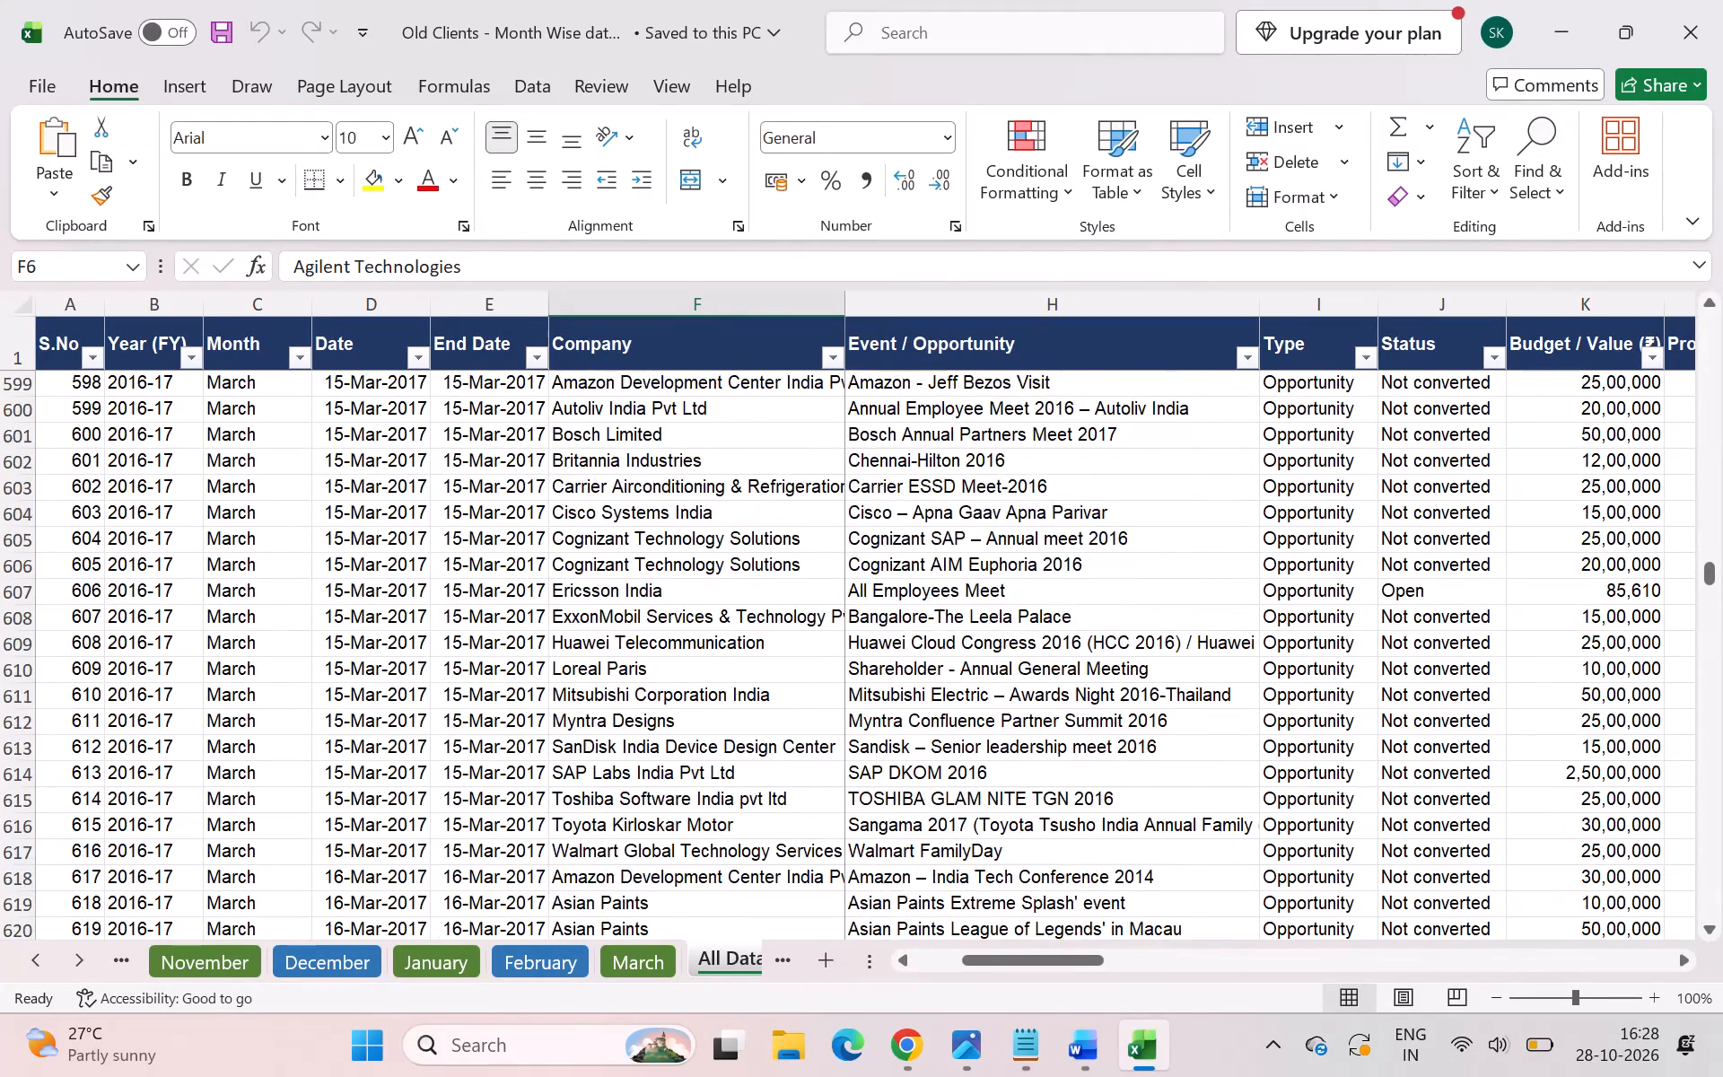
scroll(504, 572, "up", 17)
scroll(504, 572, "up", 18)
scroll(504, 572, "up", 12)
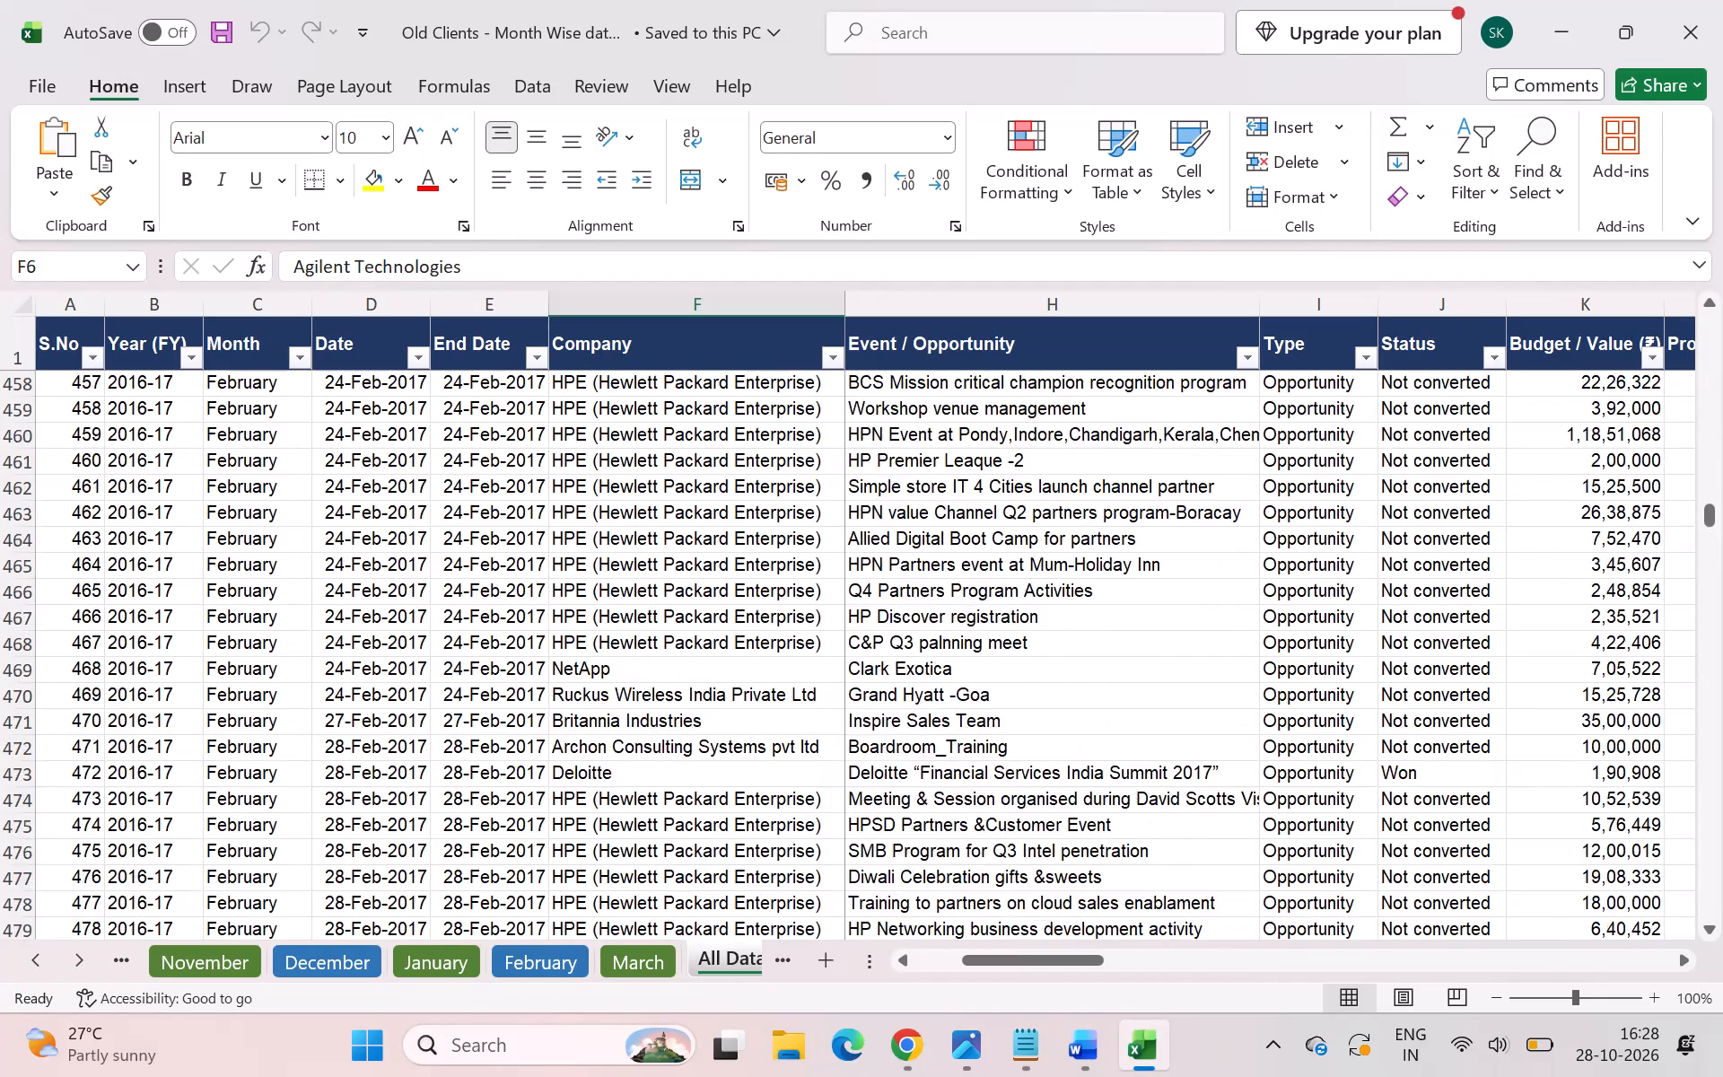
scroll(504, 572, "up", 18)
scroll(504, 572, "up", 12)
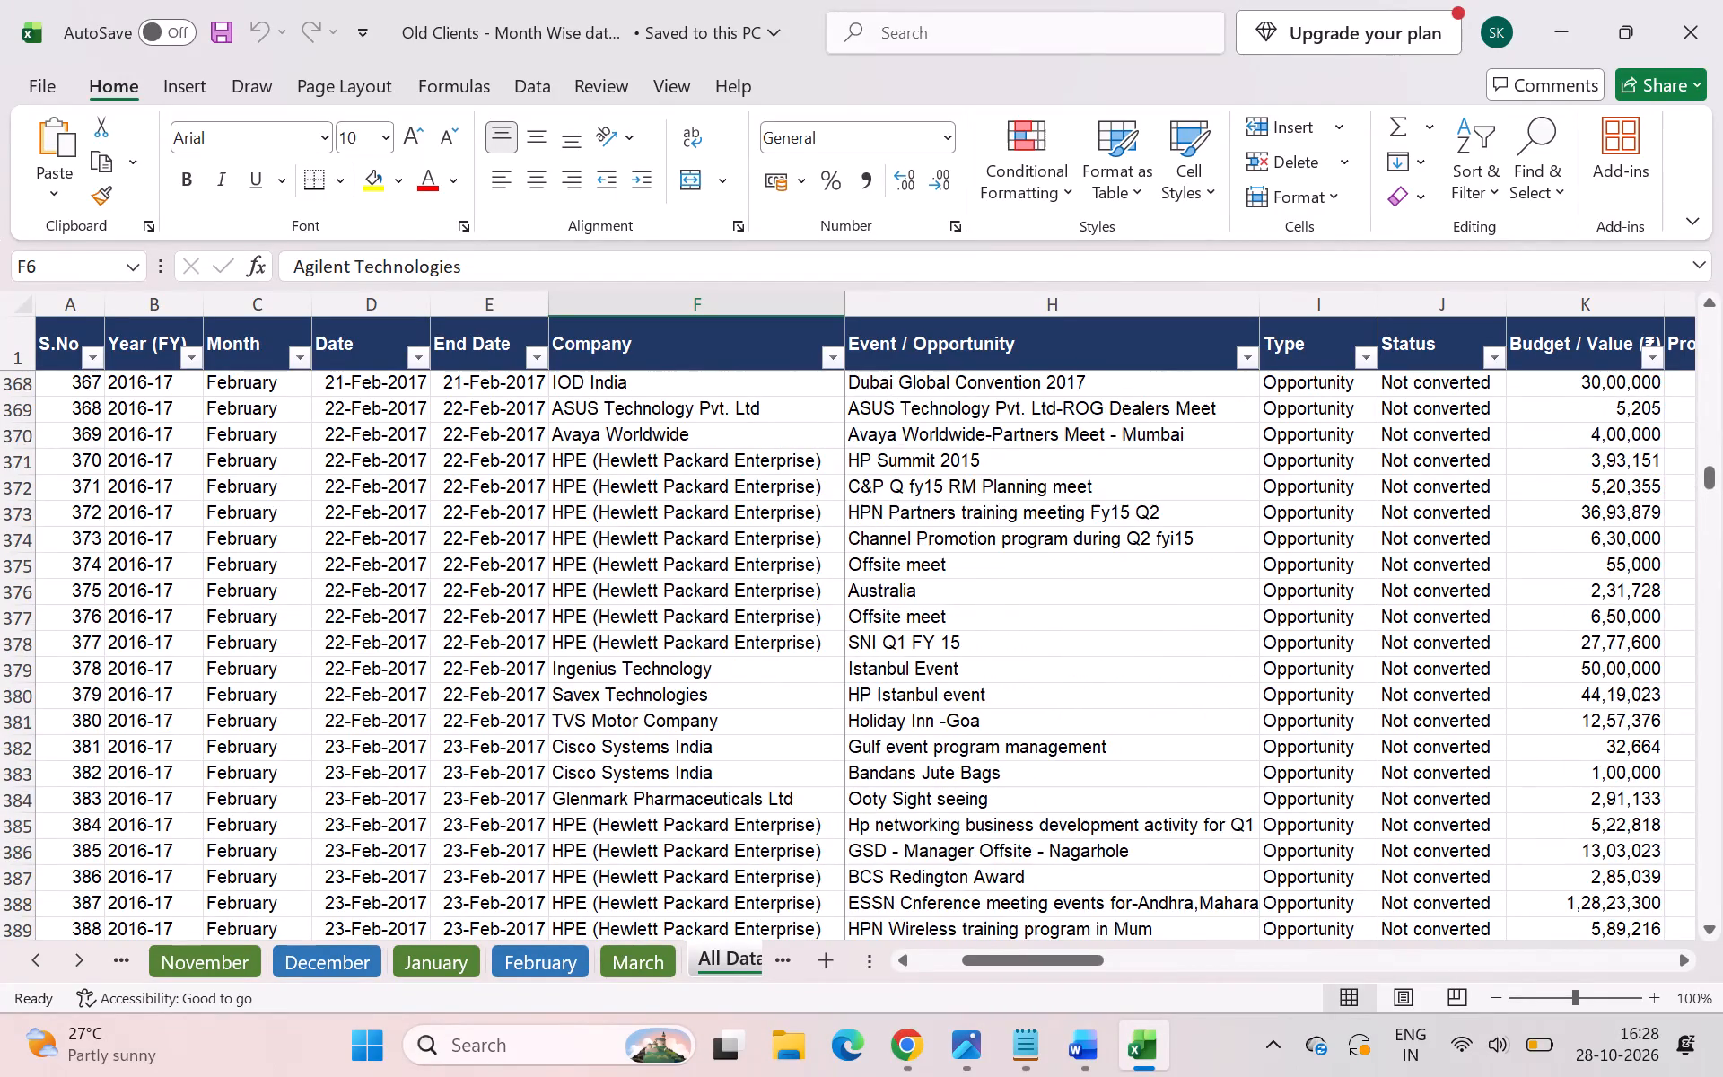
scroll(504, 572, "up", 16)
scroll(504, 572, "up", 5)
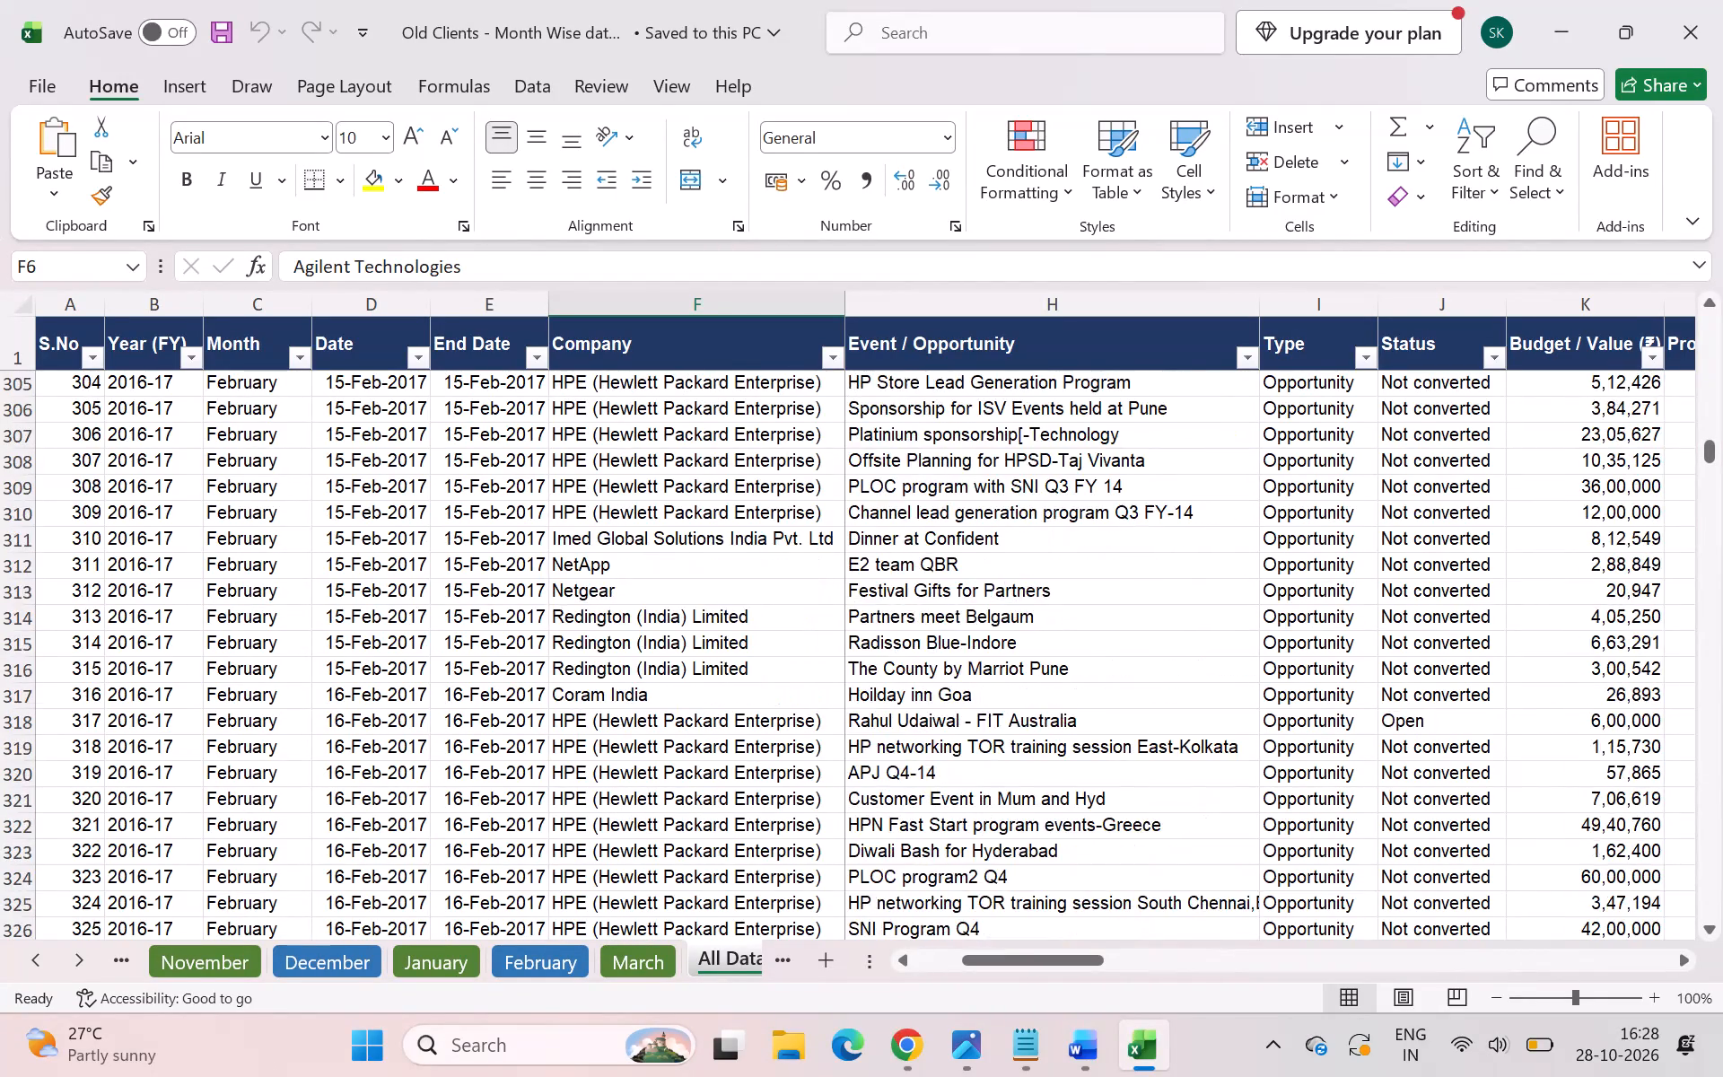
scroll(504, 572, "up", 18)
scroll(504, 572, "up", 17)
scroll(504, 572, "up", 13)
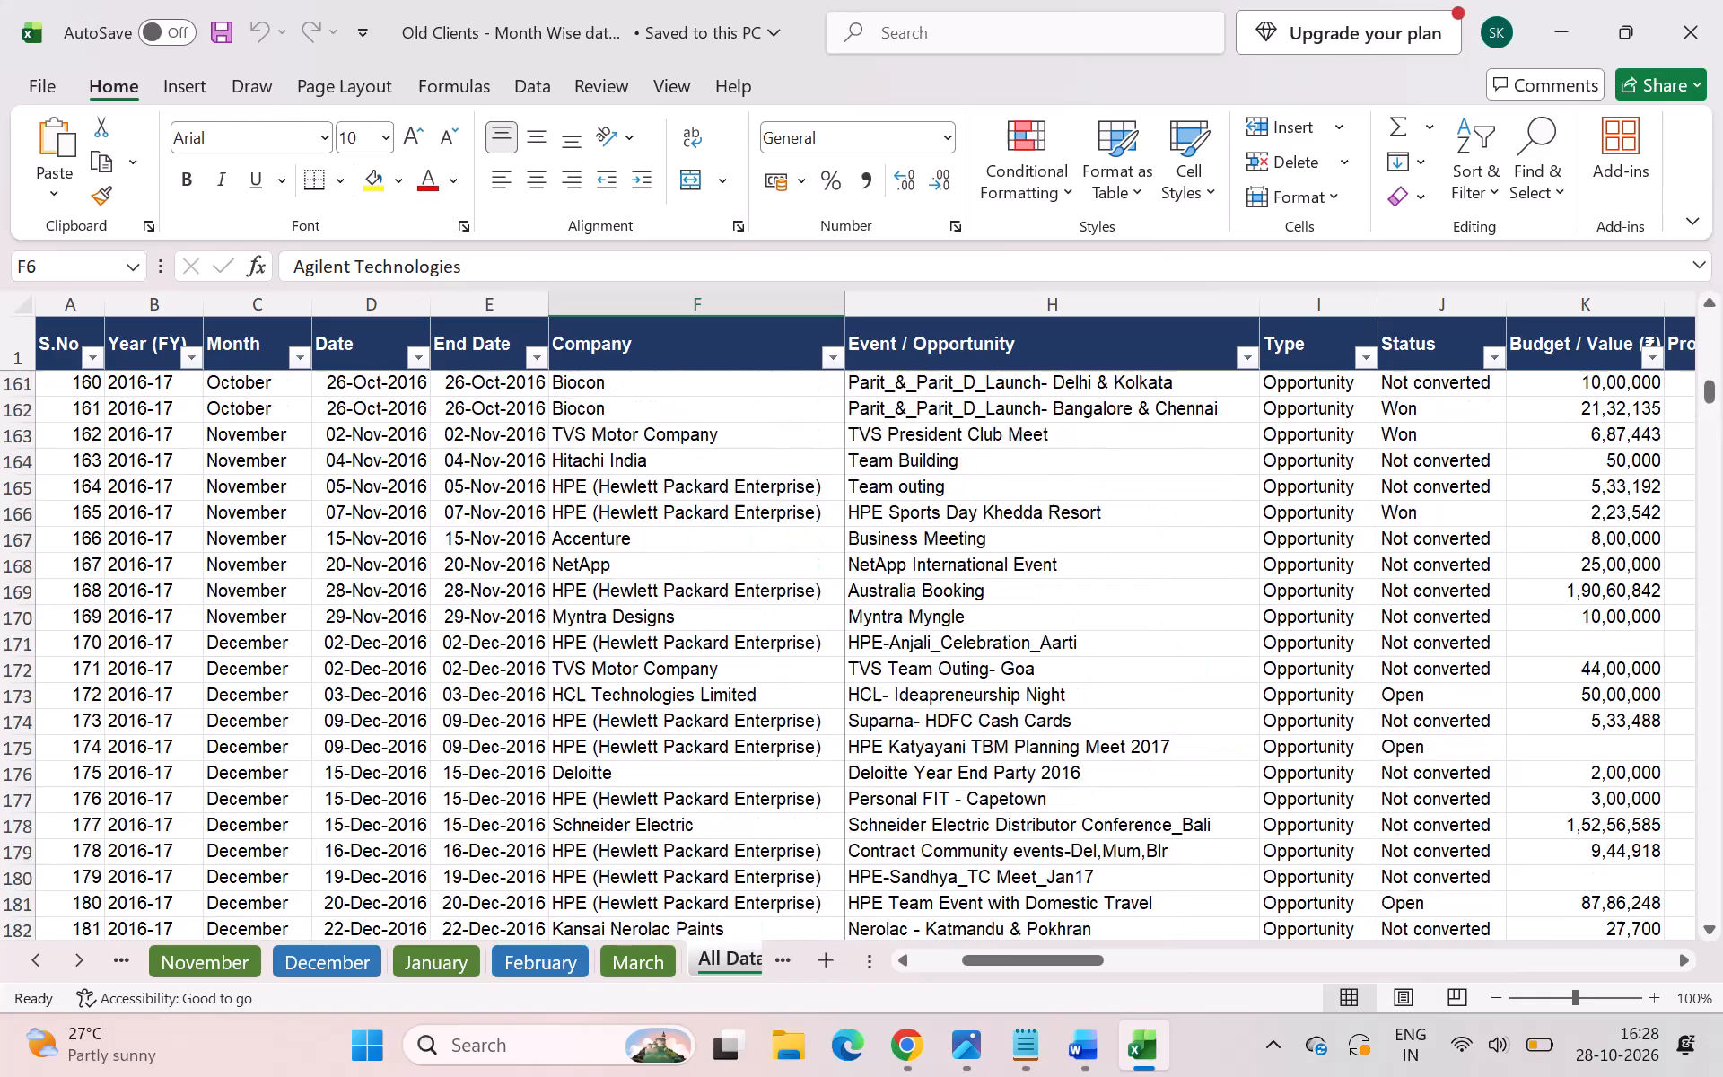
scroll(504, 572, "up", 6)
Lower the system sound volume to about a quarter.
left_click(1514, 1051)
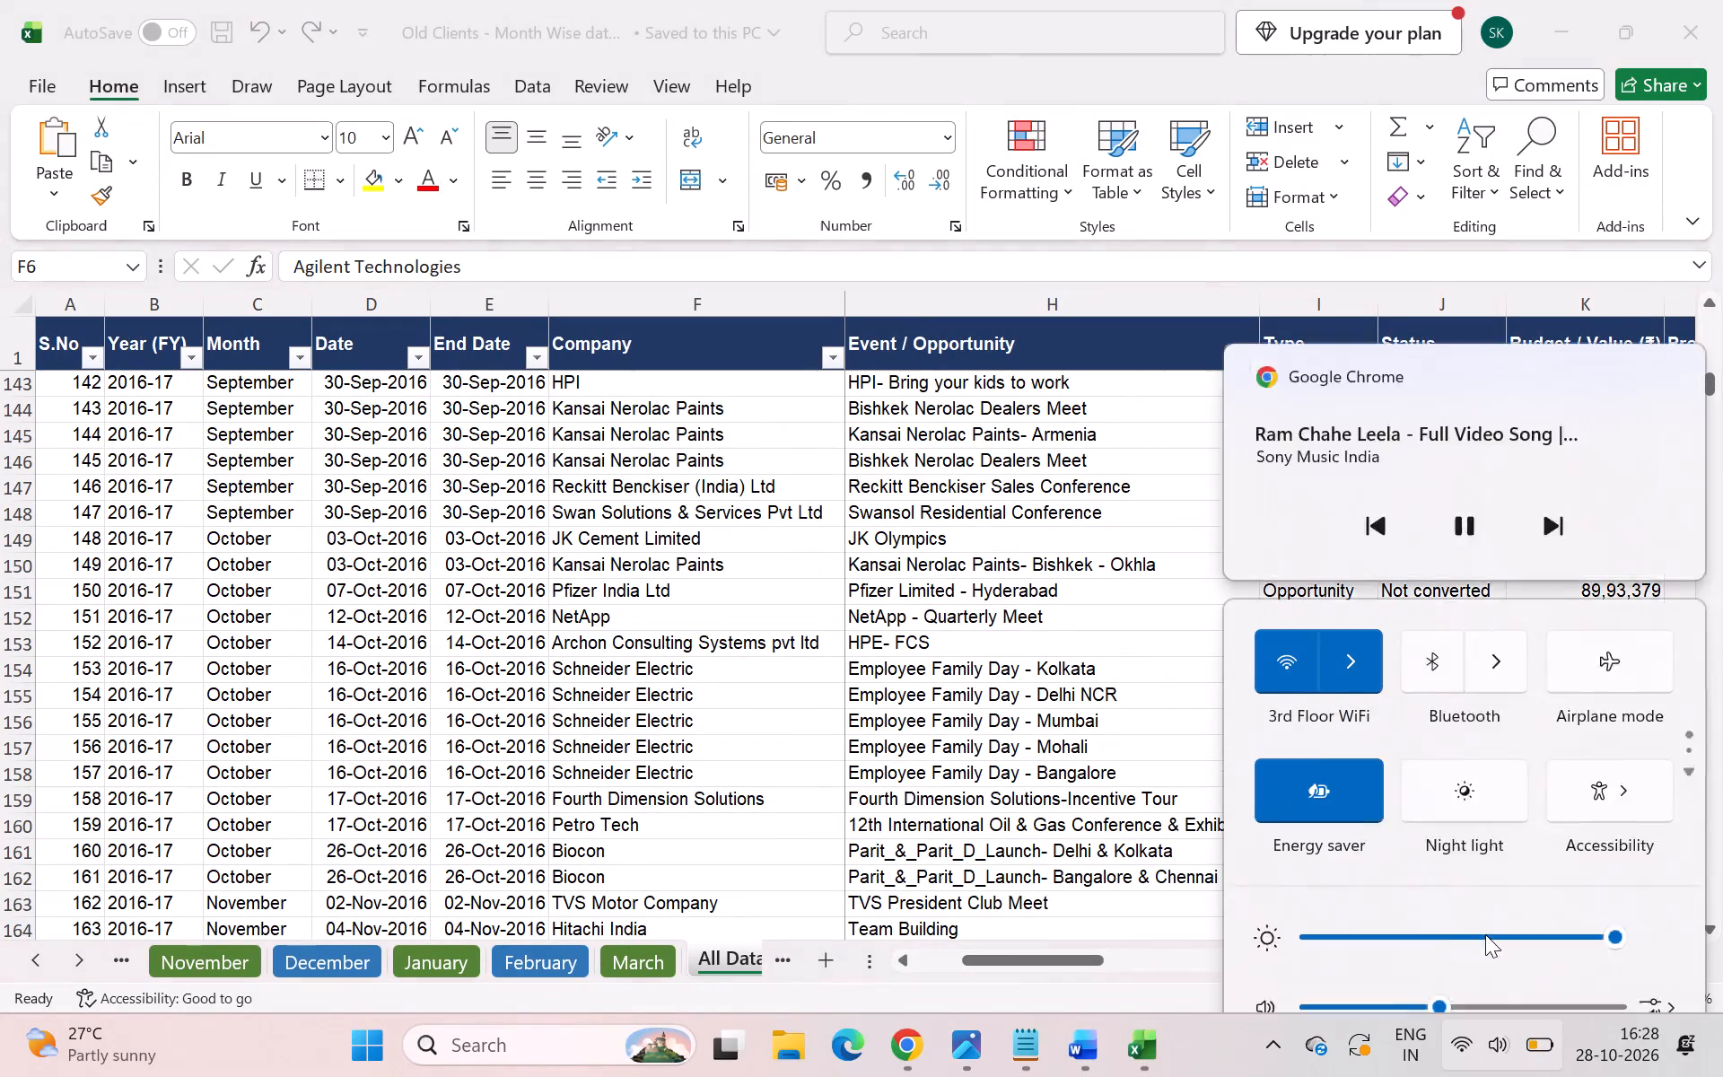
left_click(1412, 881)
left_click(1382, 881)
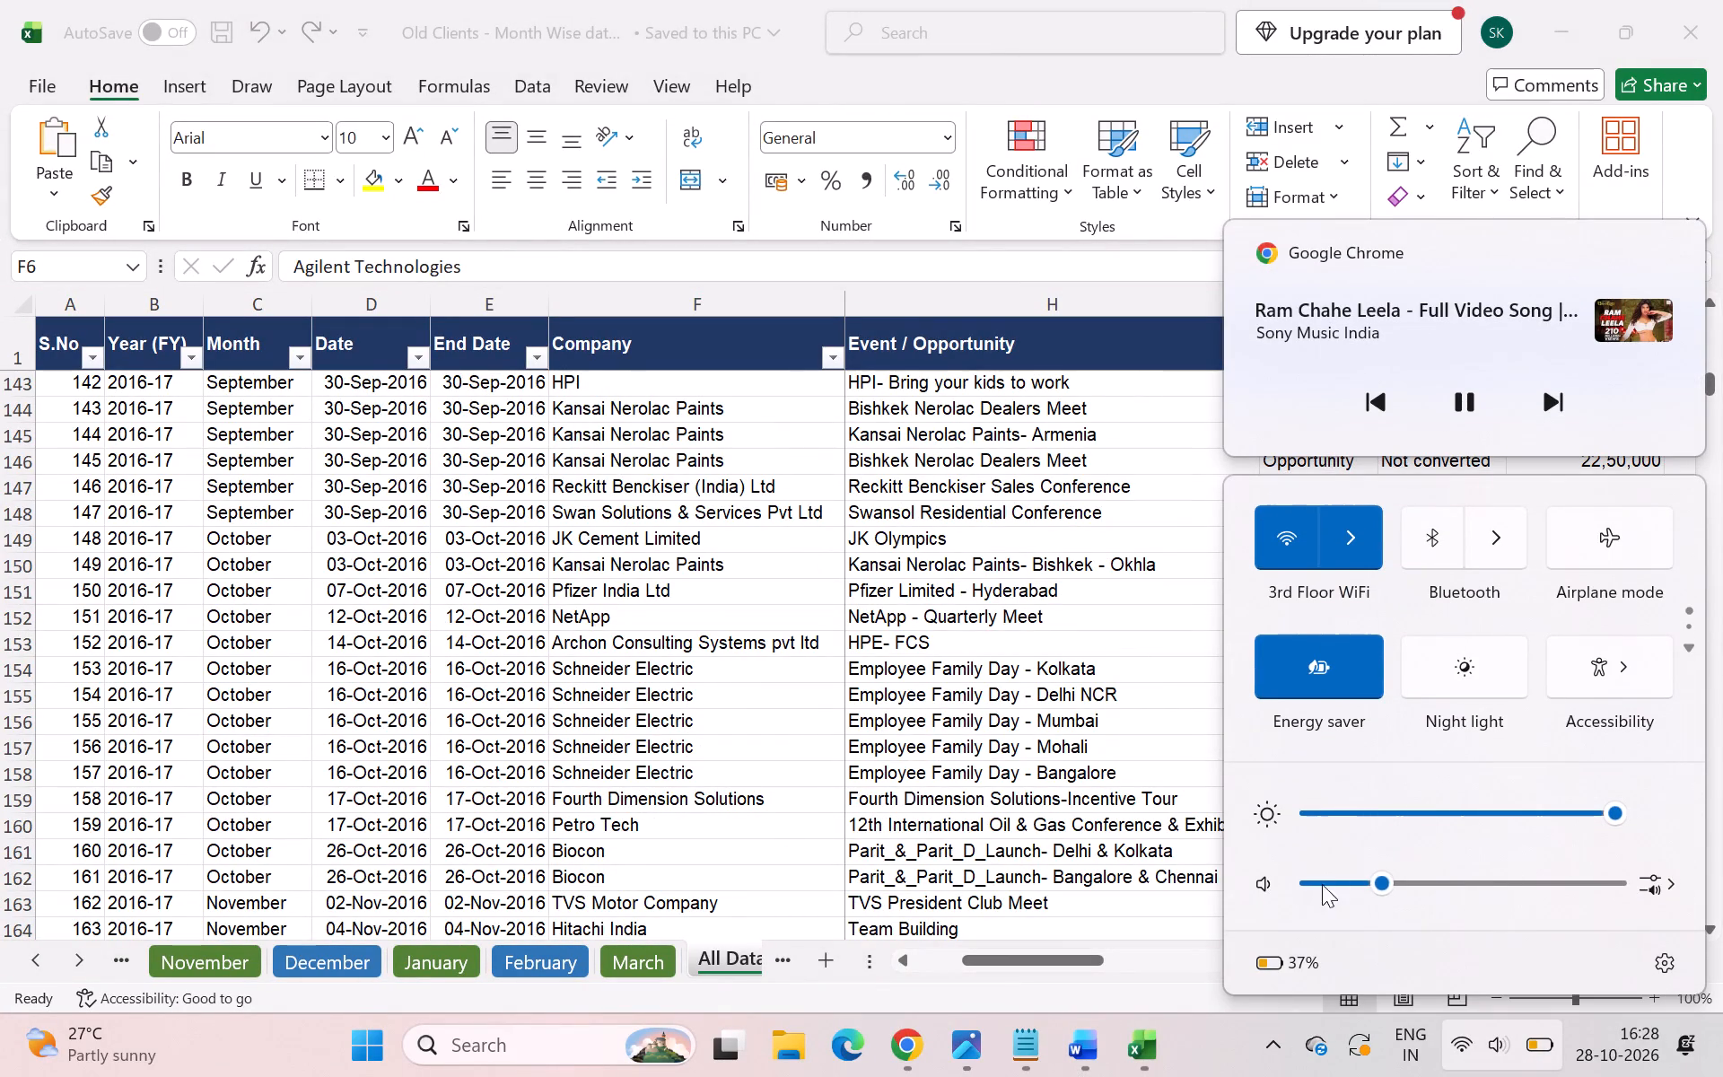
left_click(1141, 565)
Review the remaining All Data records back to the July 2014 entry, including the contact person, phone, email and location columns.
scroll(1111, 725, "up", 11)
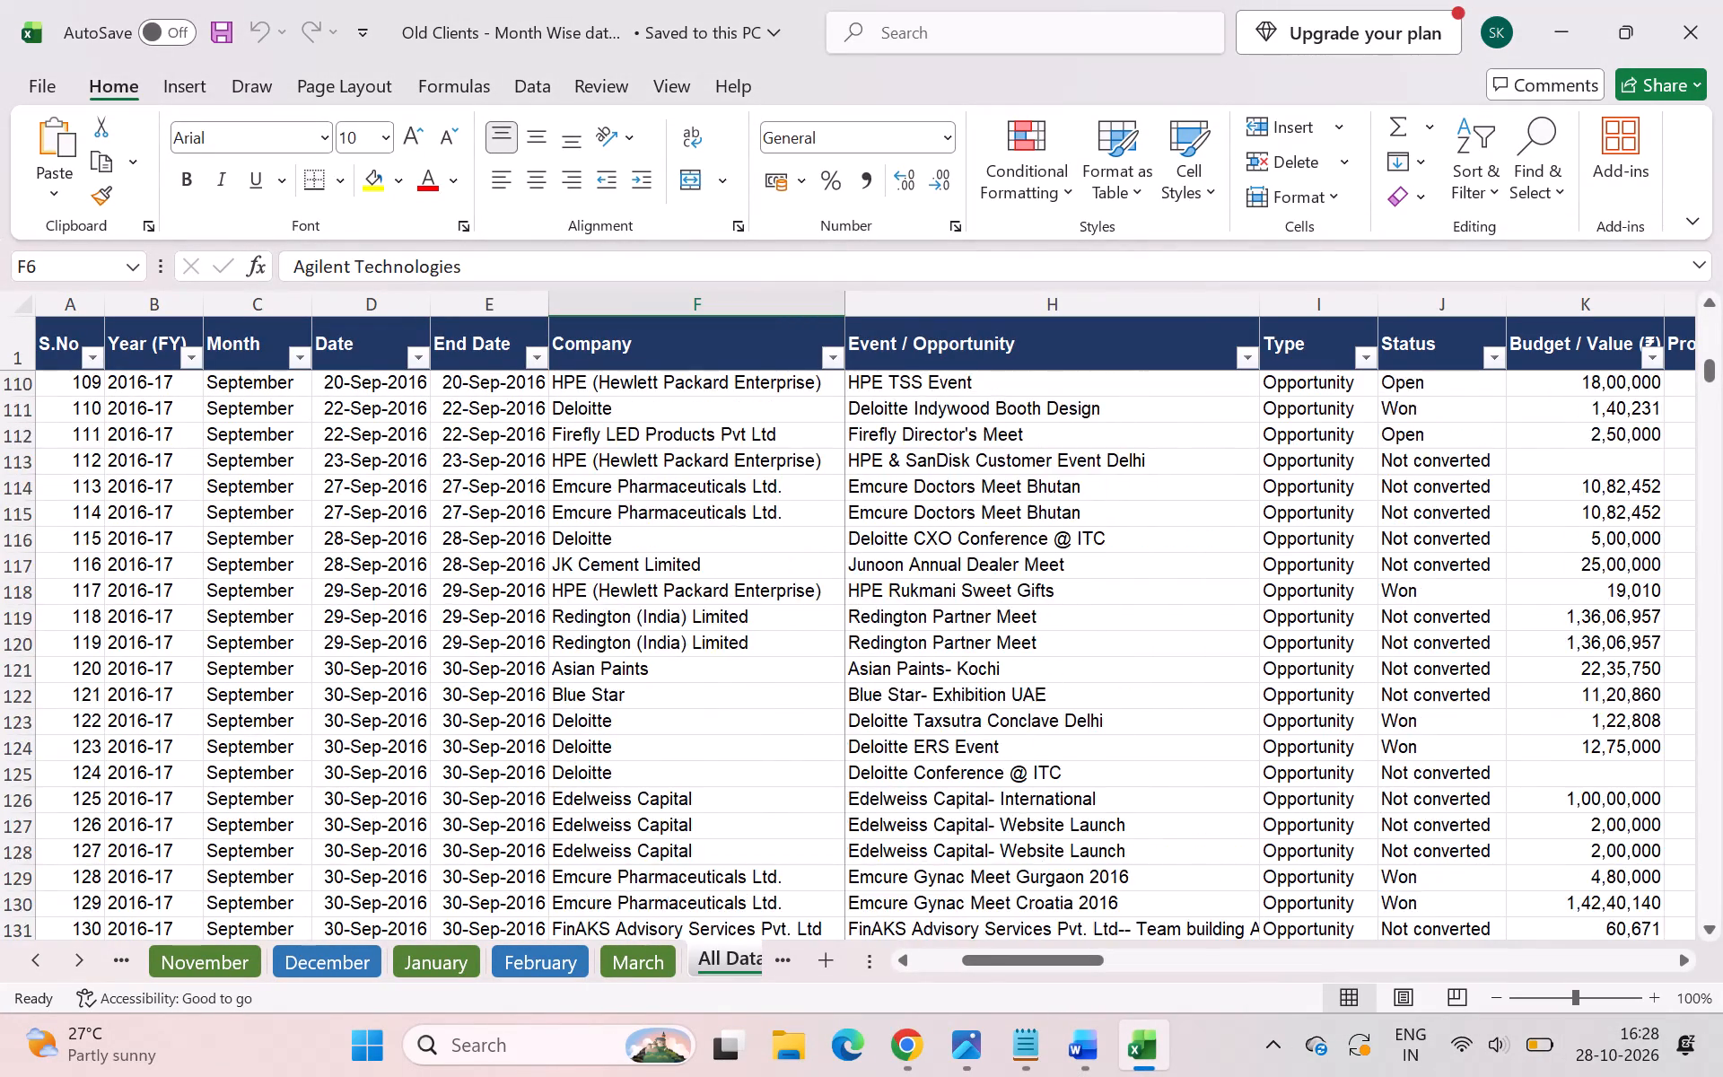
scroll(1111, 730, "up", 17)
scroll(1114, 733, "up", 18)
scroll(1114, 733, "up", 5)
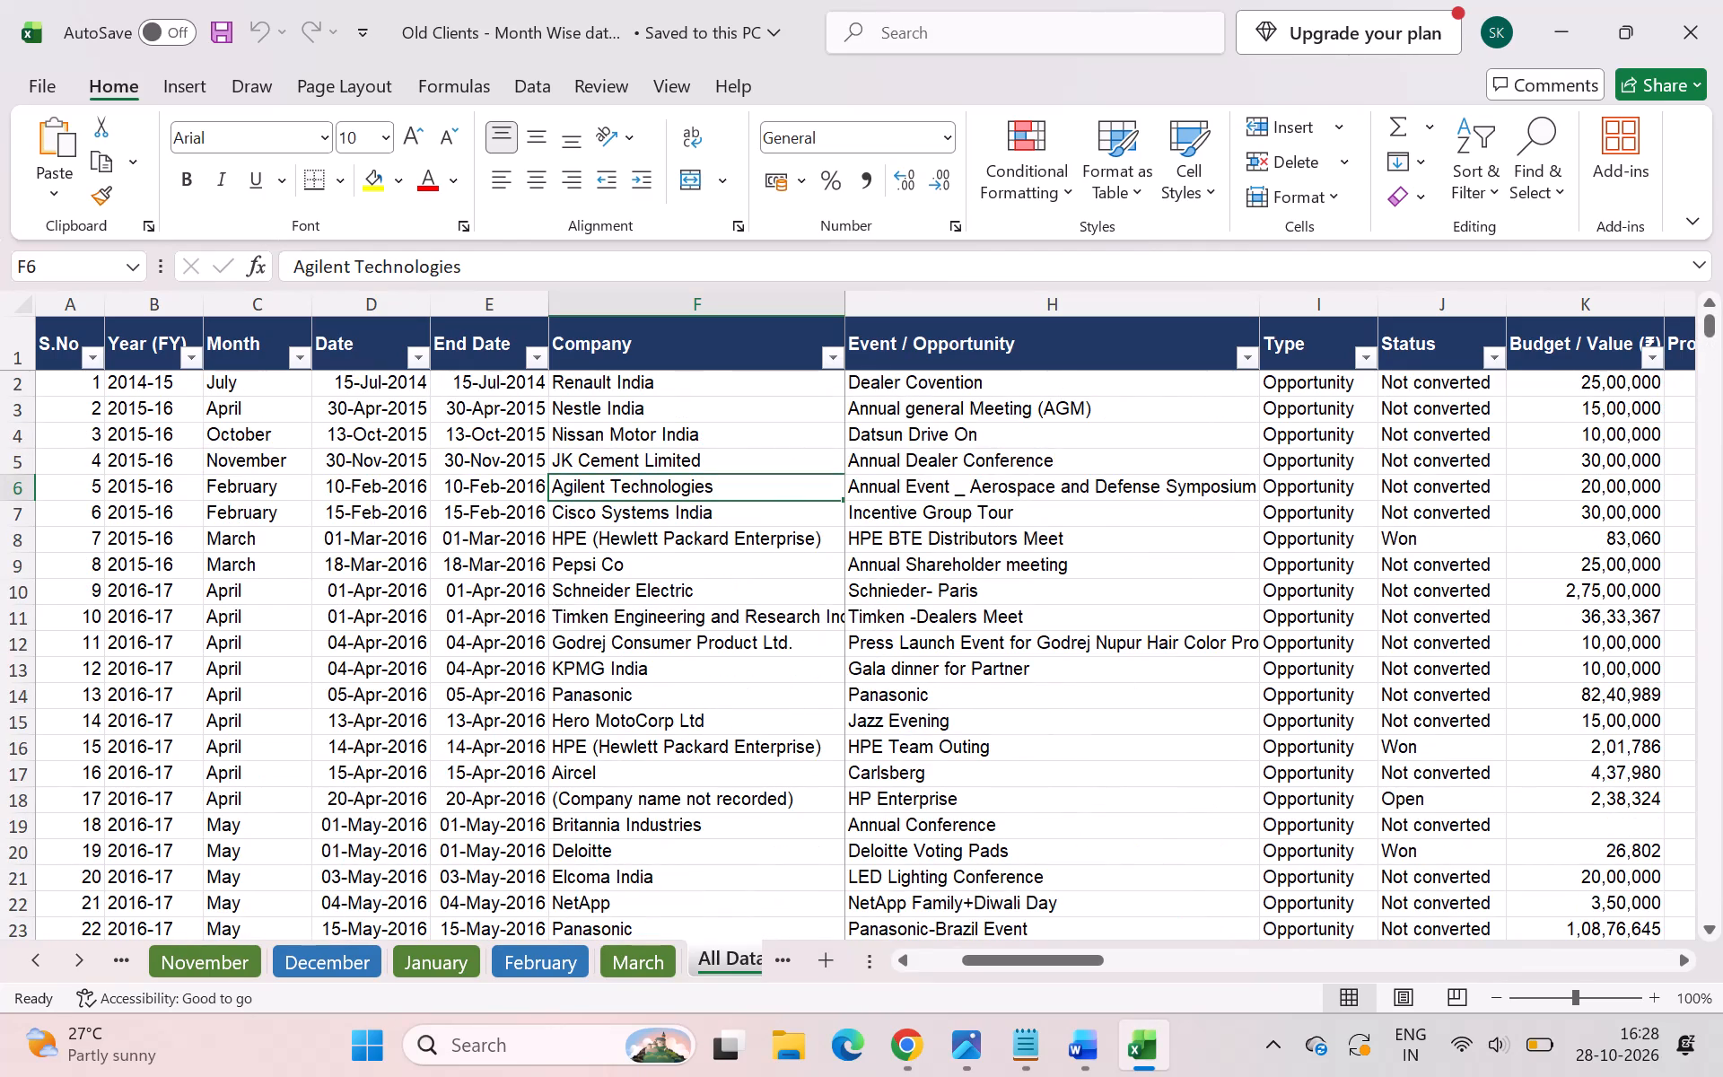
scroll(1114, 733, "up", 4)
scroll(1114, 733, "left", 3)
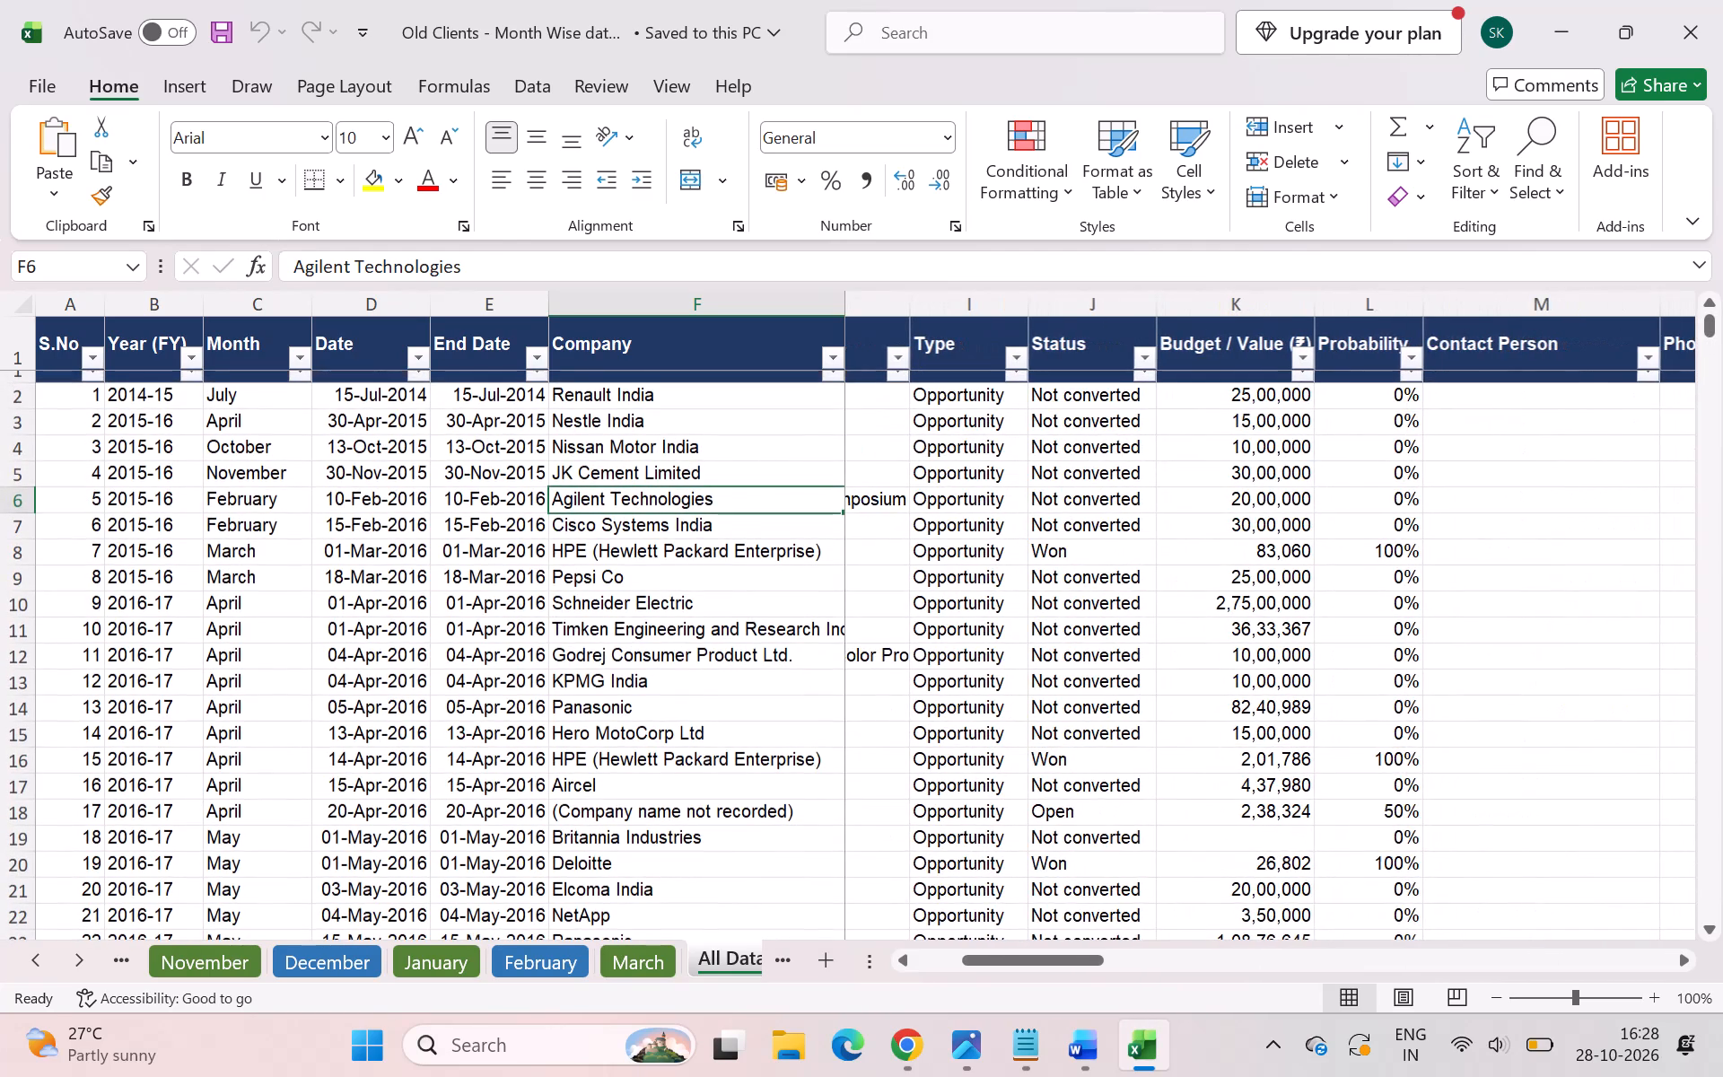
scroll(1114, 733, "left", 2)
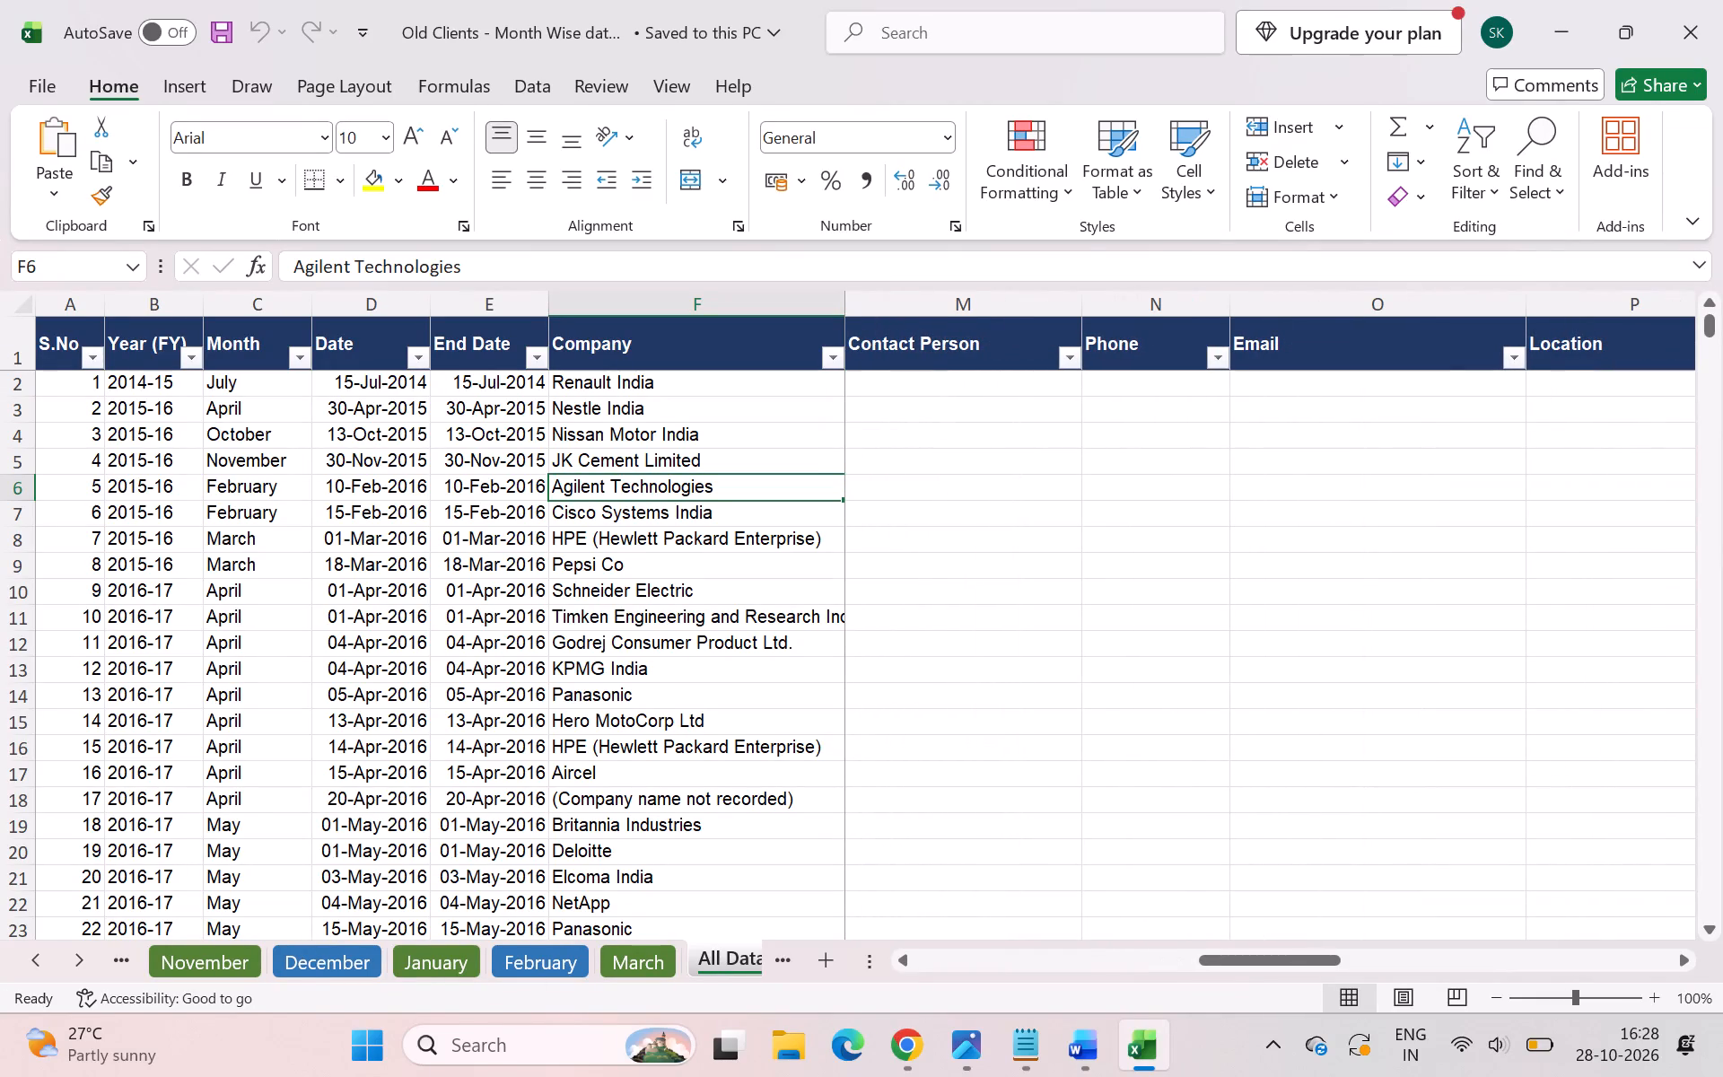
Examine the account name, contact, location, branch and created date columns for the earliest All Data records.
scroll(1328, 508, "left", 2)
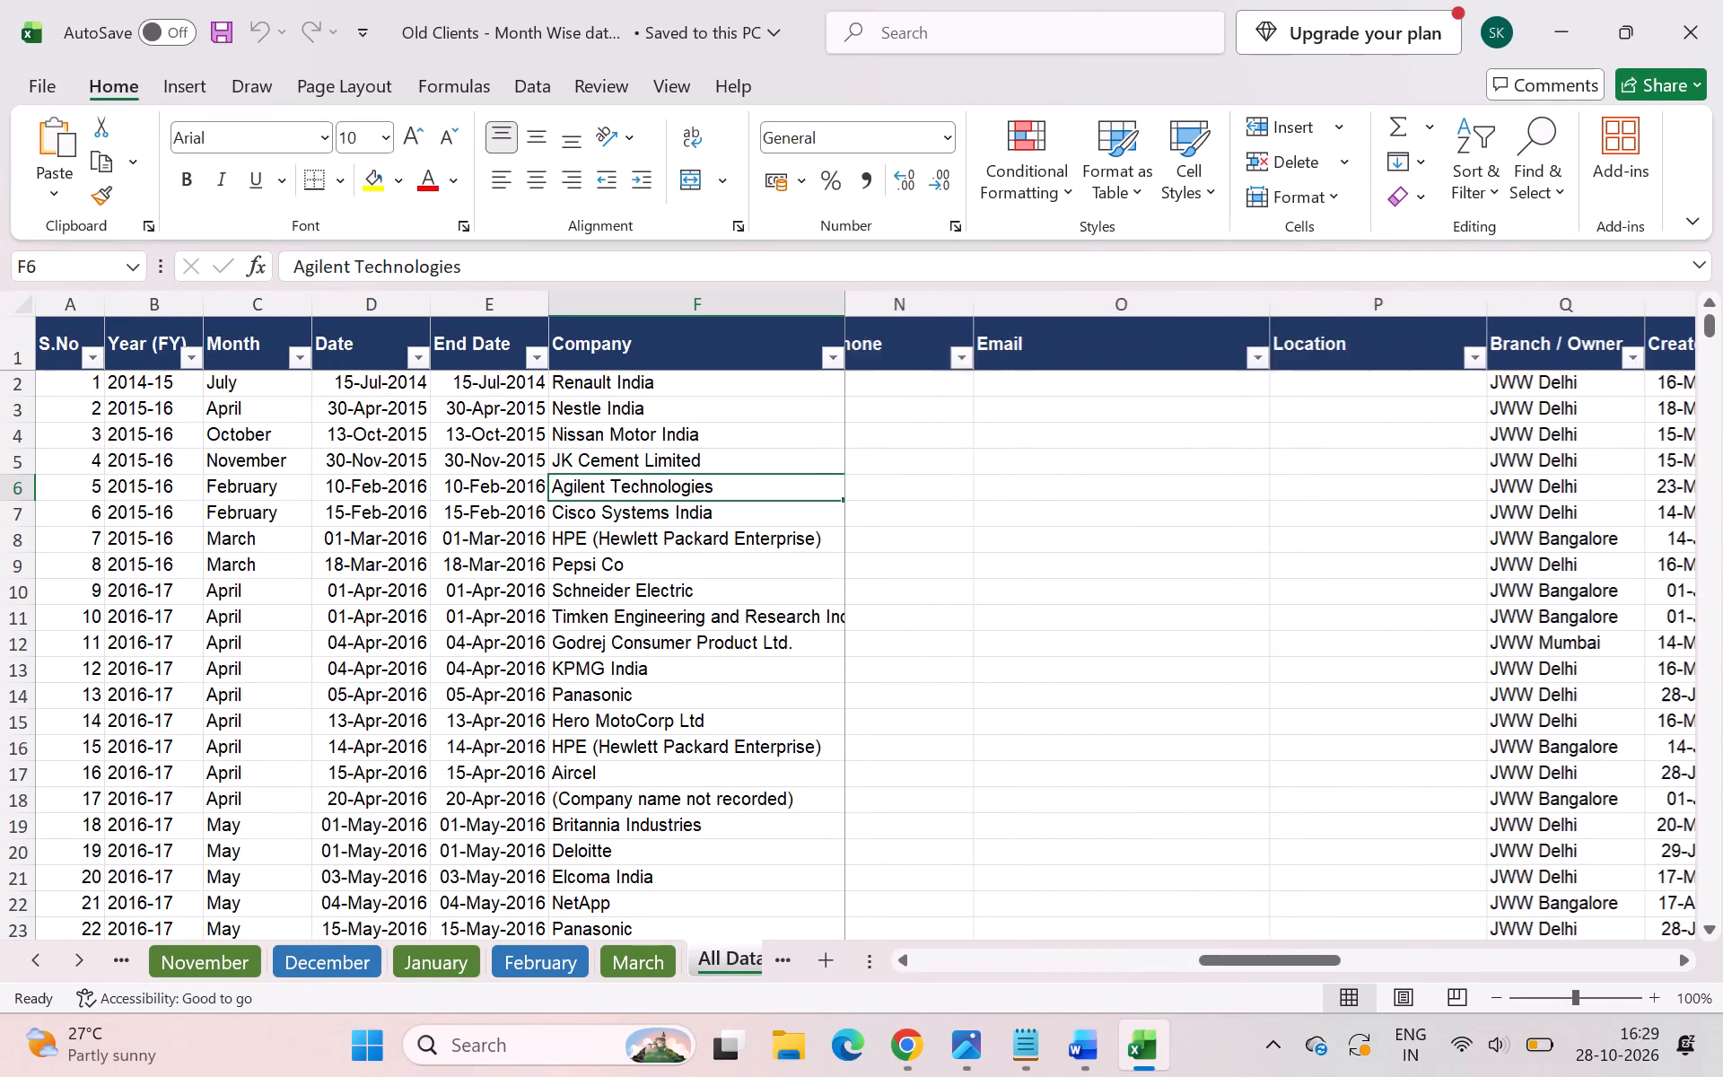
scroll(1328, 508, "left", 2)
scroll(1328, 508, "right", 2)
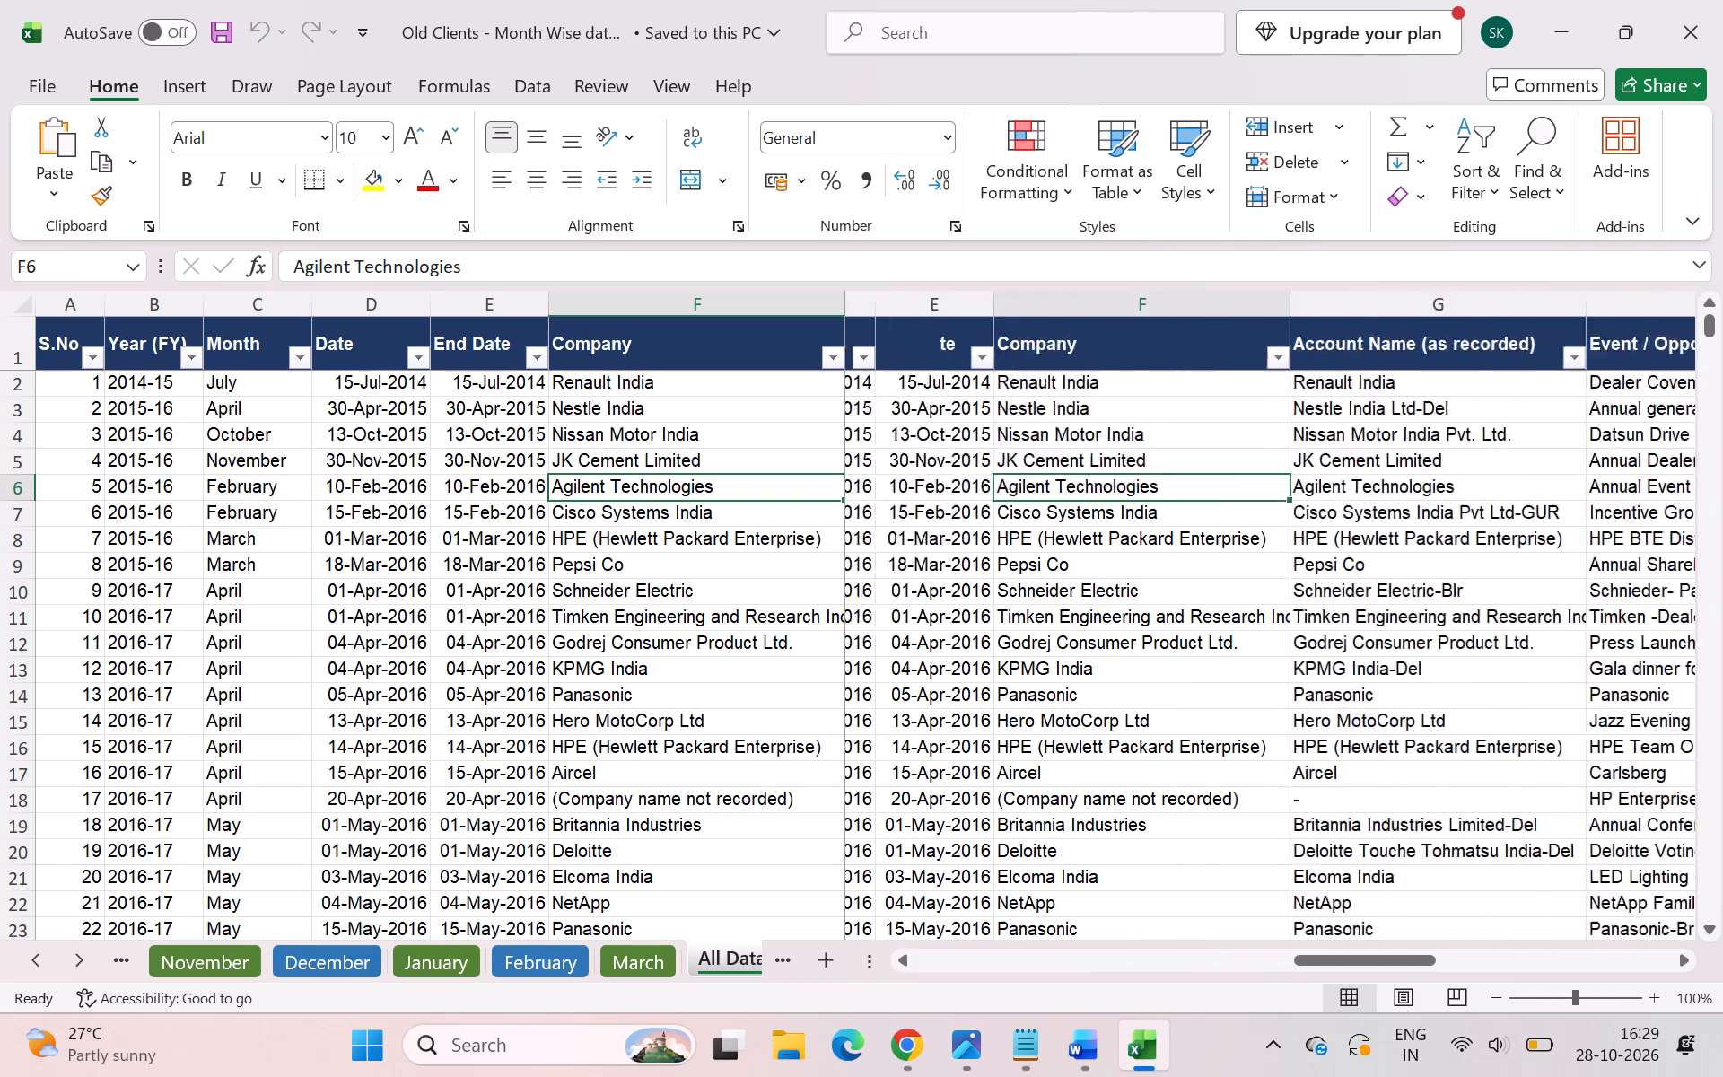
scroll(1183, 500, "left", 7)
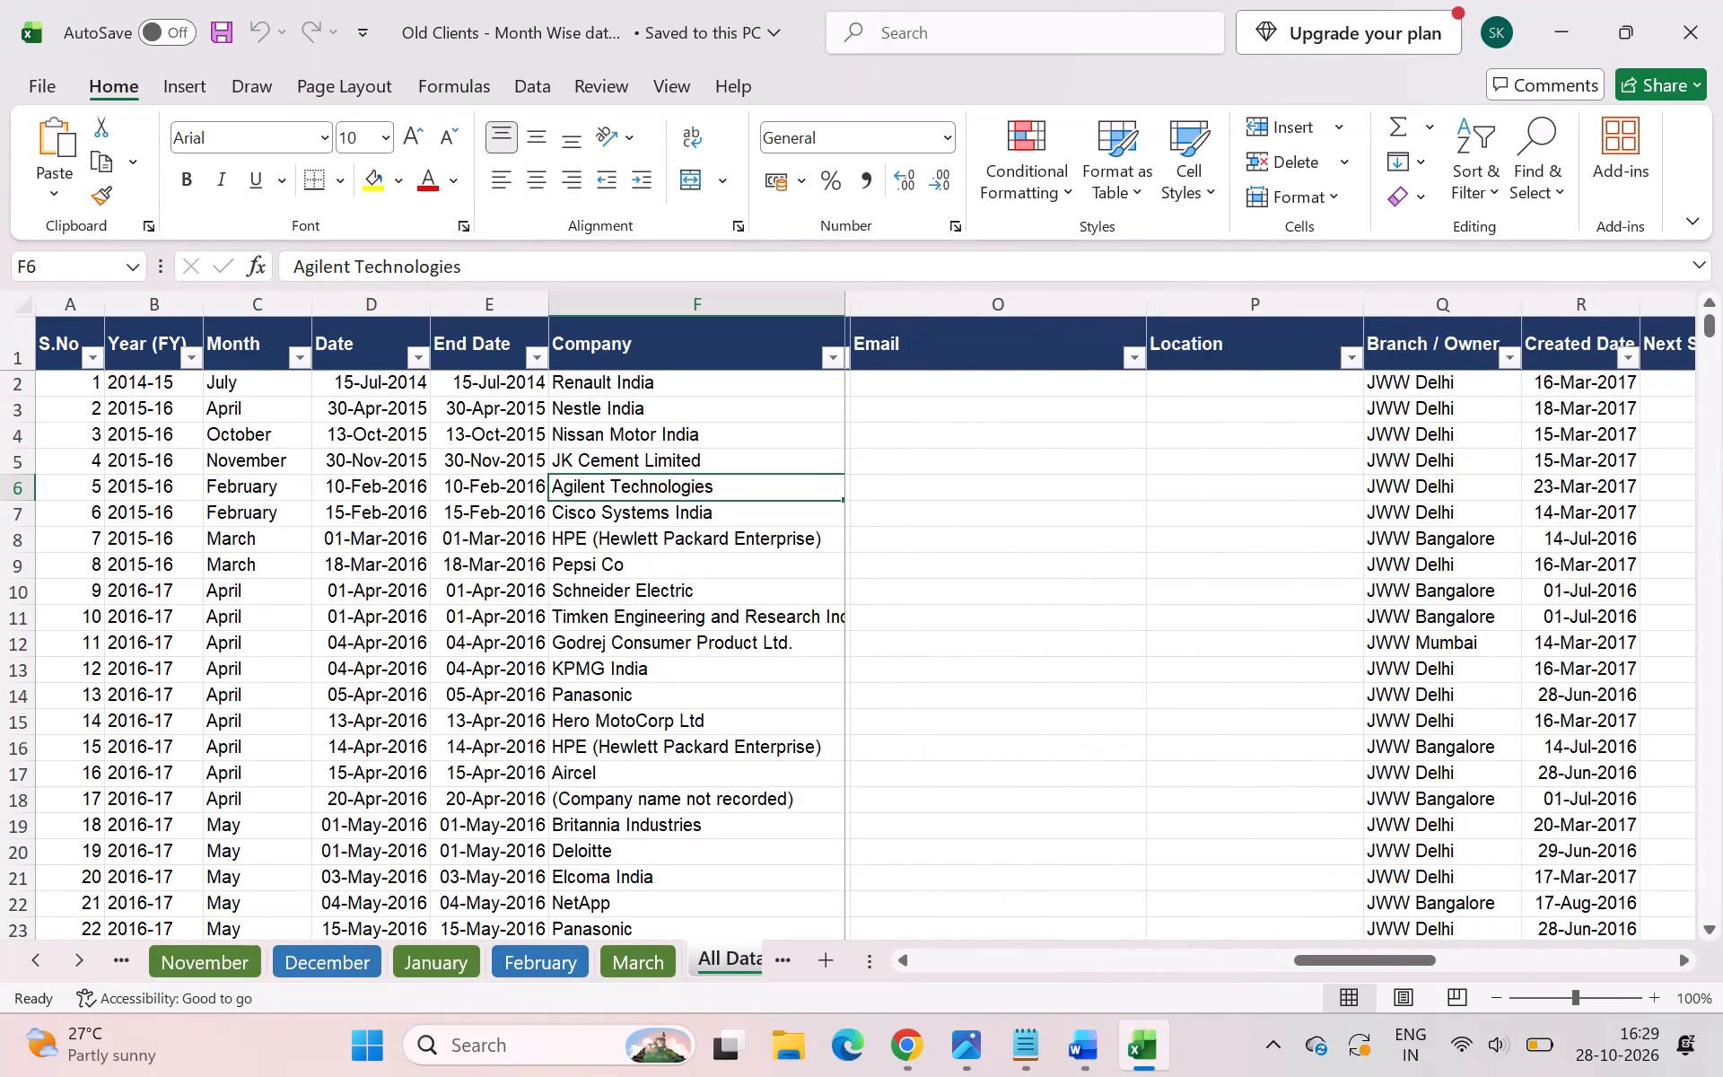
scroll(1034, 421, "right", 10)
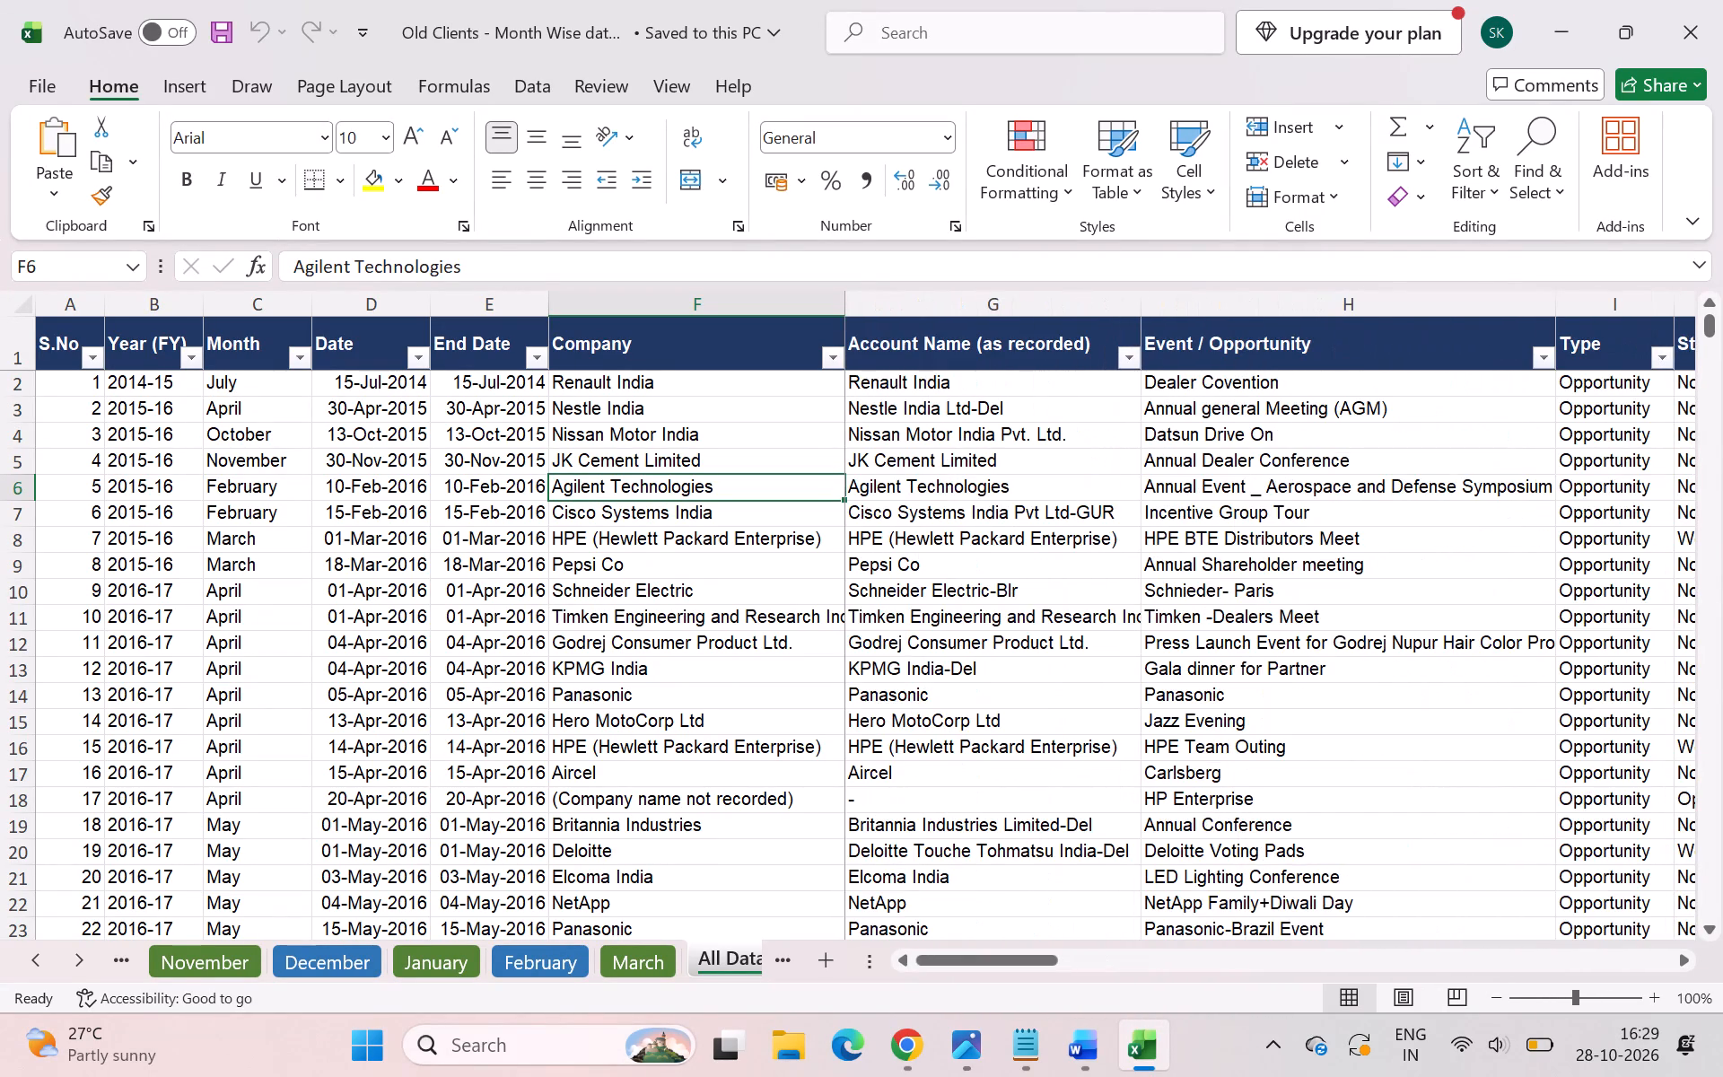
On the November sheet, hide rows 6 to 18 holding the year-wise summary above the records table.
left_click(226, 952)
scroll(463, 633, "down", 1)
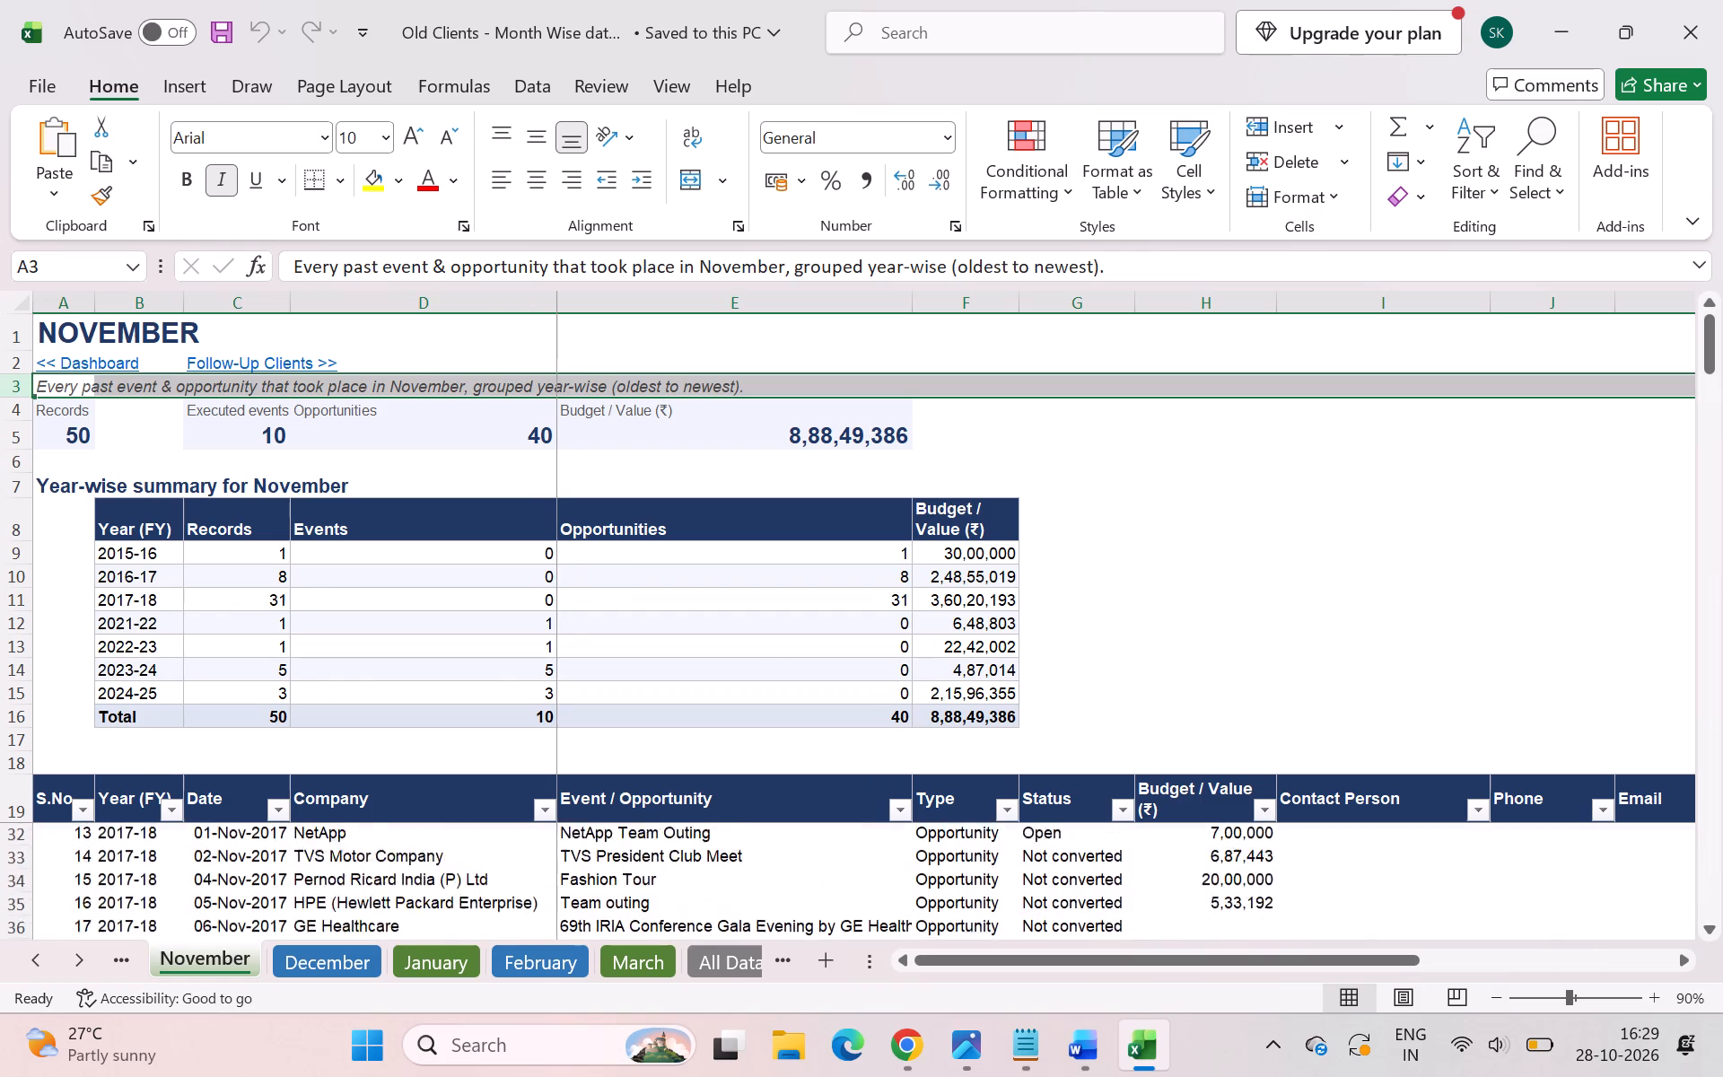
scroll(1333, 564, "down", 2)
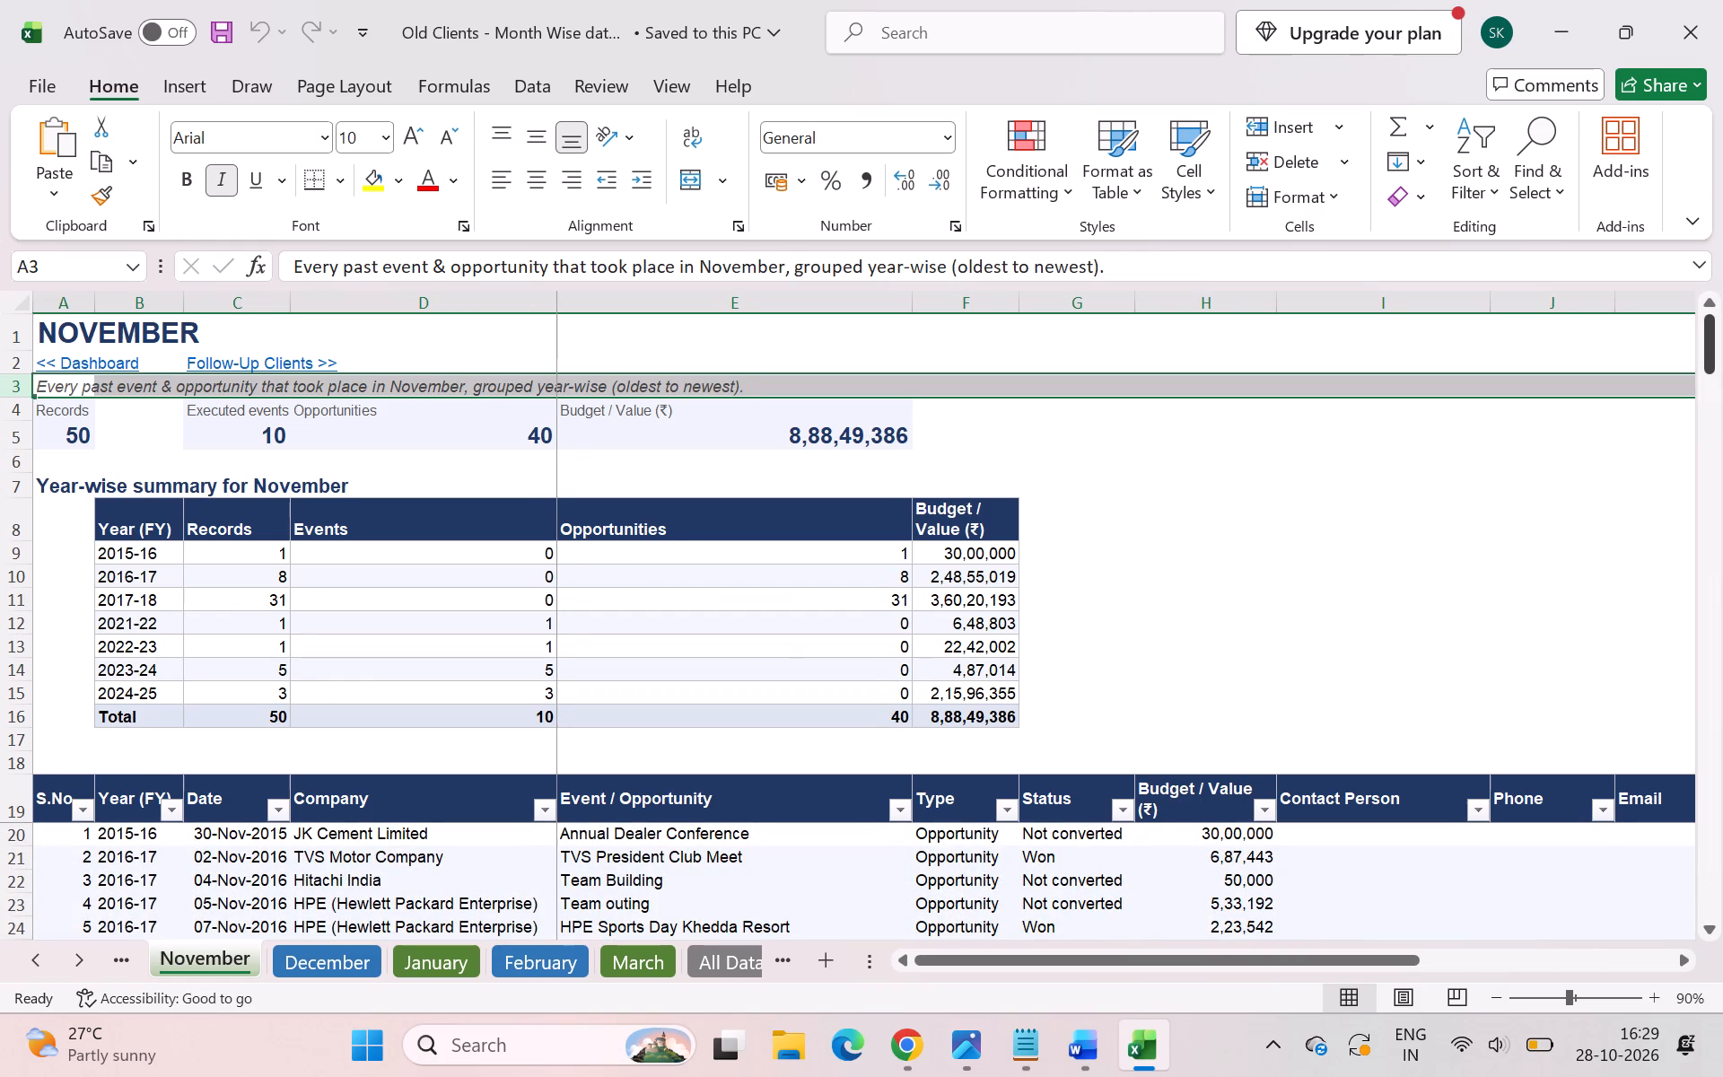
left_click_drag(1709, 342, 1696, 471)
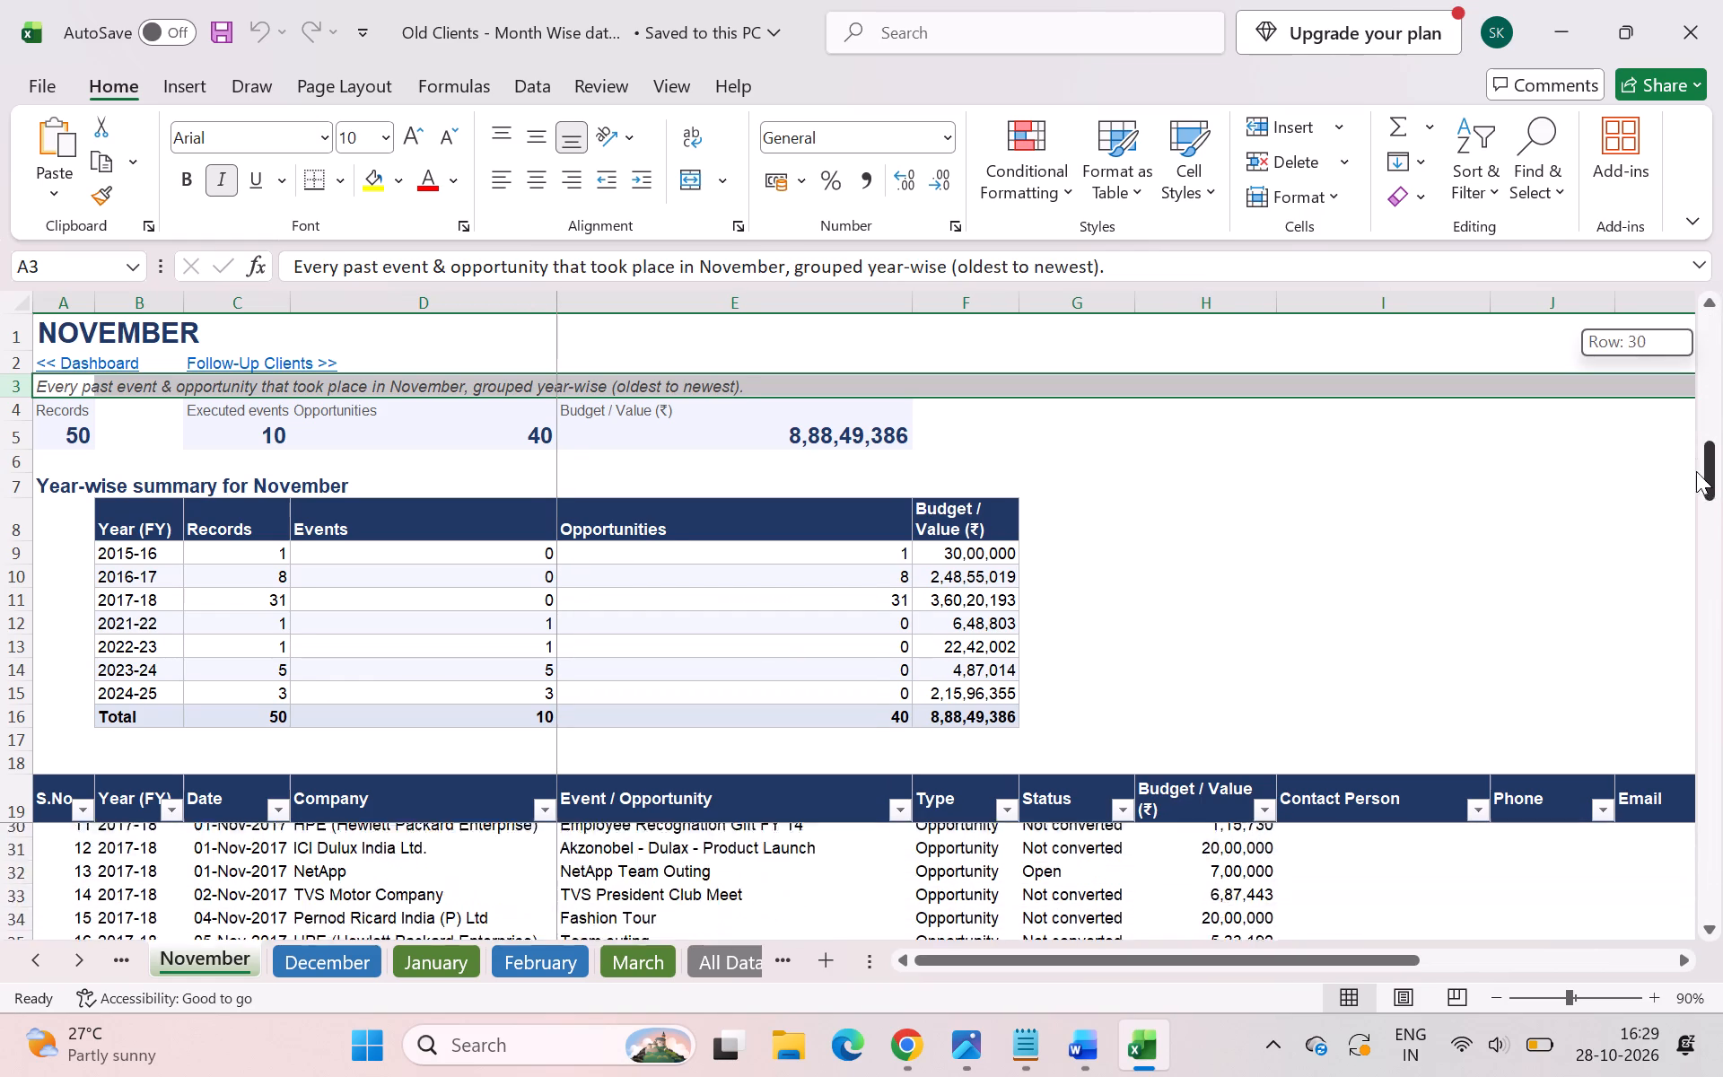
left_click_drag(1696, 471, 1681, 747)
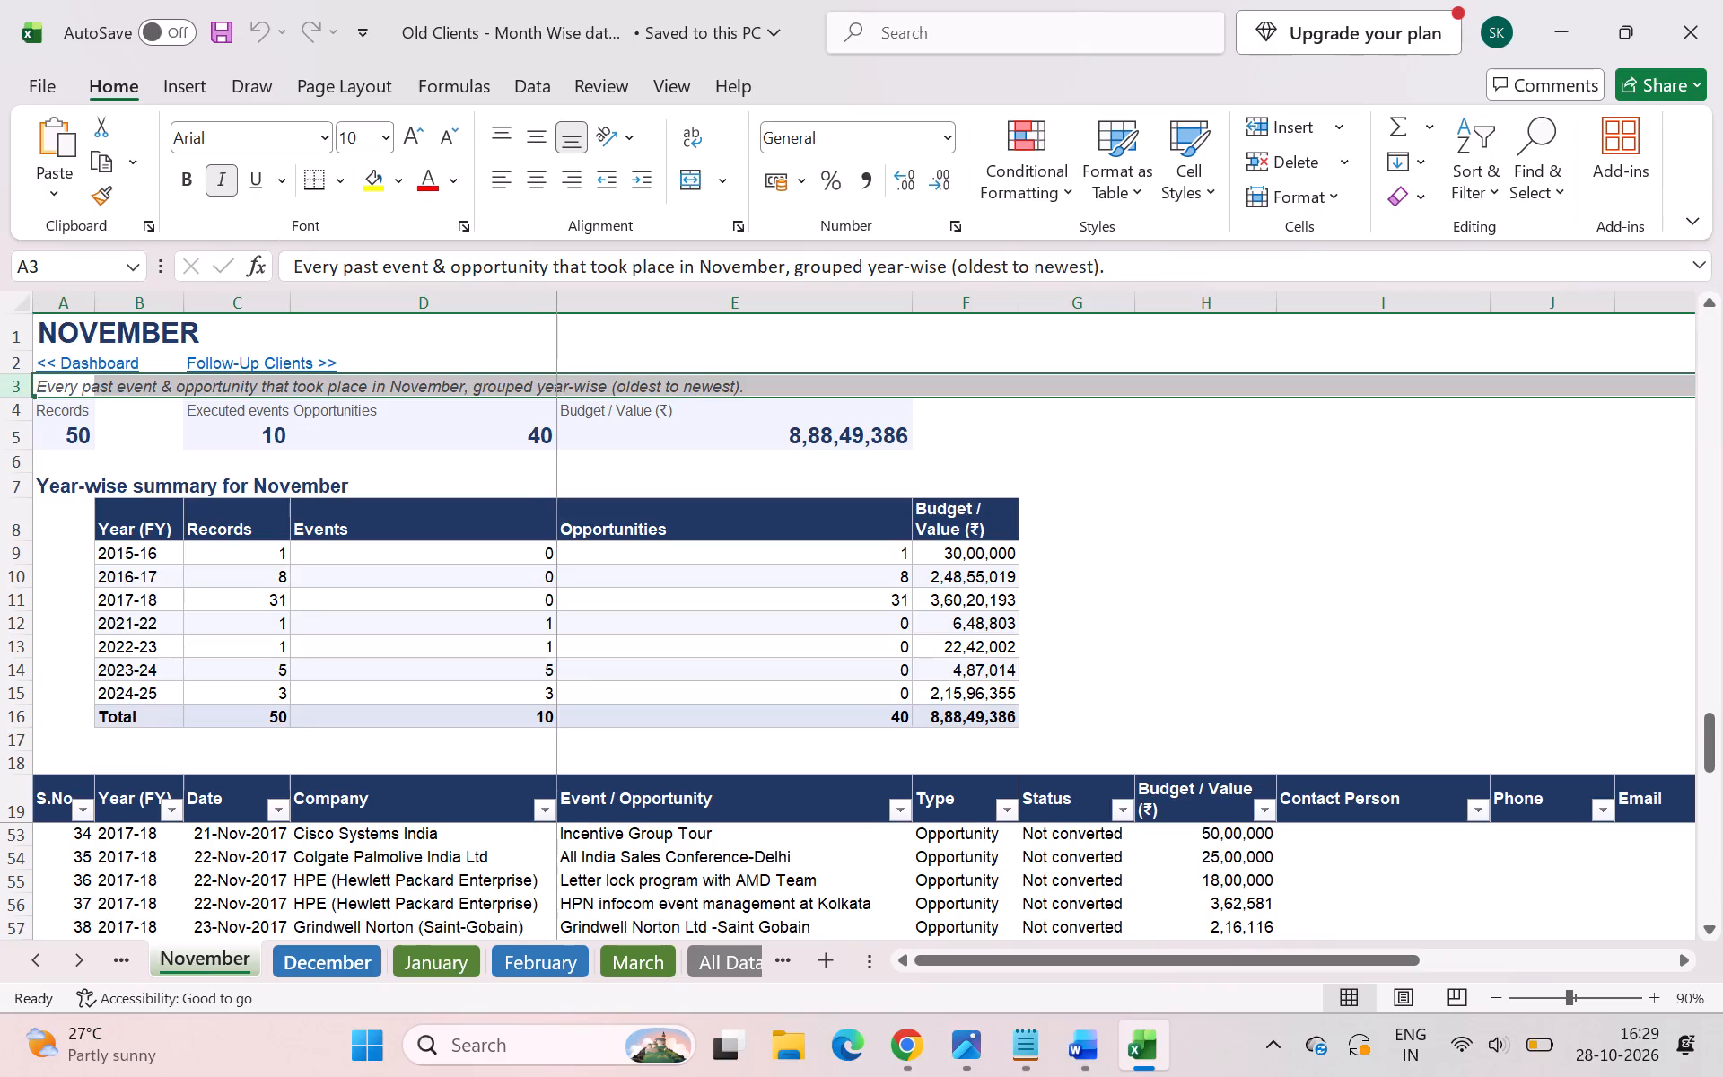
left_click_drag(22, 774, 39, 454)
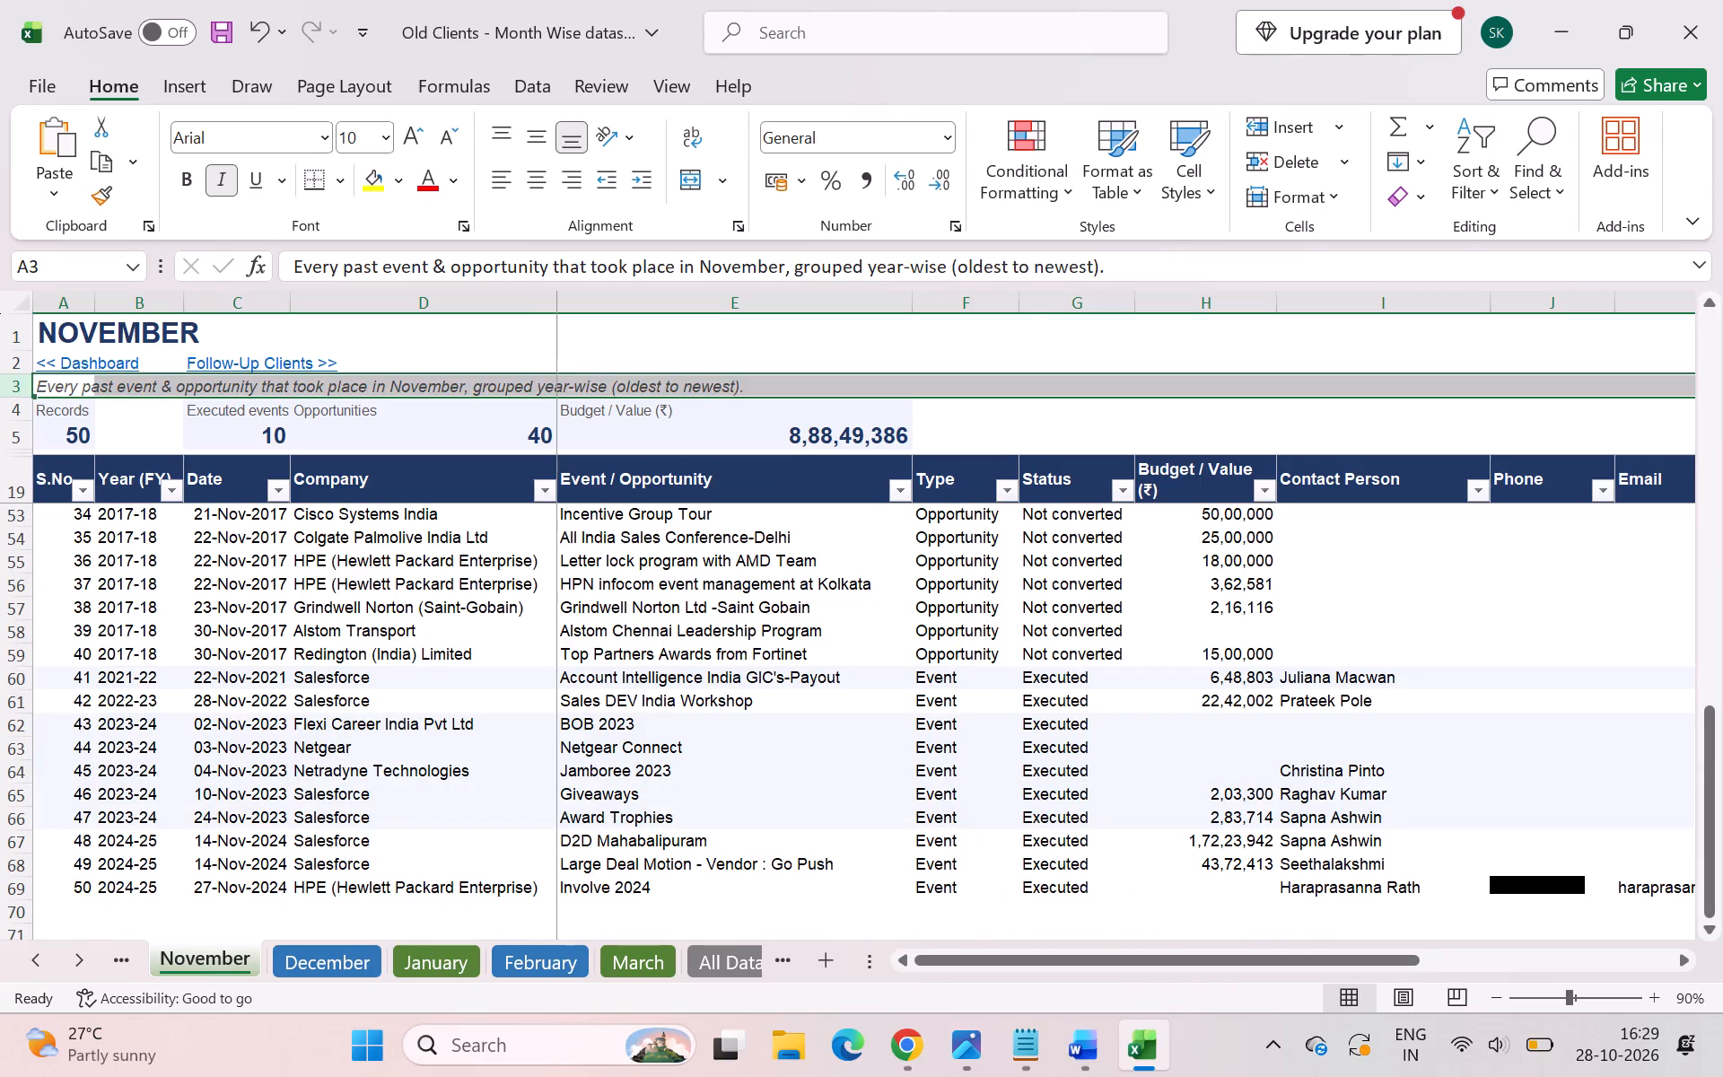
Review the November event and opportunity records across all years, checking companies, statuses, budgets and contact persons.
scroll(389, 651, "left", 1)
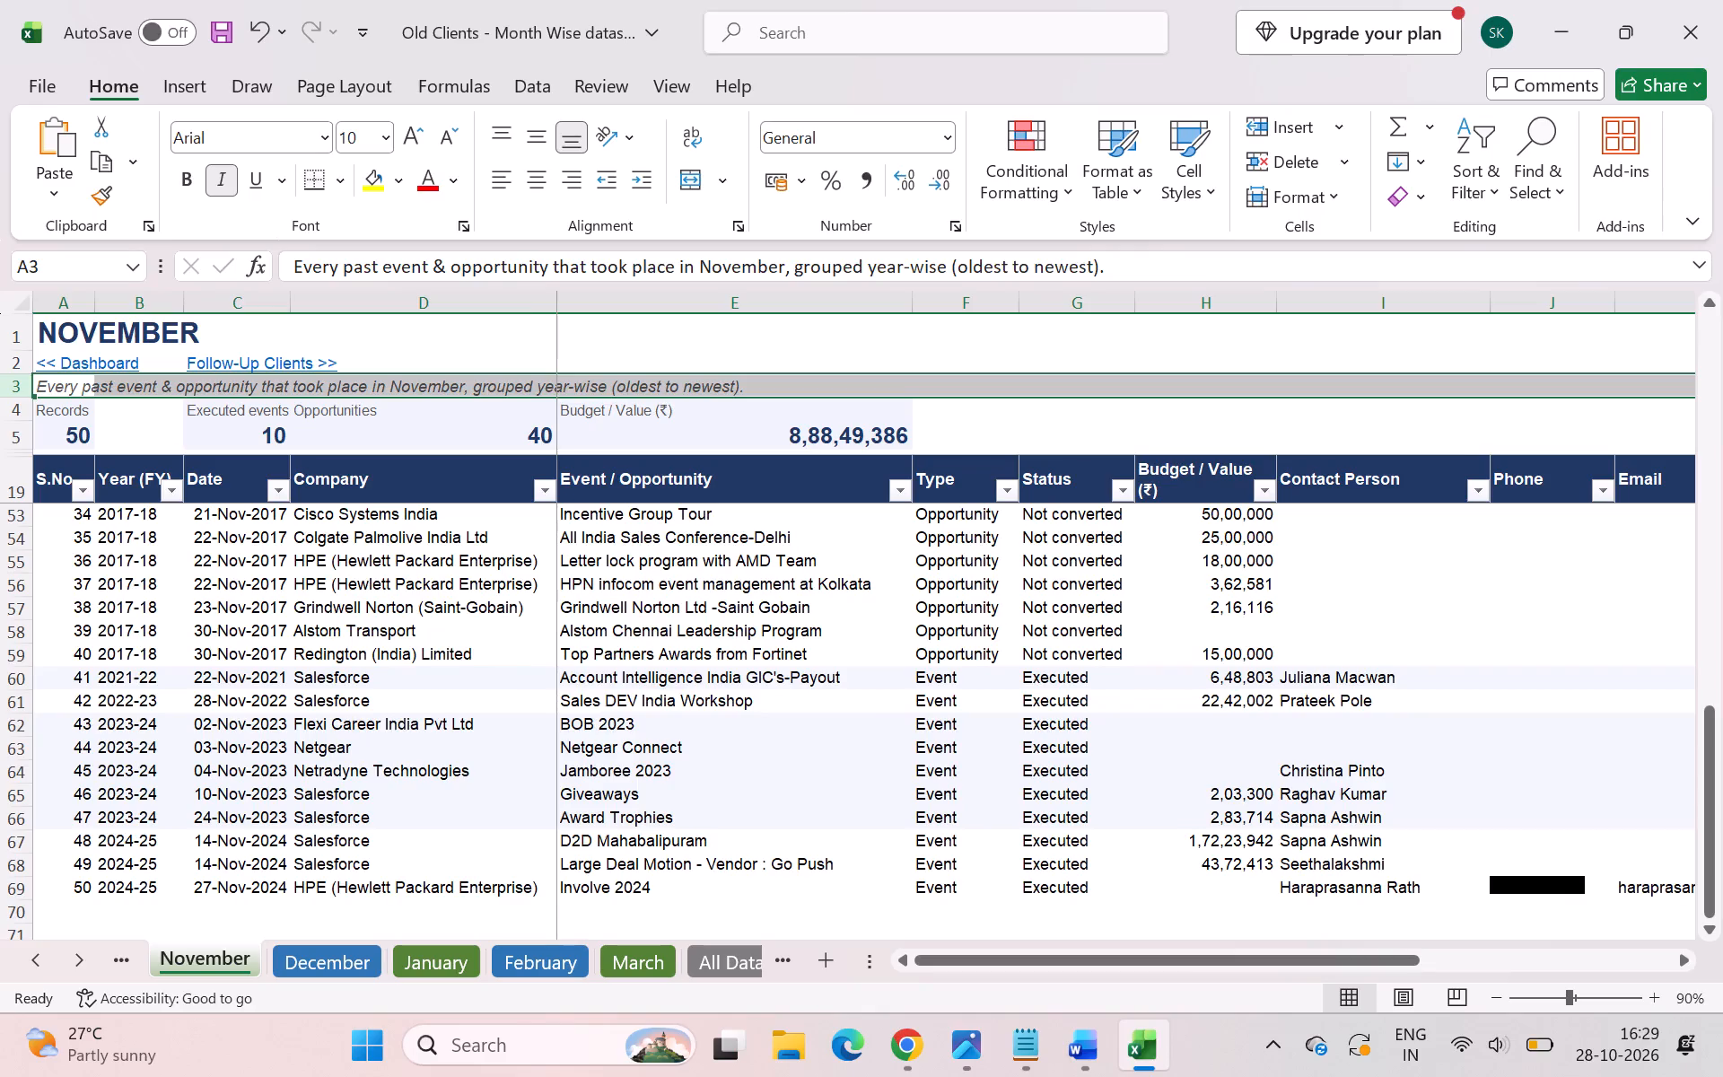
scroll(389, 651, "up", 2)
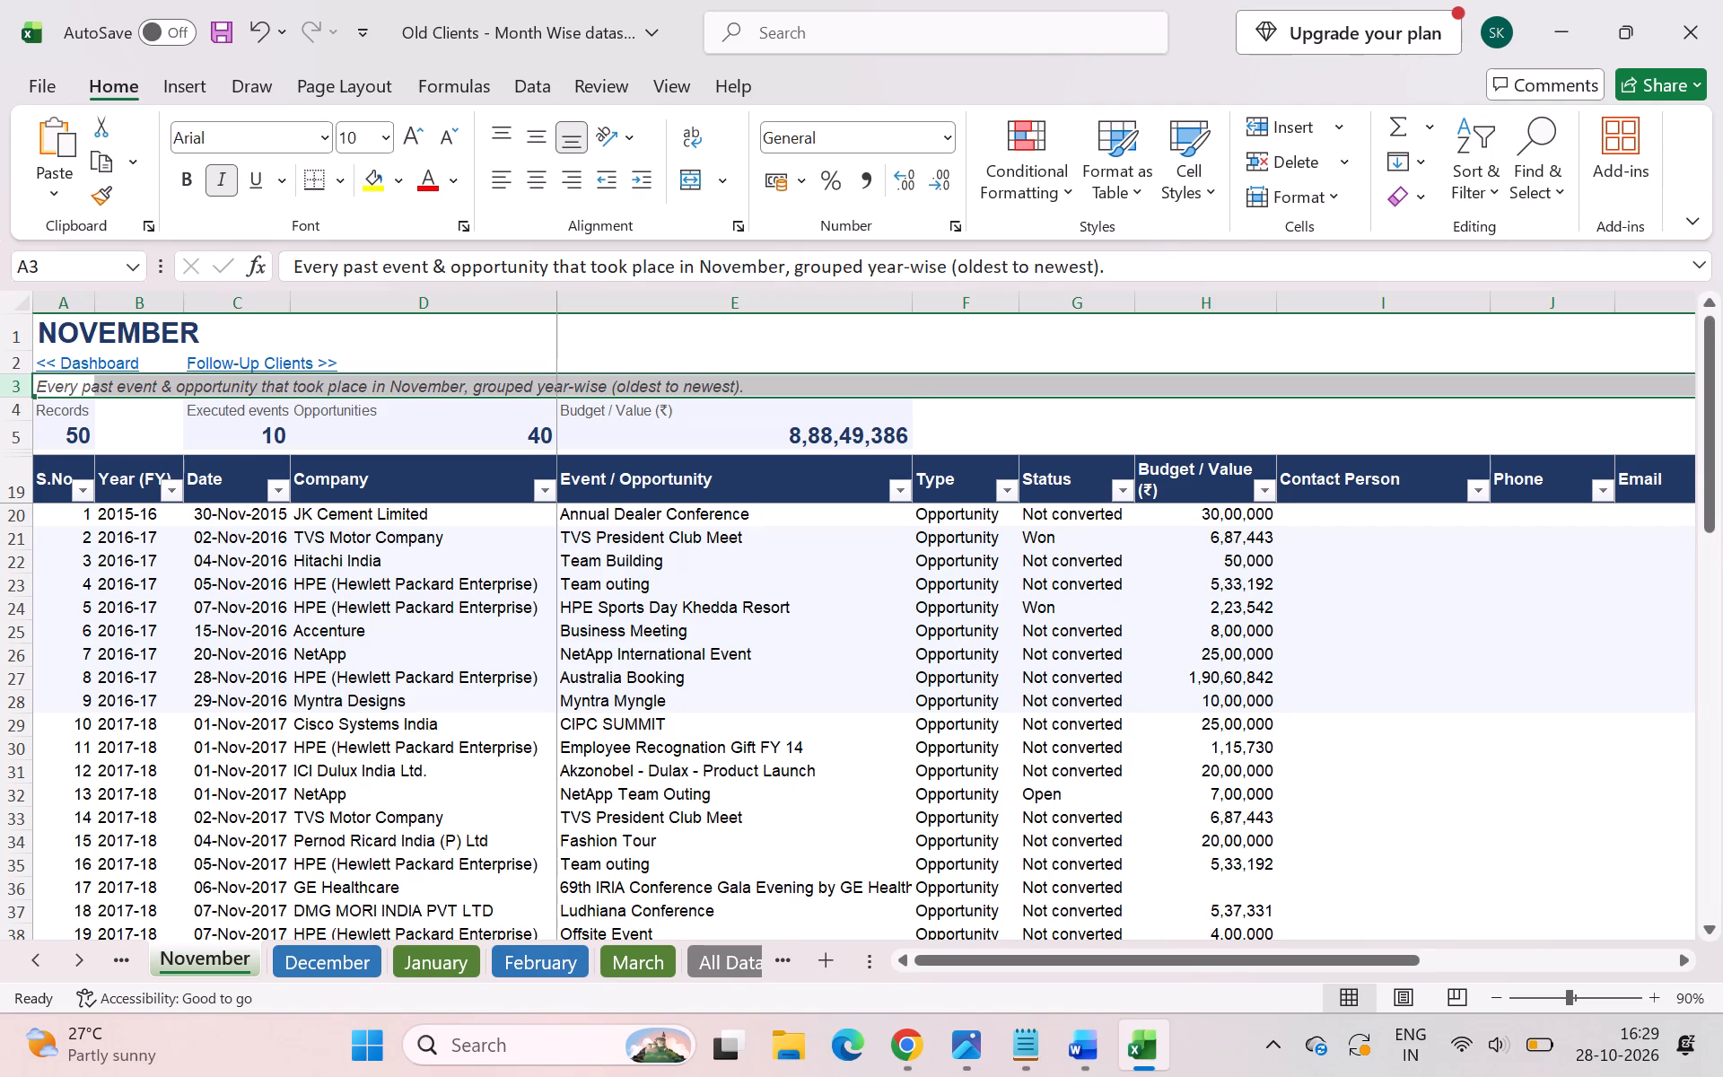
scroll(652, 746, "up", 3)
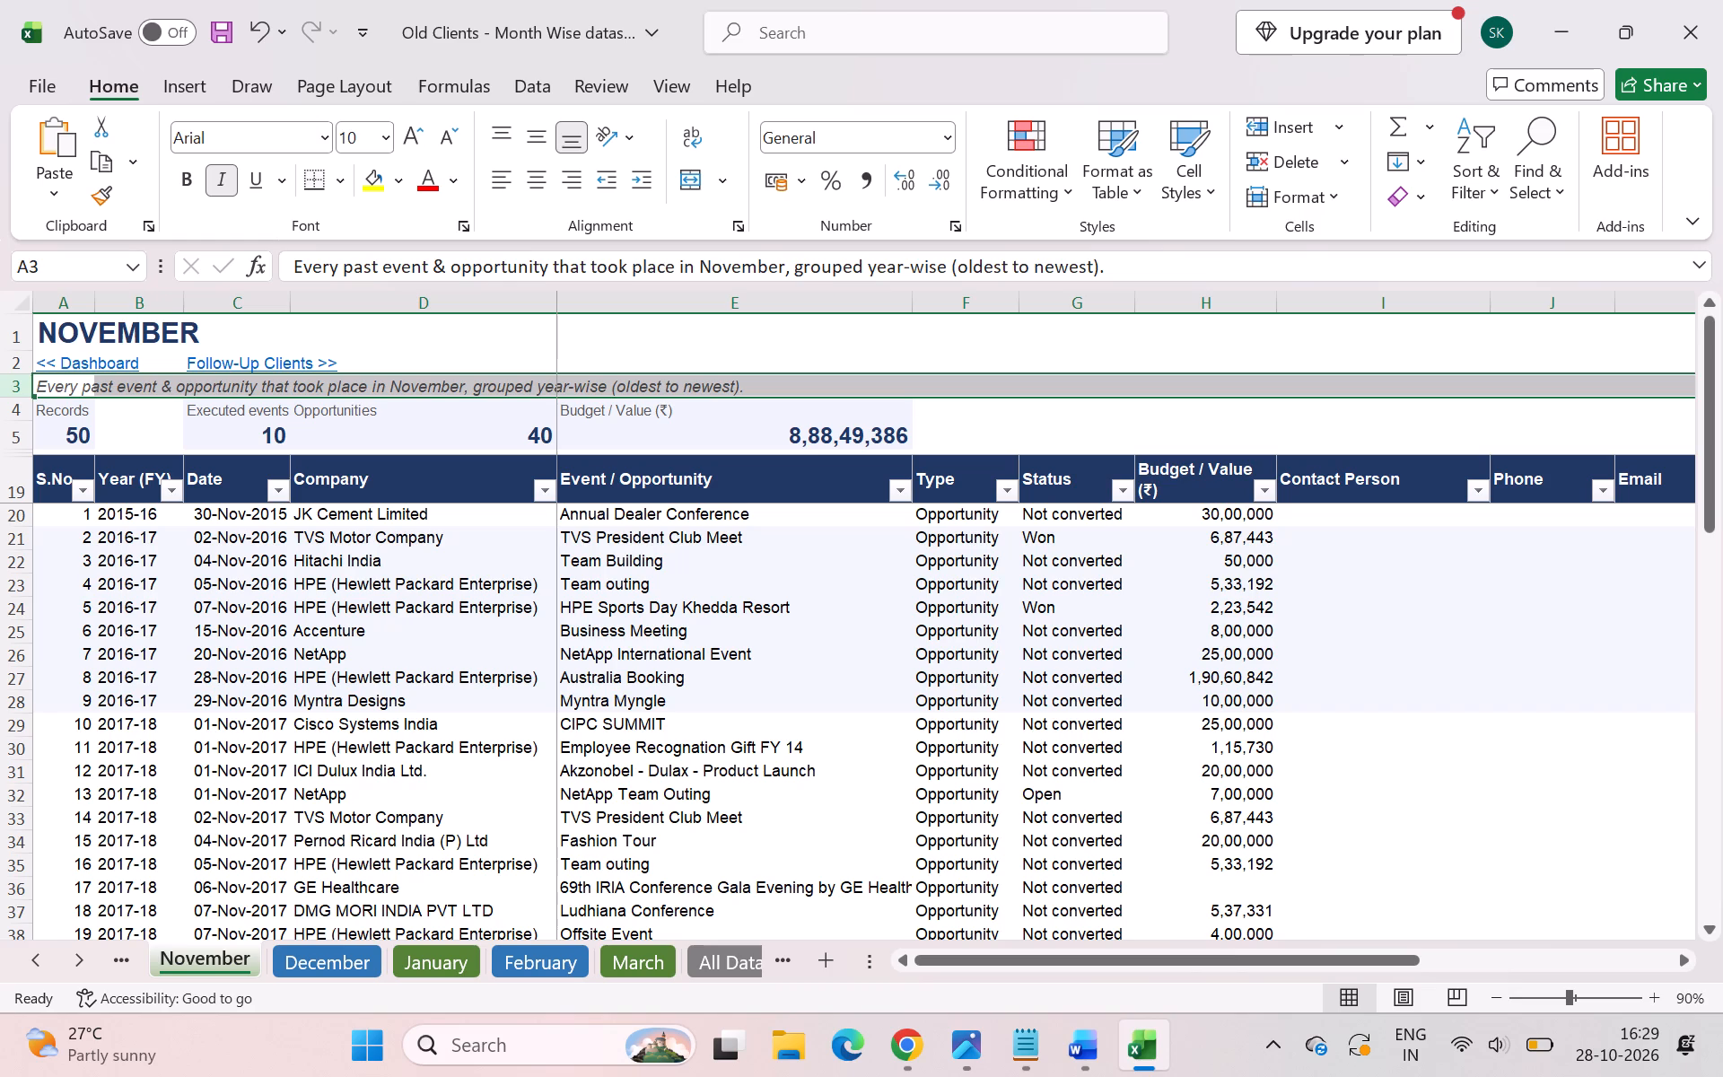
left_click(356, 543)
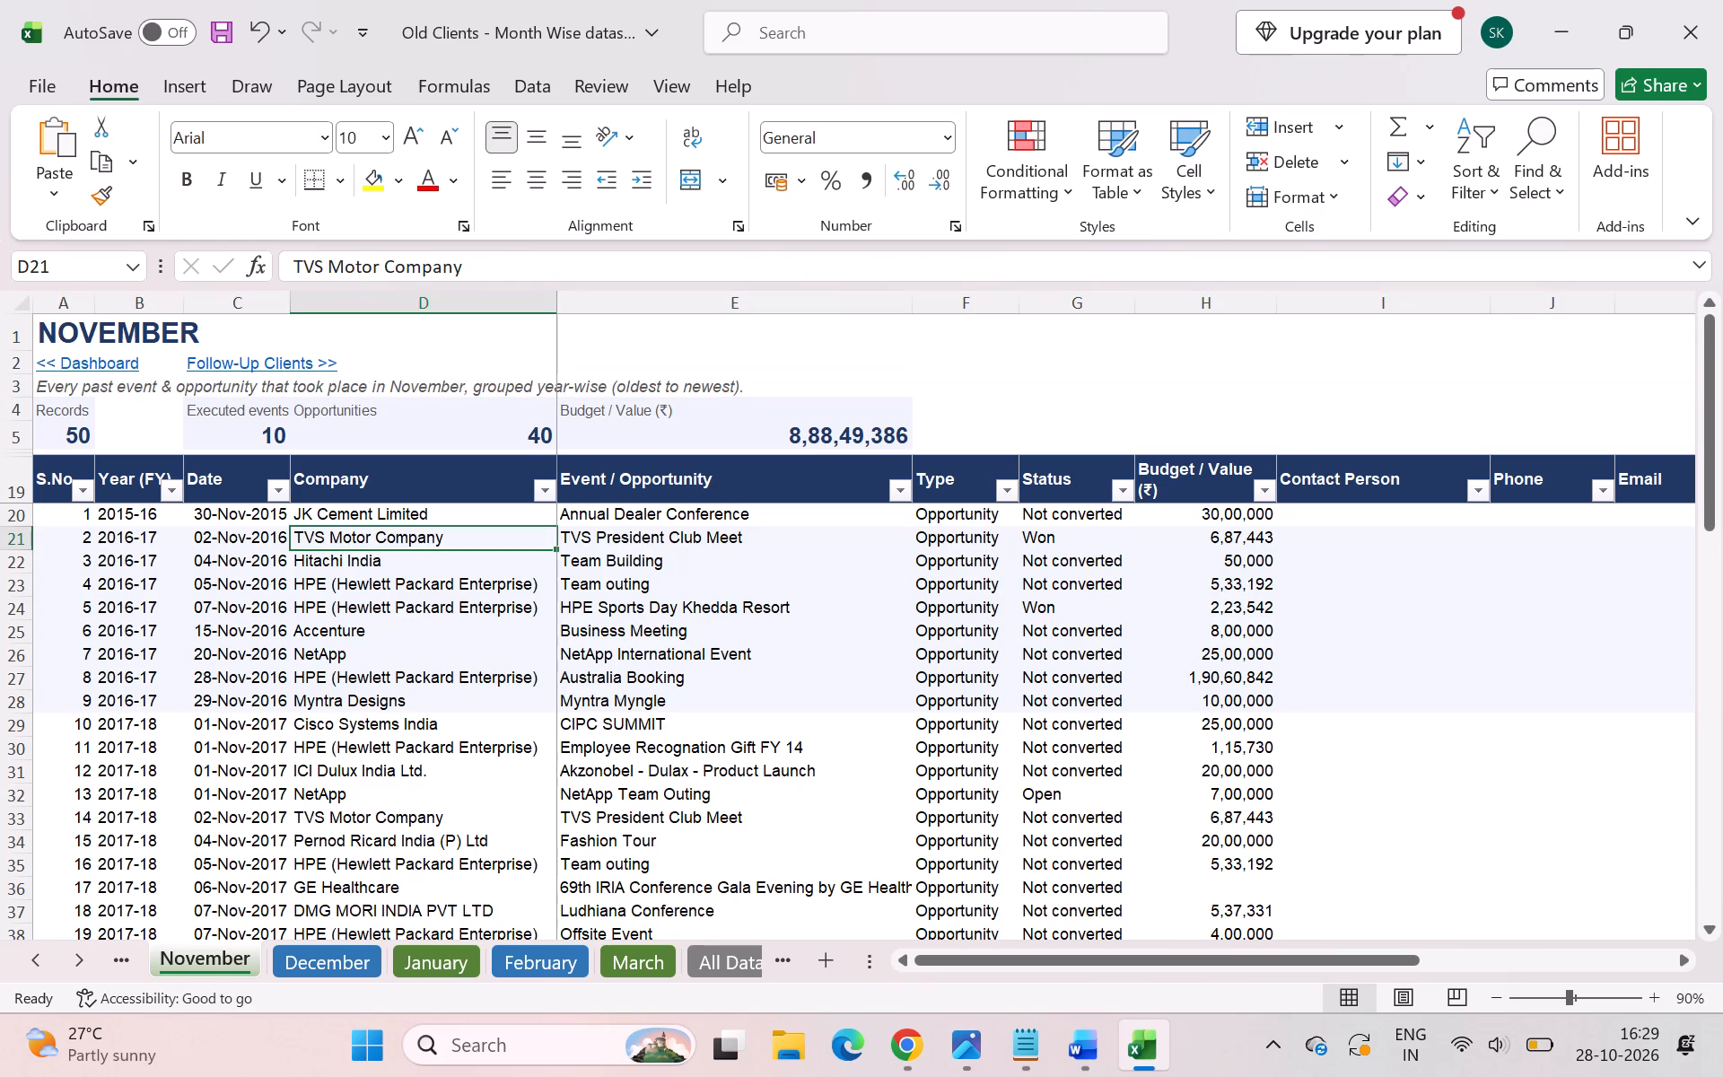
left_click(344, 640)
left_click(388, 537)
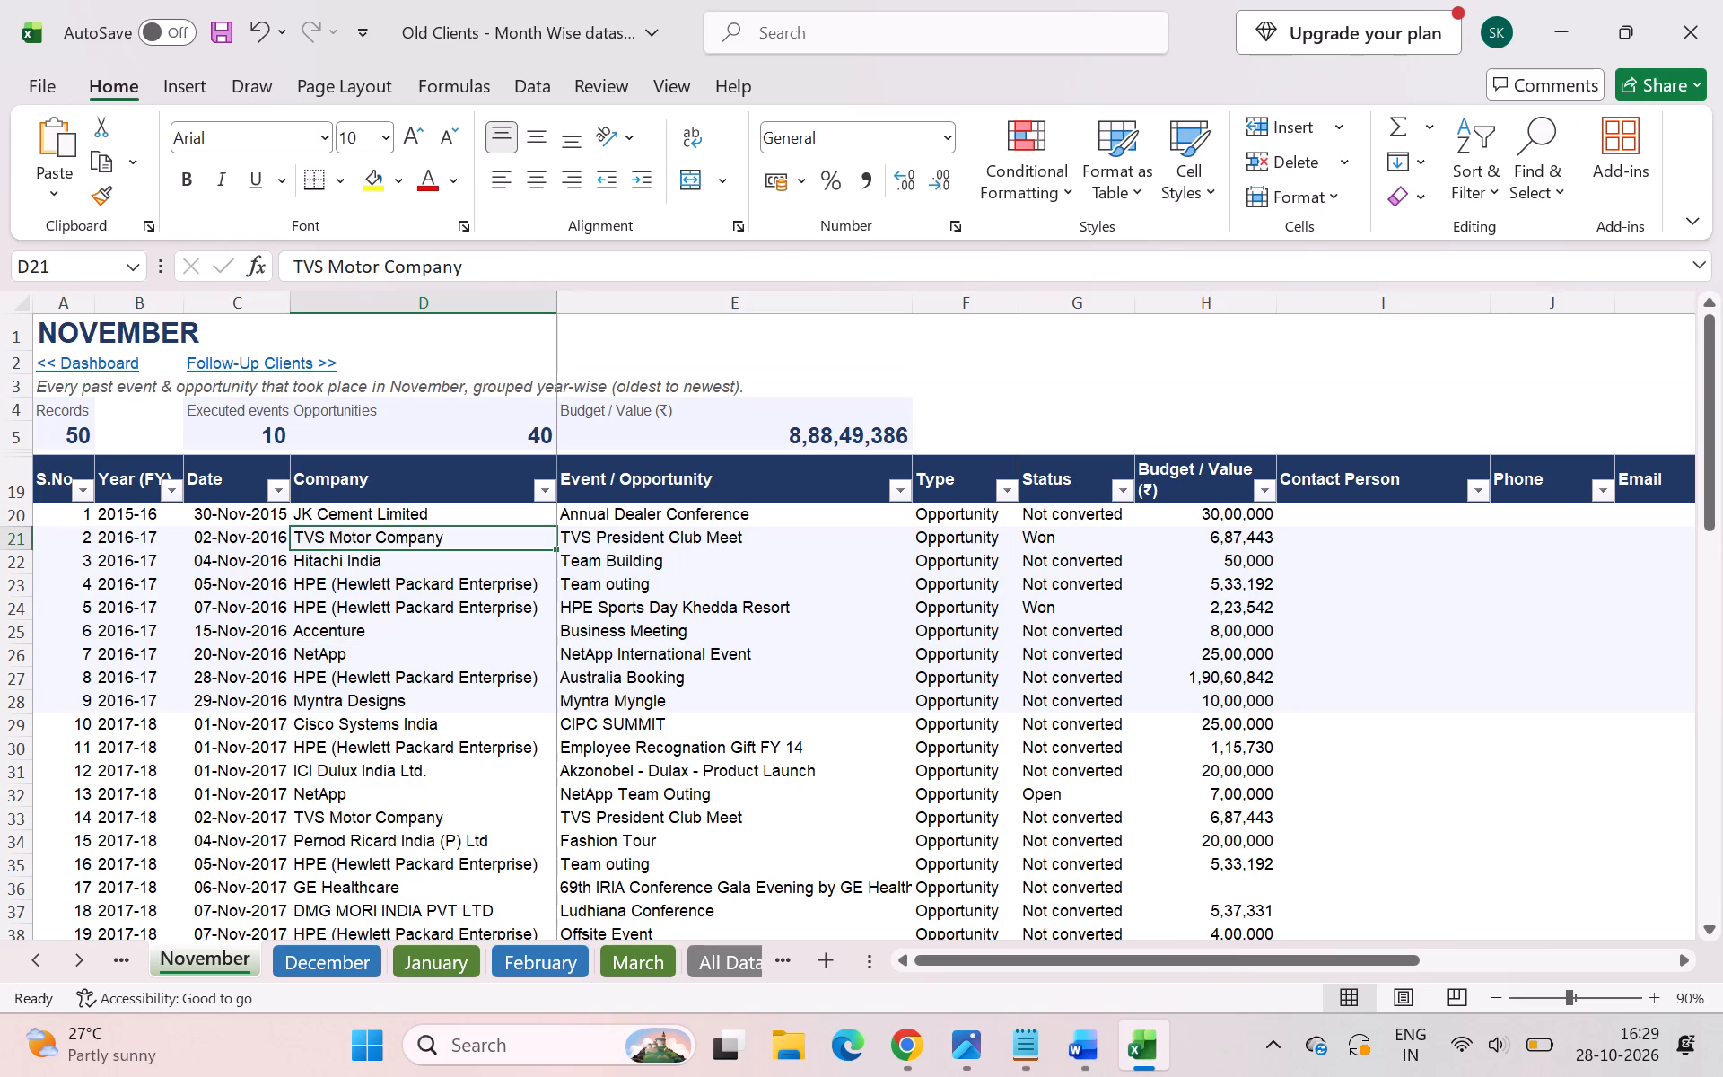
left_click(381, 571)
left_click(397, 538)
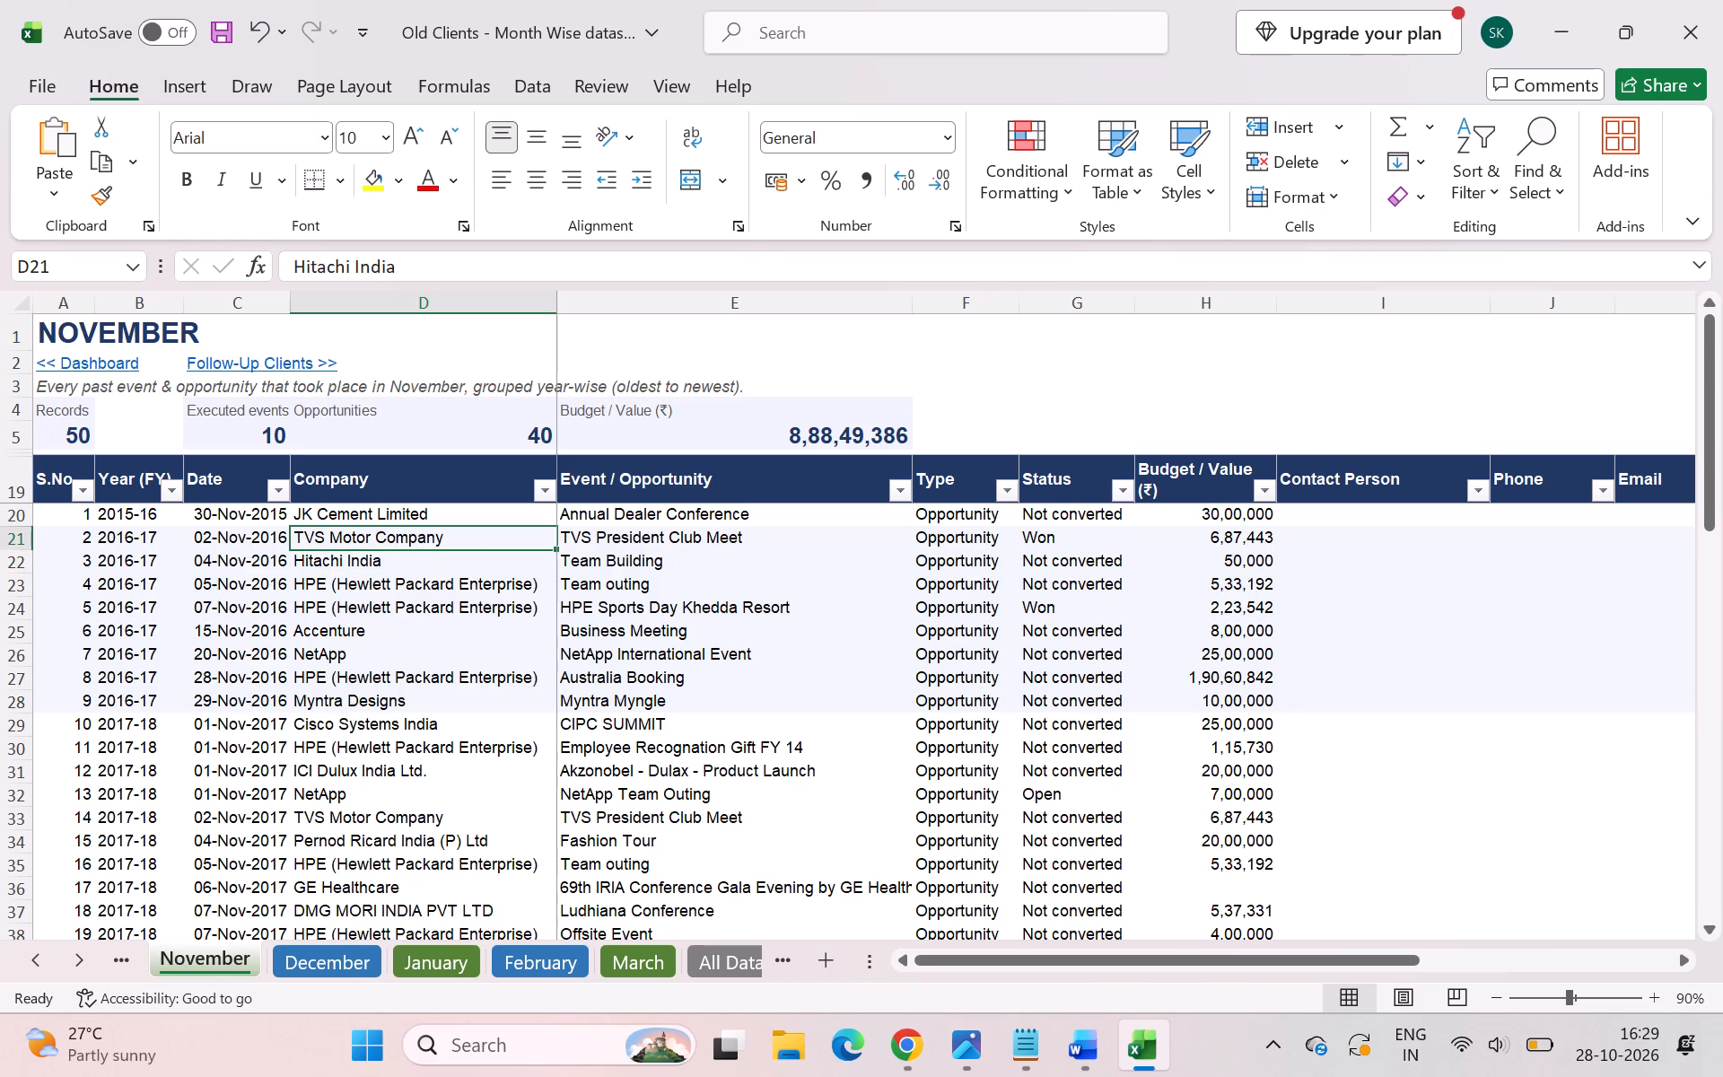
scroll(389, 600, "down", 3)
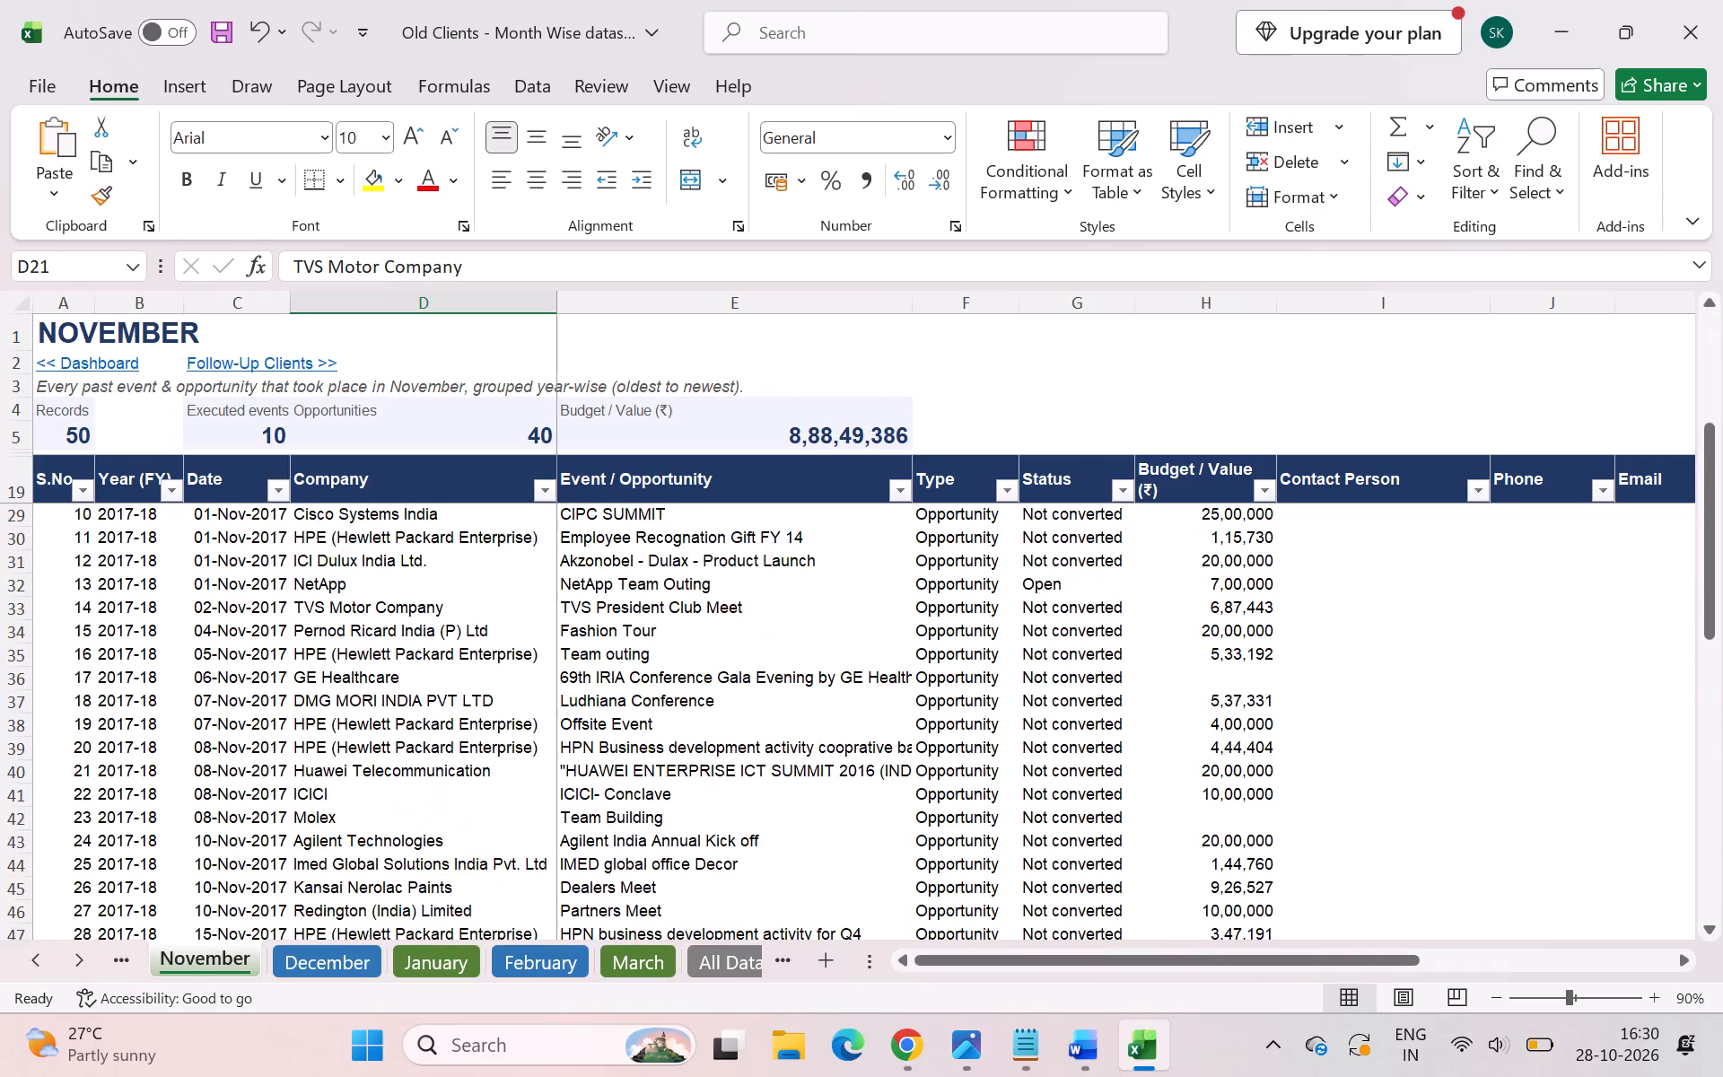
scroll(389, 600, "down", 9)
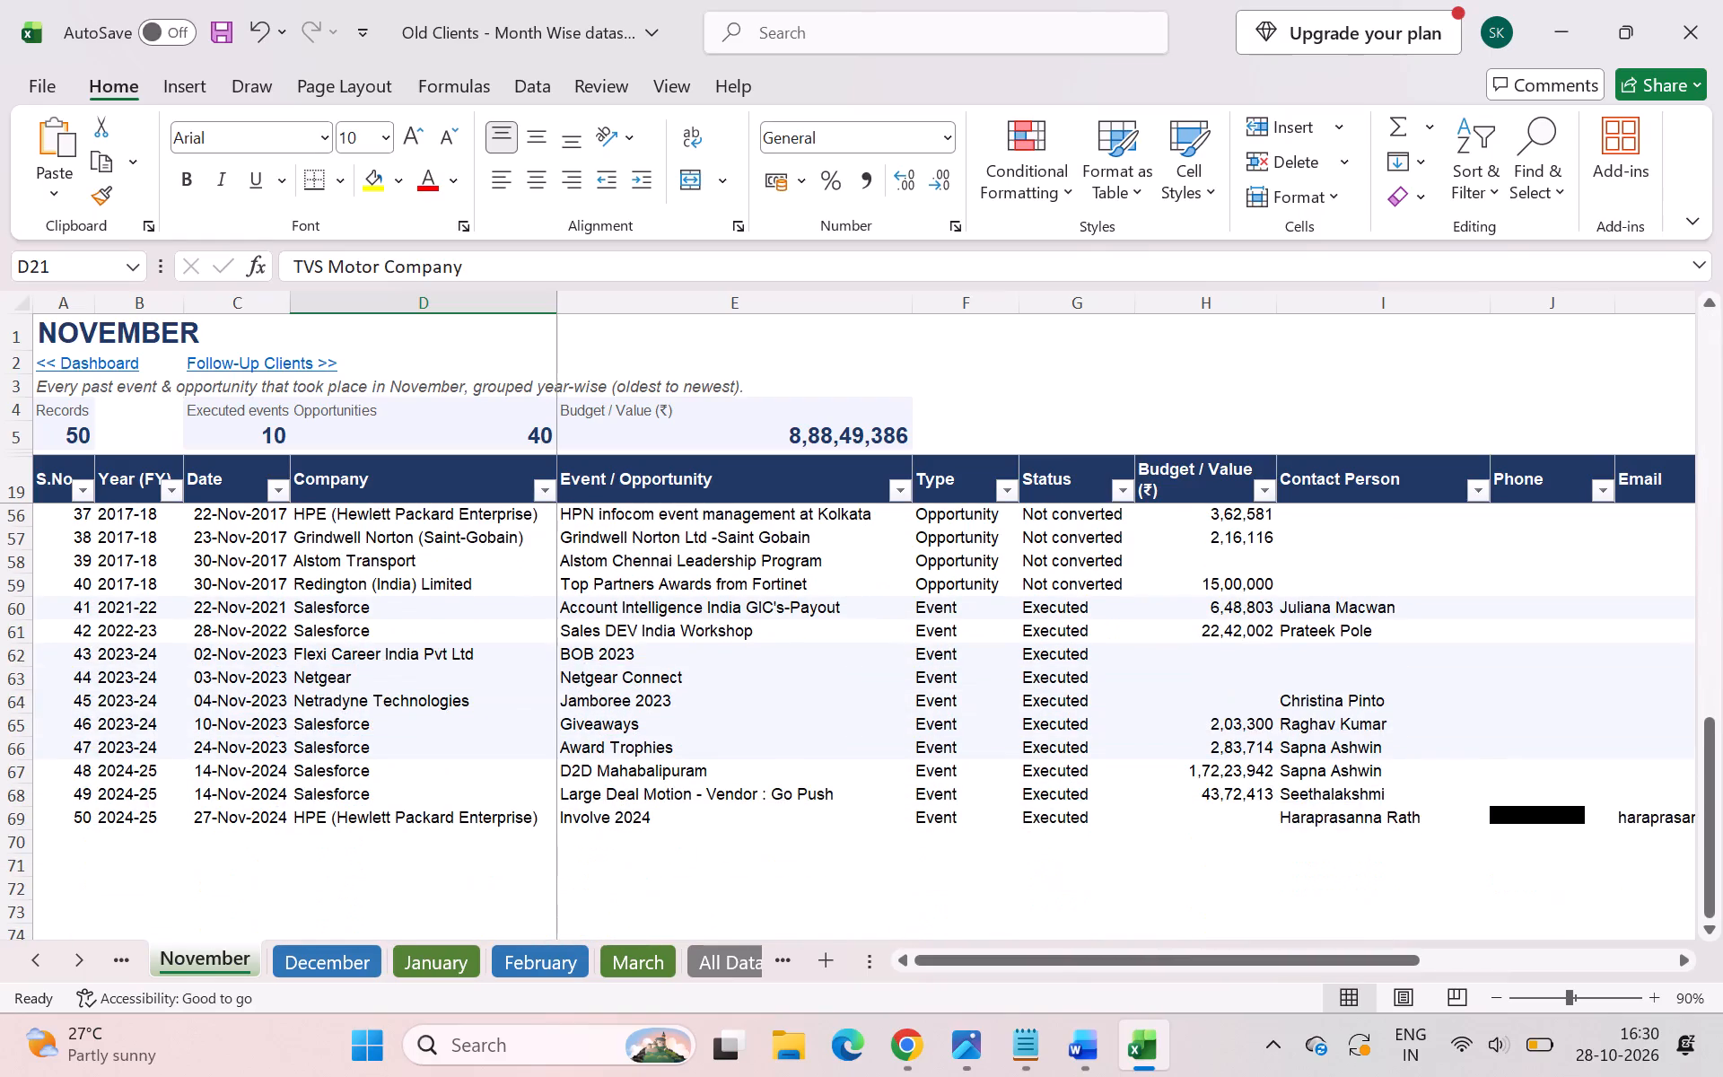
scroll(389, 600, "up", 4)
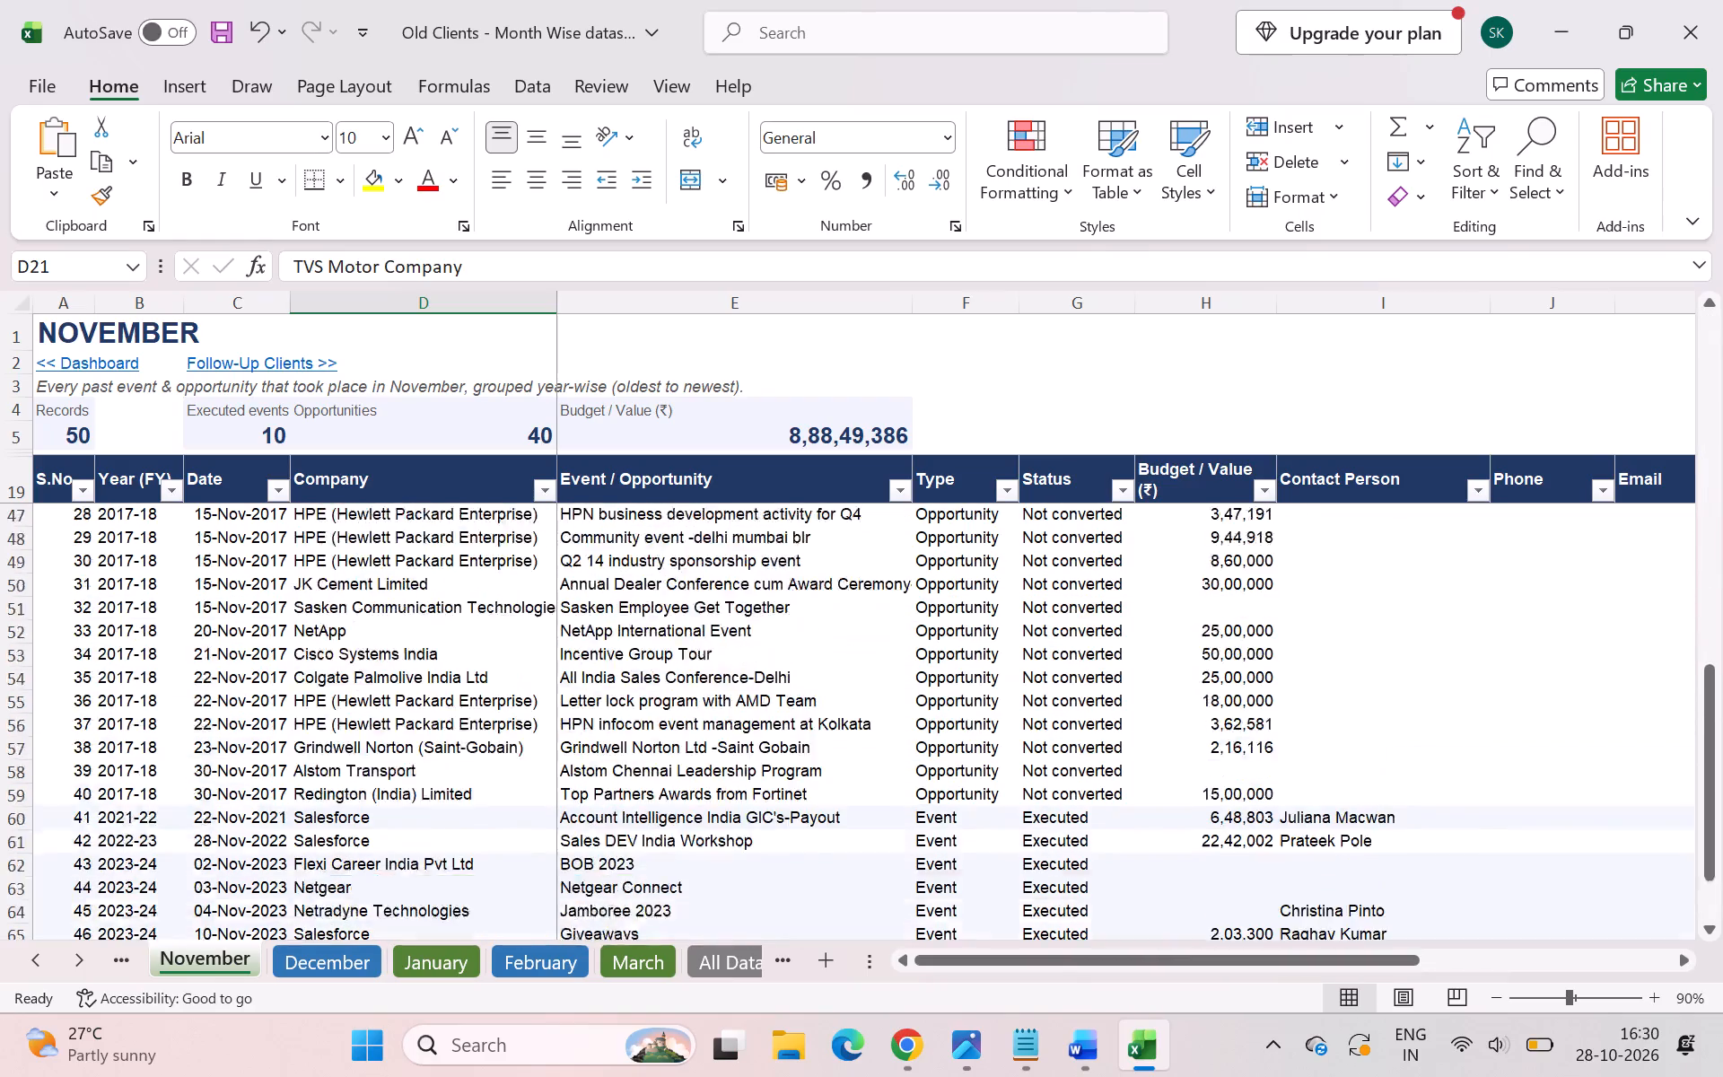
scroll(389, 600, "up", 15)
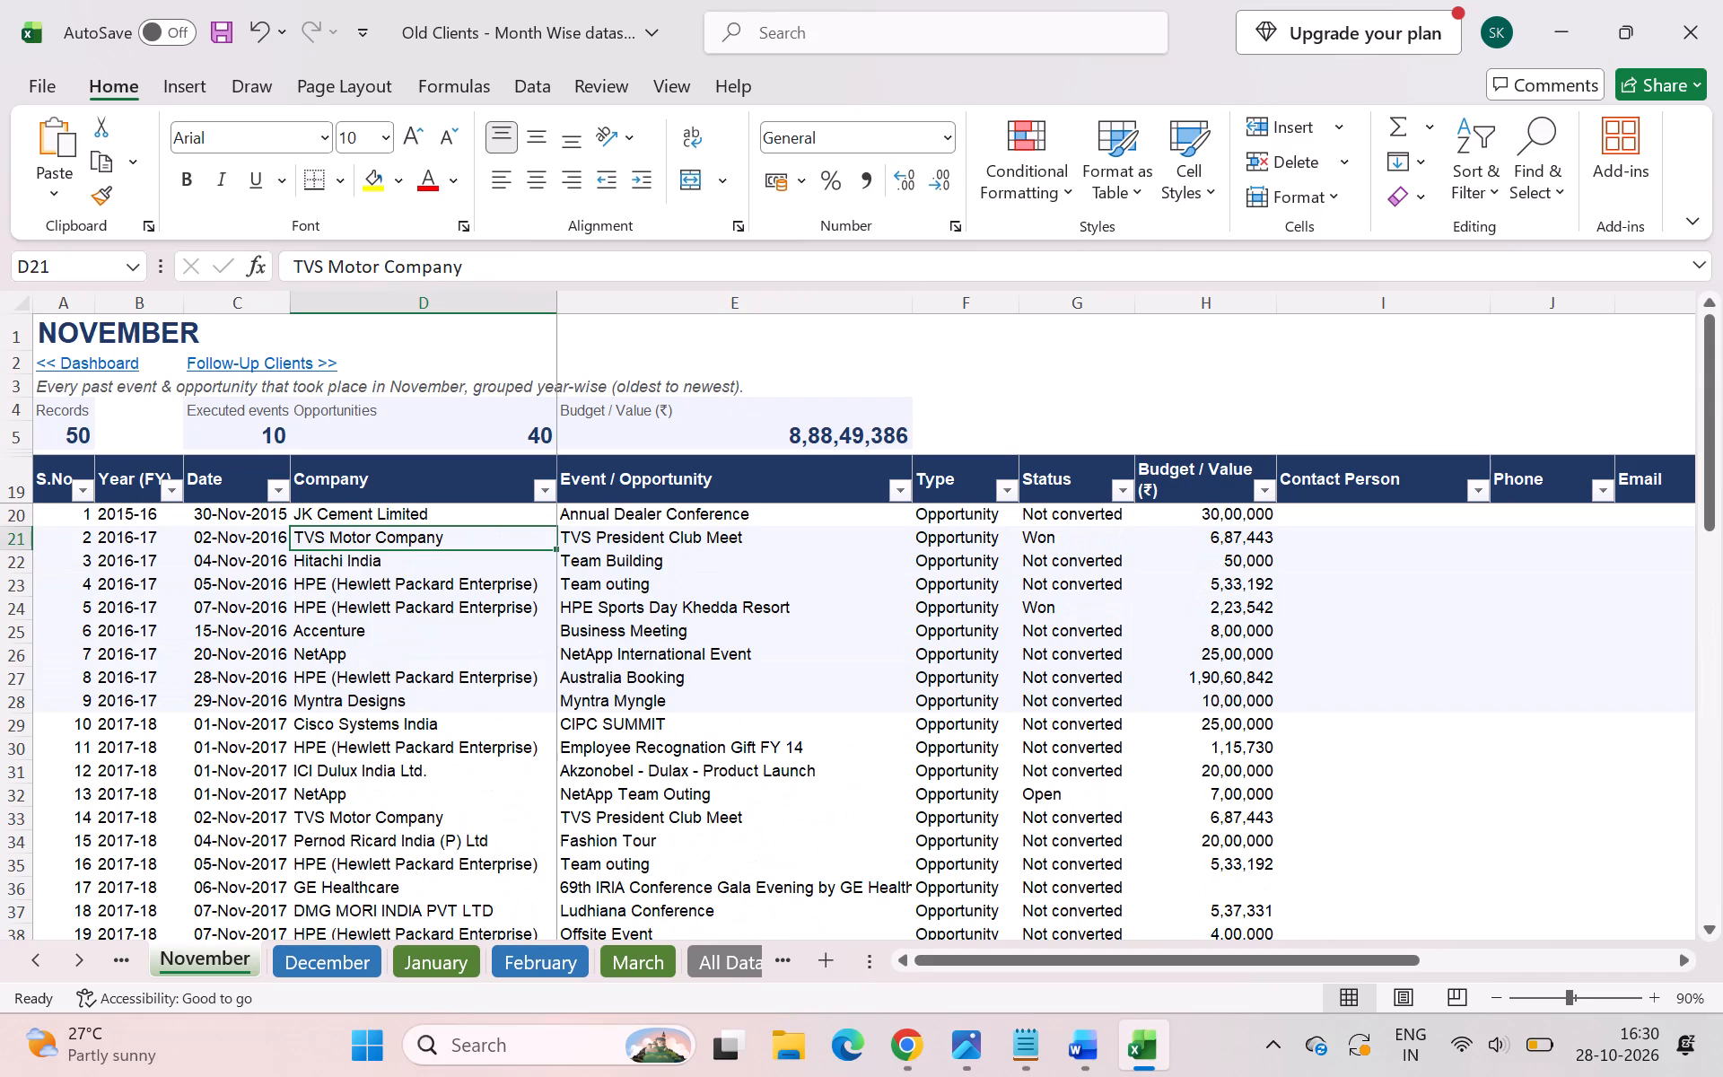
left_click(426, 733)
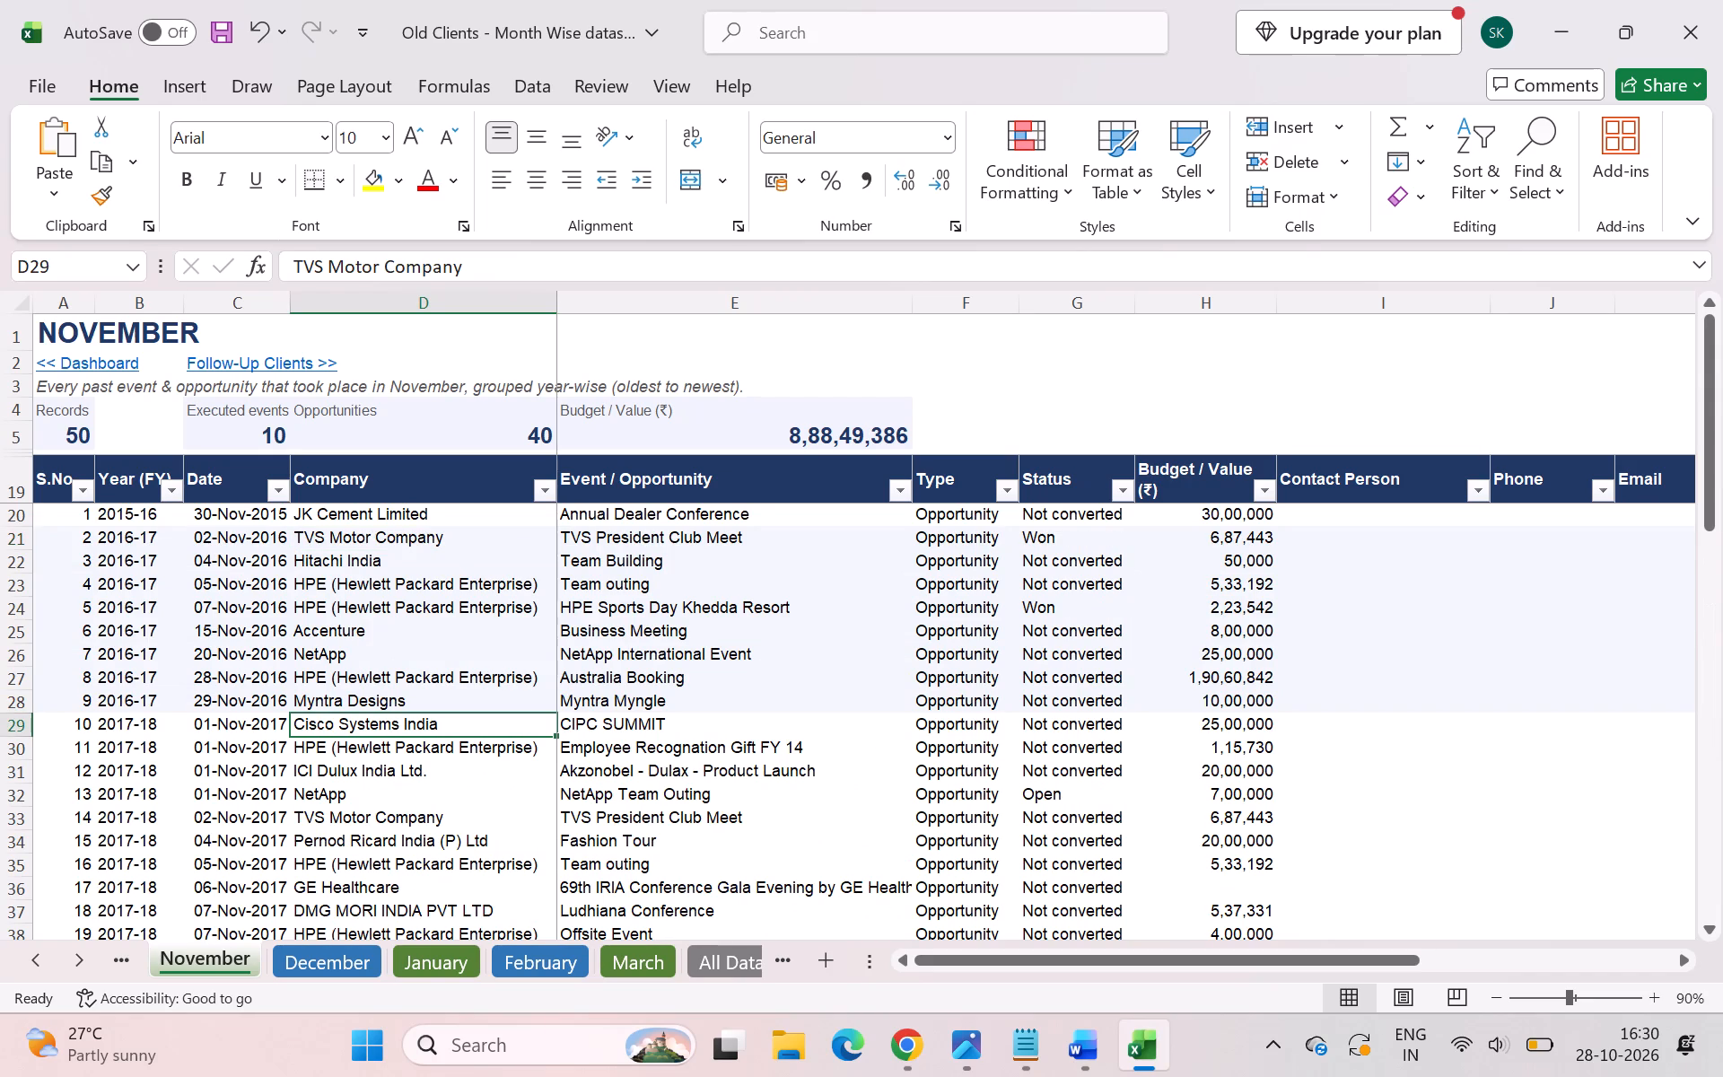
left_click(439, 651)
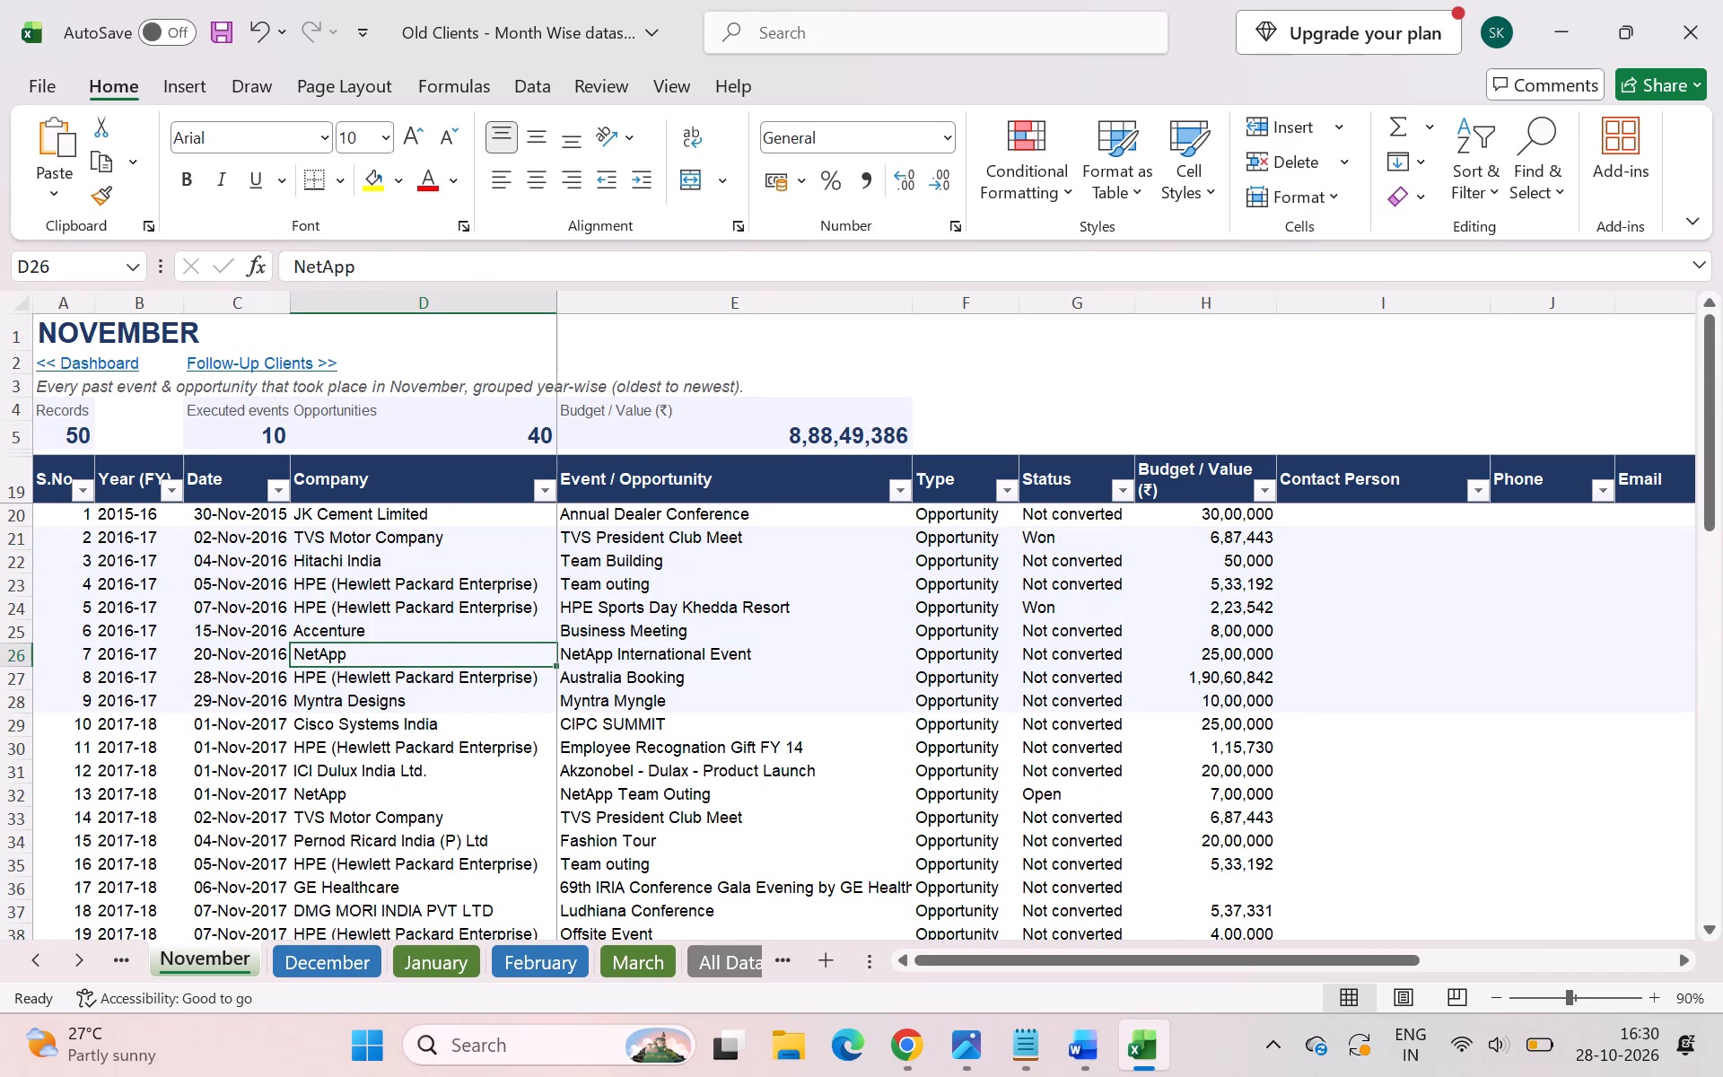
left_click(425, 564)
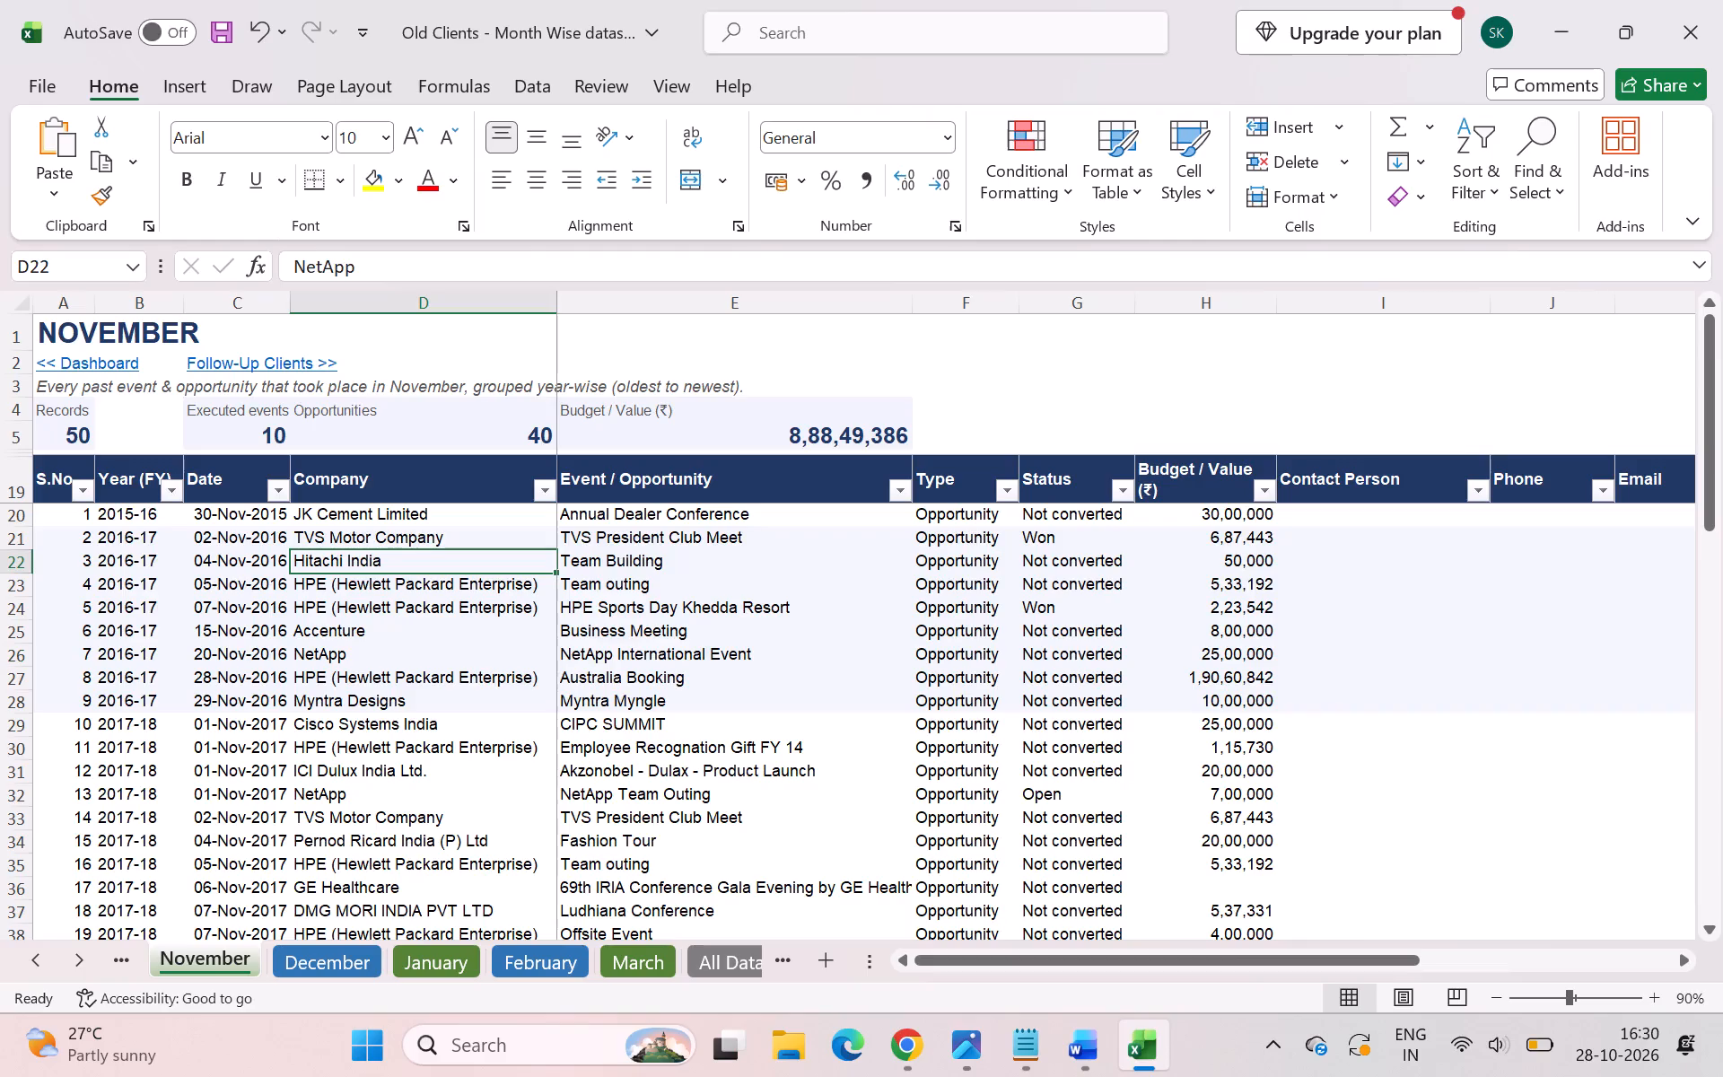
scroll(380, 789, "down", 4)
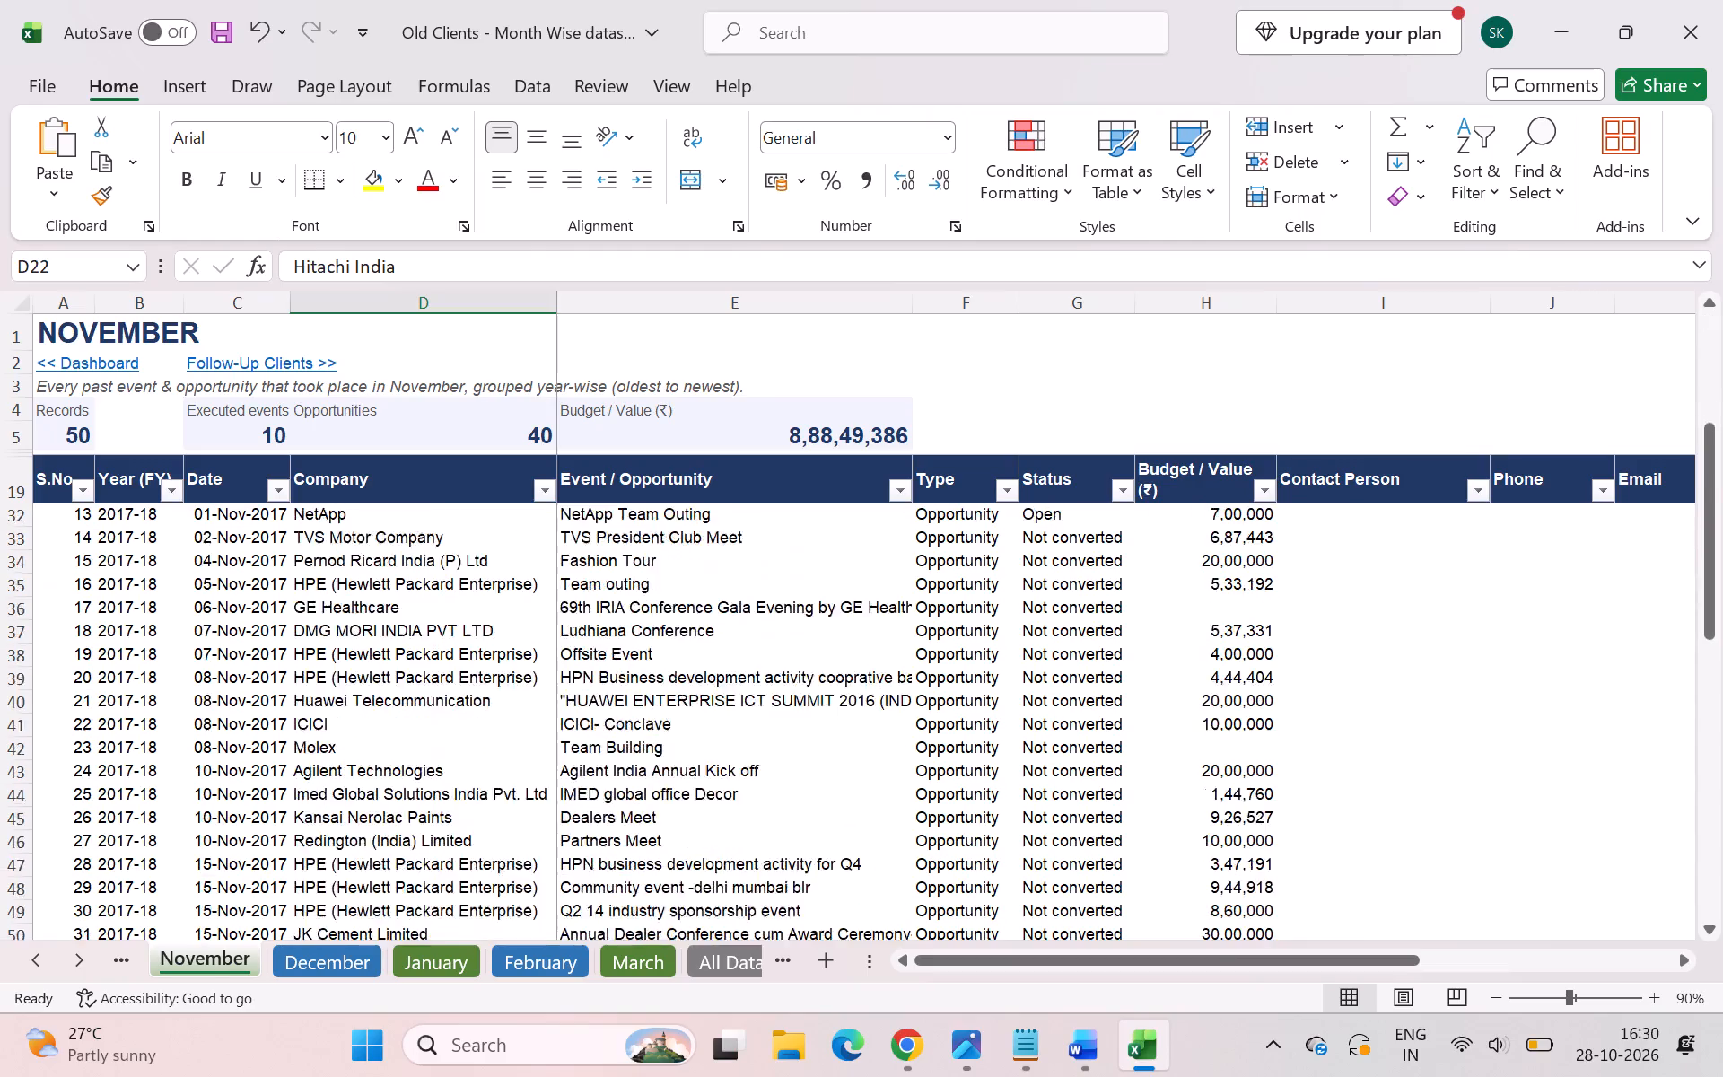
scroll(380, 789, "down", 8)
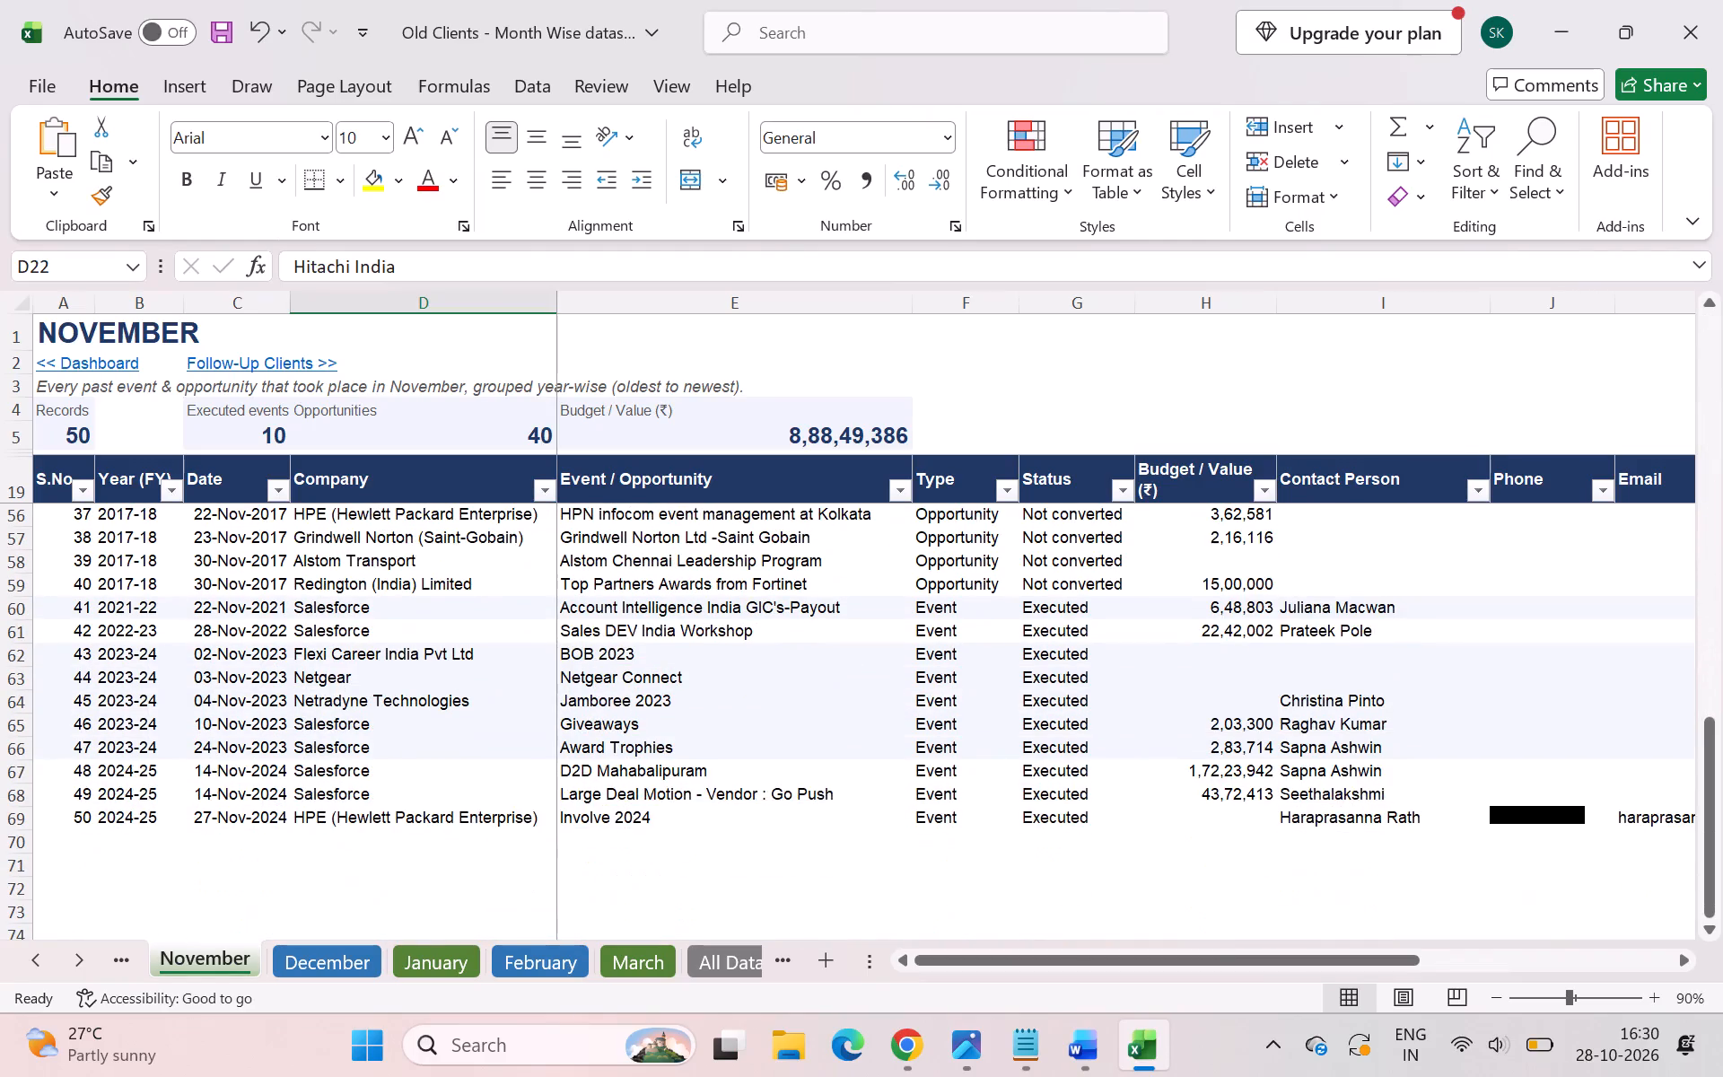
Look over the year-wise summaries and client records on the December and January sheets.
left_click(362, 972)
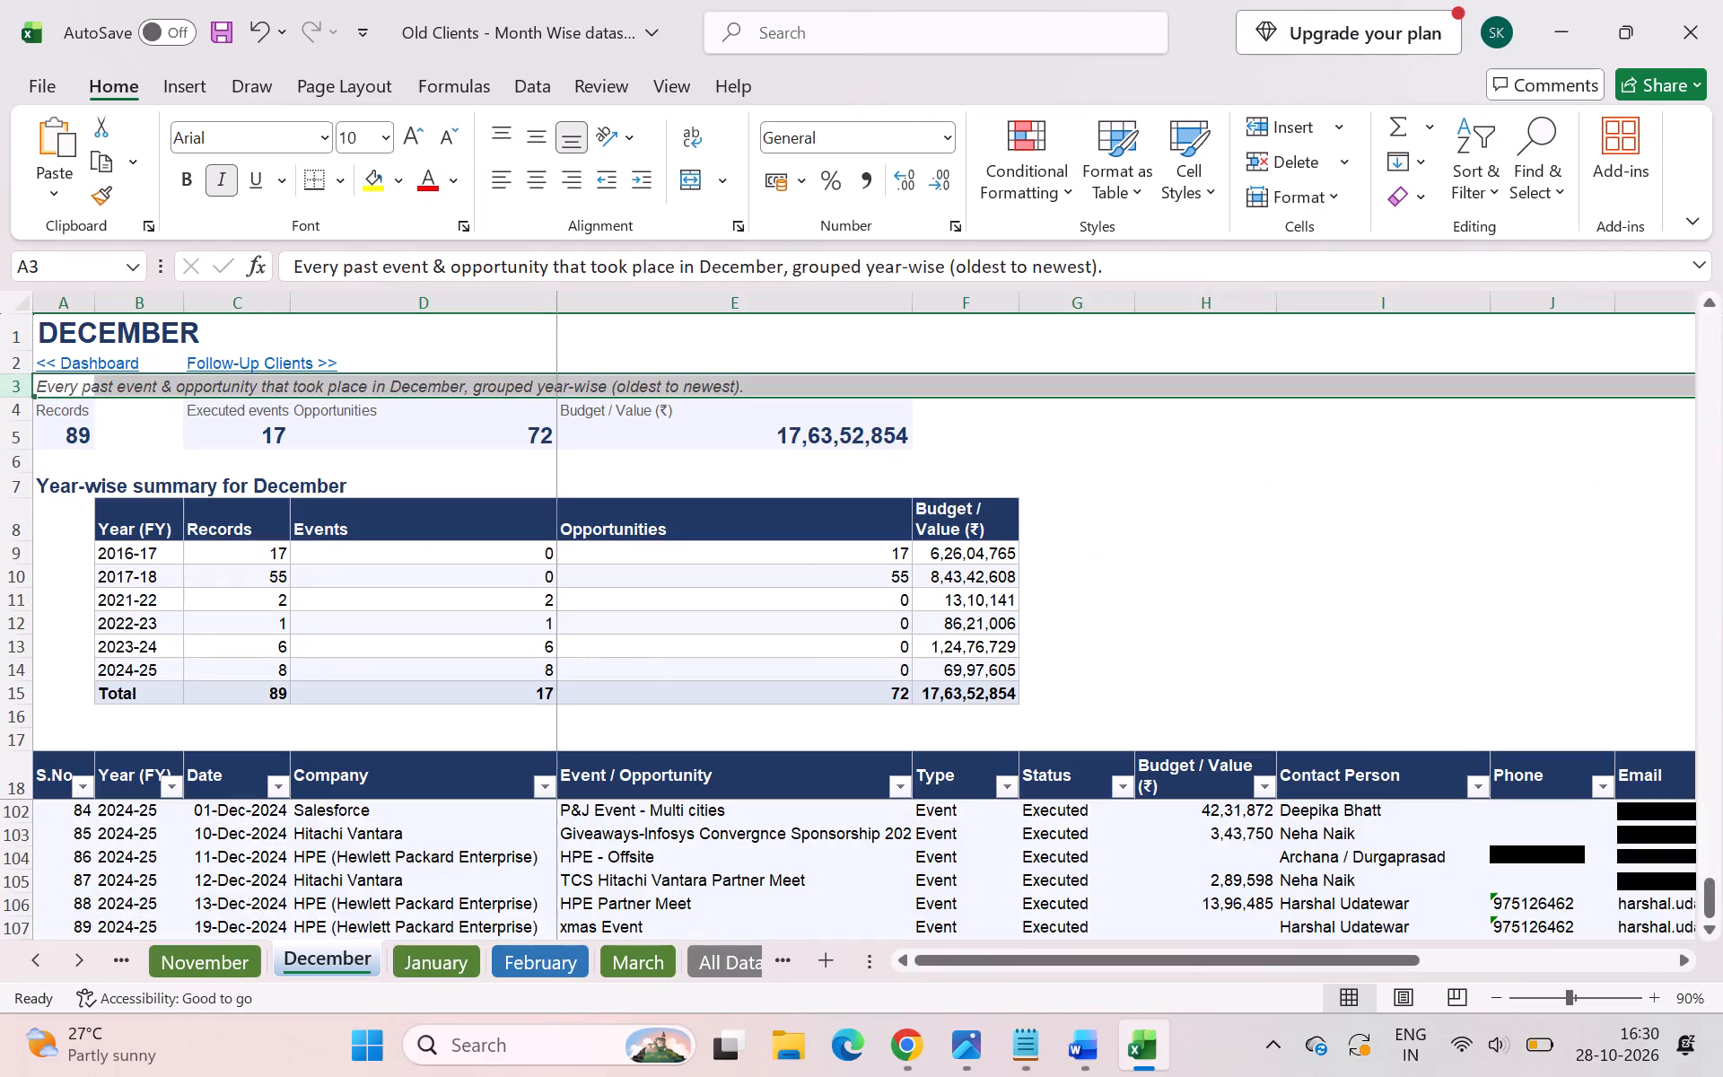
scroll(372, 858, "down", 2)
scroll(372, 858, "up", 4)
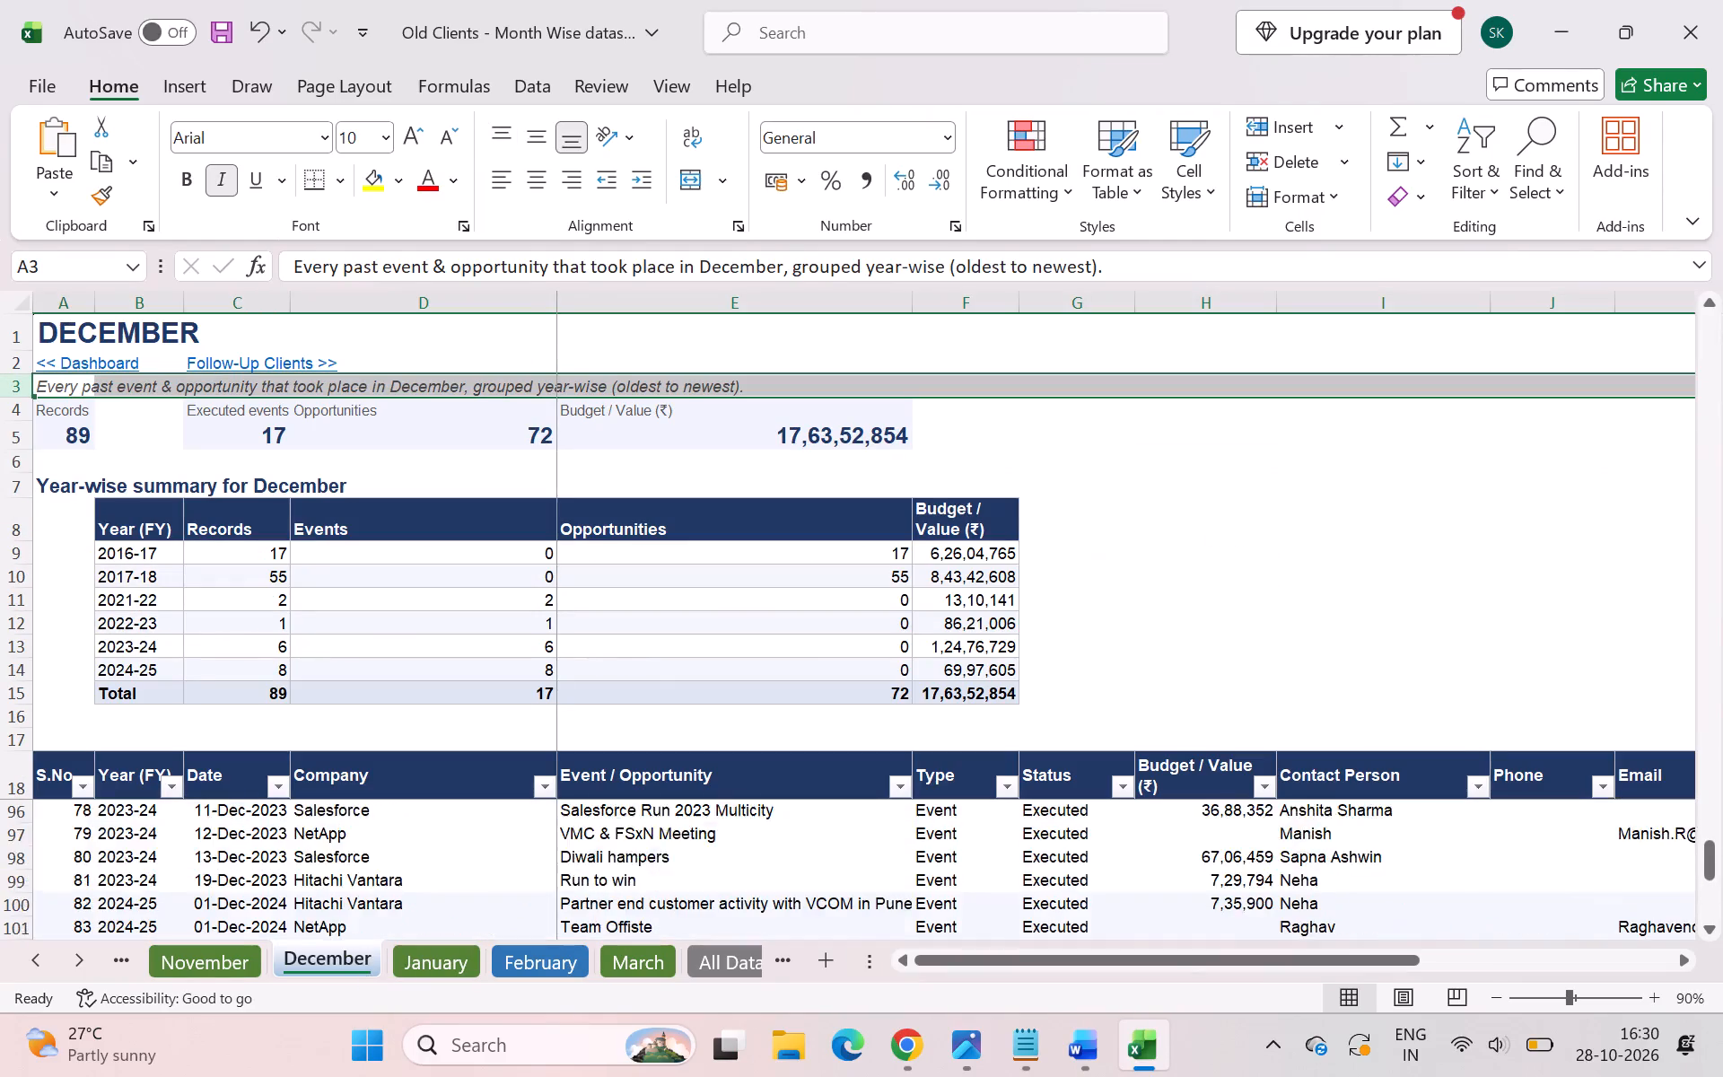
scroll(372, 858, "up", 6)
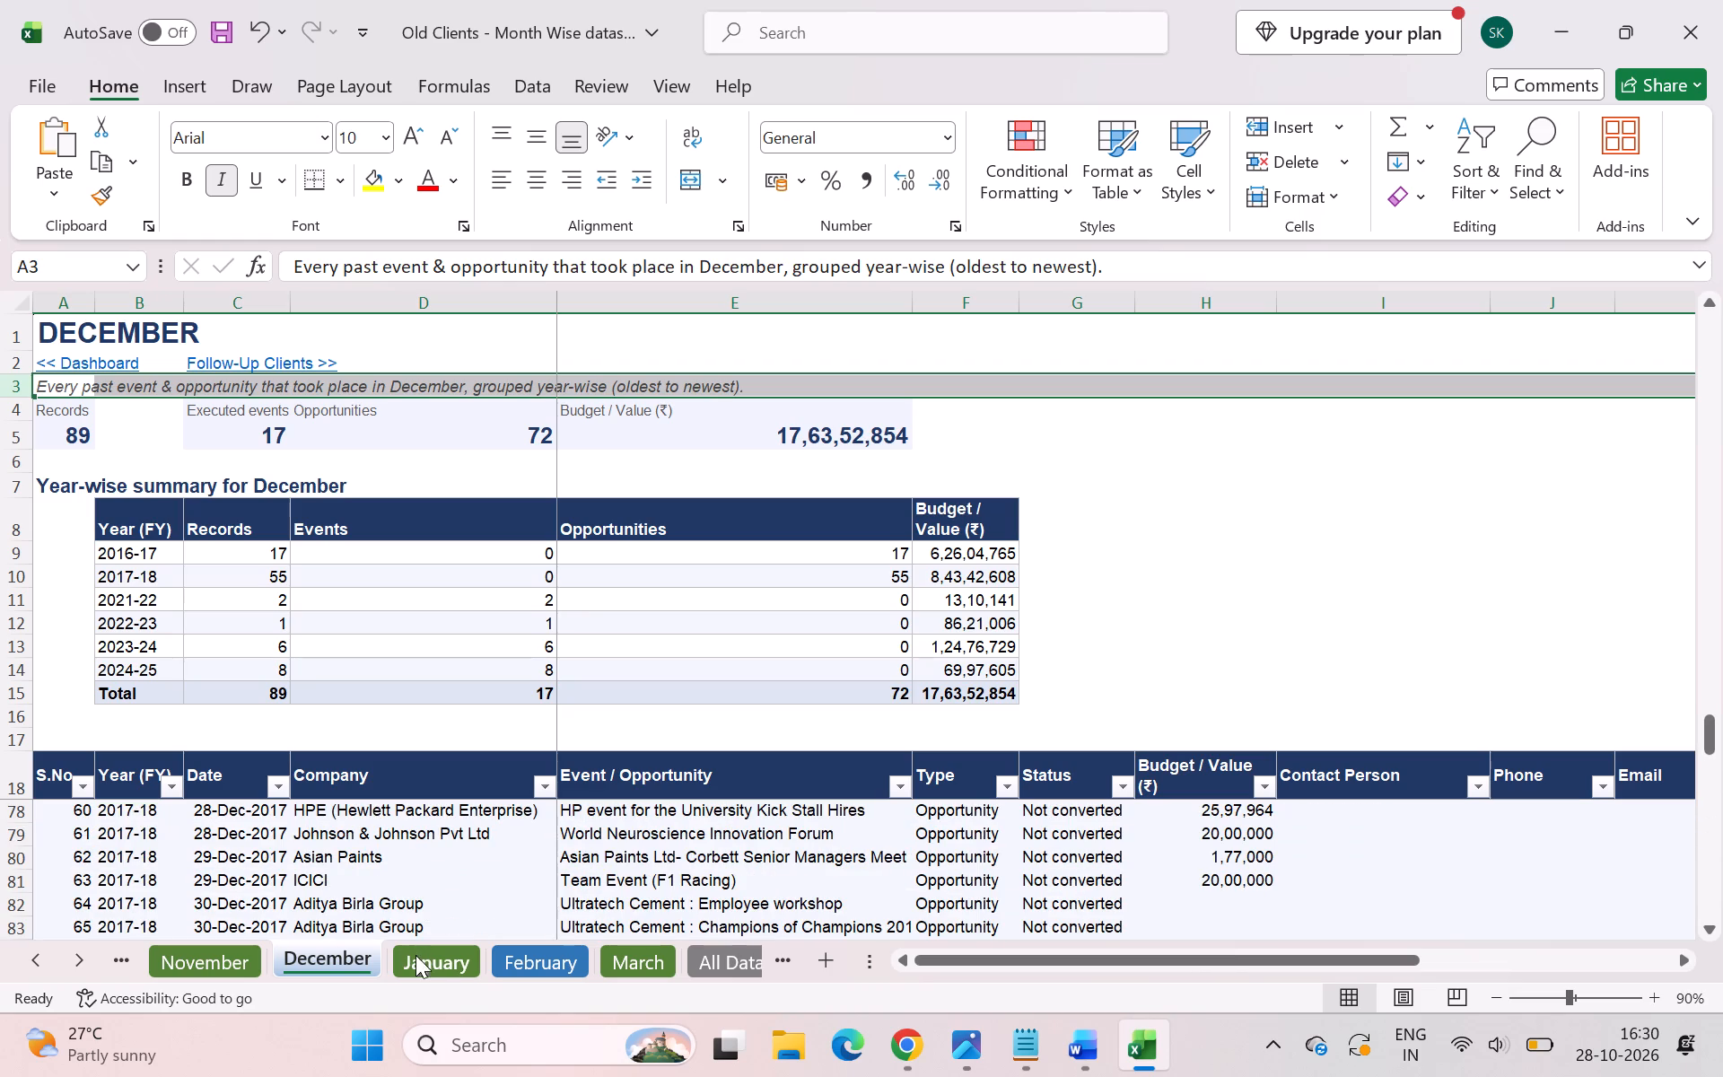
left_click(431, 970)
scroll(430, 845, "down", 4)
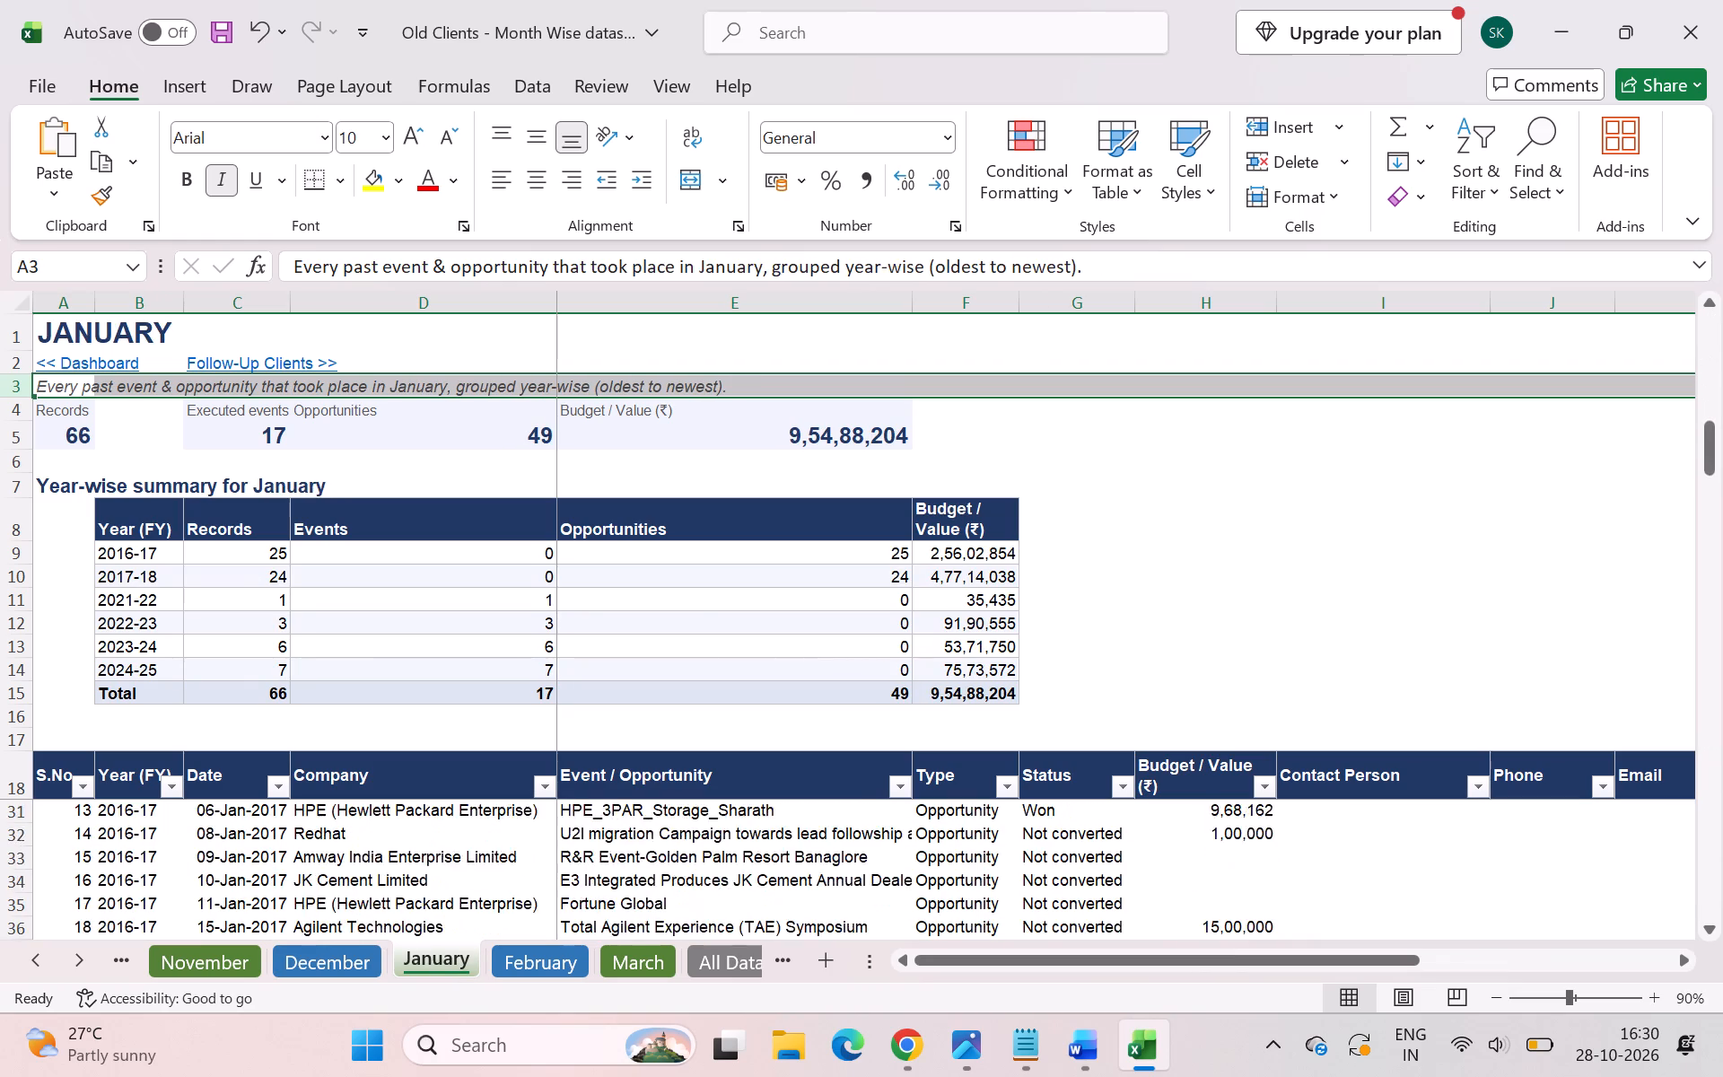
scroll(430, 845, "down", 3)
Return to the All Data sheet.
left_click(709, 967)
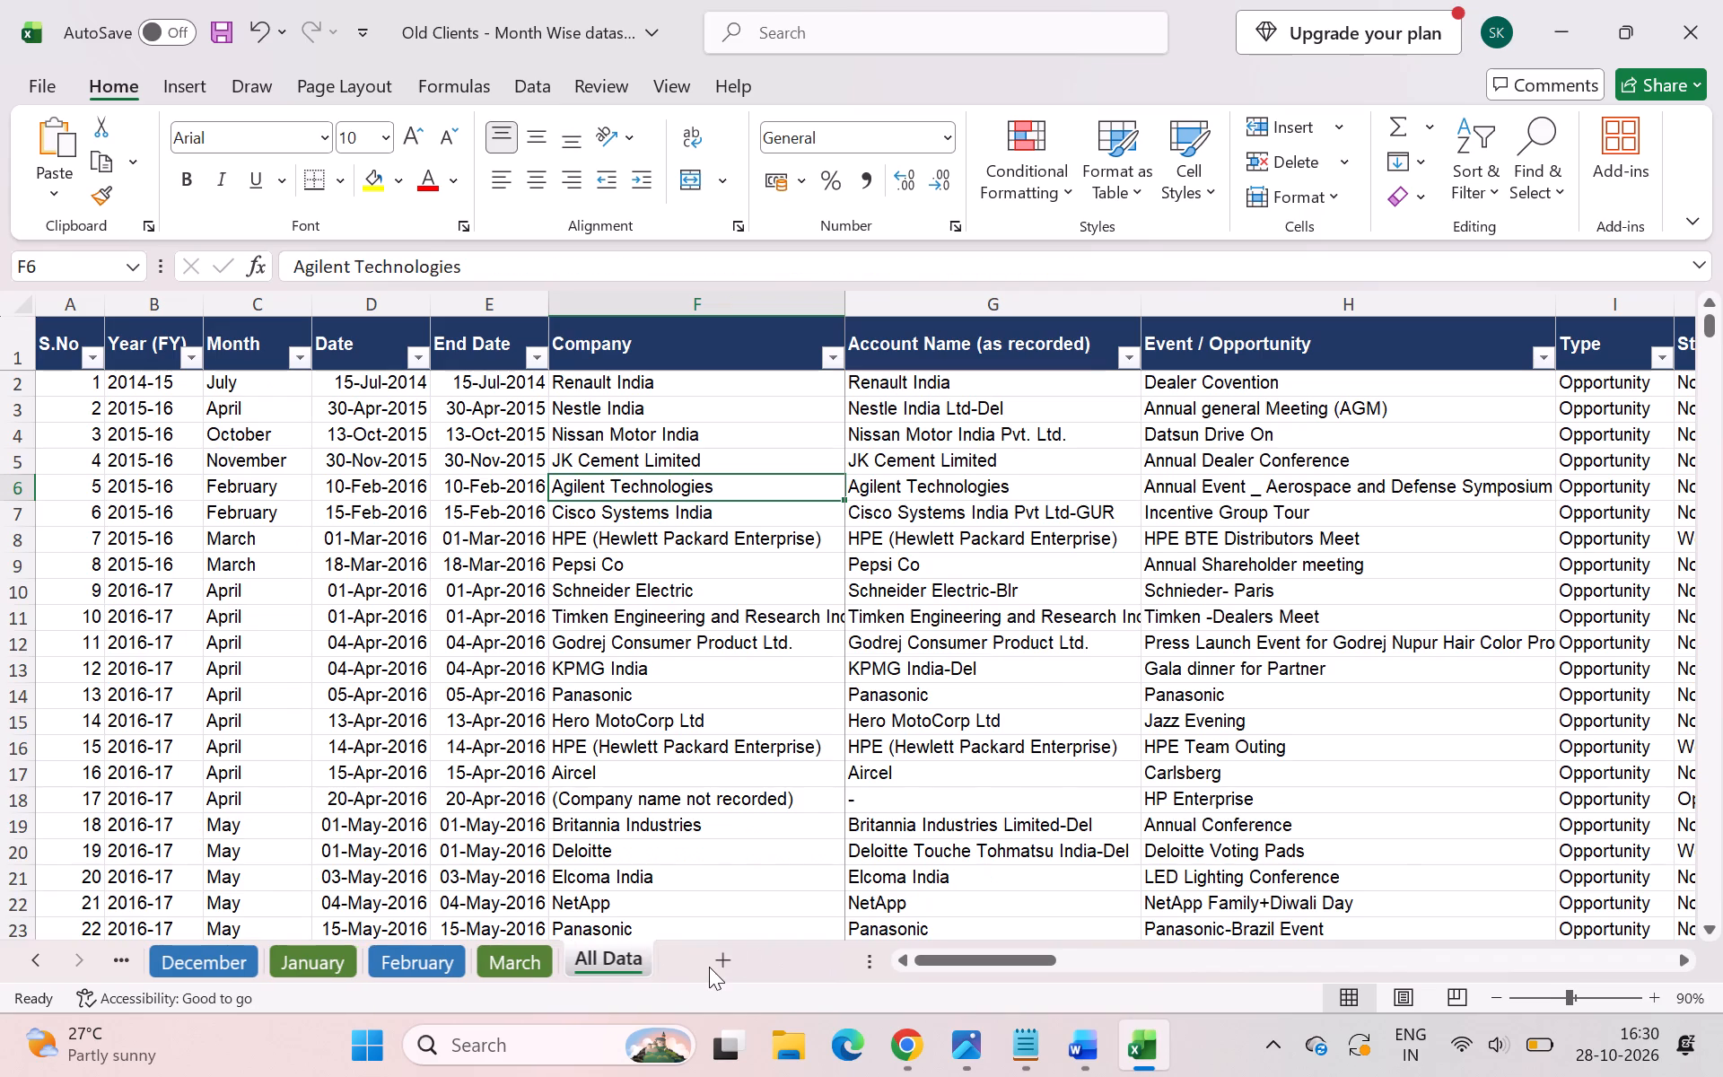
Look through the All Data sheet's event and opportunity records from 2014-15 to 2016-17, checking companies, dates and event names.
scroll(477, 852, "down", 20)
scroll(477, 852, "down", 18)
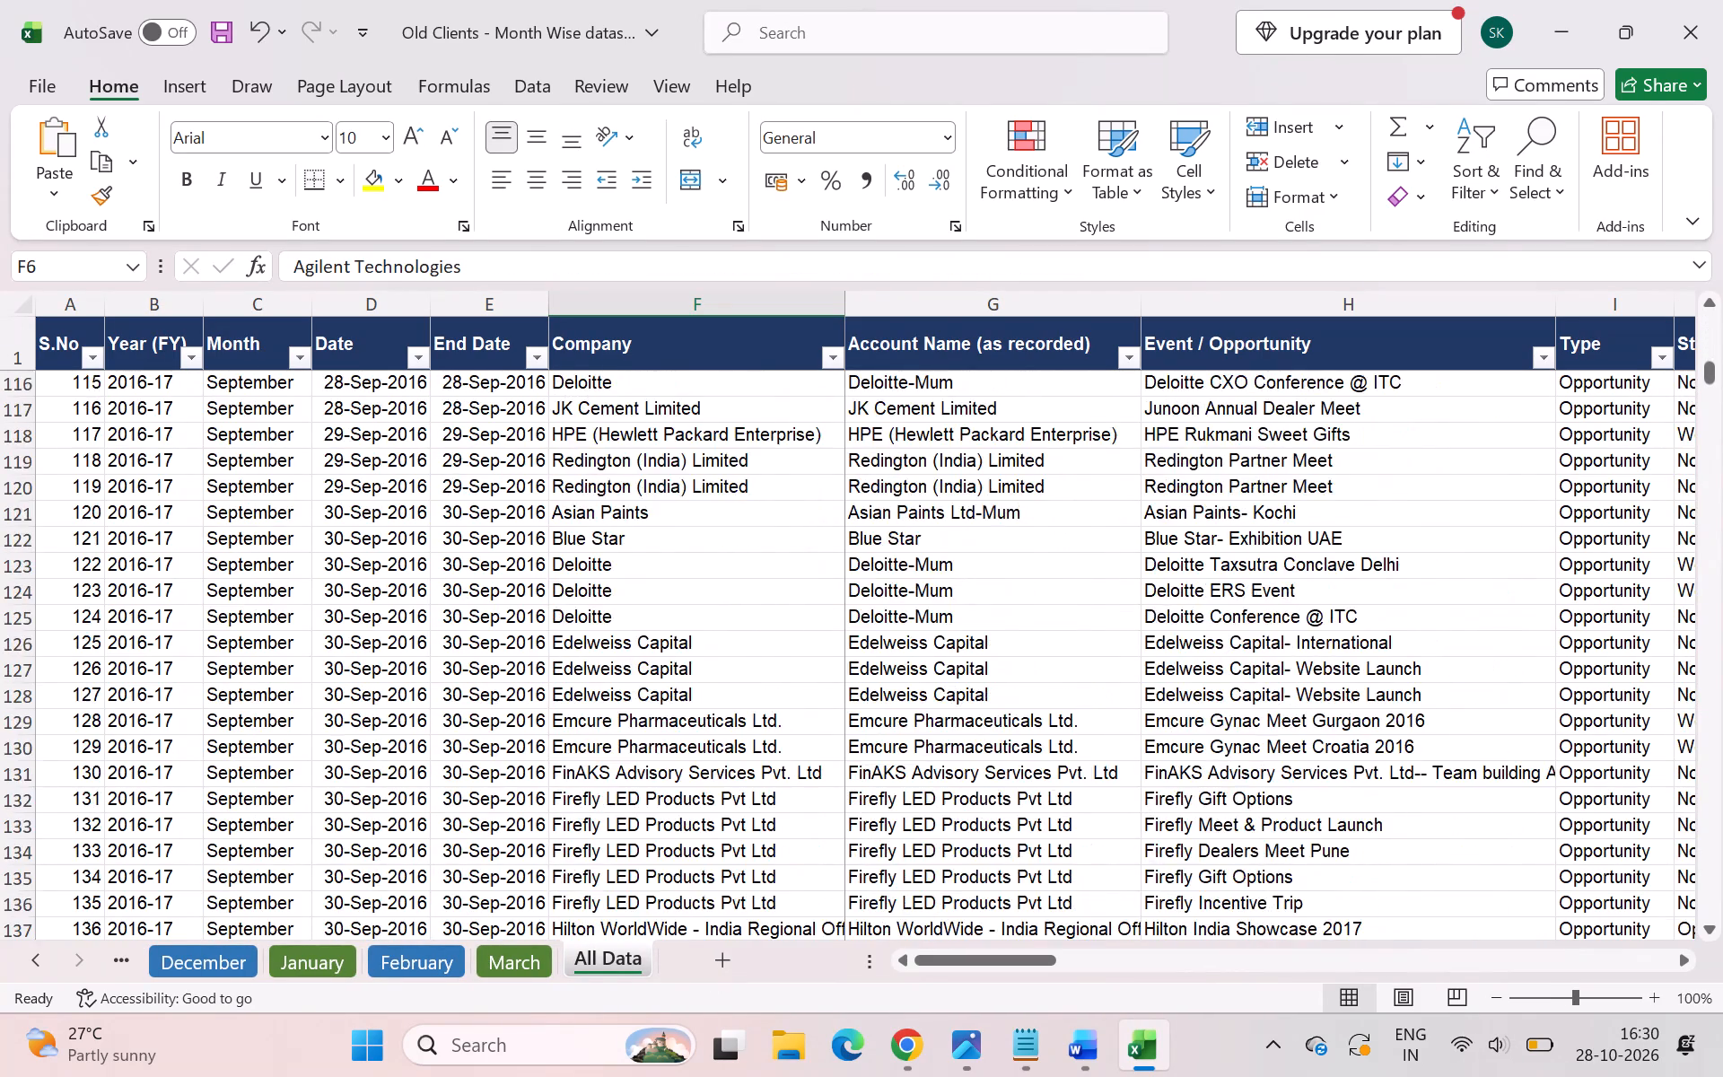
scroll(475, 846, "down", 7)
scroll(475, 845, "up", 20)
scroll(475, 845, "up", 3)
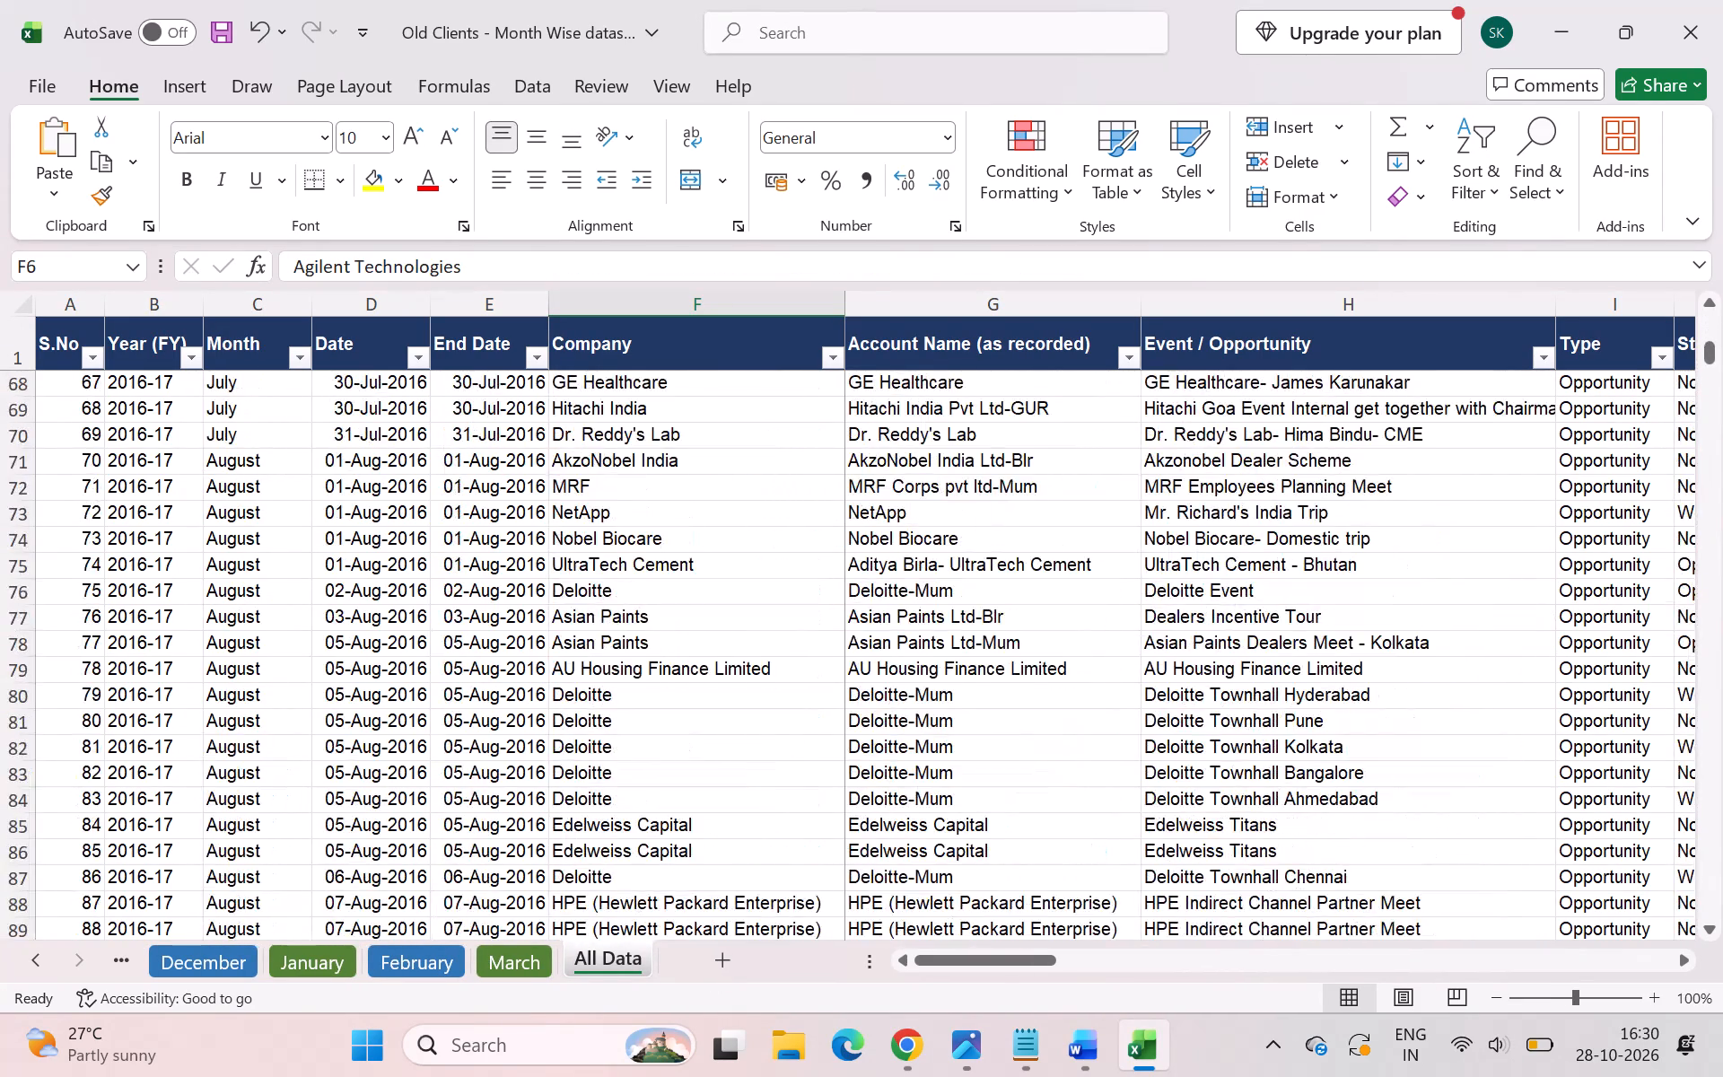
scroll(476, 828, "up", 16)
scroll(475, 827, "up", 15)
scroll(475, 827, "up", 7)
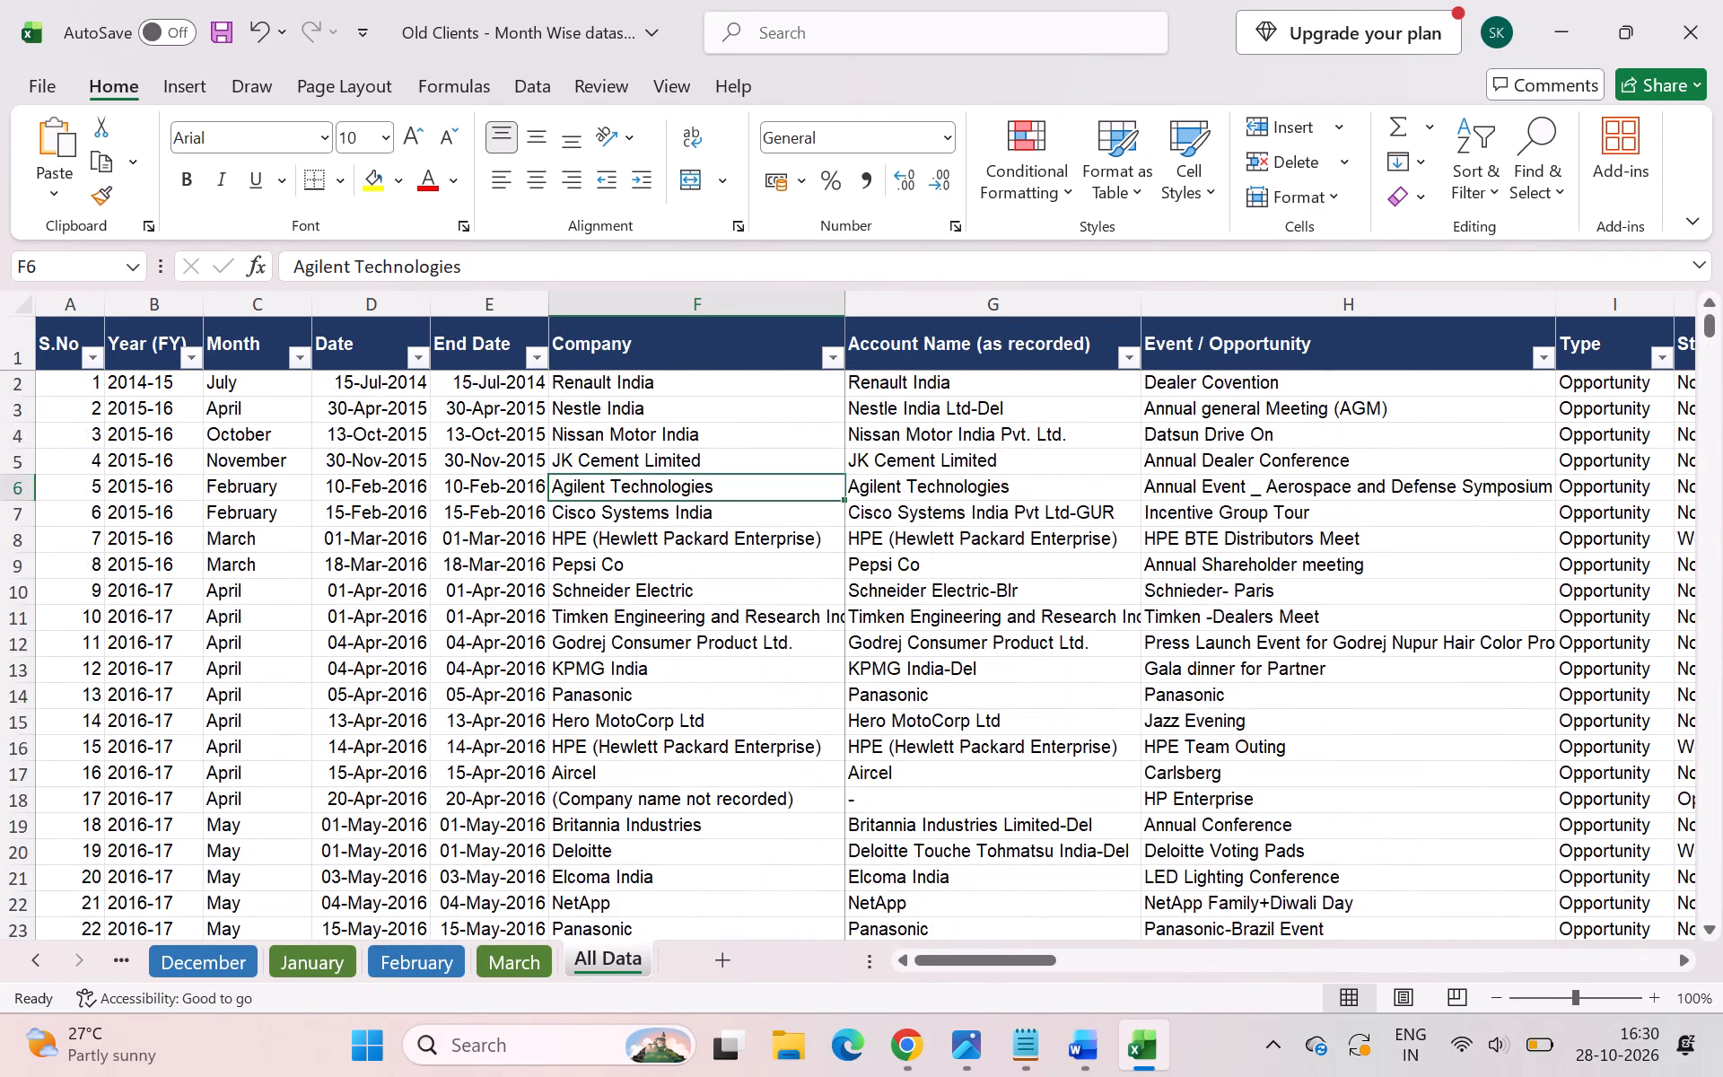
scroll(475, 827, "up", 6)
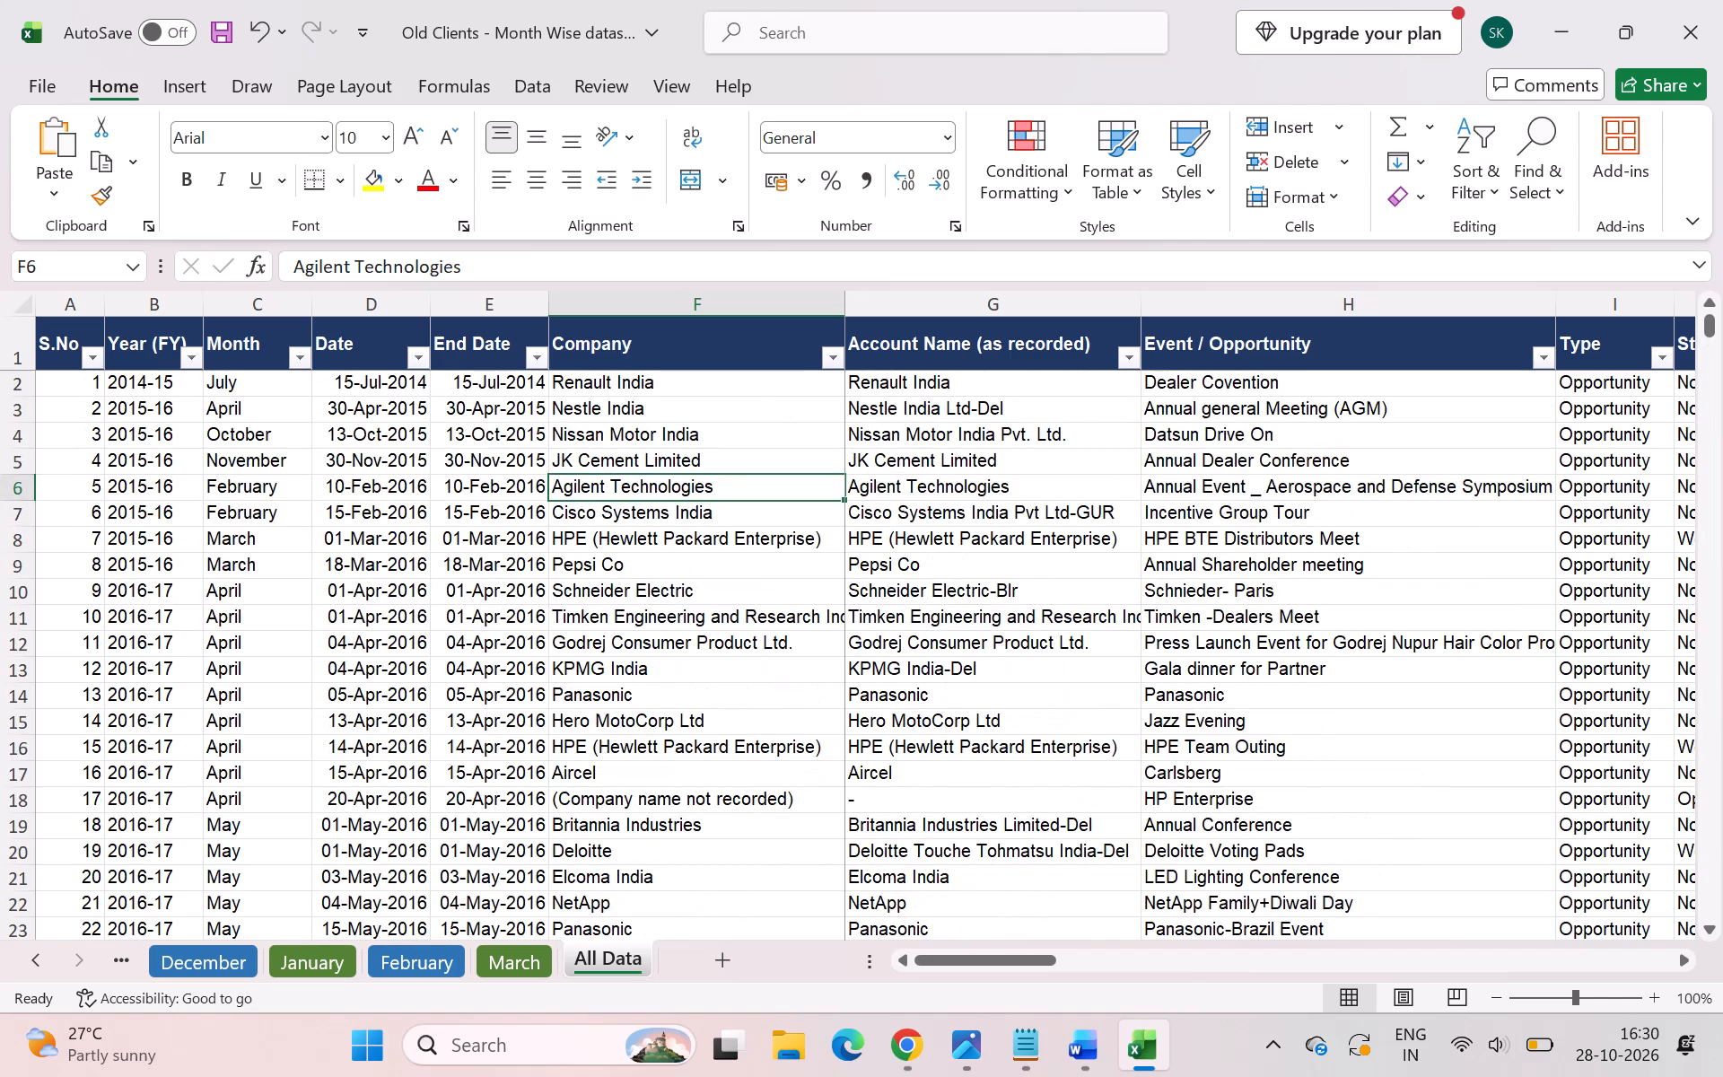
scroll(477, 827, "down", 2)
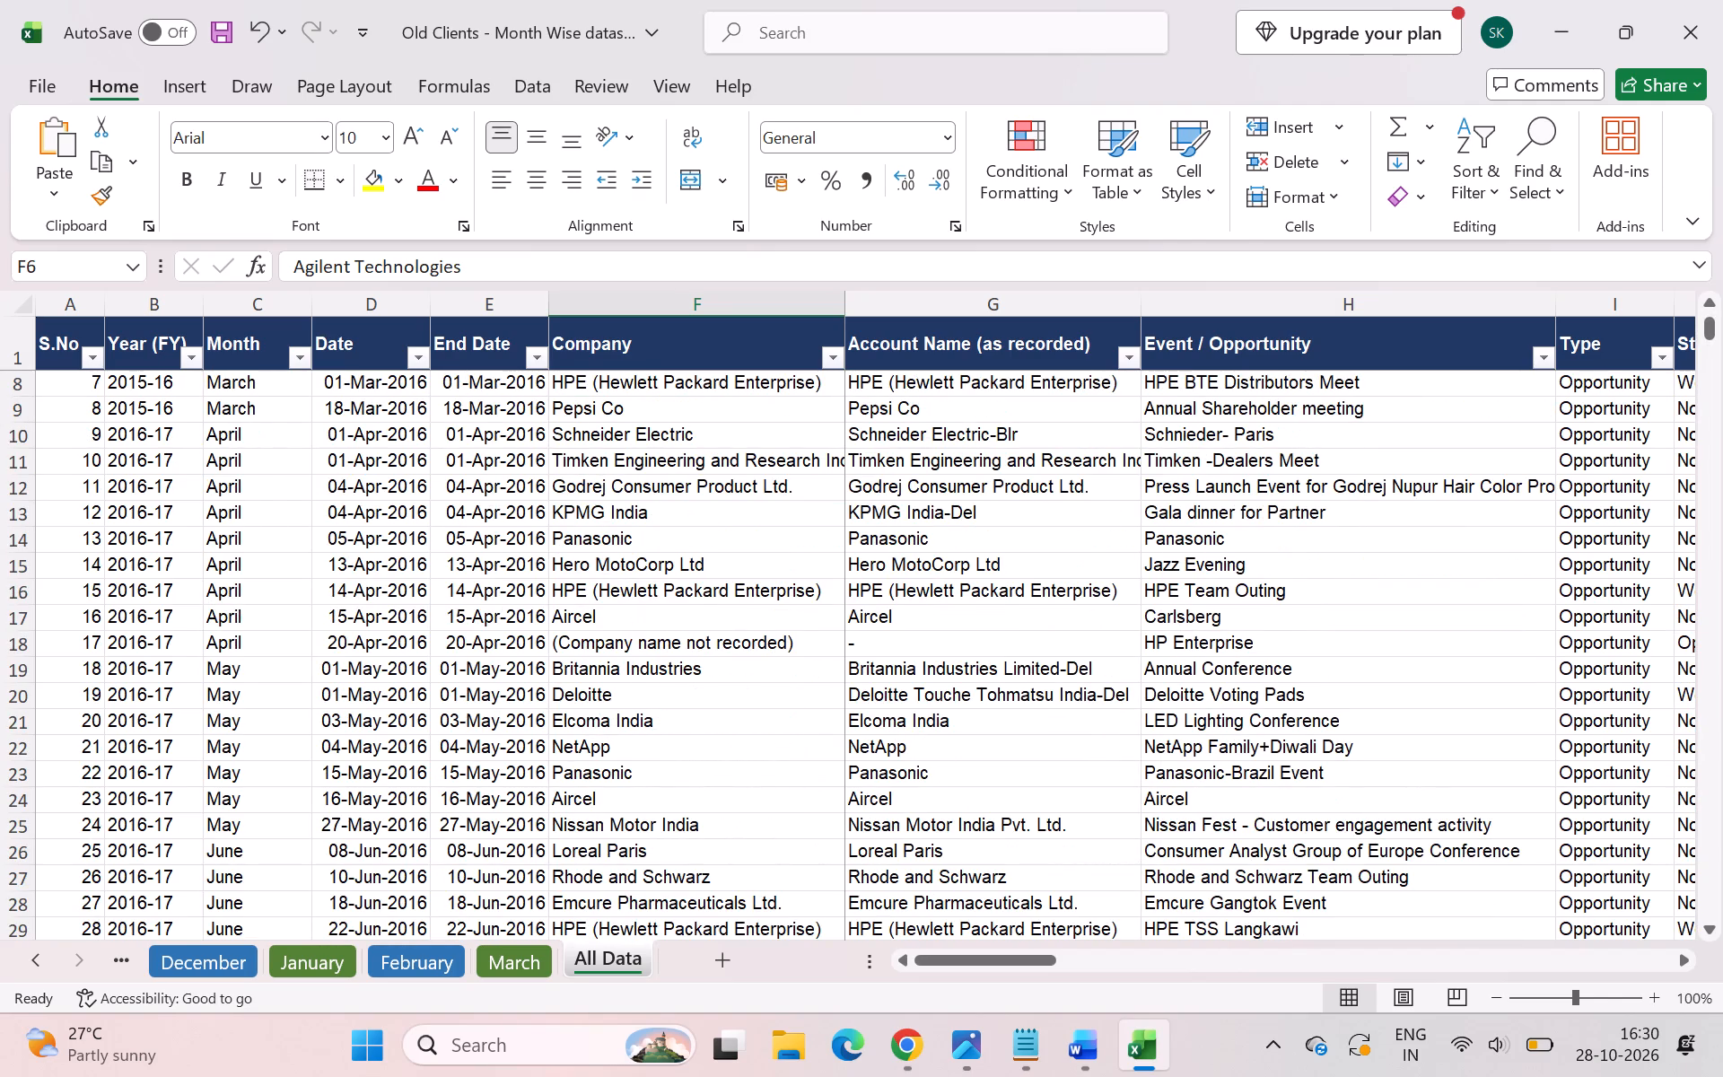
scroll(477, 828, "down", 7)
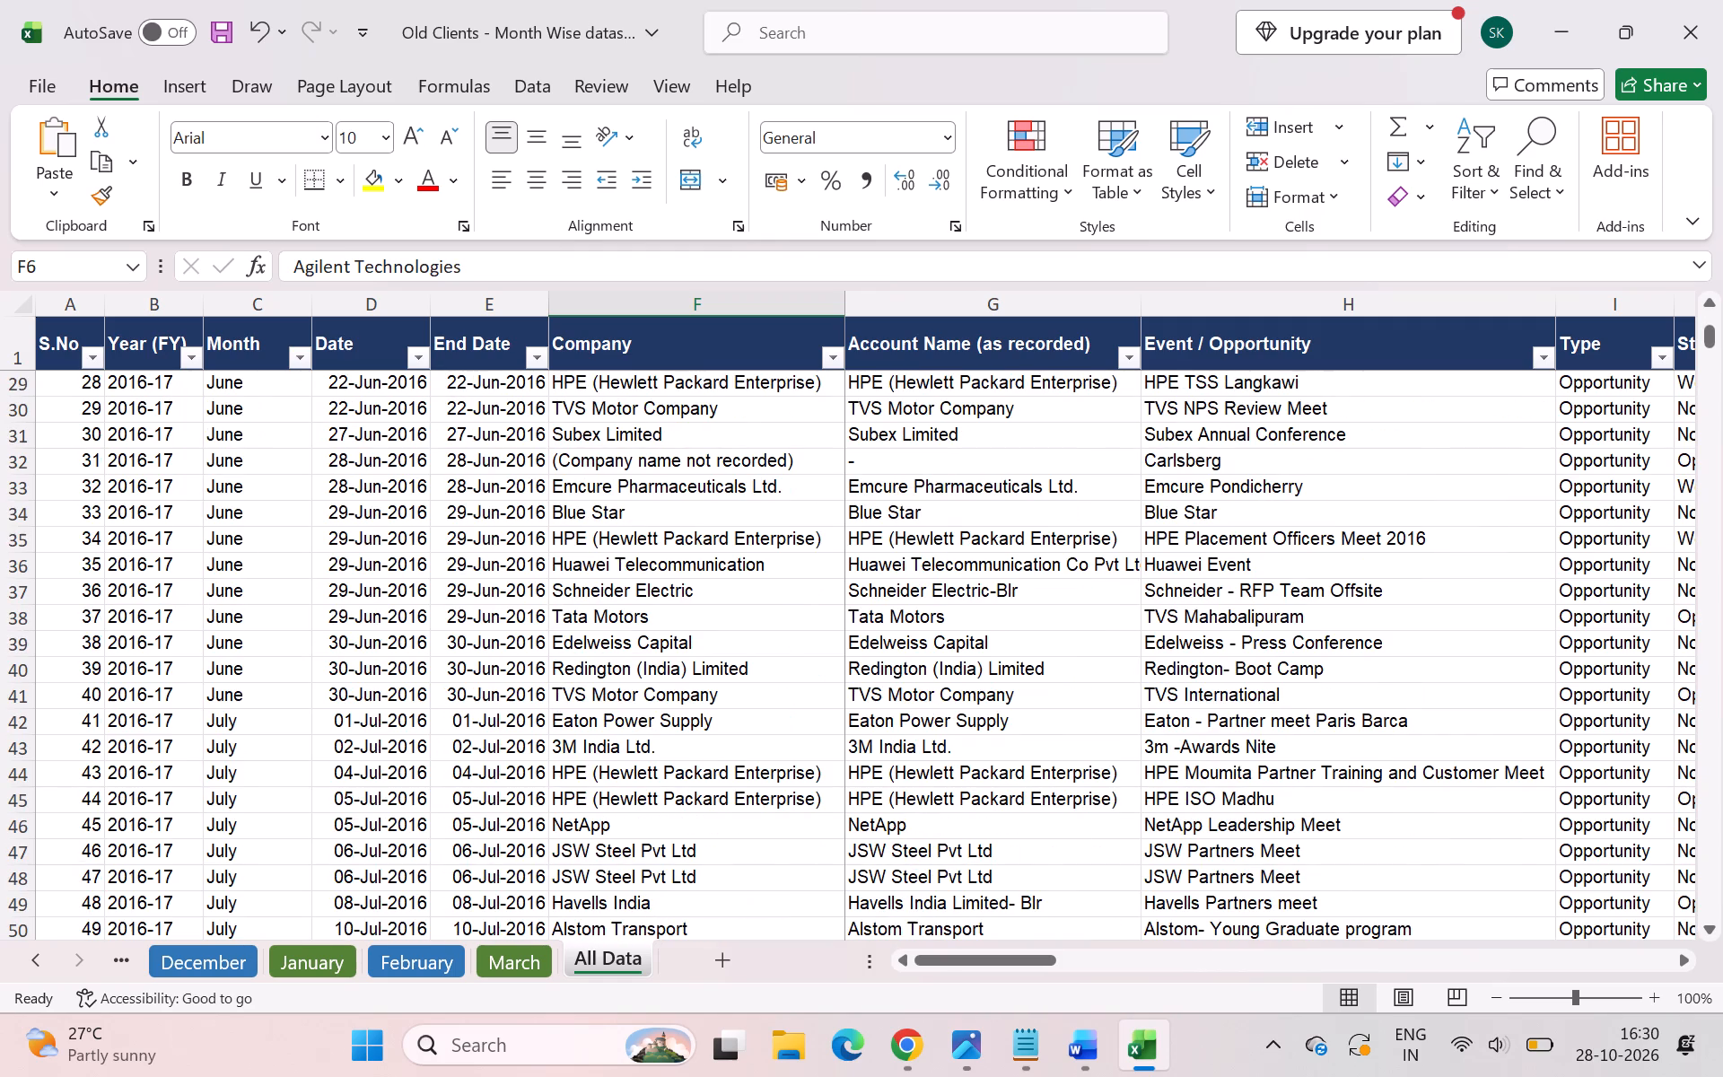
Switch to the Salesforce All Contacts page in Chrome and check the notifications for assigned old-client call tasks.
left_click(1556, 46)
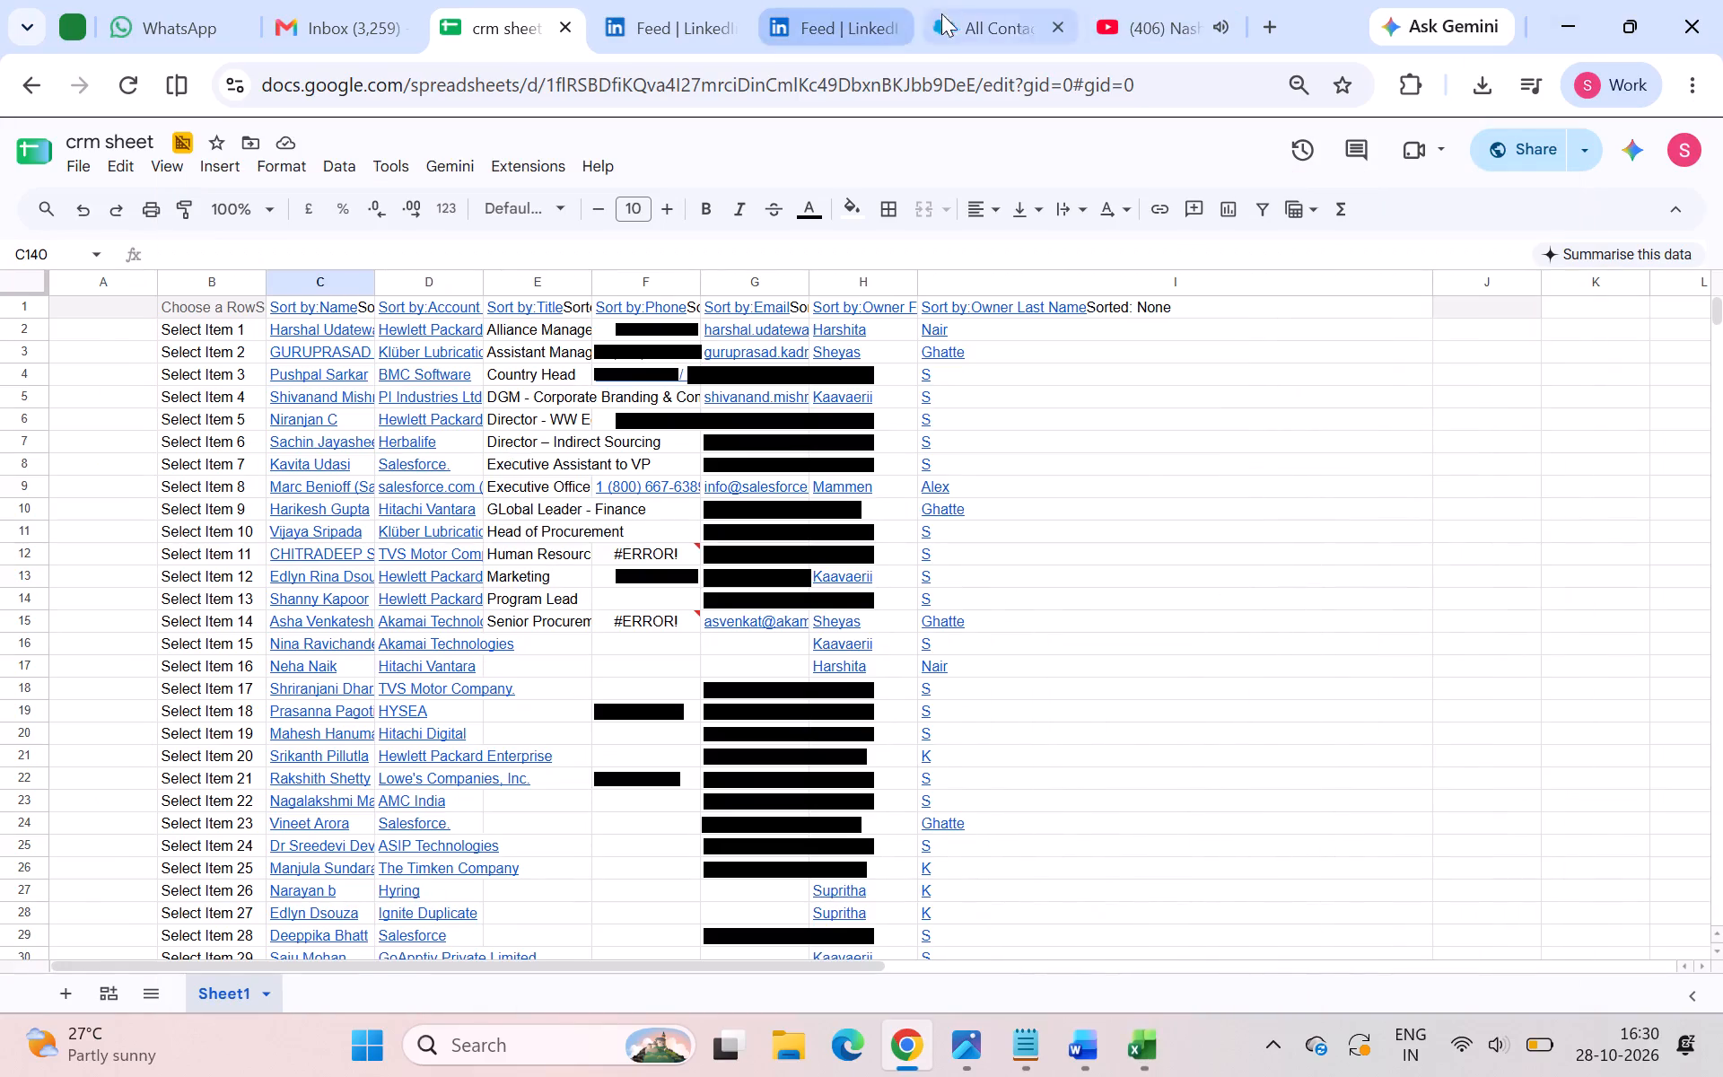
left_click(1026, 13)
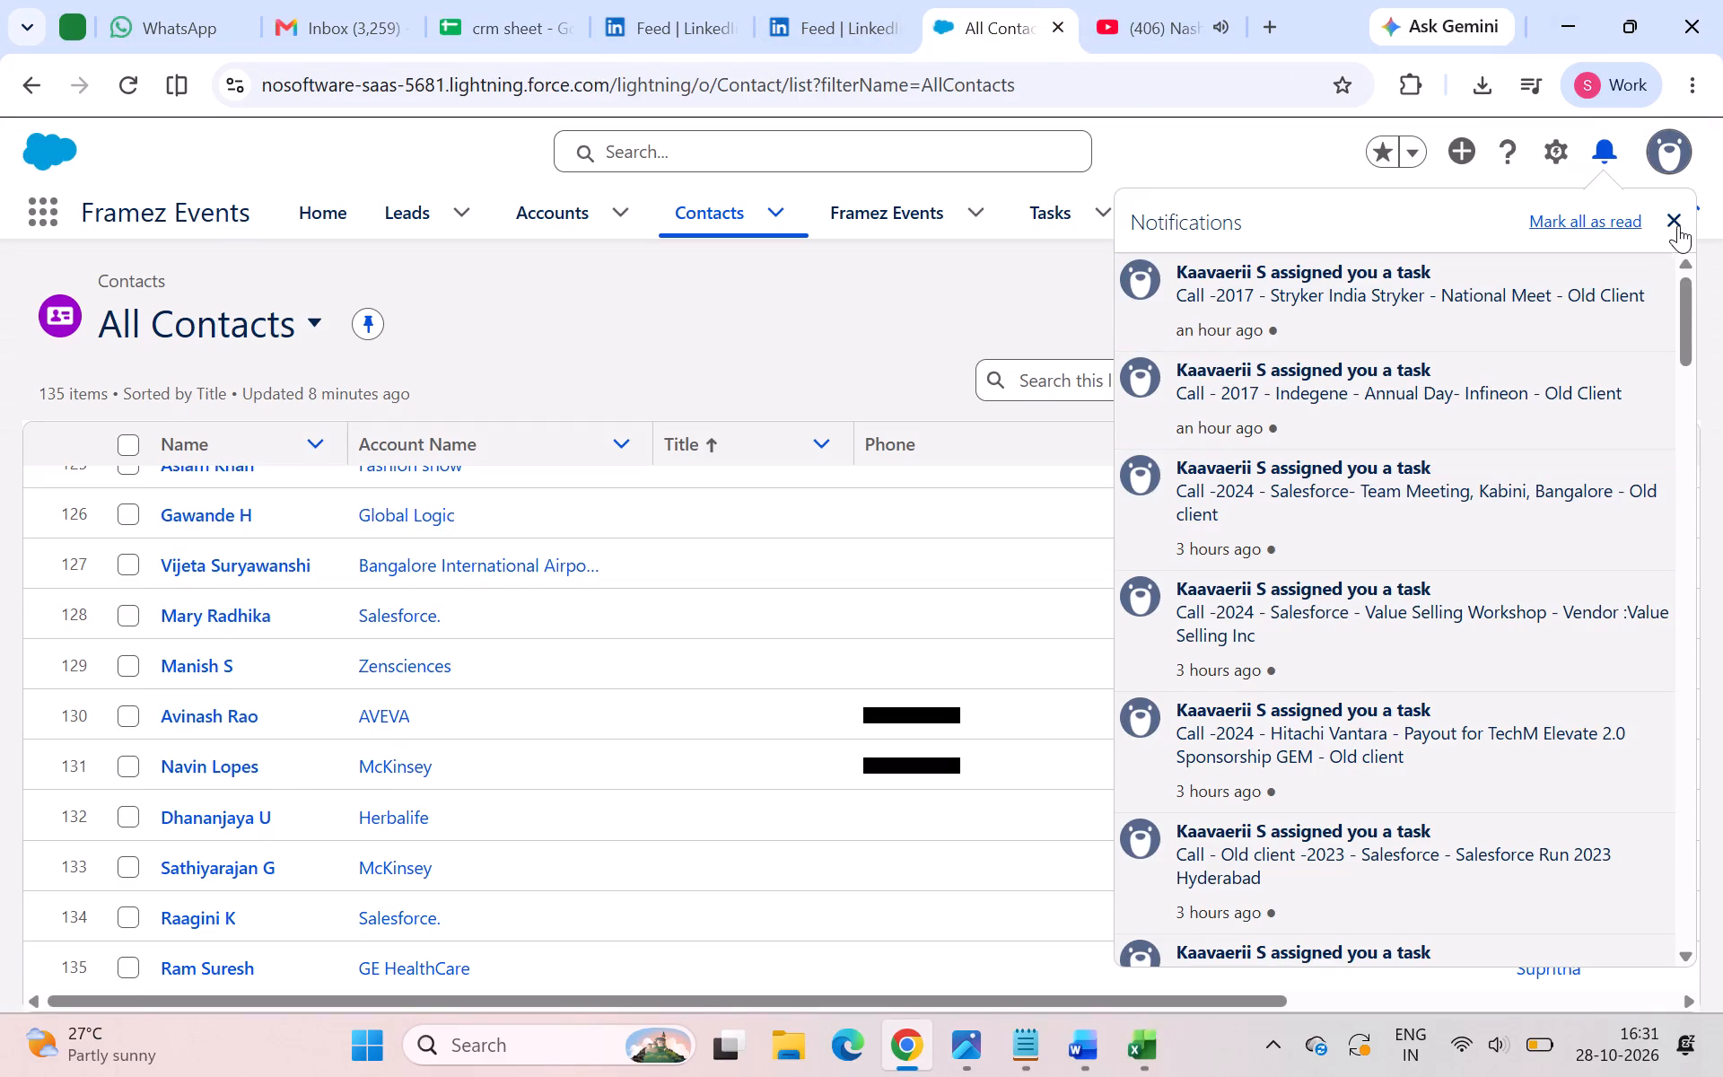
left_click(910, 337)
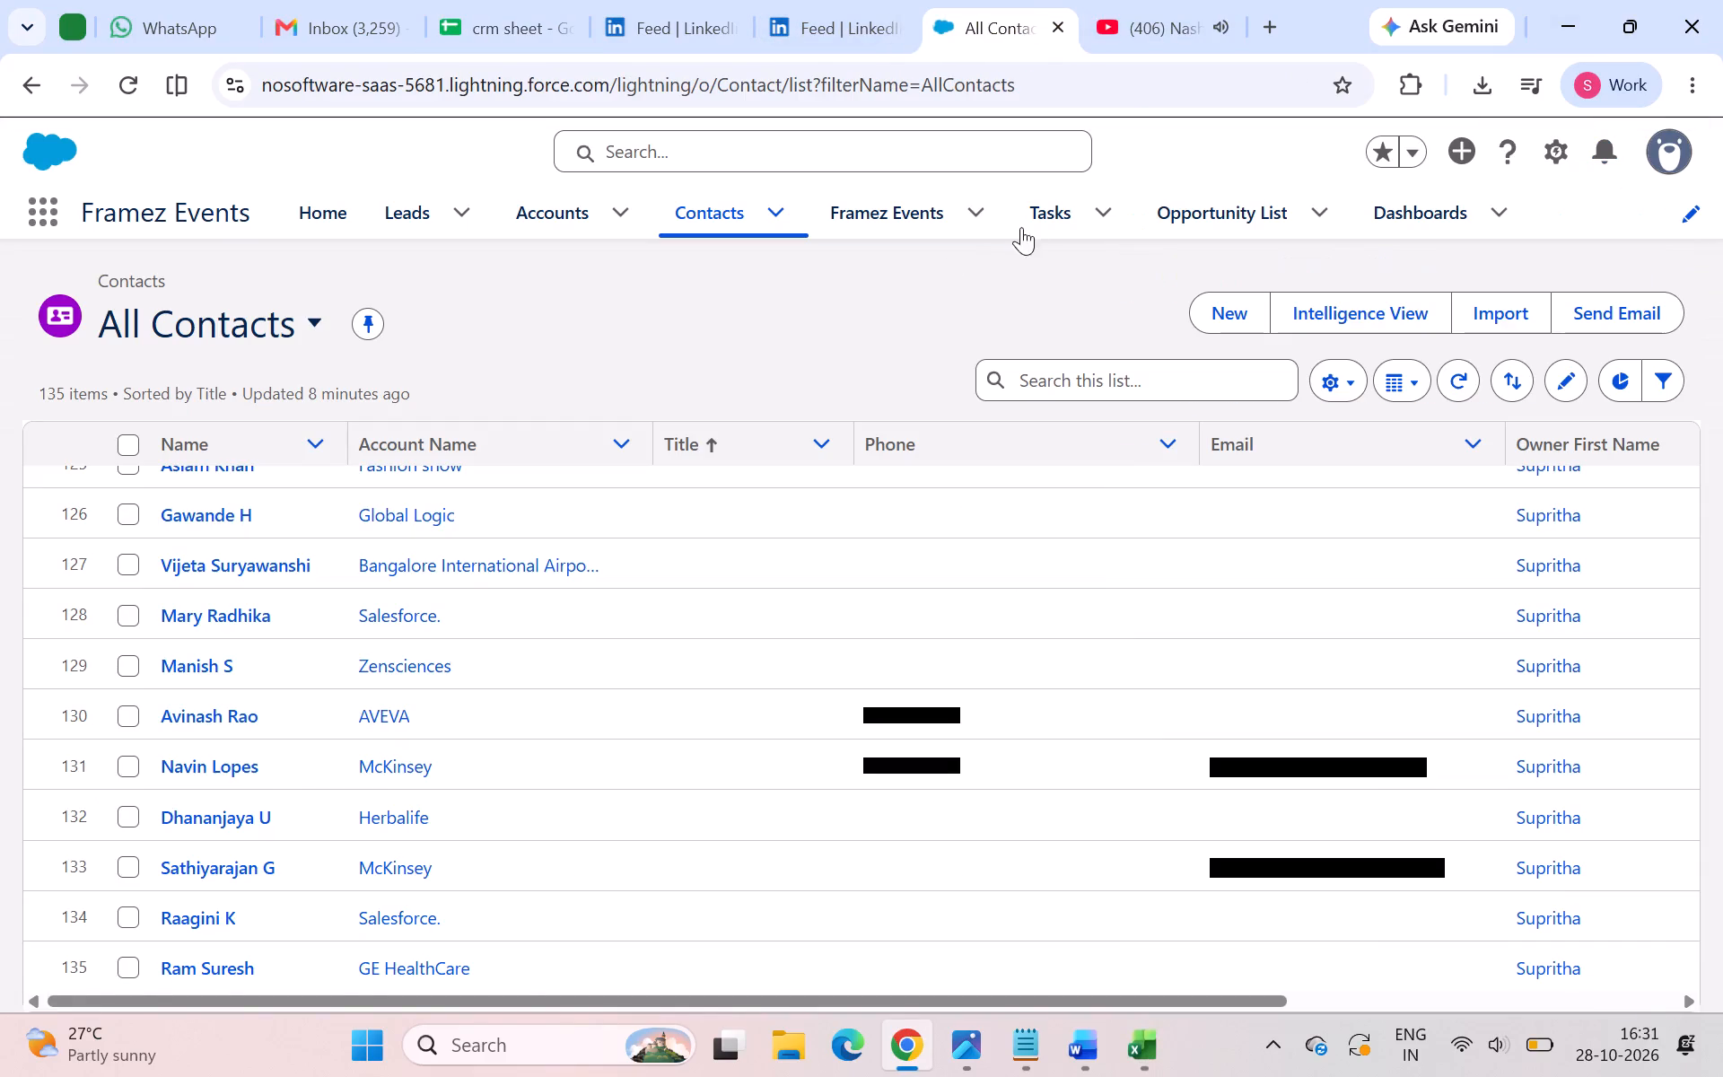
left_click(1612, 154)
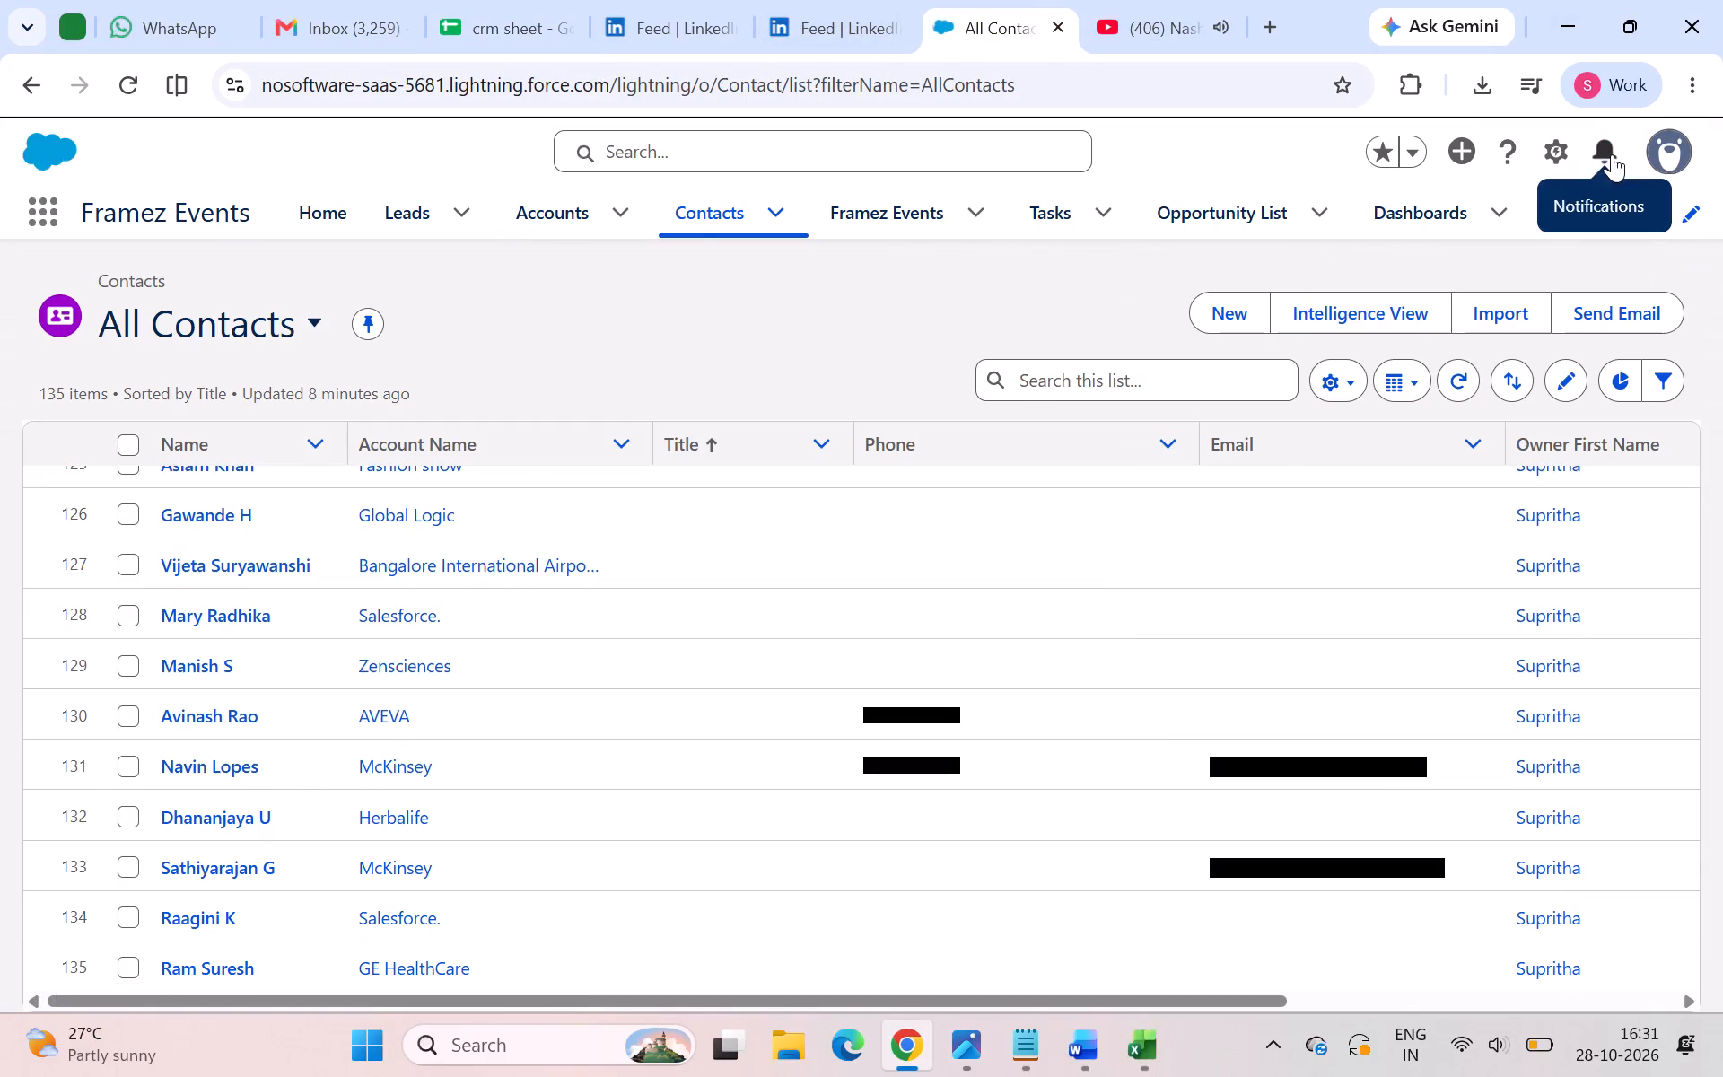
scroll(1500, 643, "down", 1)
scroll(1500, 644, "up", 6)
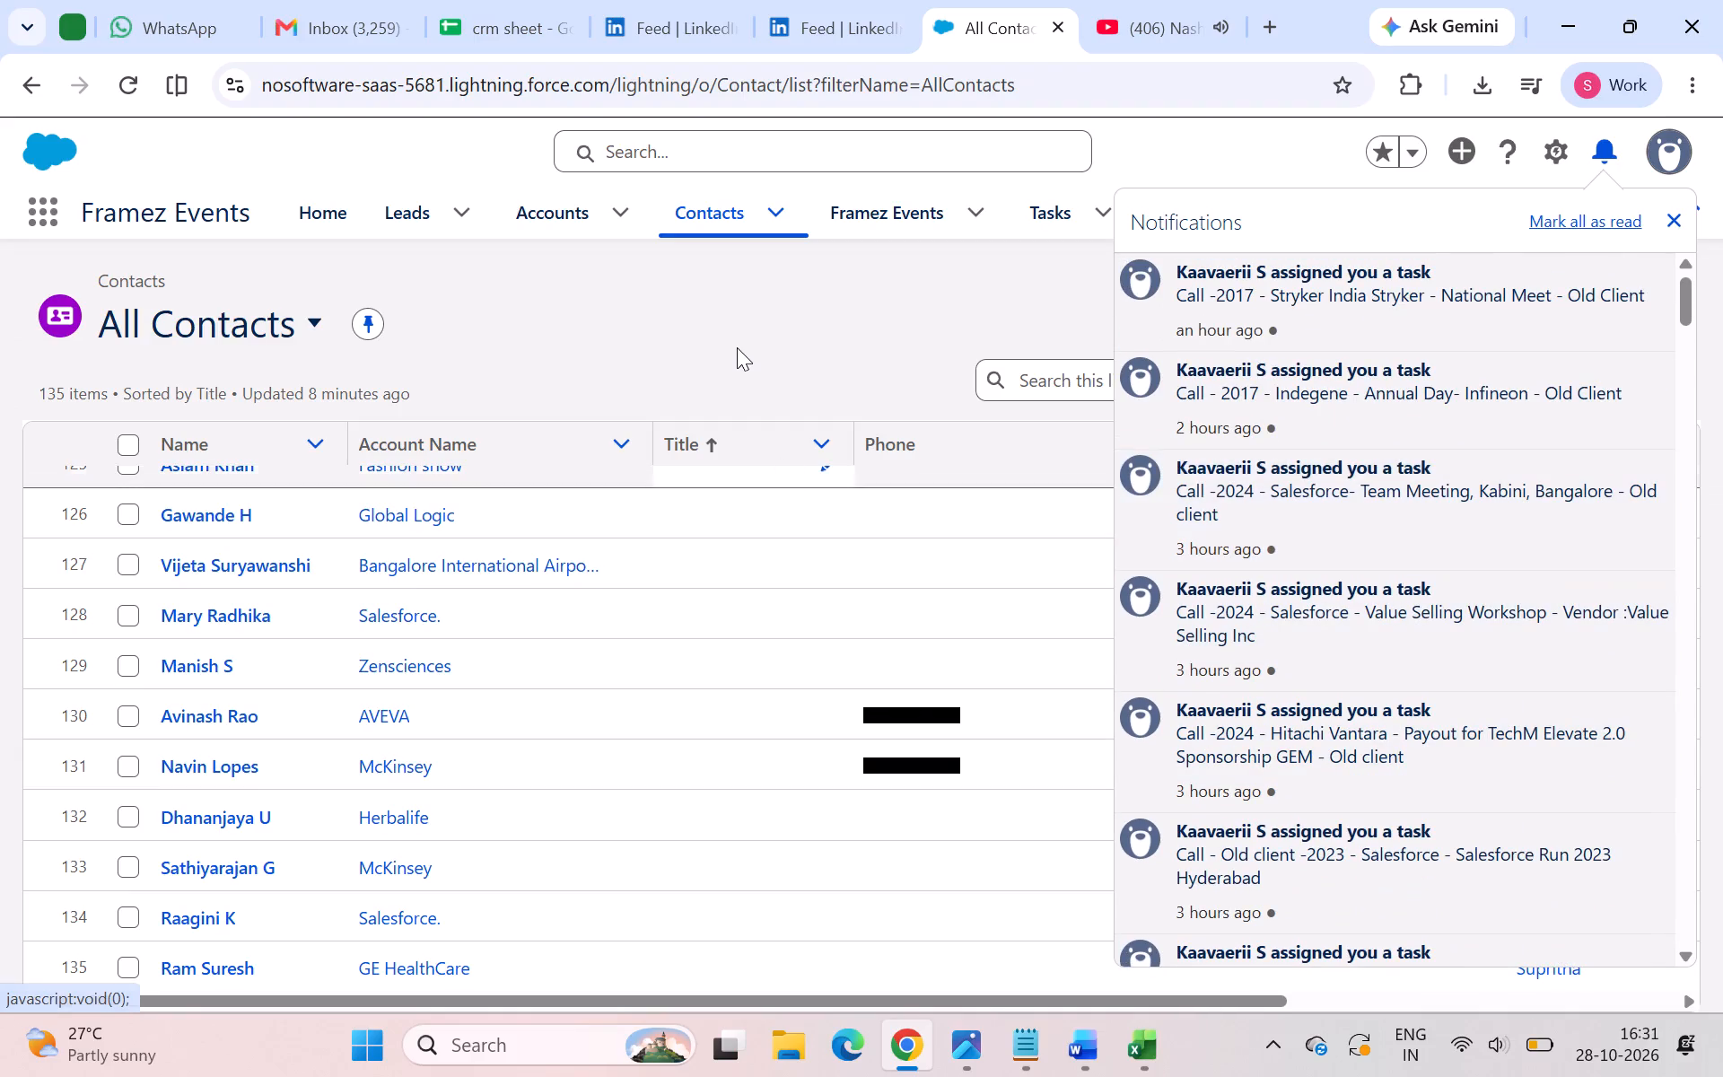
left_click(737, 347)
Search all of Salesforce for "old client".
left_click(714, 163)
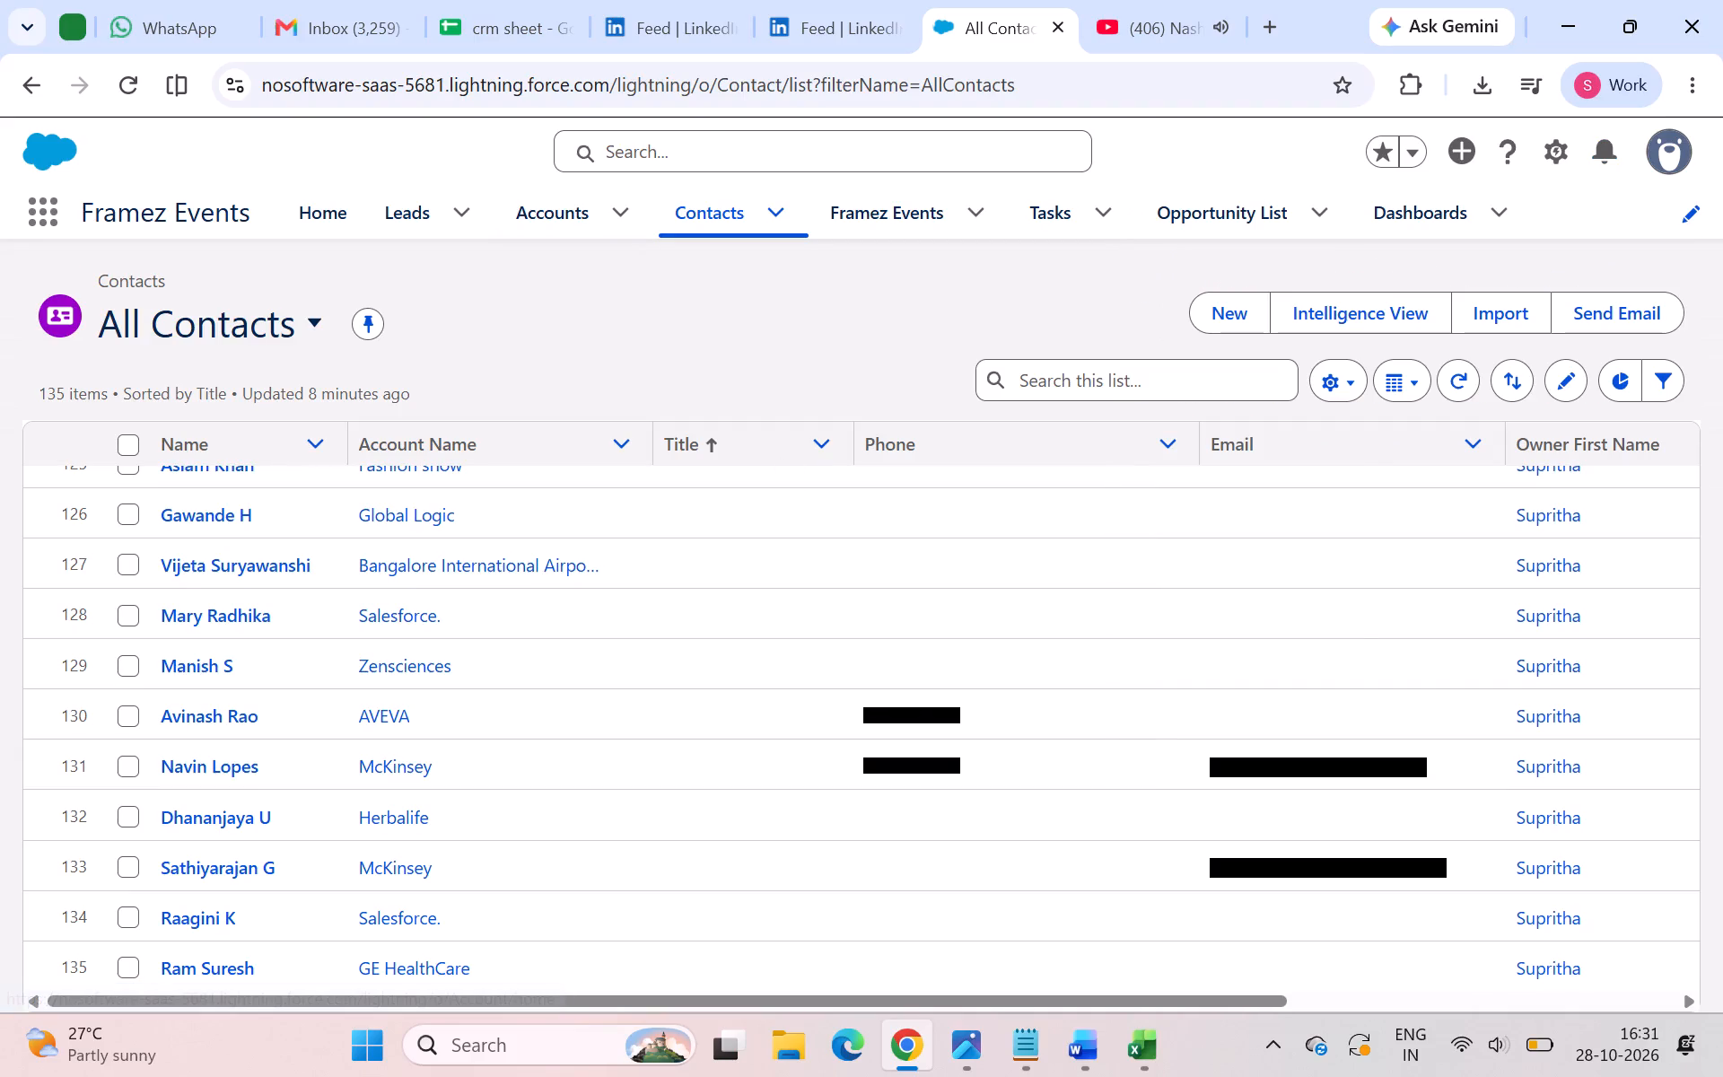
left_click(722, 156)
type("old")
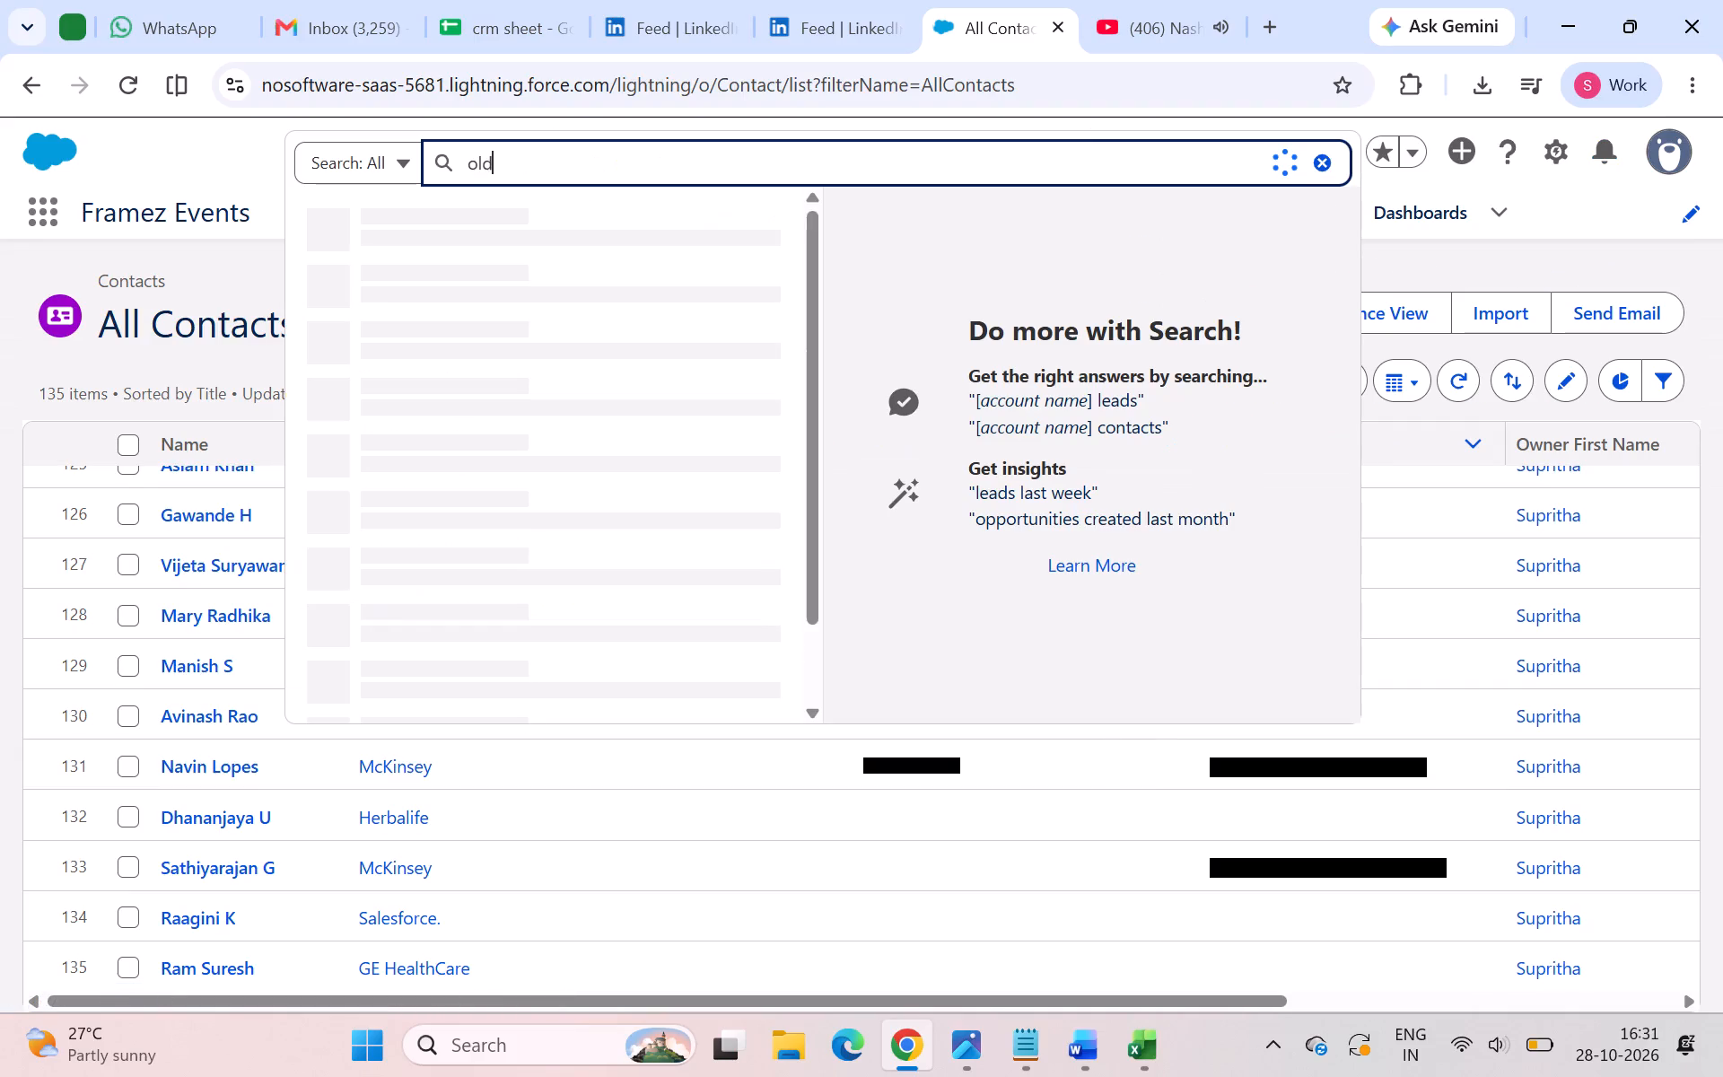
key("space")
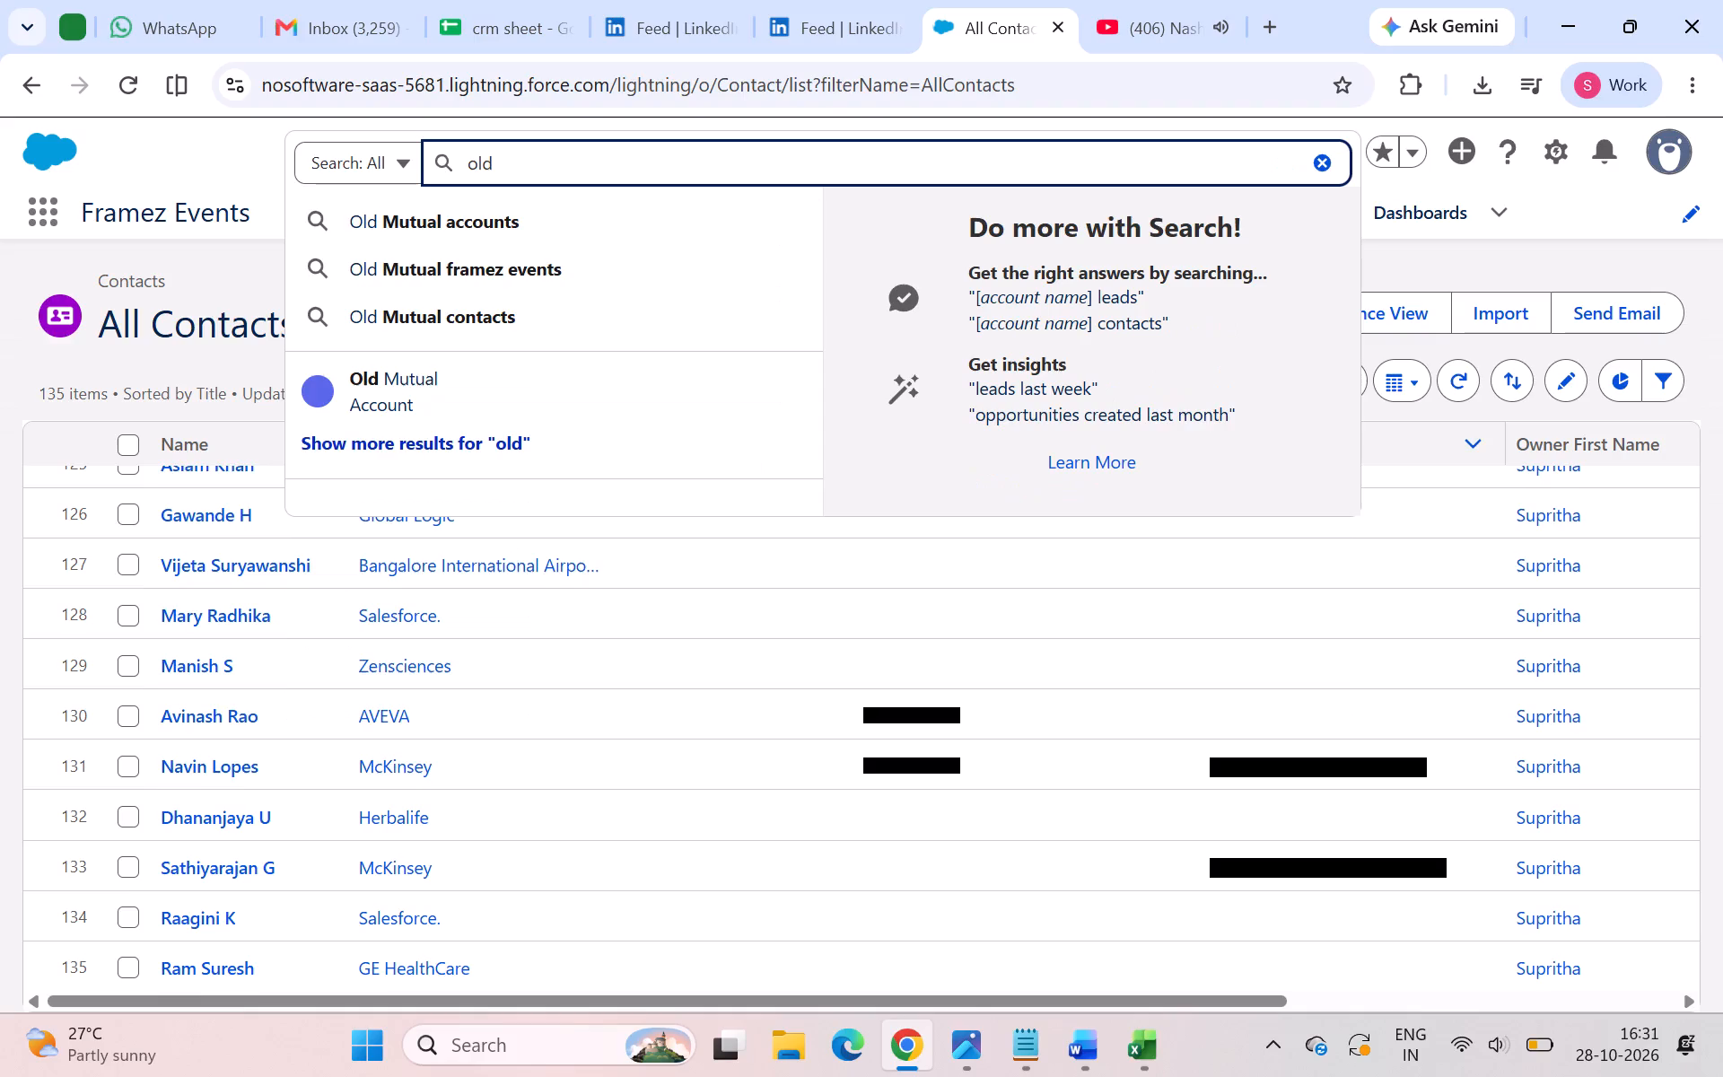
type("client")
key("Return")
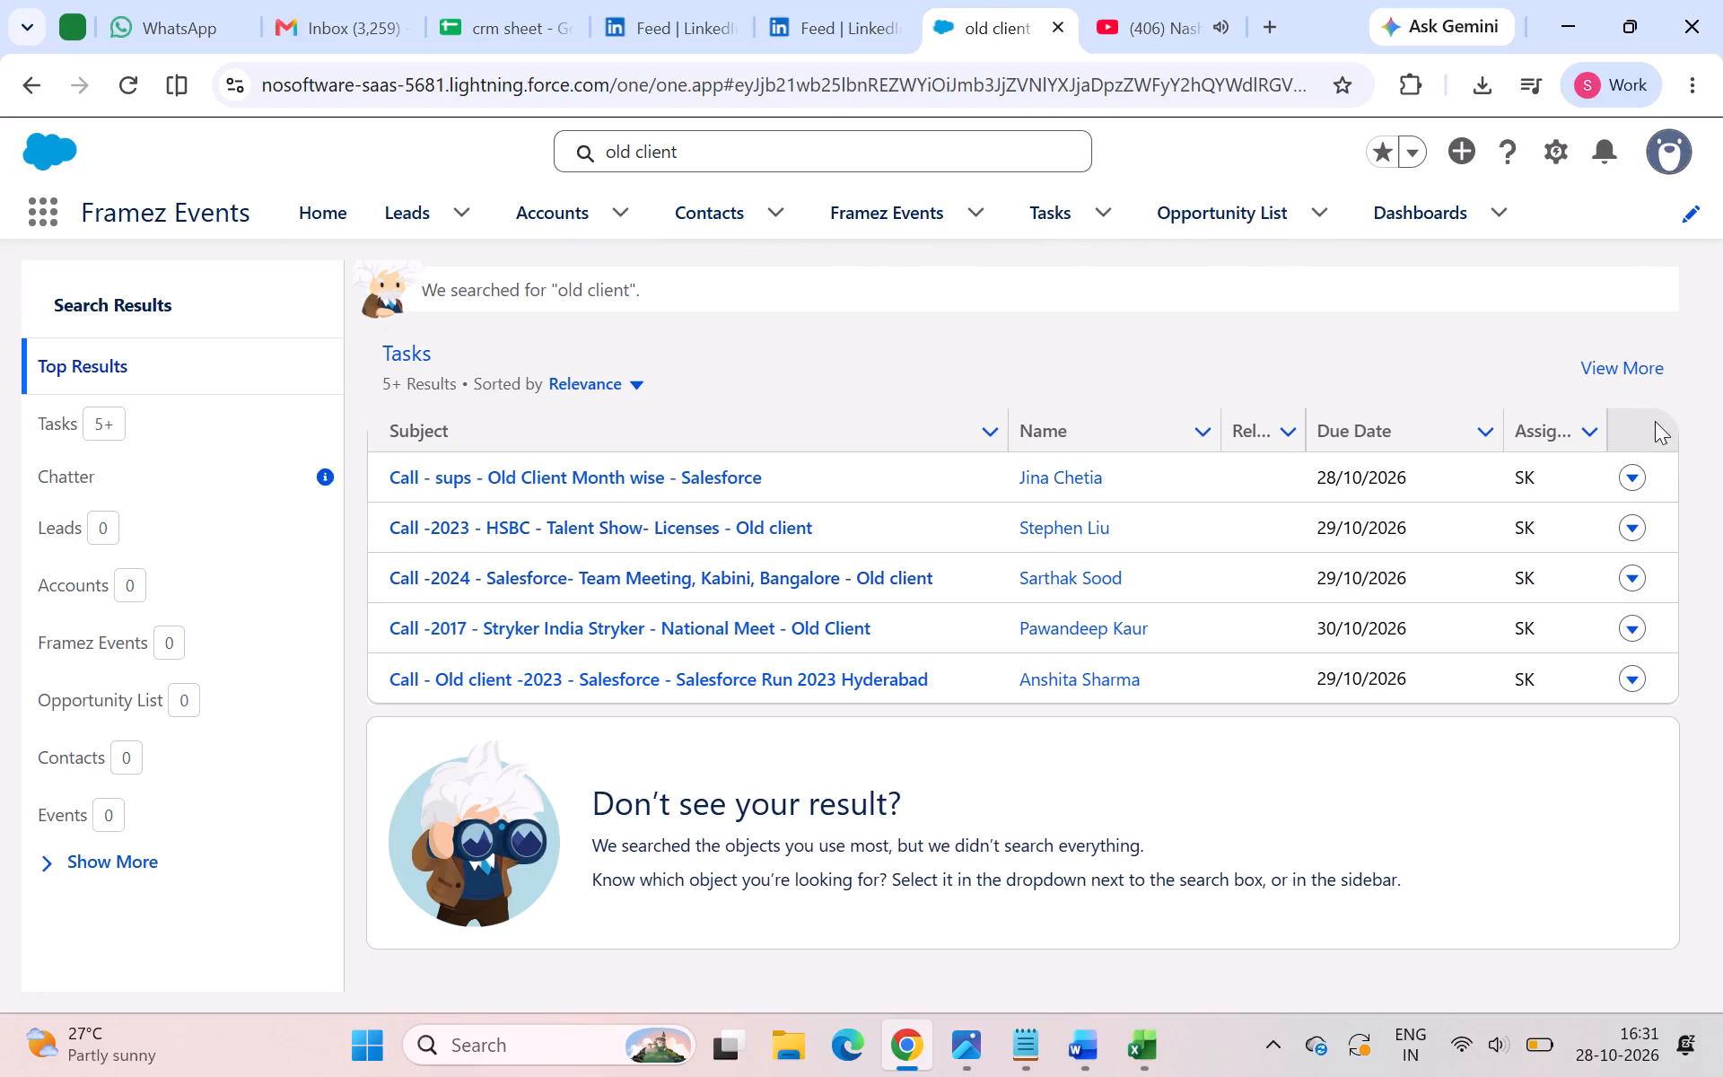
Show the full list of matching tasks and review the old-client call subjects, contact names and due dates.
left_click(1631, 374)
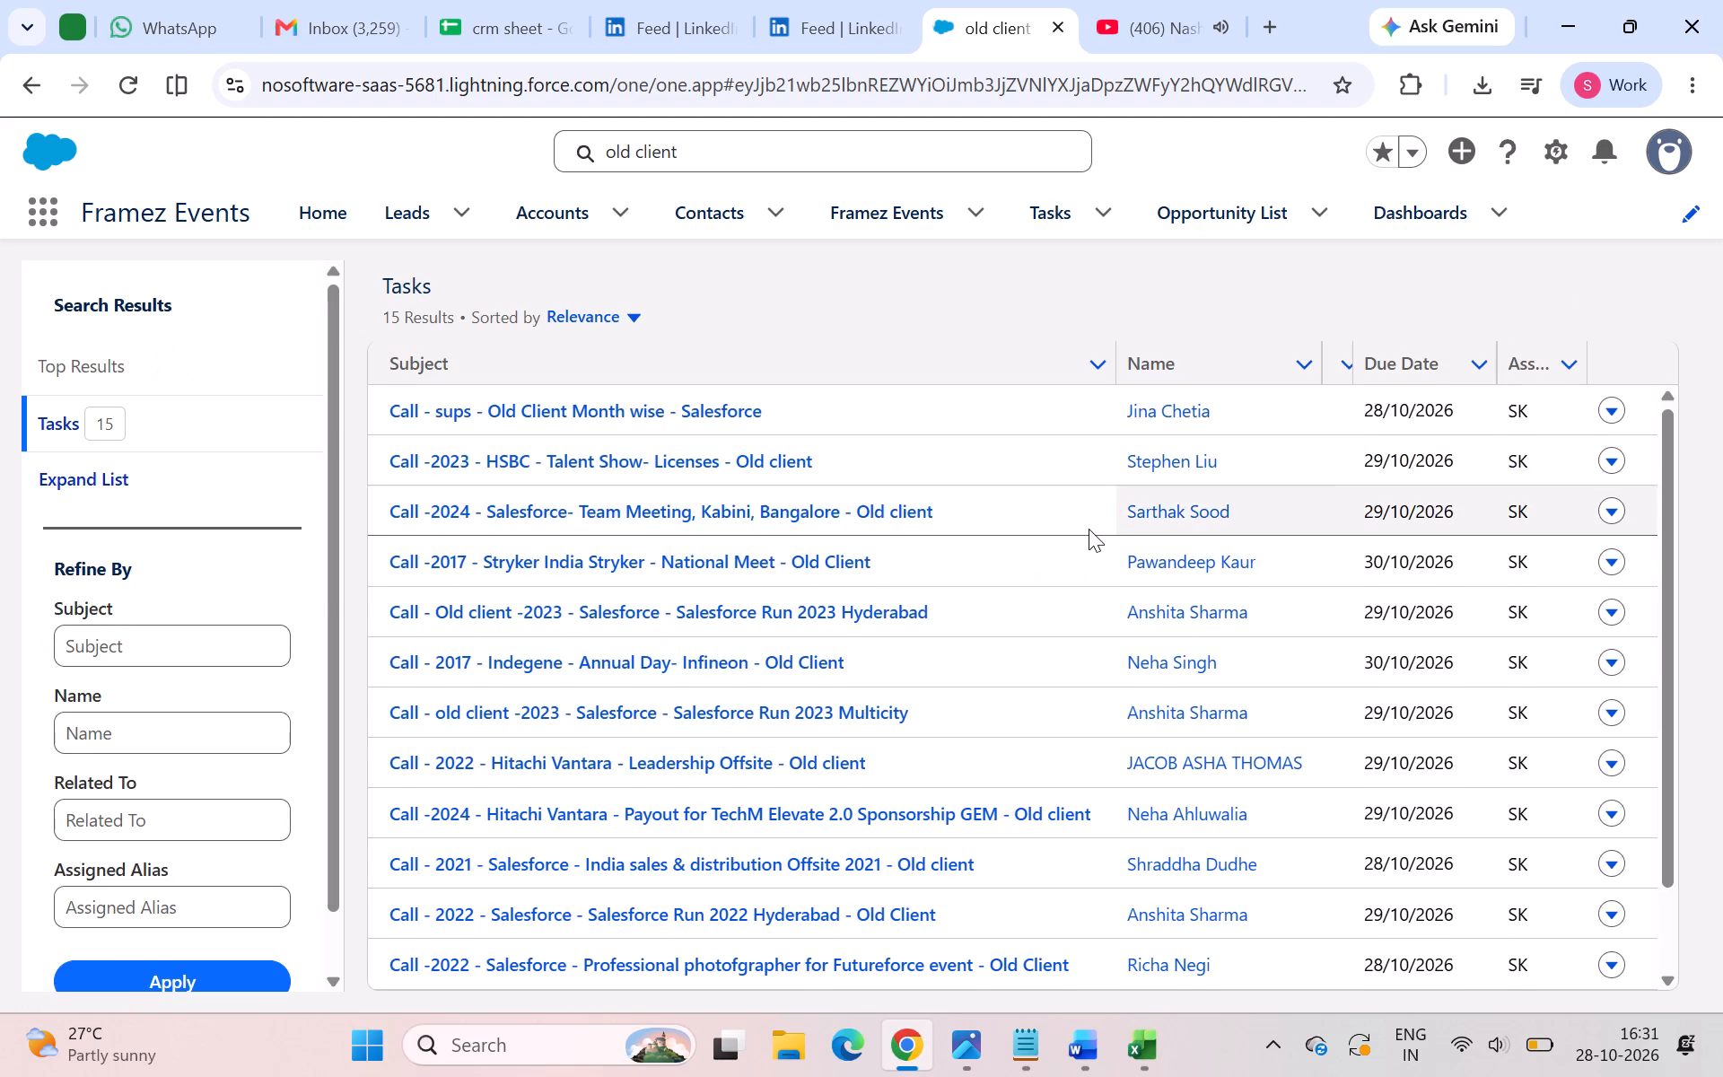
scroll(1089, 529, "down", 14)
scroll(1089, 529, "down", 7)
scroll(1089, 529, "up", 3)
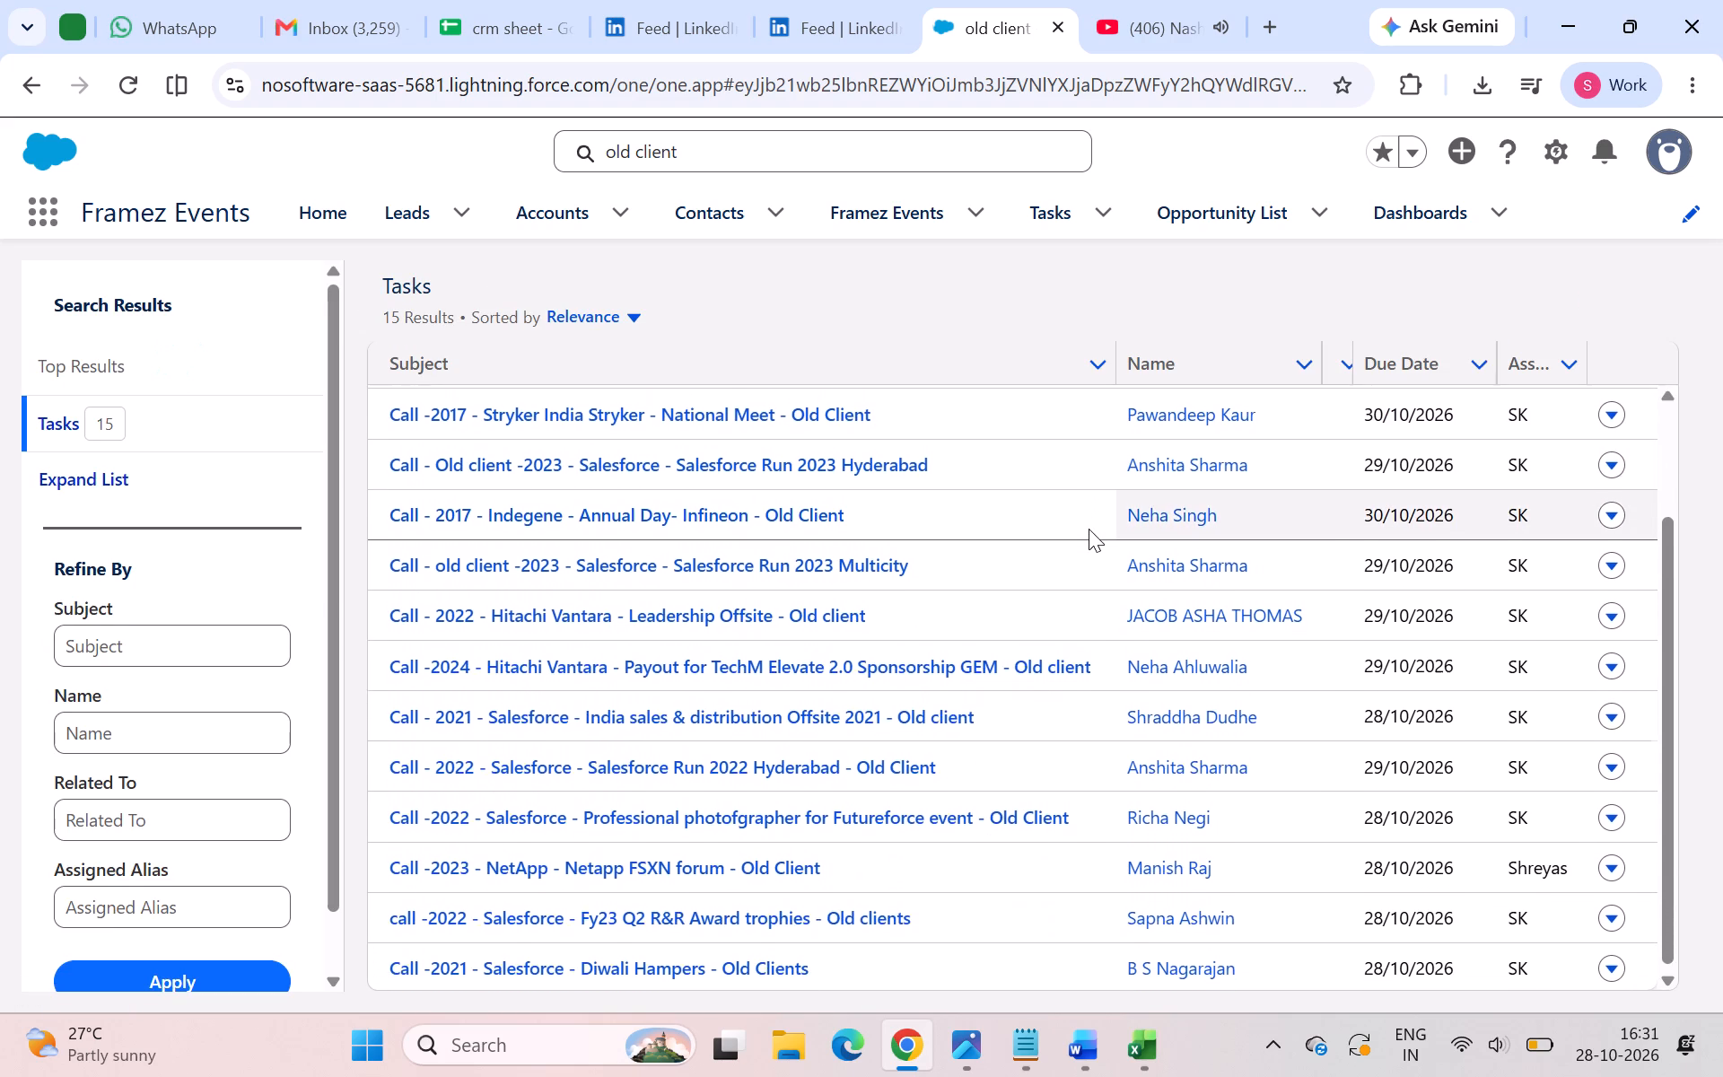
scroll(1089, 529, "up", 11)
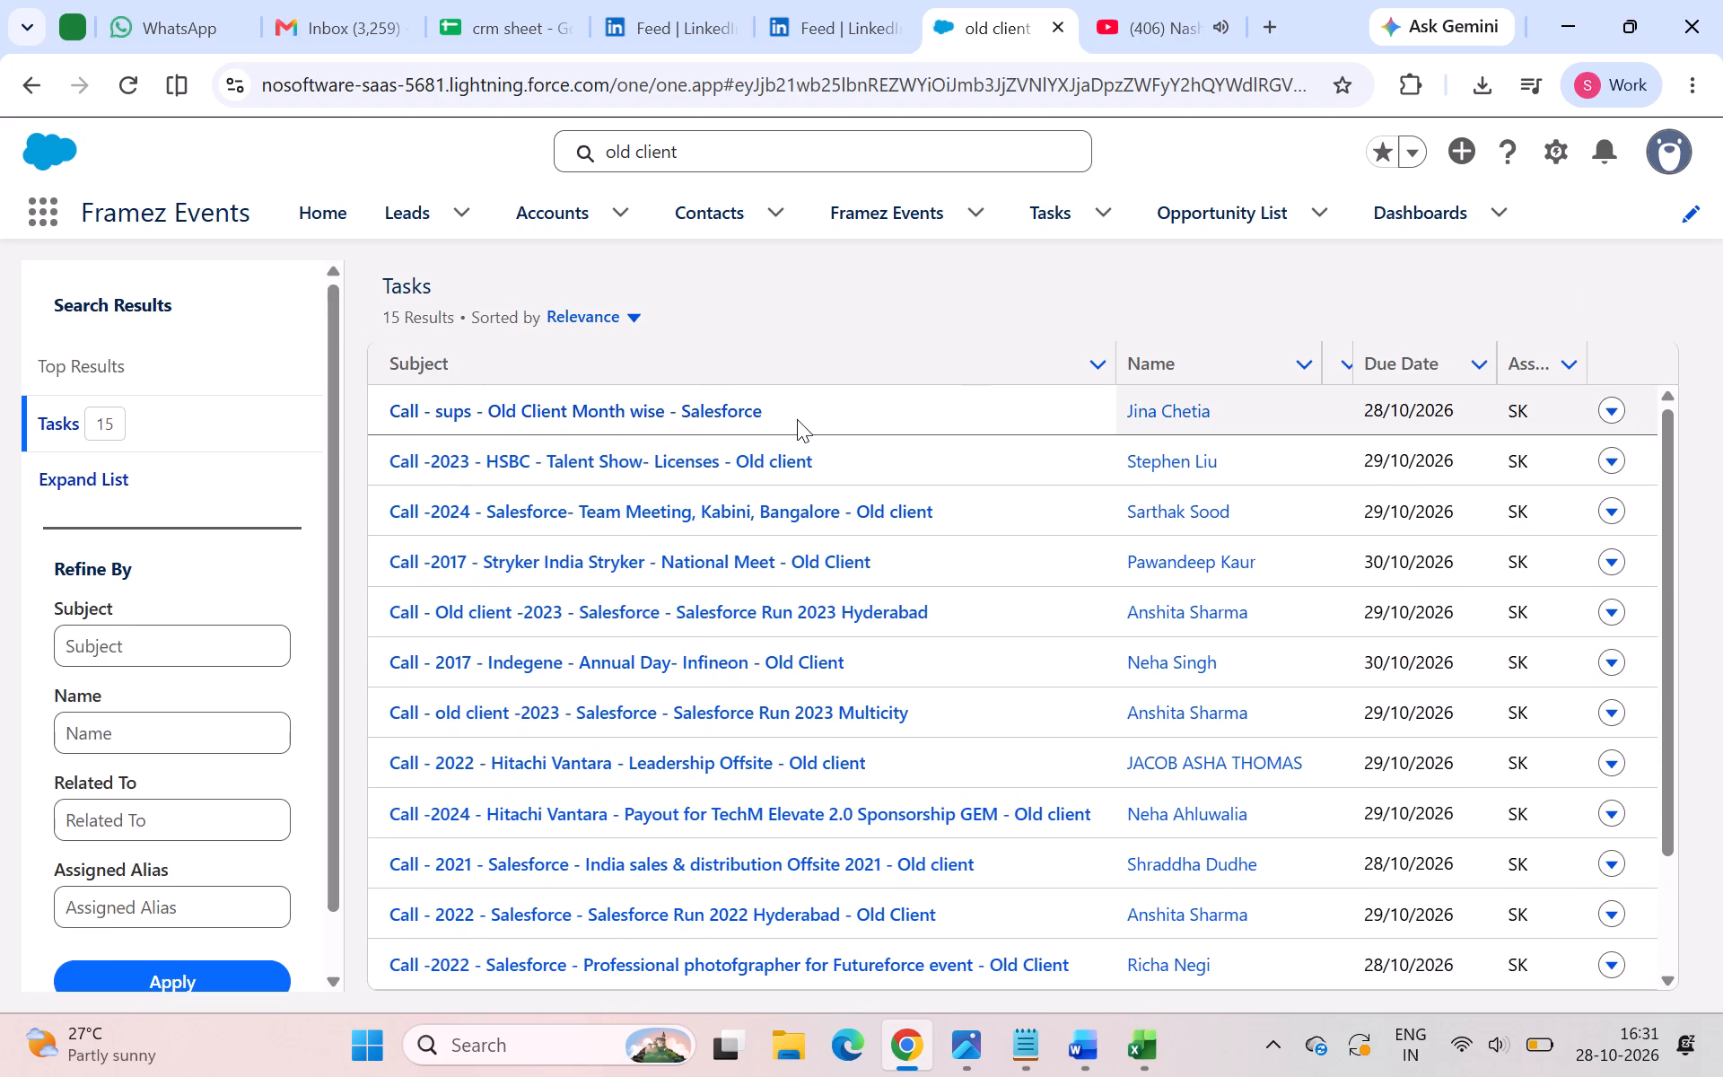
Open the task "Call - sups - Old Client Month wise - Salesforce" and examine the details of its linked lead.
left_click(713, 398)
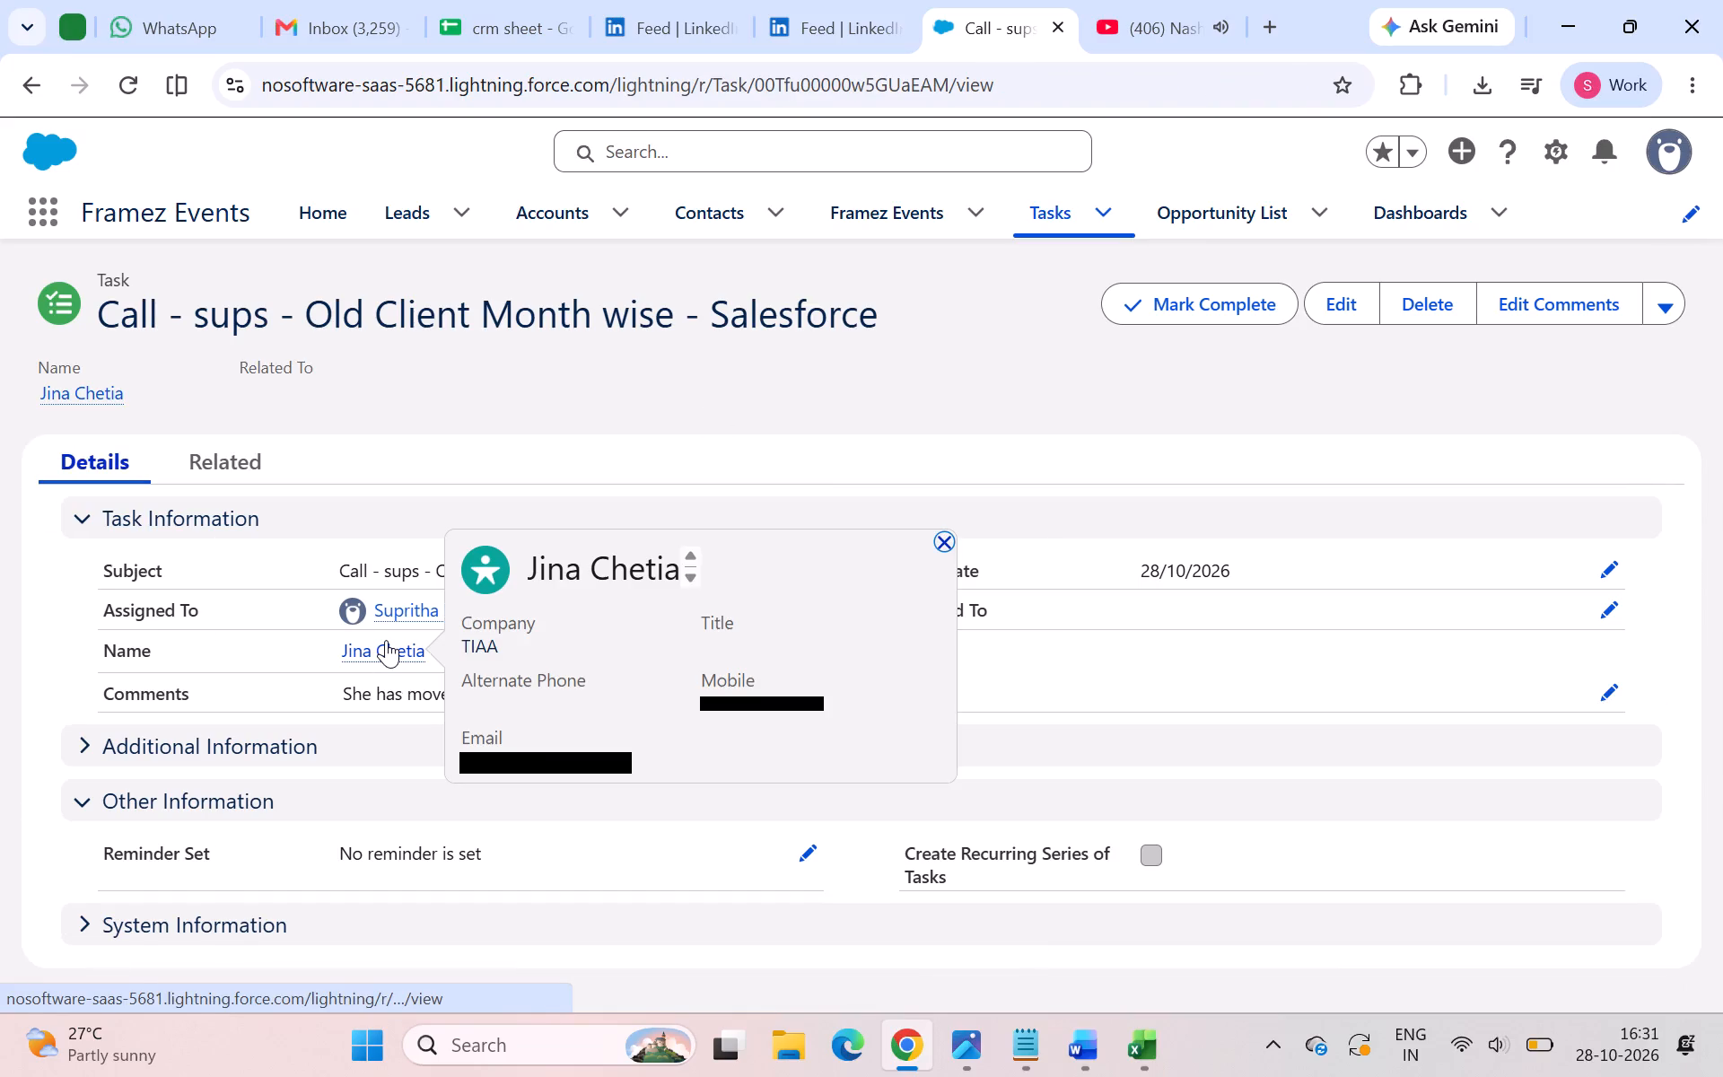
left_click(386, 640)
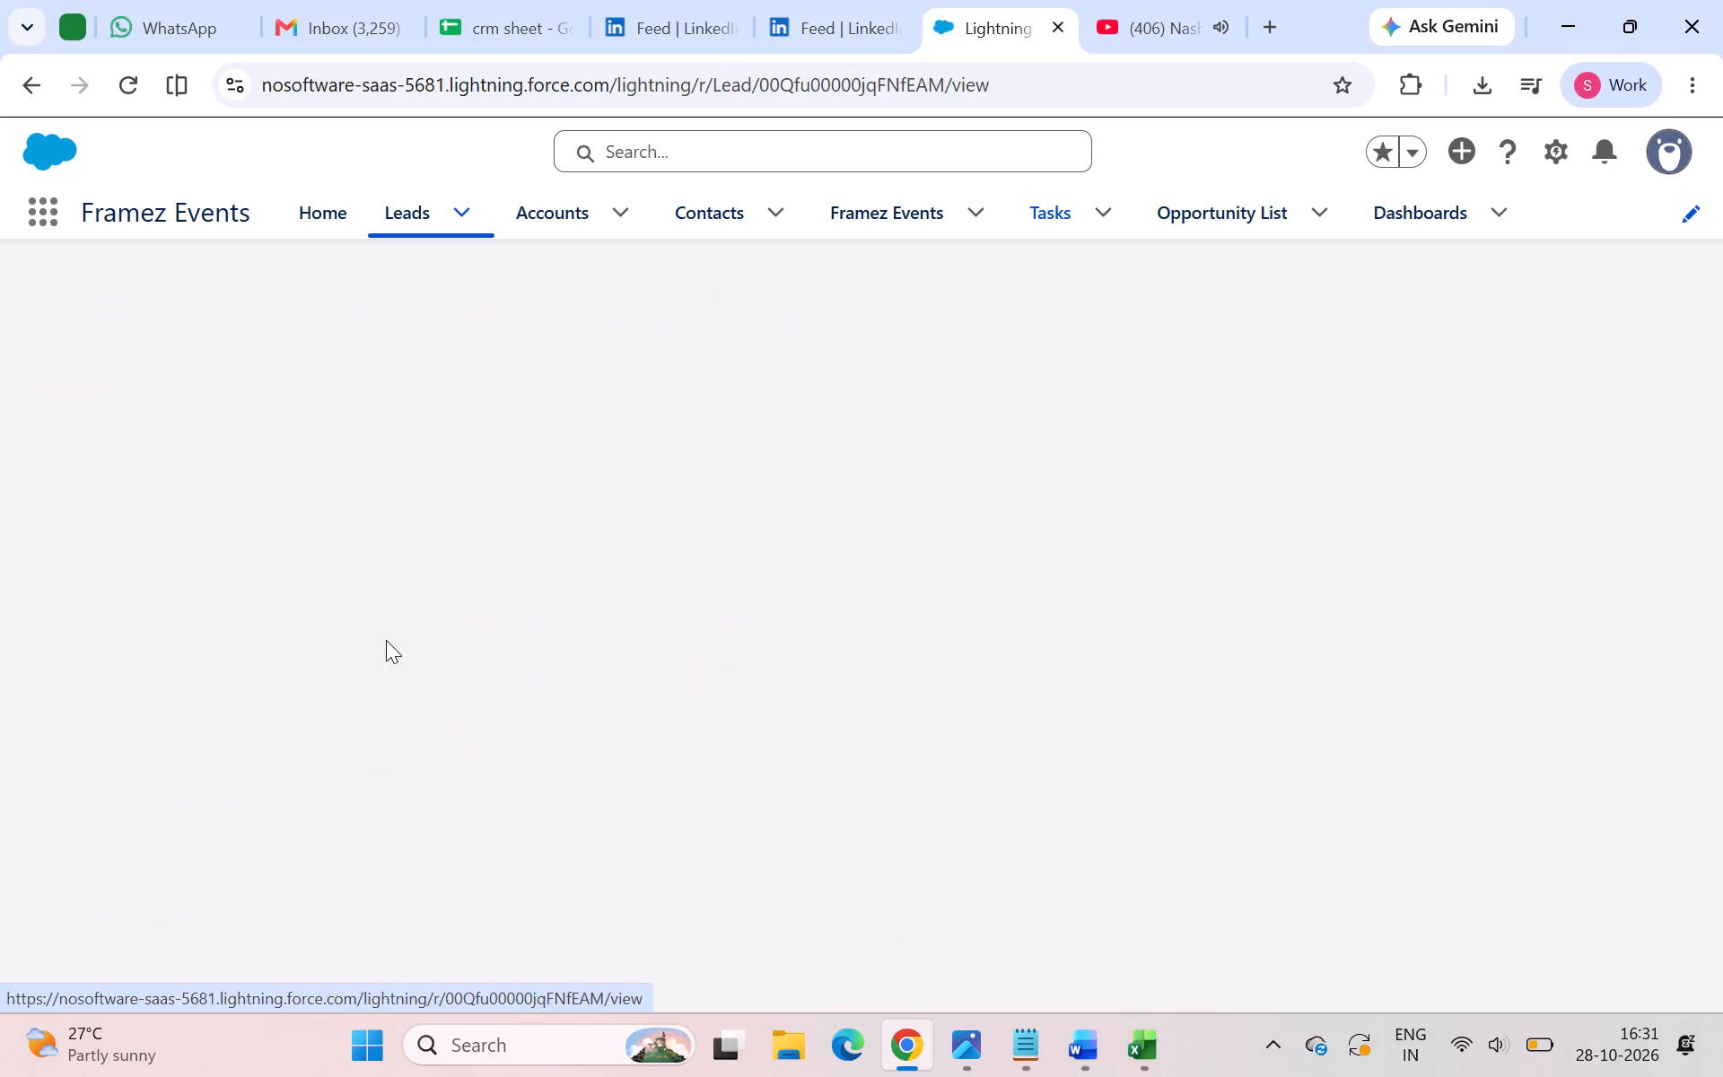
scroll(386, 640, "down", 6)
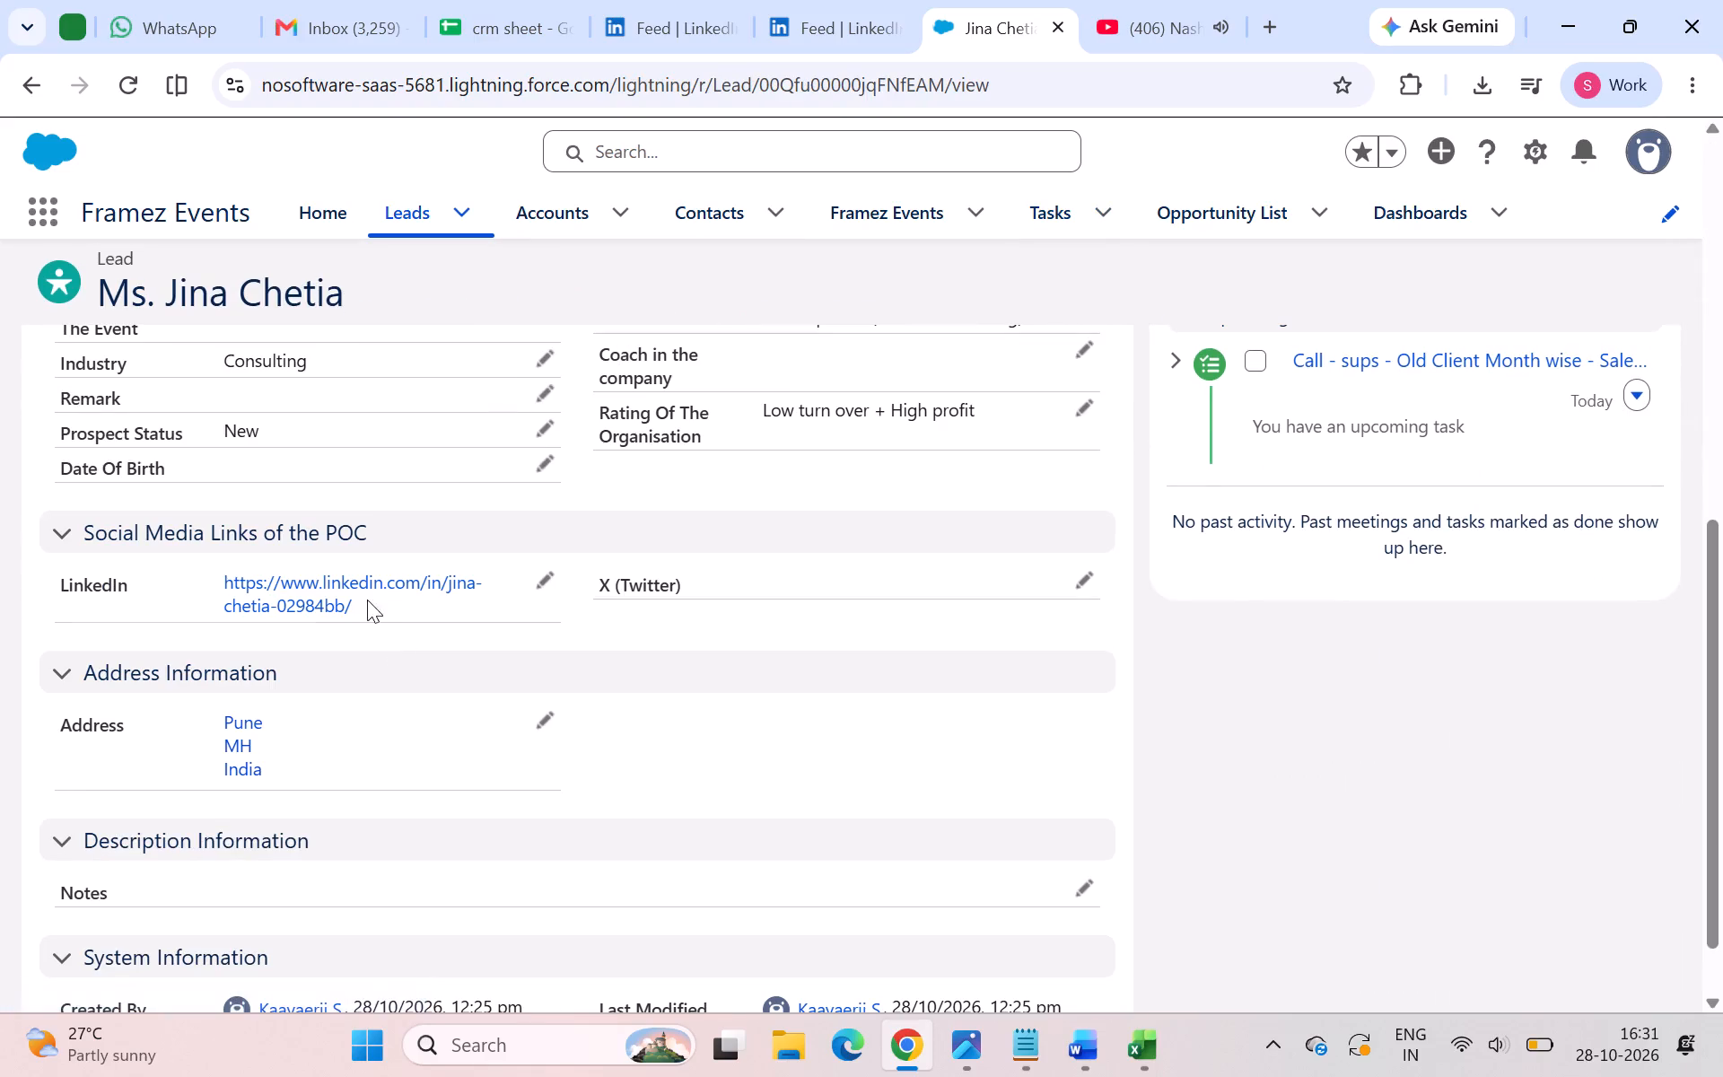
Open the LinkedIn profile linked on the lead record and examine the contact's current role and work experience.
left_click(351, 588)
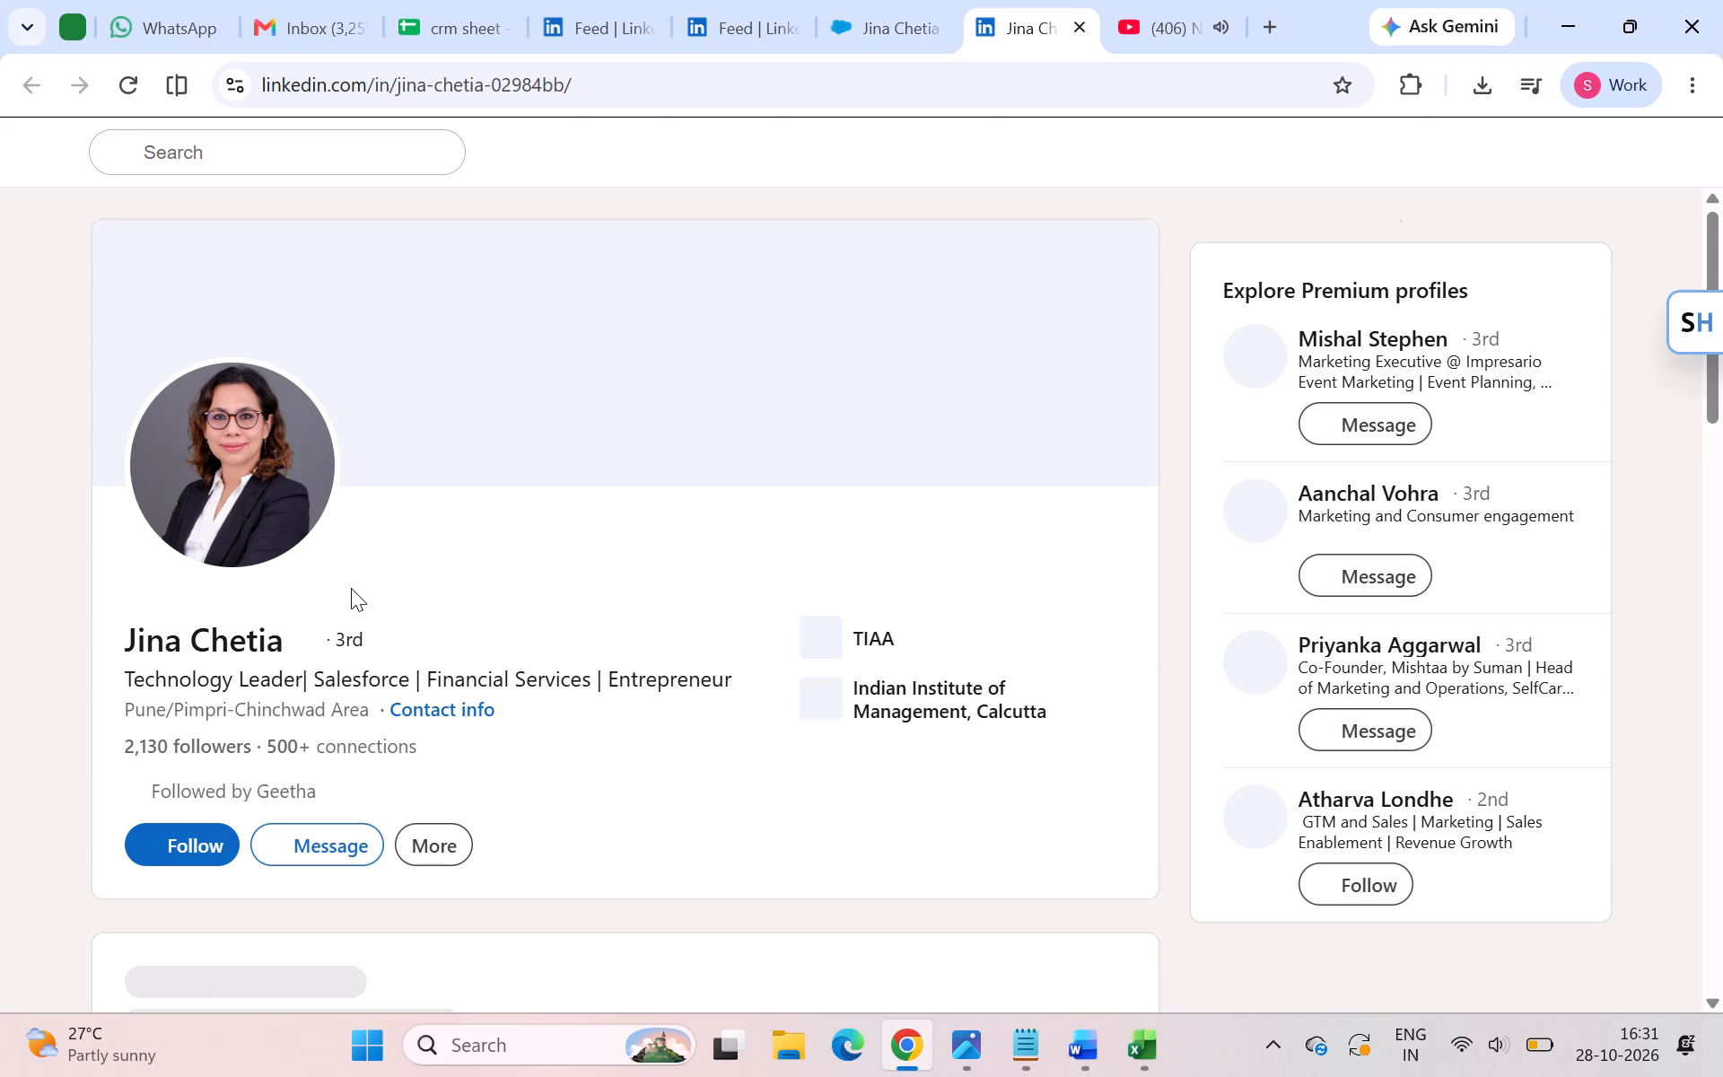
scroll(351, 588, "down", 8)
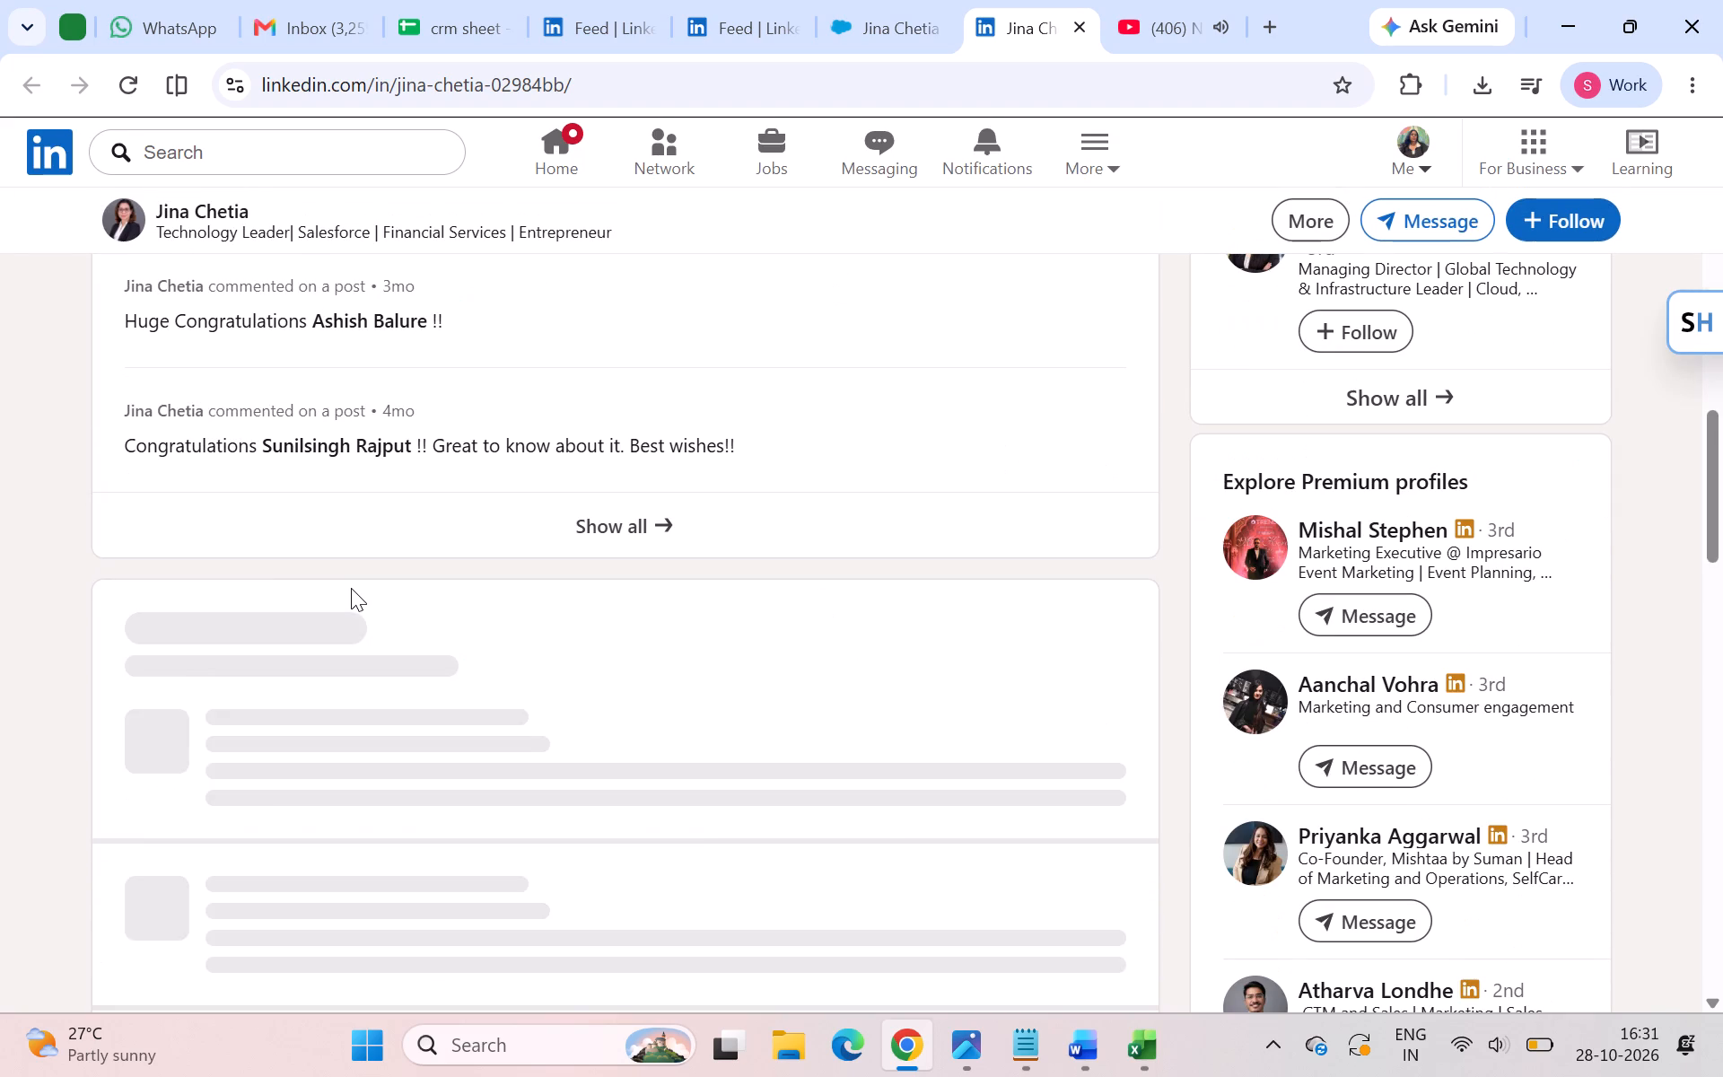
scroll(351, 588, "down", 4)
scroll(351, 588, "up", 1)
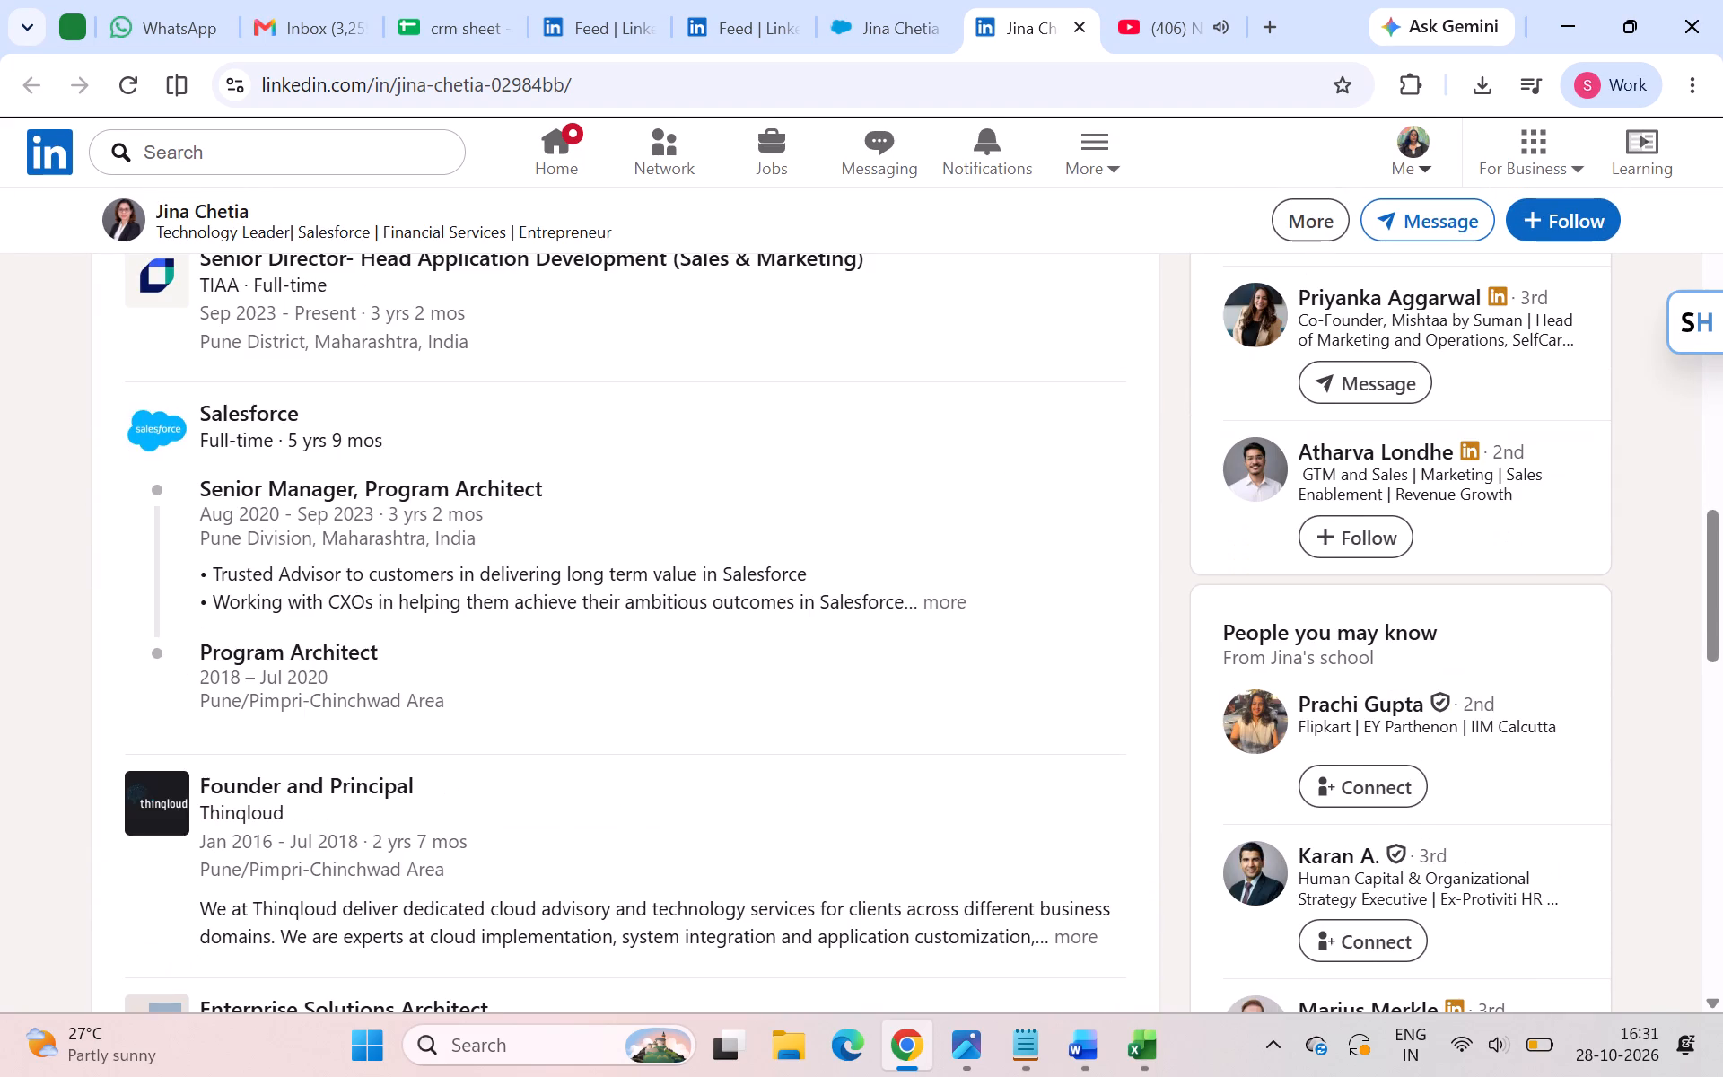
scroll(351, 588, "up", 1)
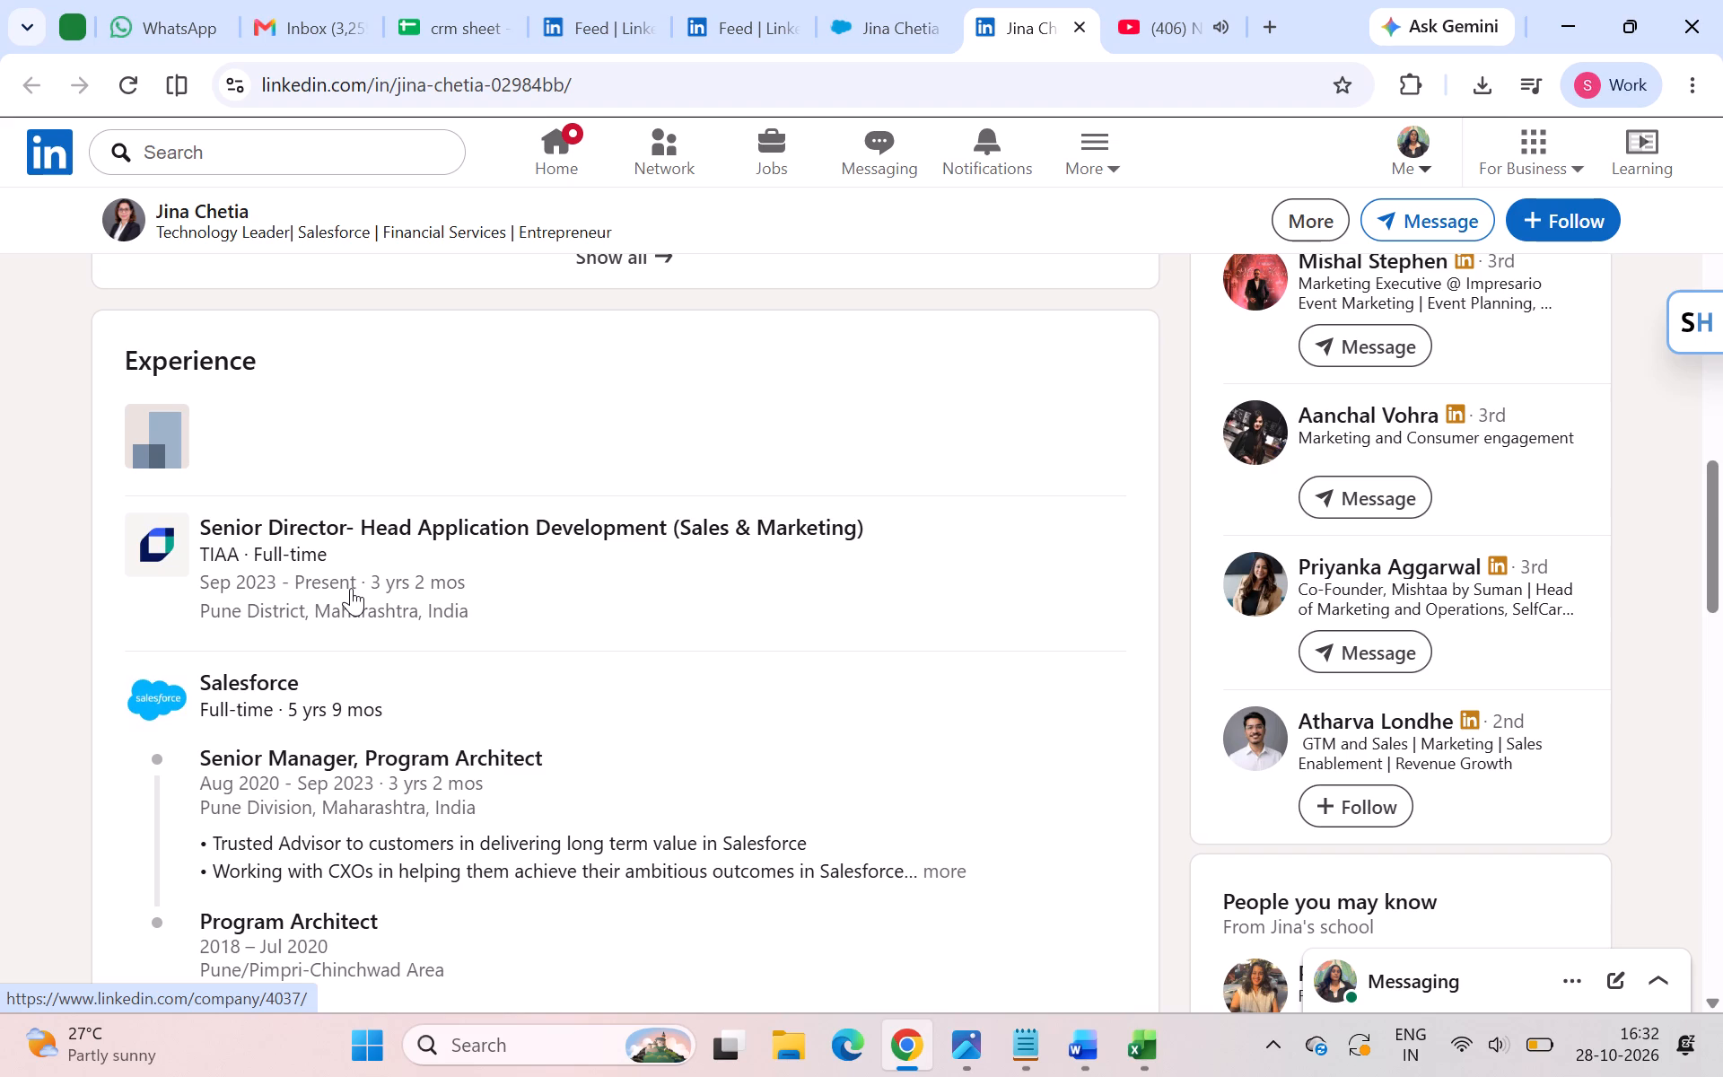
Return to the Salesforce lead record and review its company, designation, department, social link and address details against the LinkedIn profile.
left_click(853, 1)
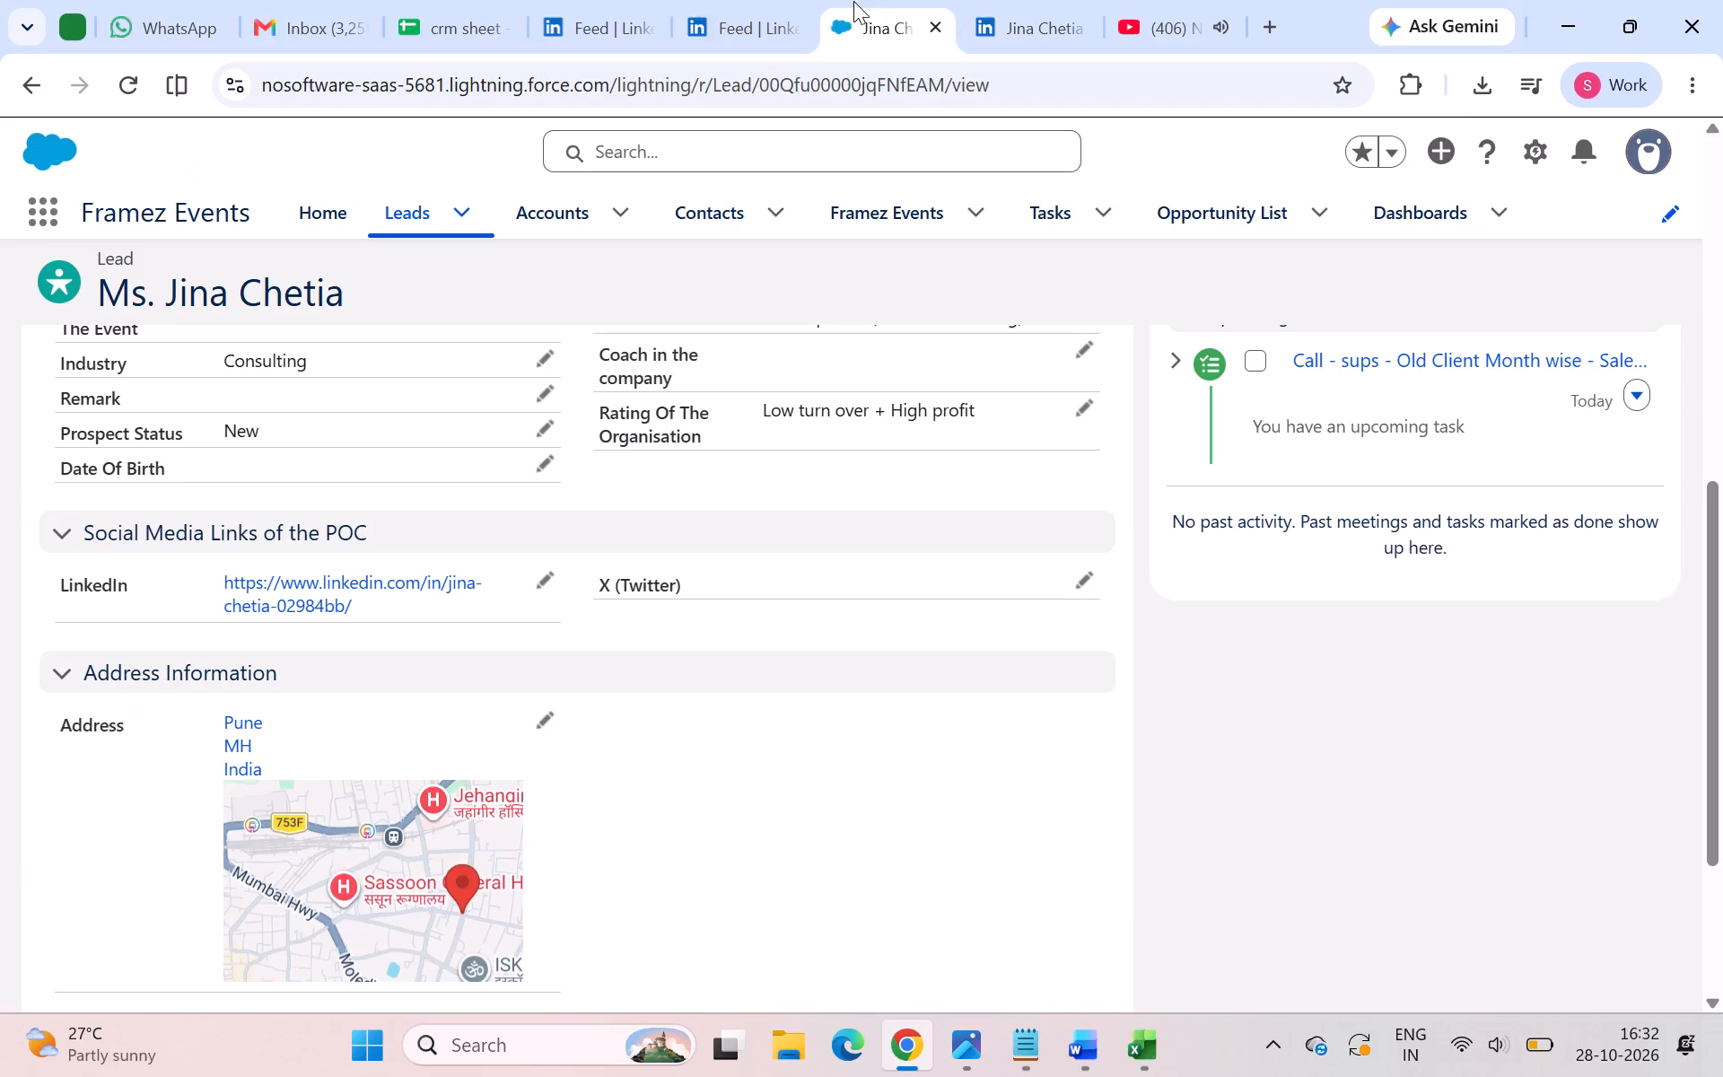
scroll(684, 661, "up", 5)
scroll(684, 661, "down", 2)
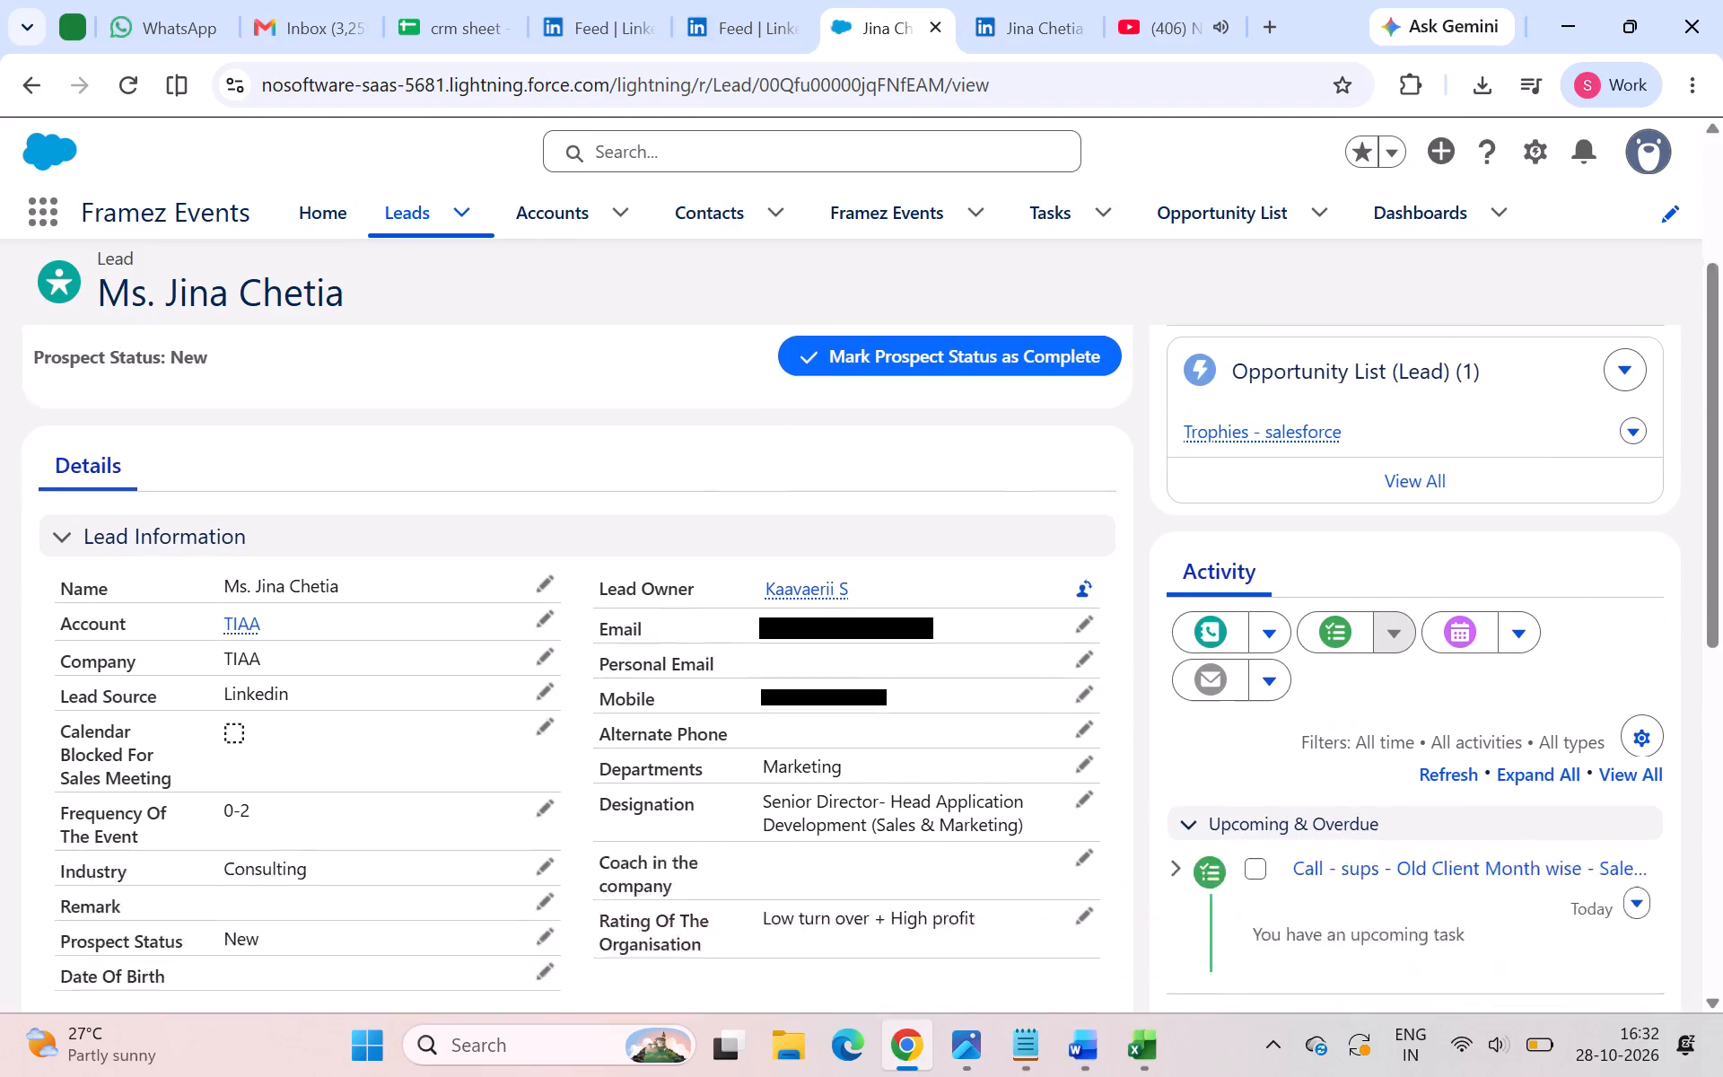
scroll(684, 661, "down", 4)
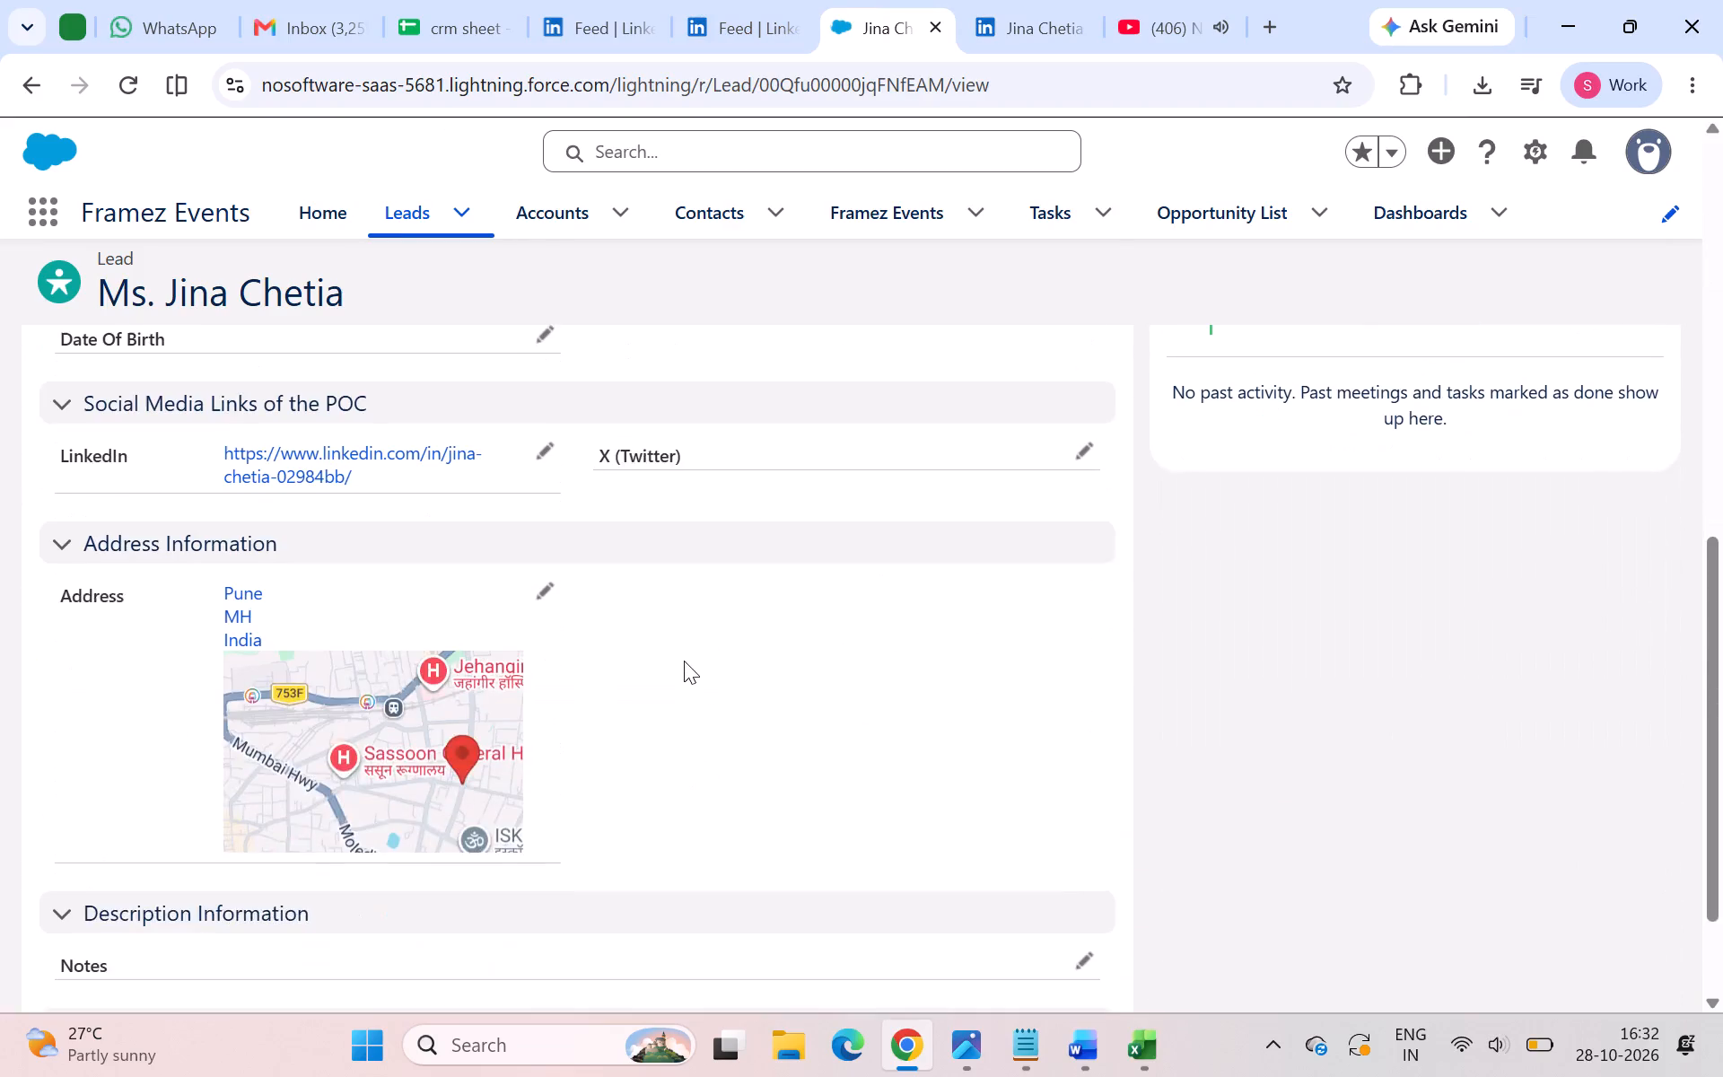
scroll(684, 661, "up", 3)
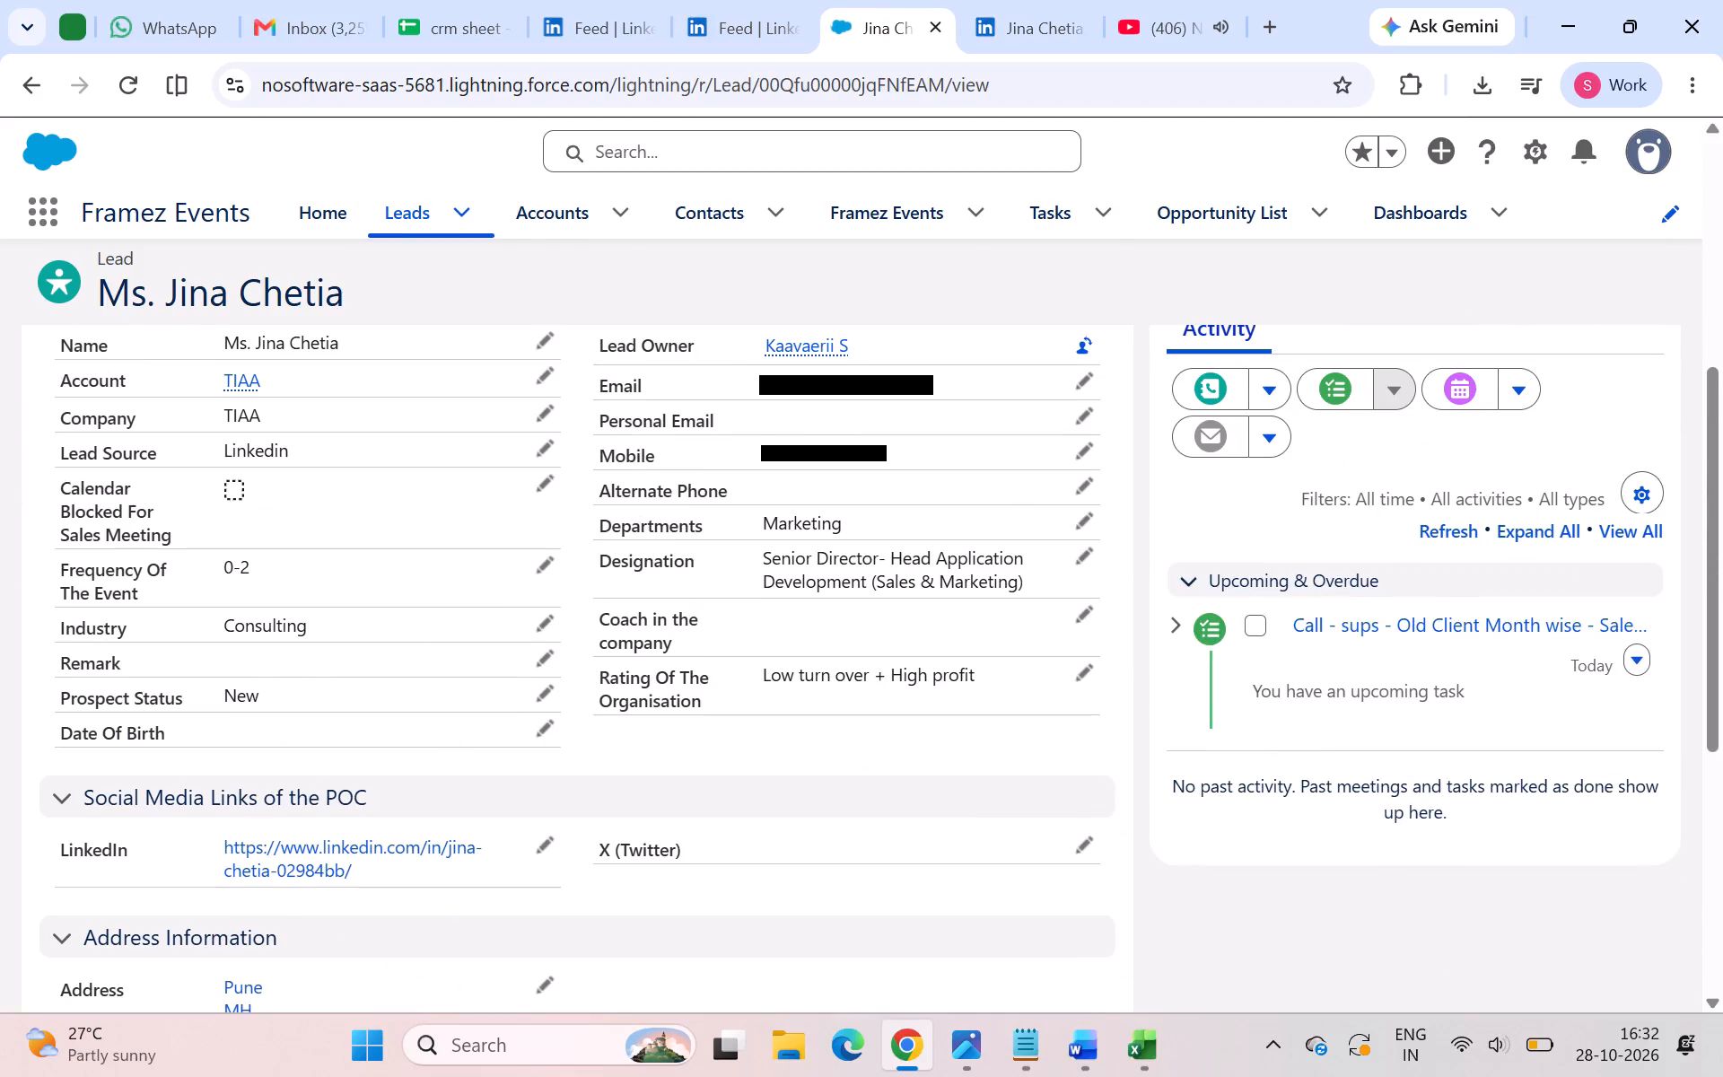
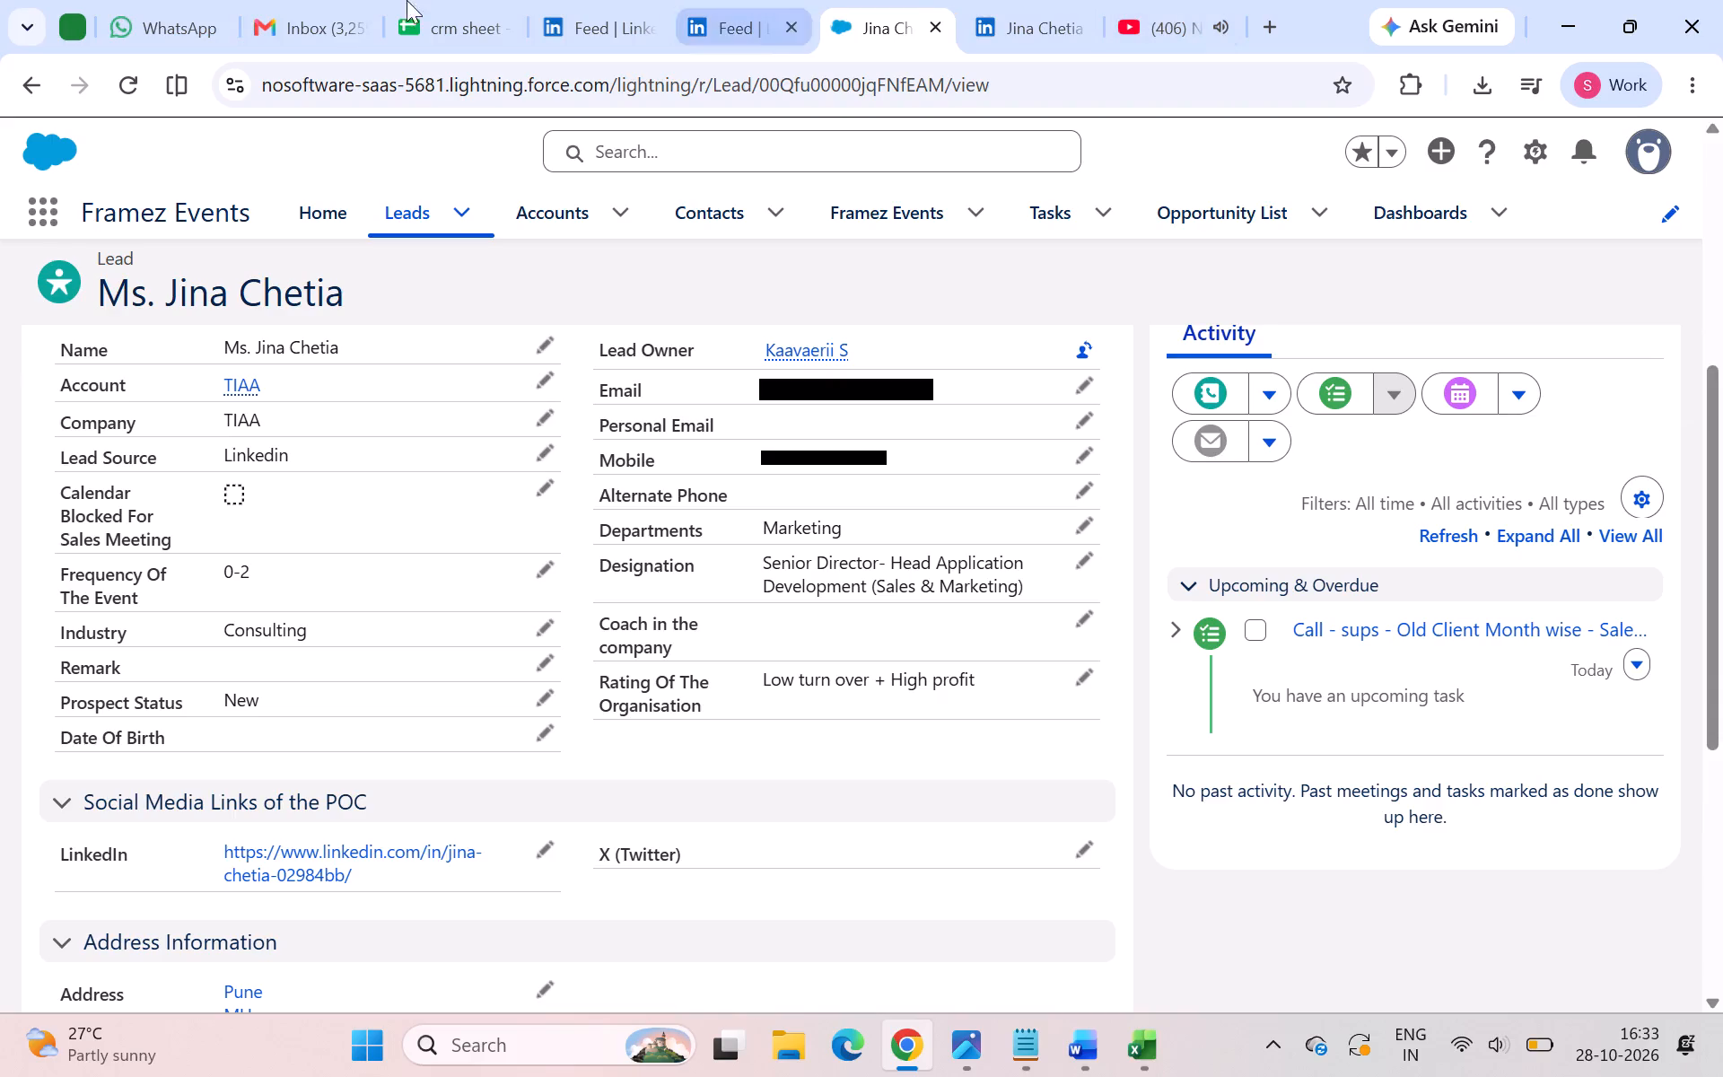
Pause the song video playing on YouTube and return to the Salesforce lead record.
left_click(1207, 0)
left_click(601, 482)
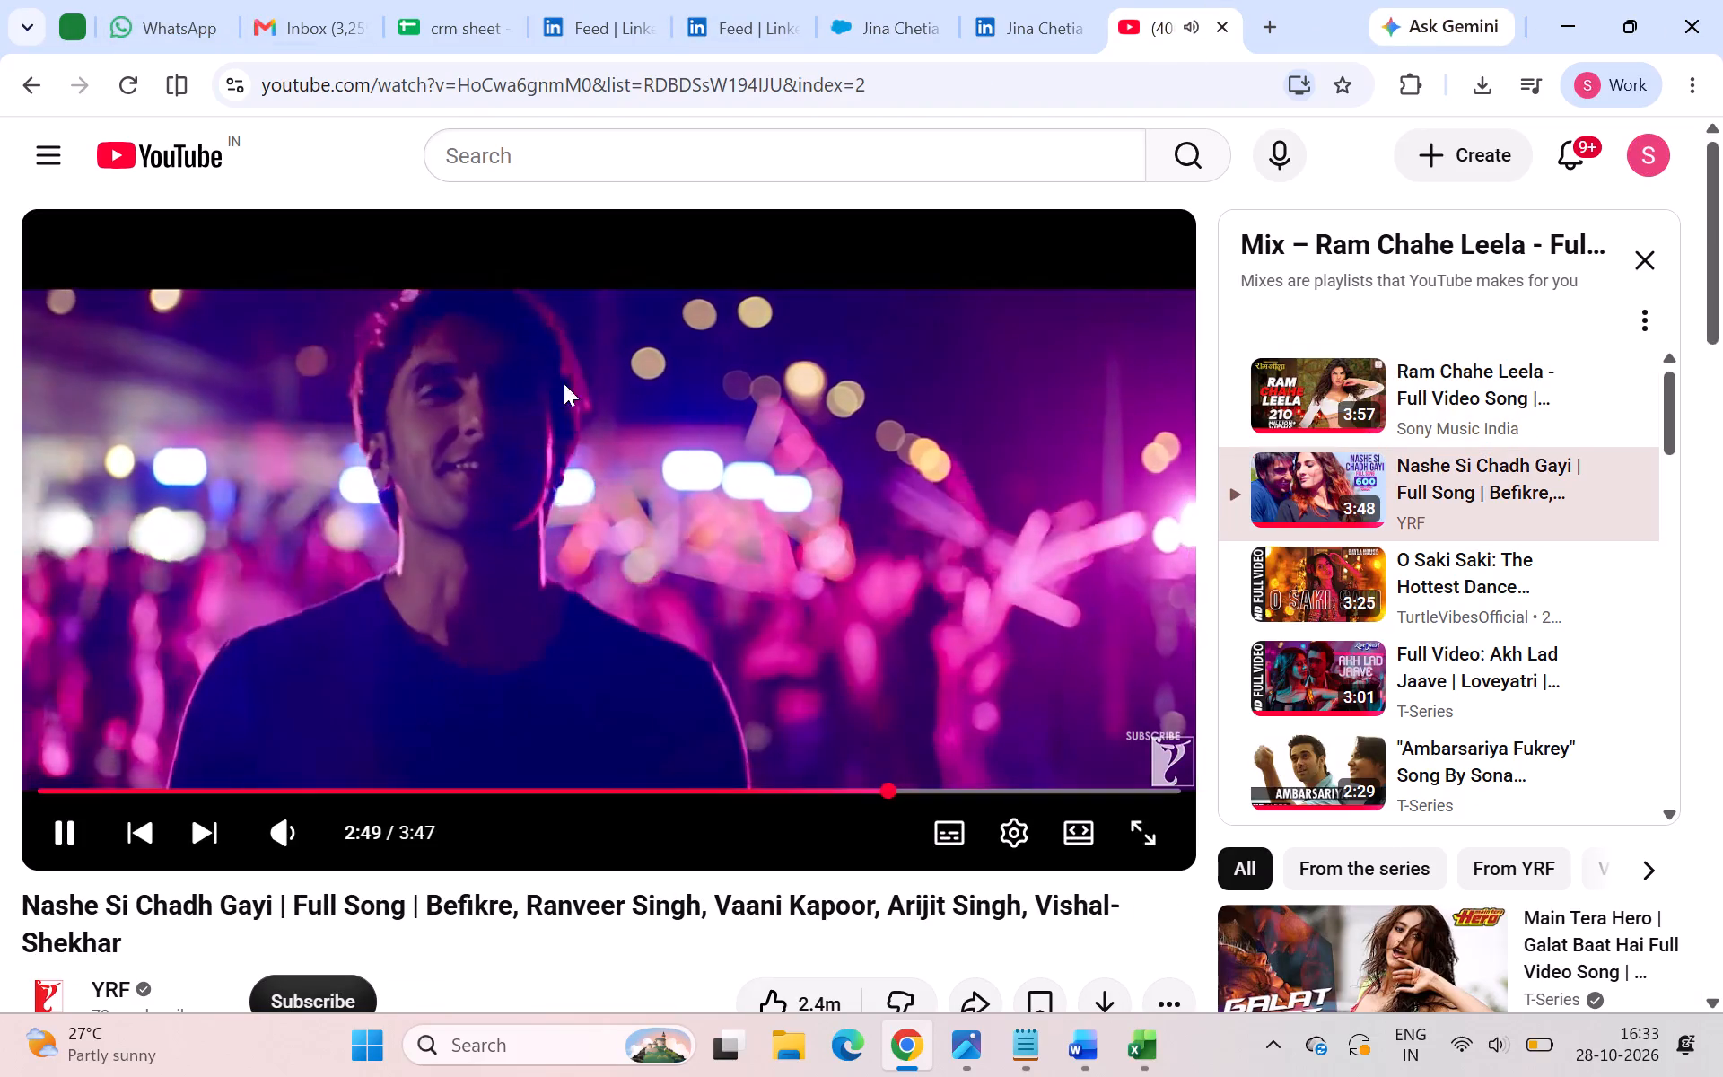
left_click(896, 35)
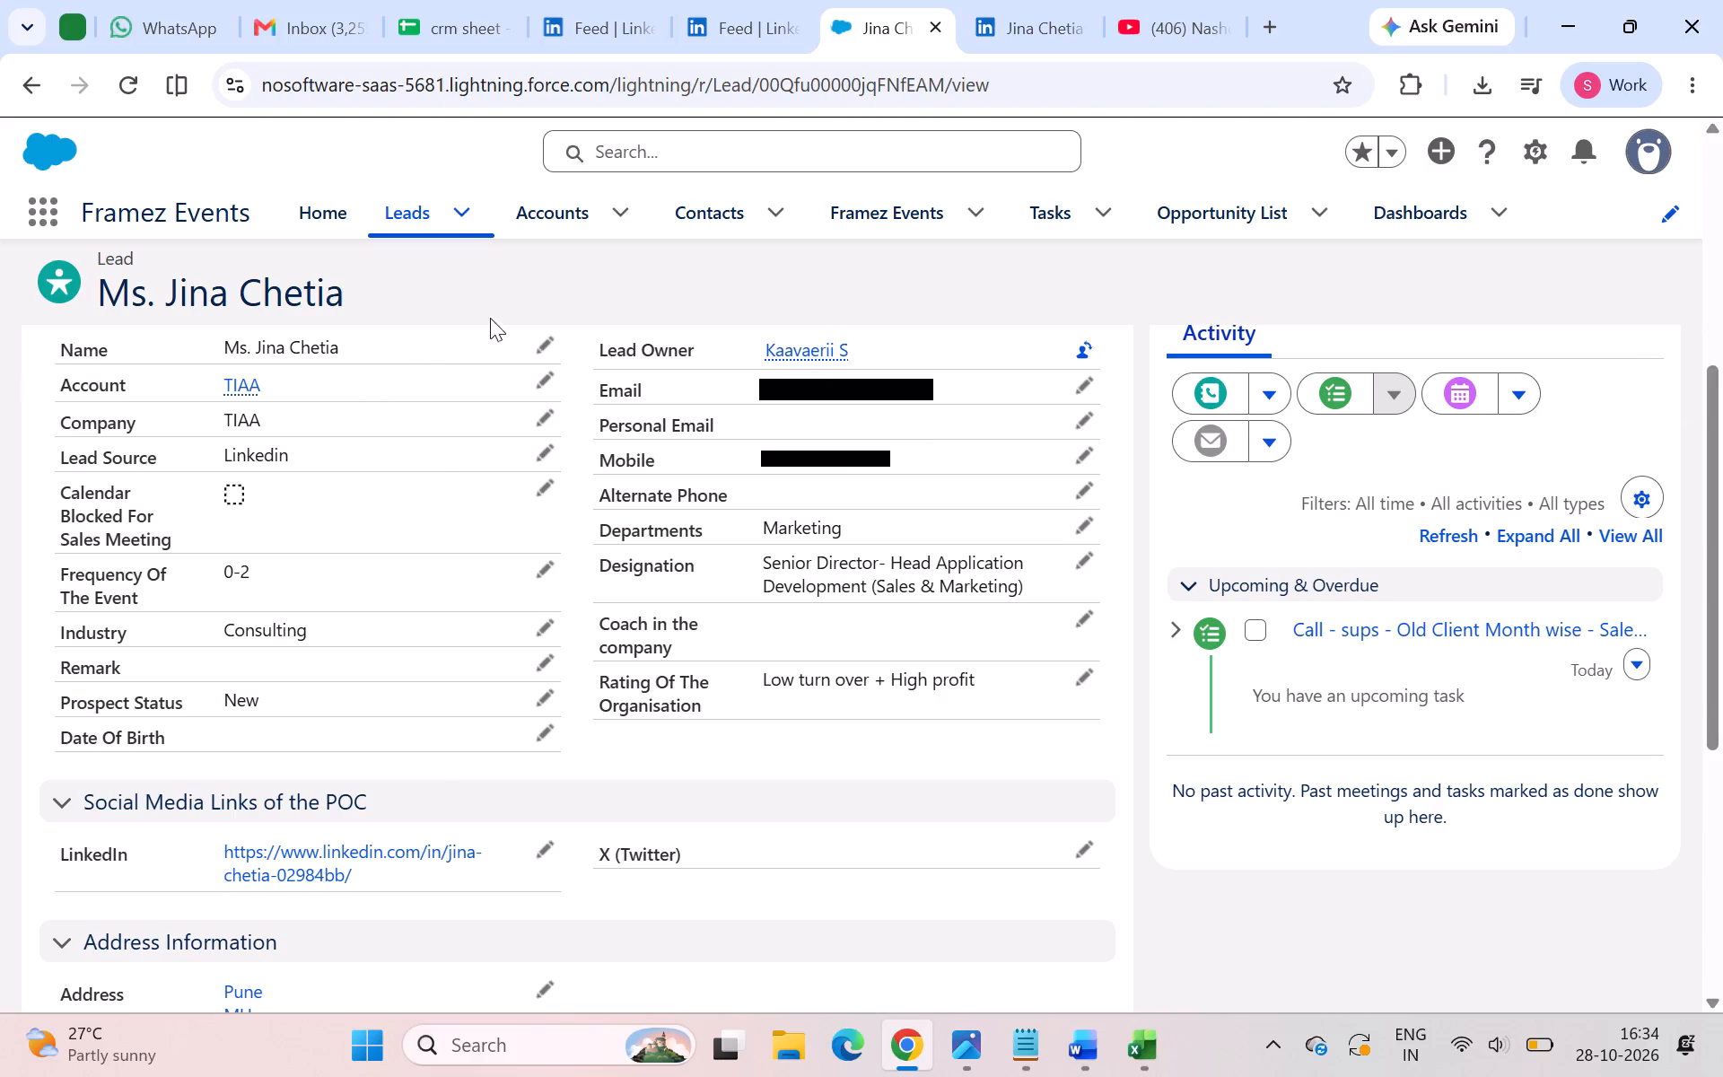
Highlight and review the lead's detail fields, from name, account and company to designation and organisation rating.
left_click_drag(374, 337, 187, 356)
left_click(554, 299)
left_click_drag(57, 327, 1129, 691)
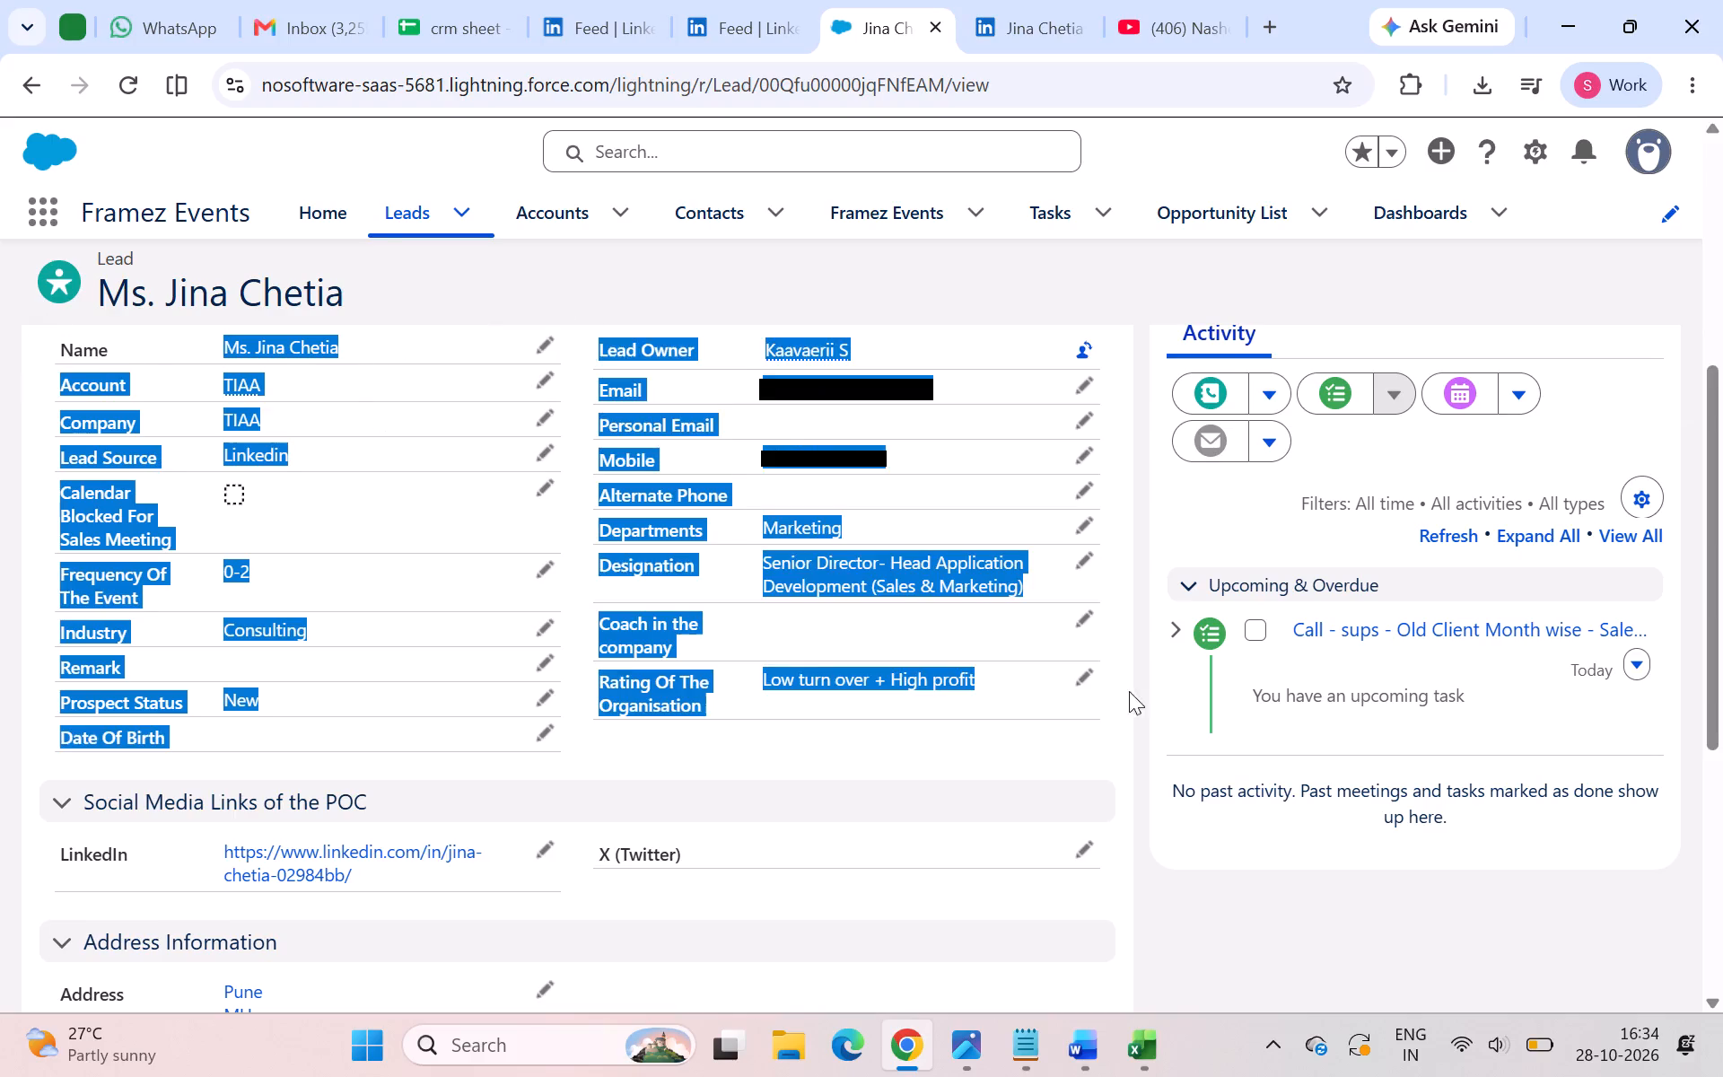
left_click_drag(1129, 691, 1025, 748)
left_click(958, 815)
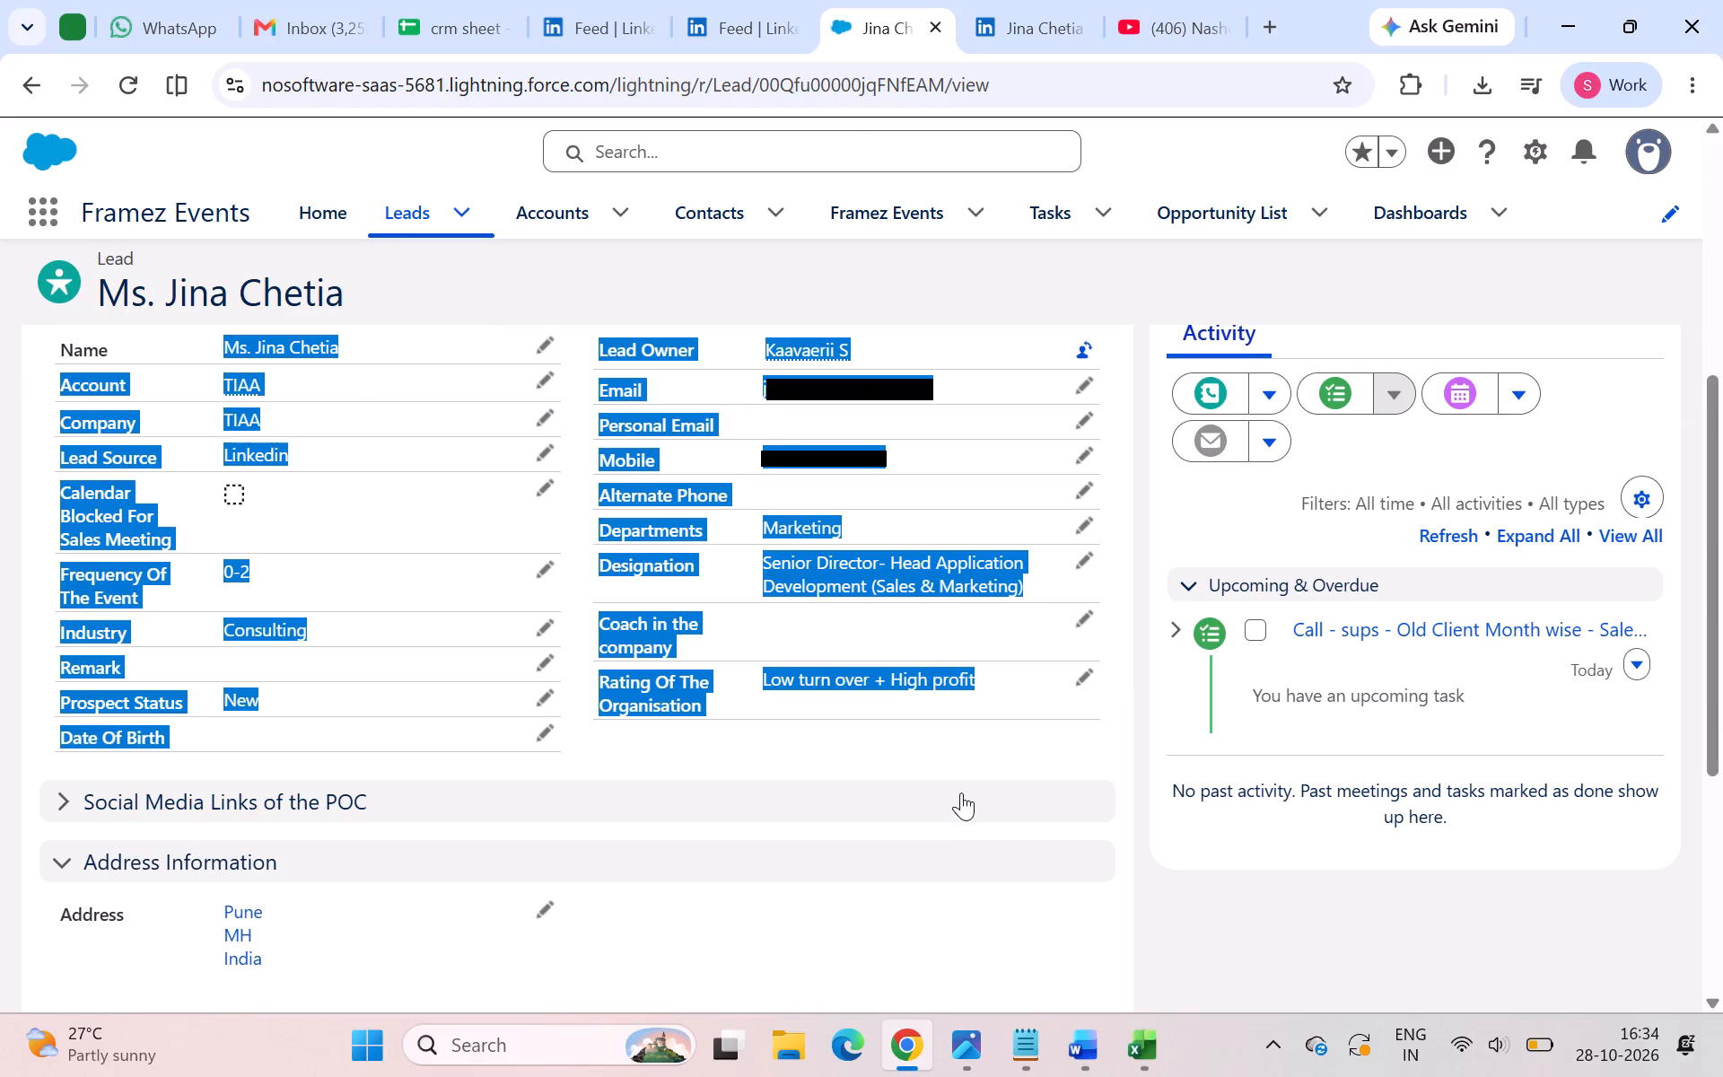
left_click(948, 845)
left_click(940, 804)
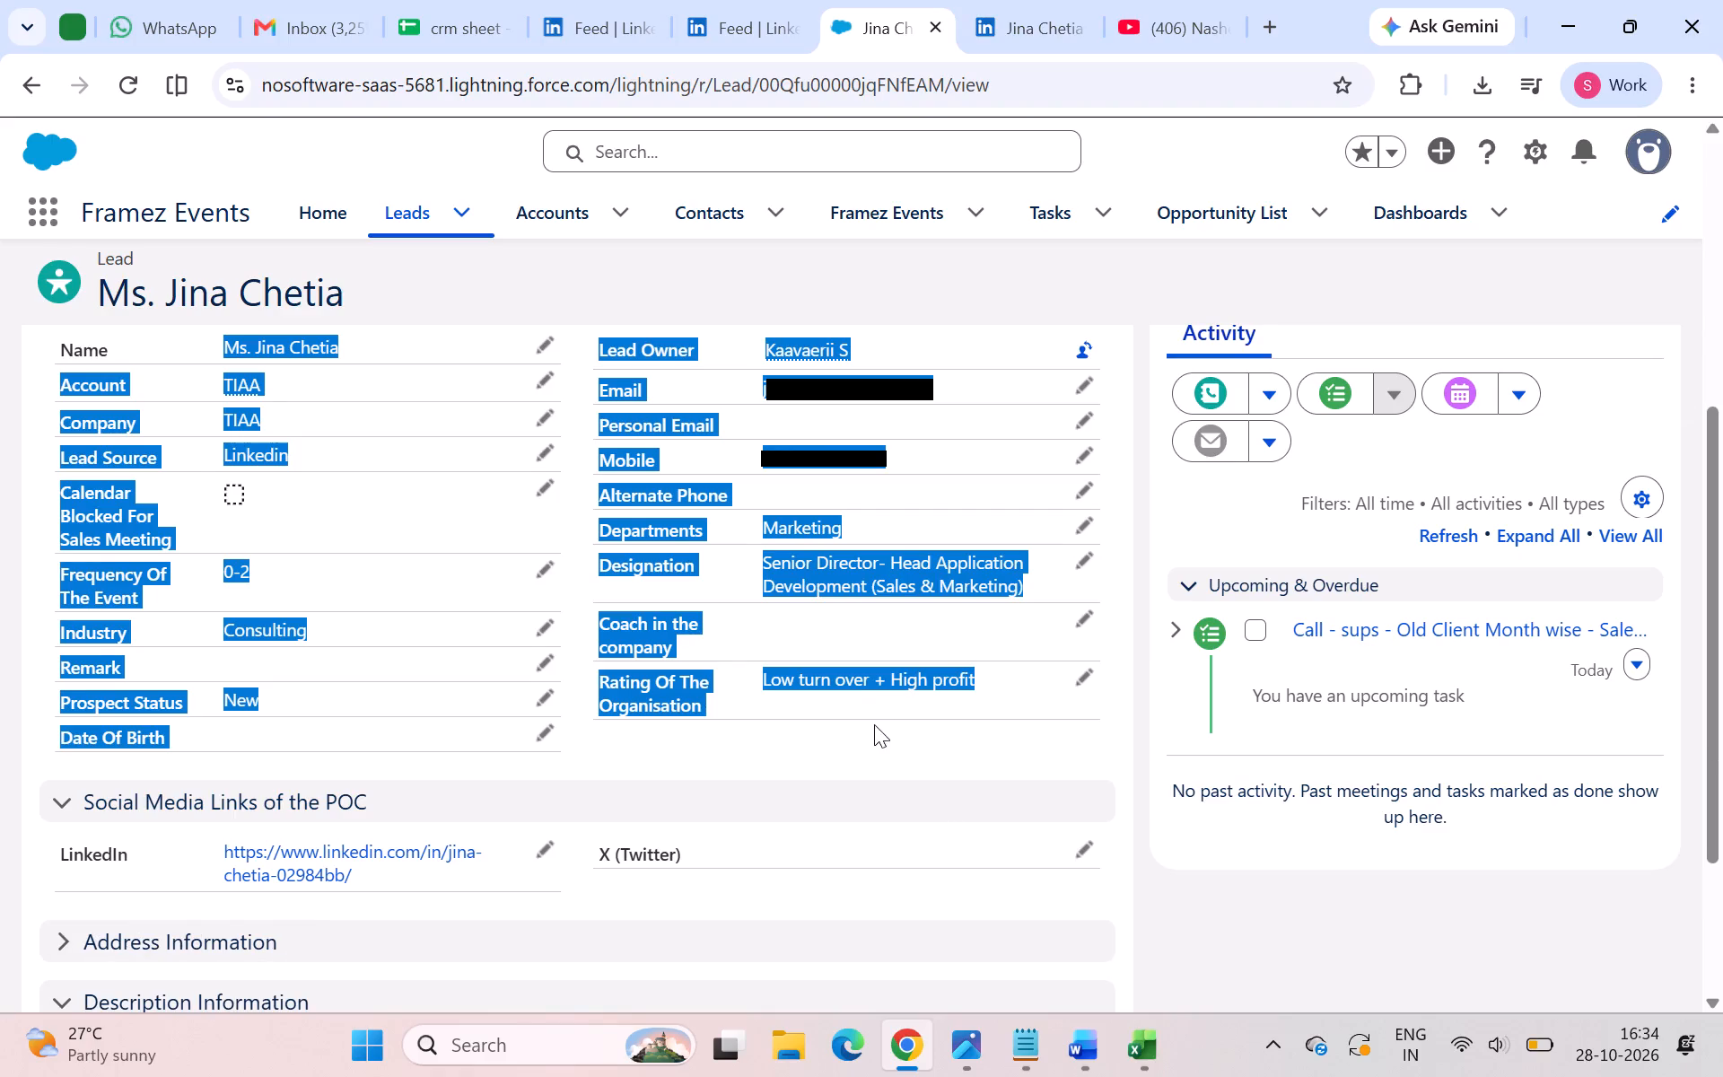
Set the prospect status of the open TIAA lead to Qualified and check the updated lead details.
left_click(868, 751)
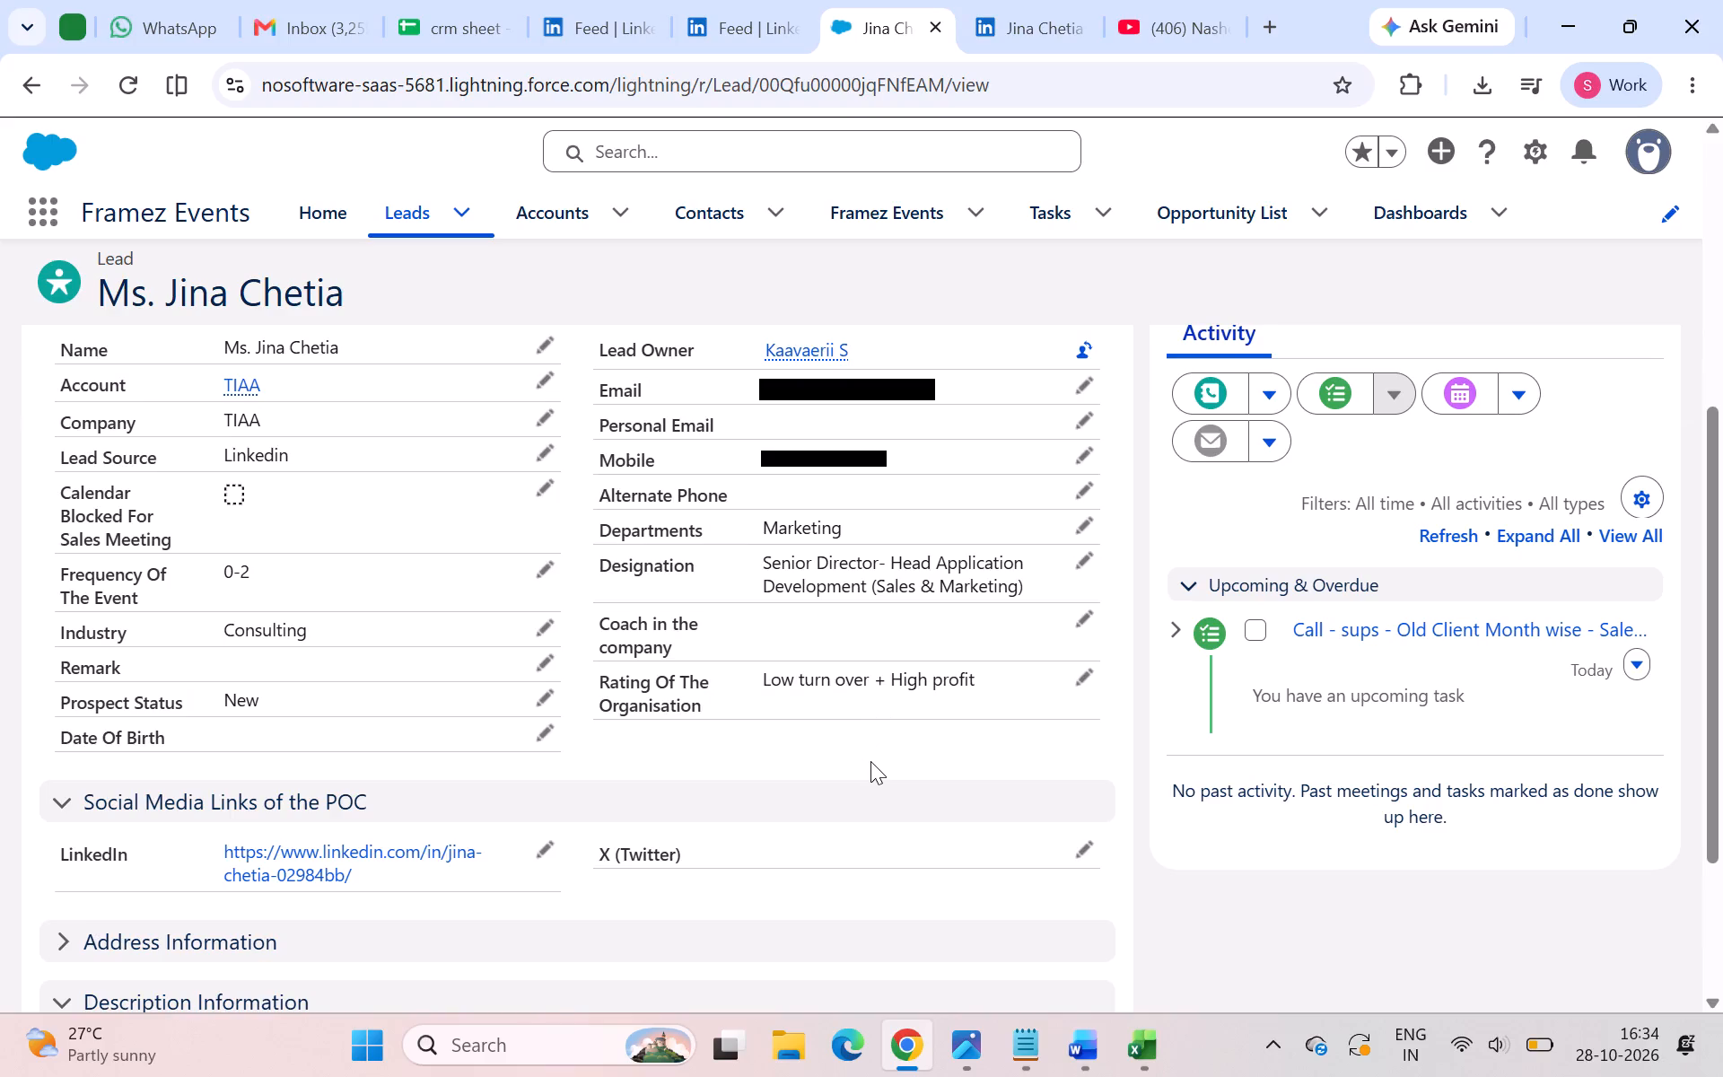
scroll(870, 761, "up", 3)
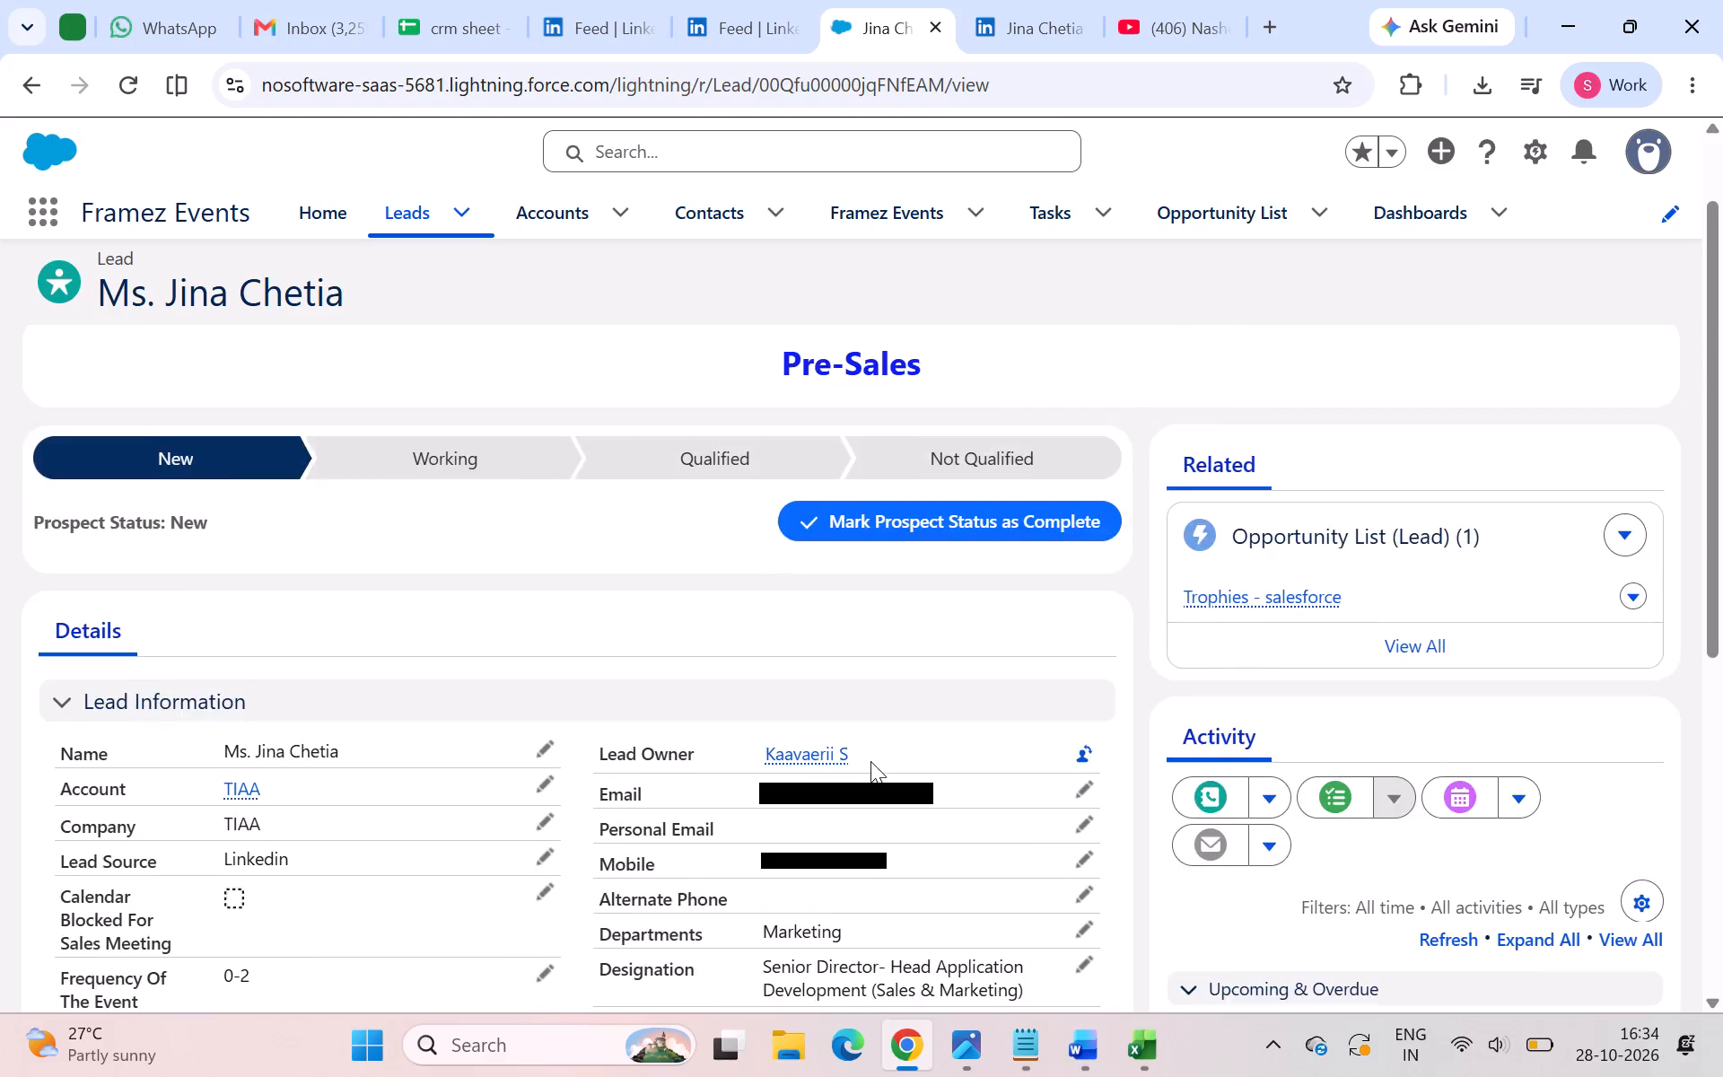
scroll(870, 761, "down", 2)
scroll(870, 761, "up", 2)
left_click(730, 450)
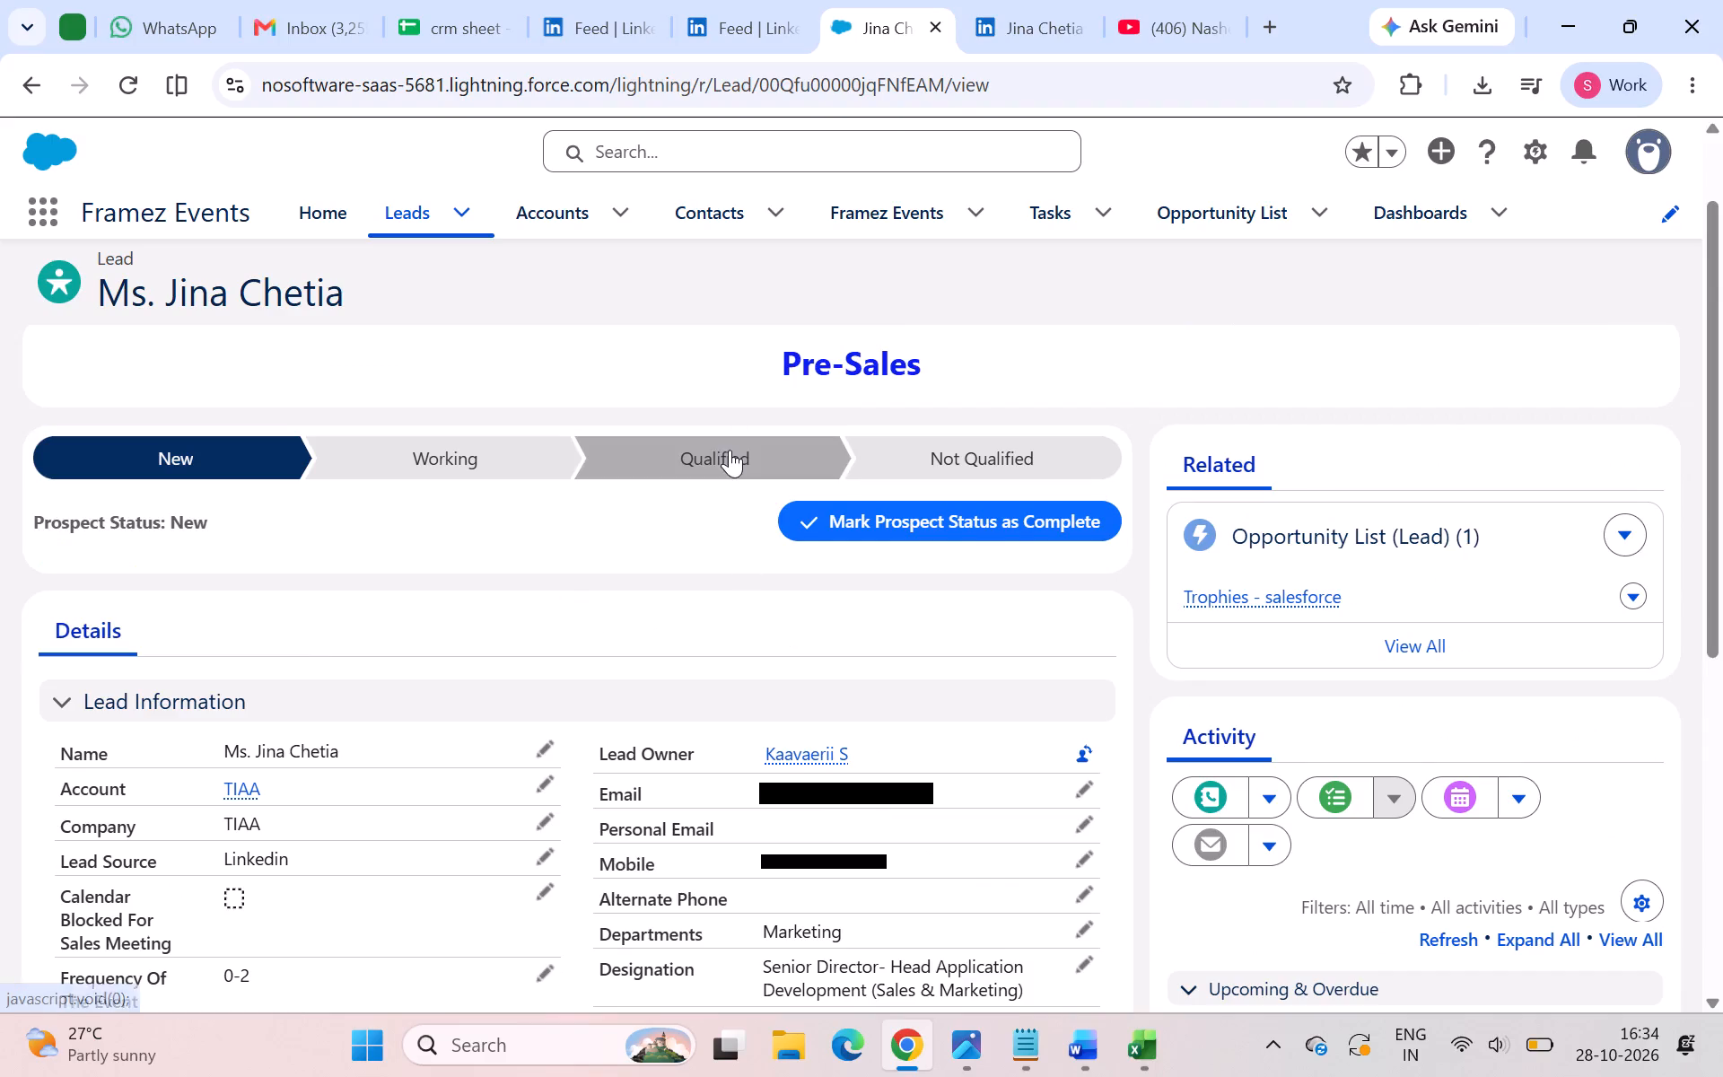
left_click(939, 530)
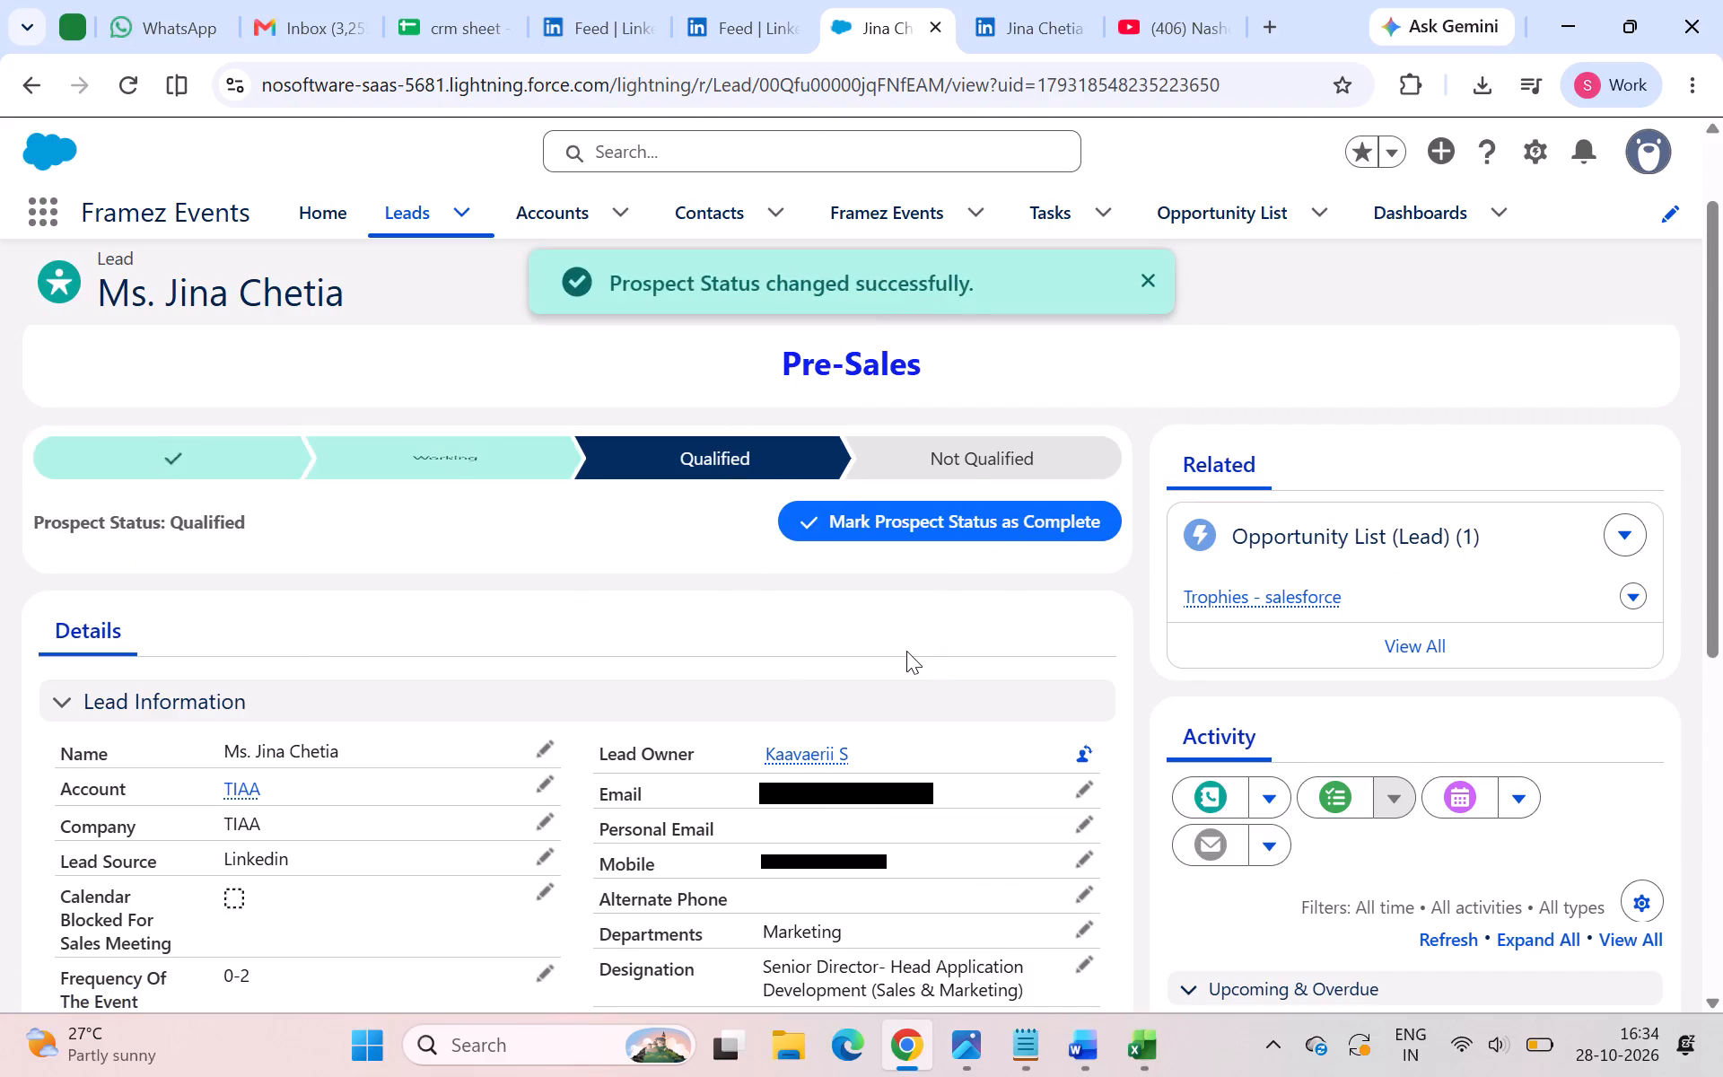
scroll(906, 651, "down", 3)
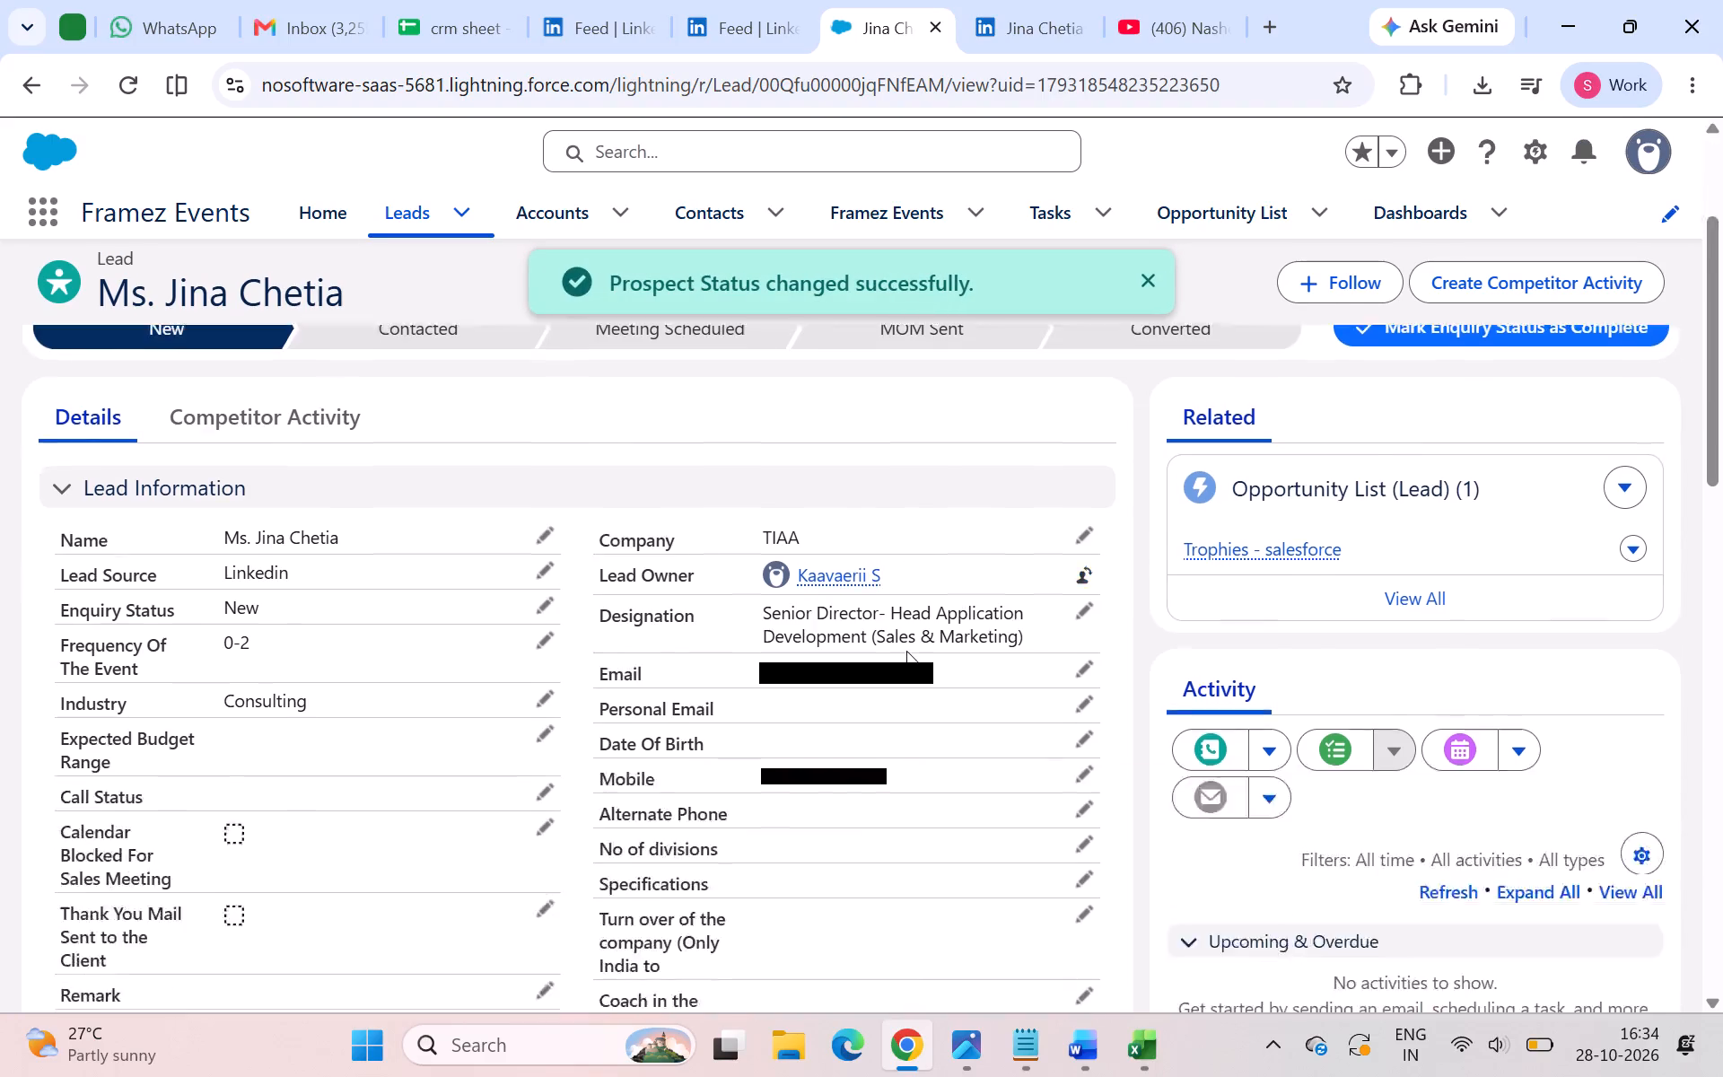
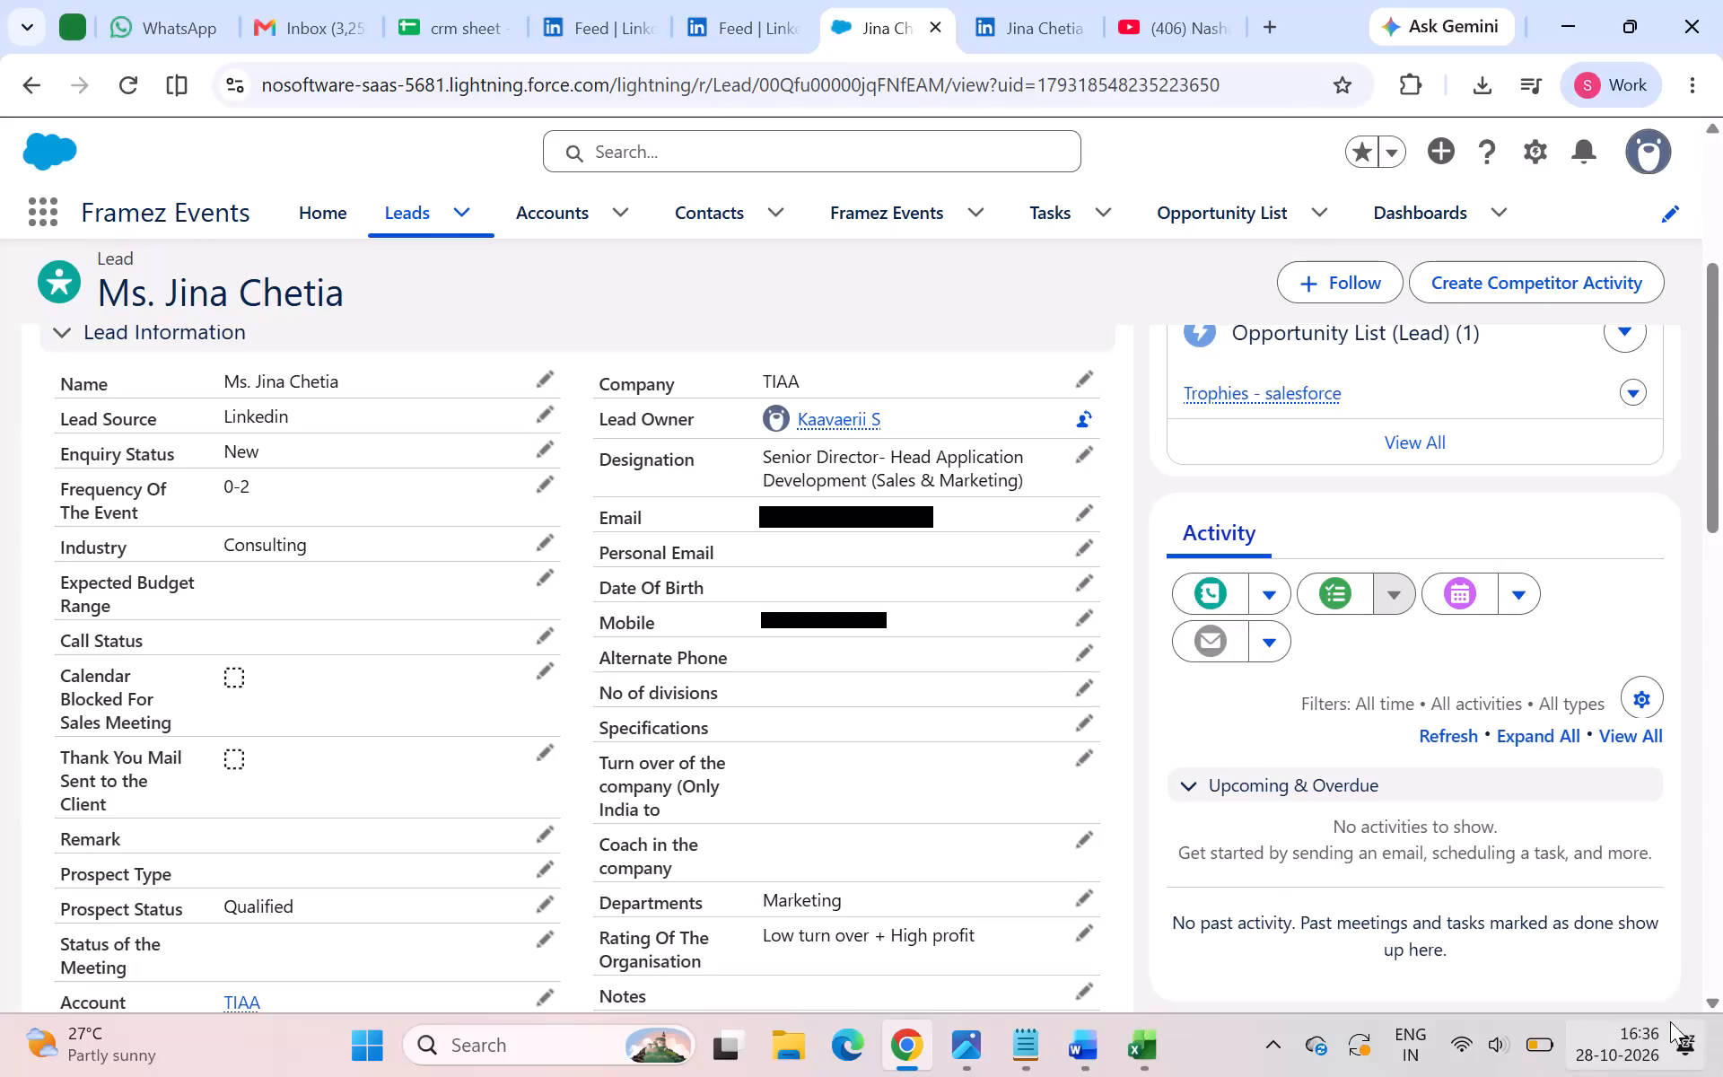
Check the dates 4 and 3 November 2026 in the system calendar.
left_click(1634, 1046)
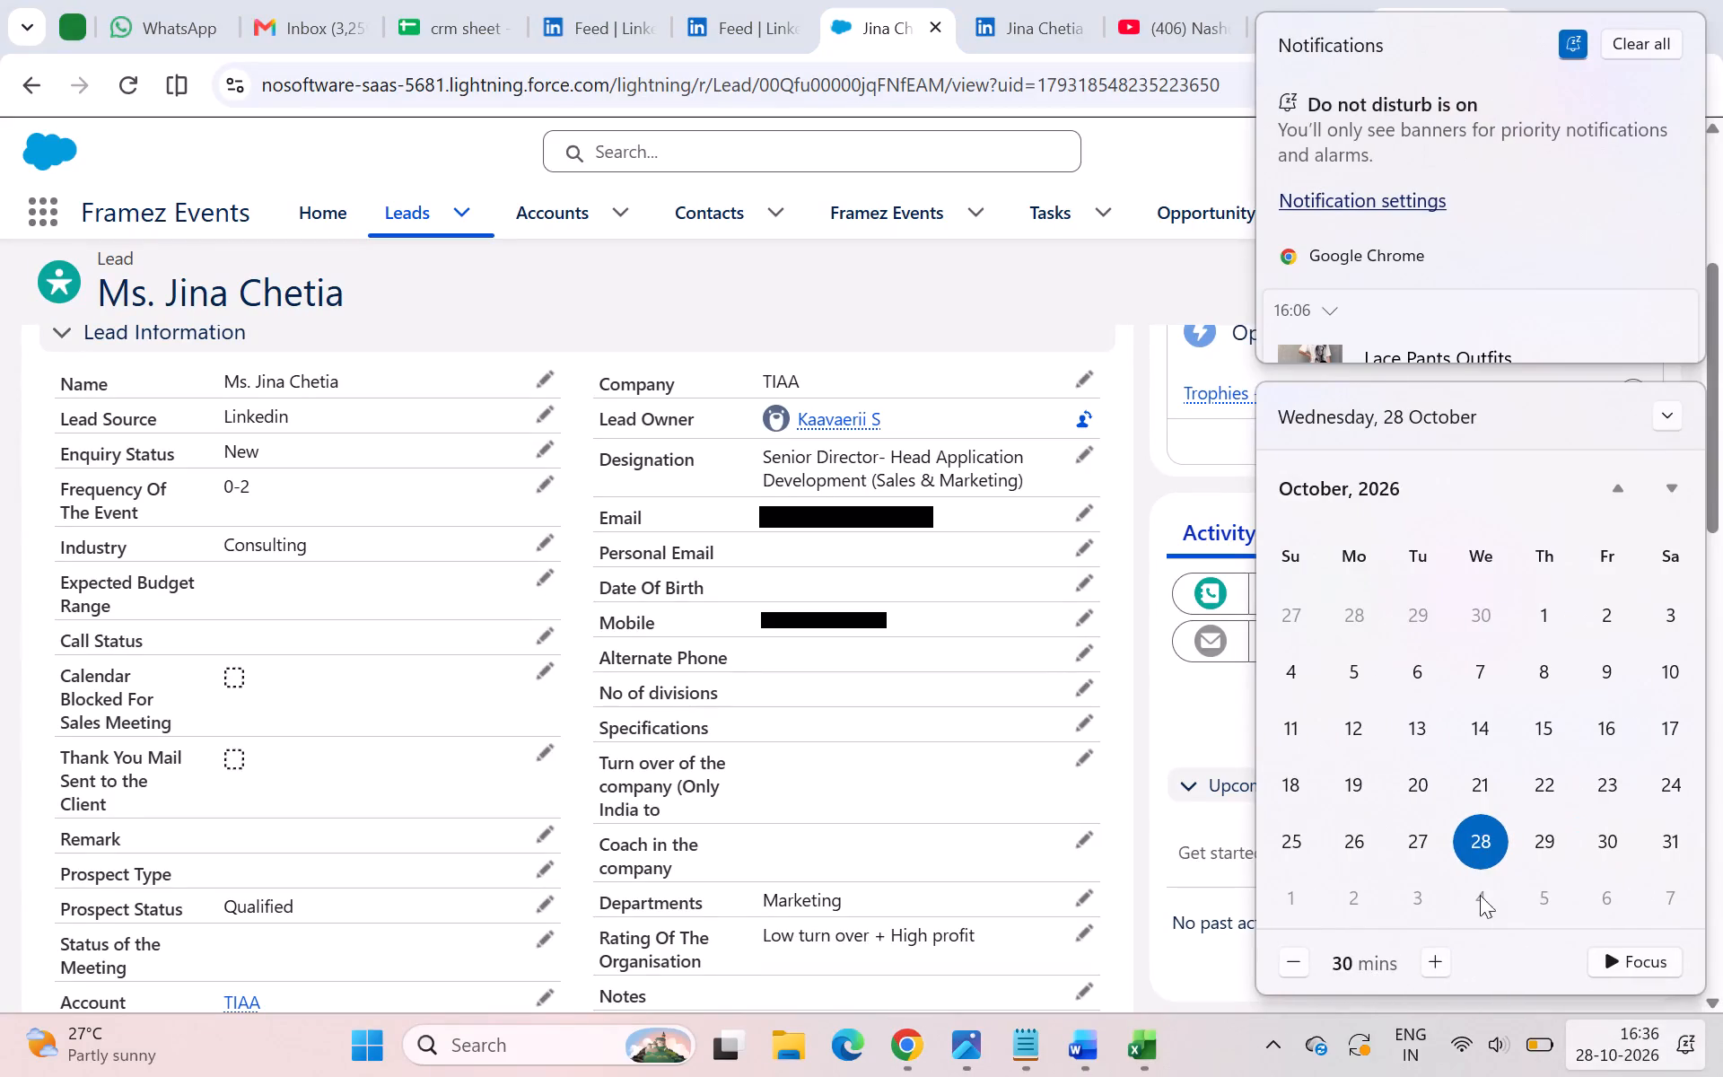
left_click(1481, 902)
left_click(1438, 903)
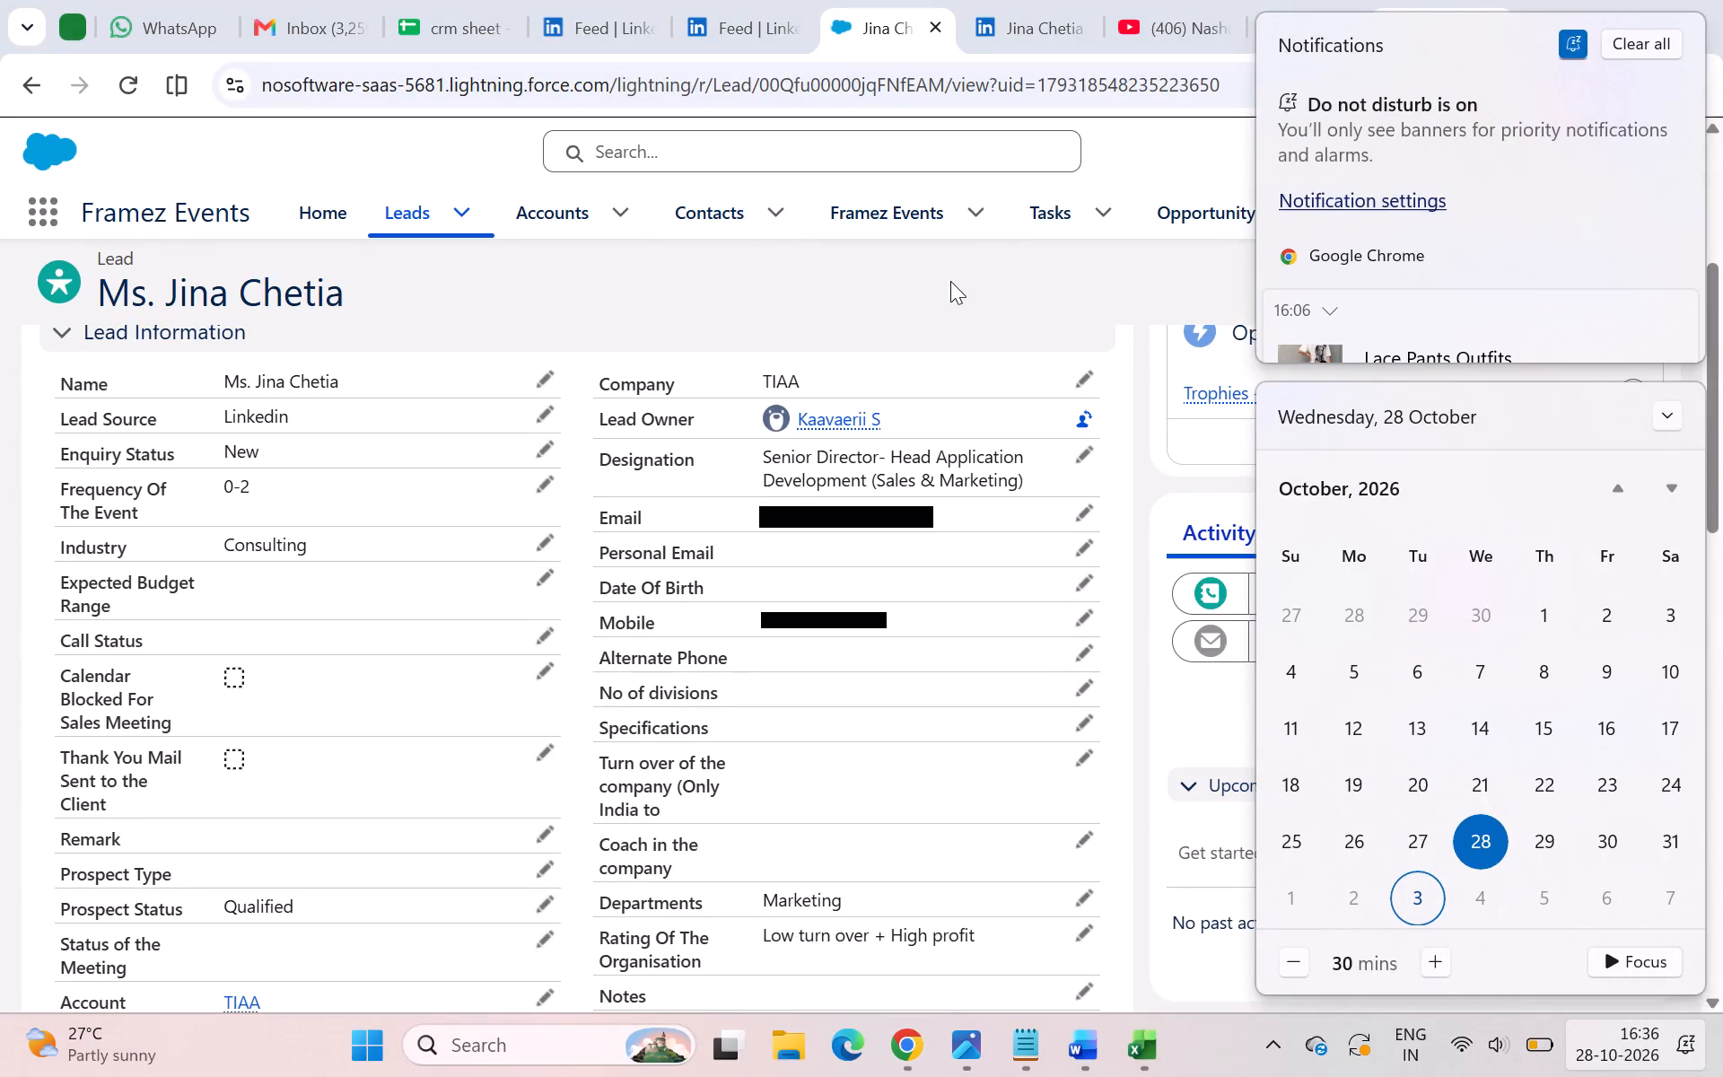
left_click(950, 281)
Recheck the date 3 November 2026 in the system calendar while viewing the open TIAA lead.
scroll(1268, 509, "up", 5)
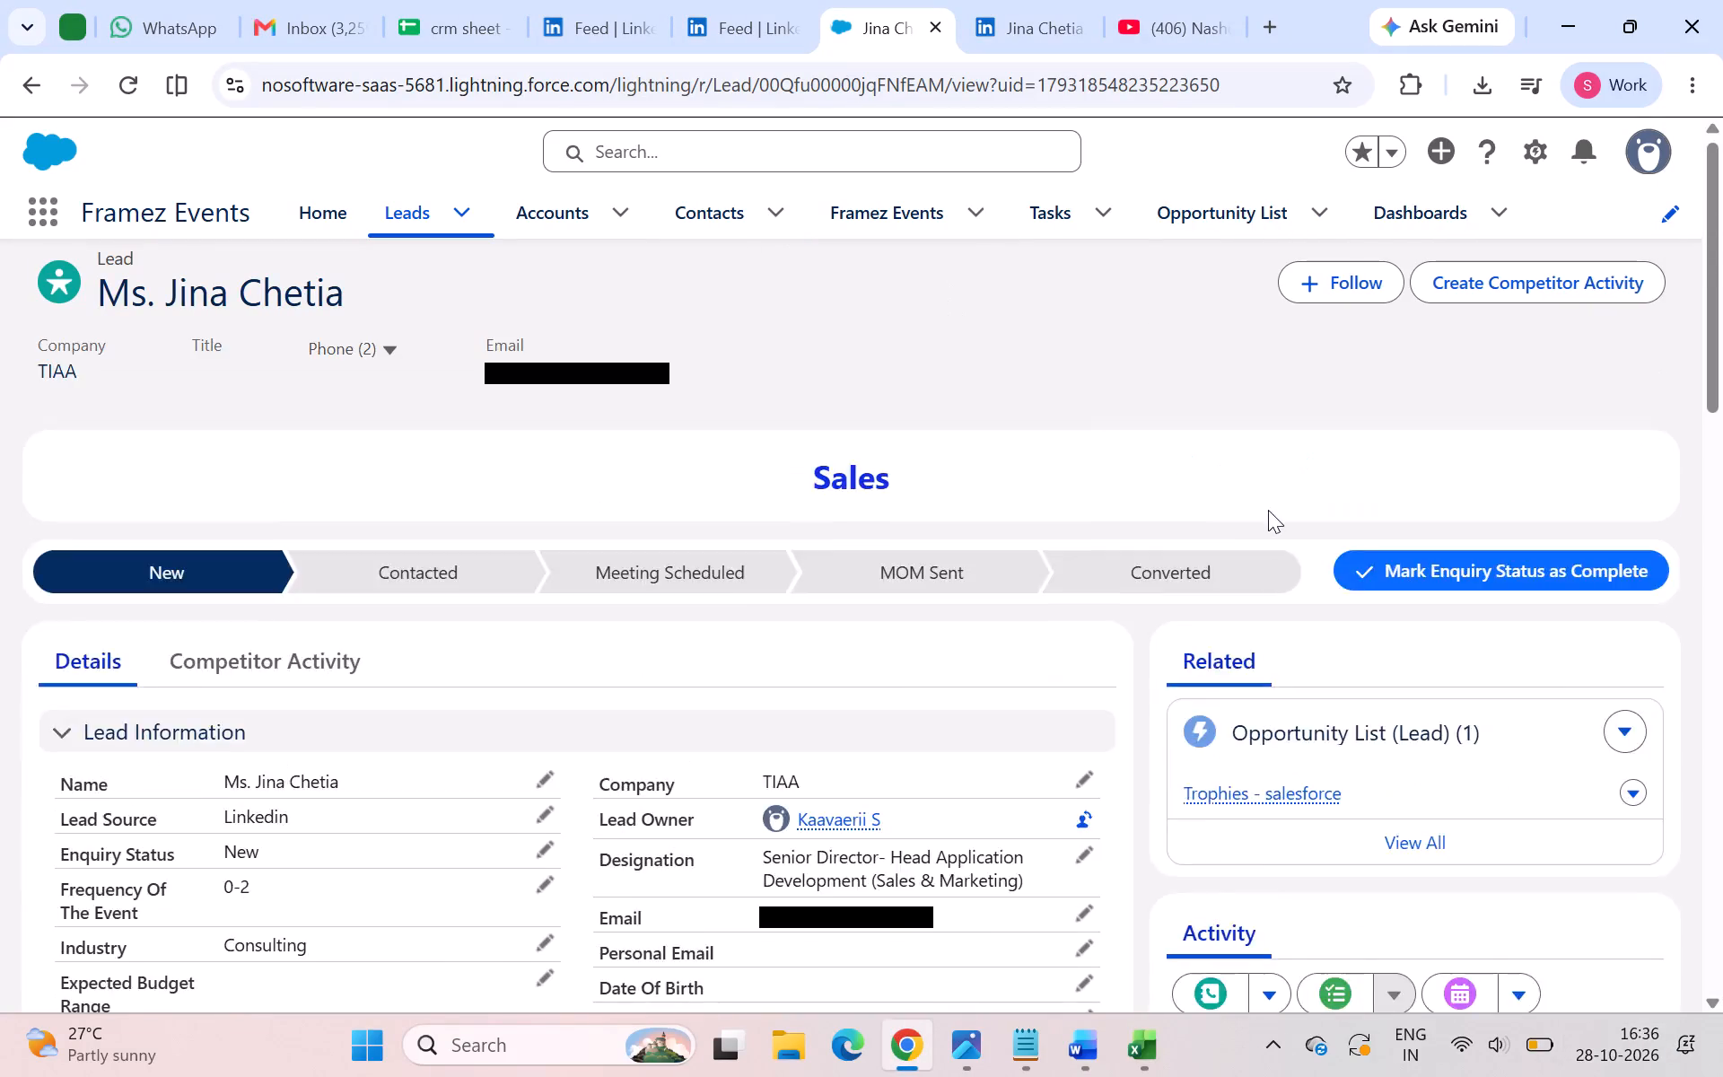
left_click(1628, 1063)
left_click(1413, 894)
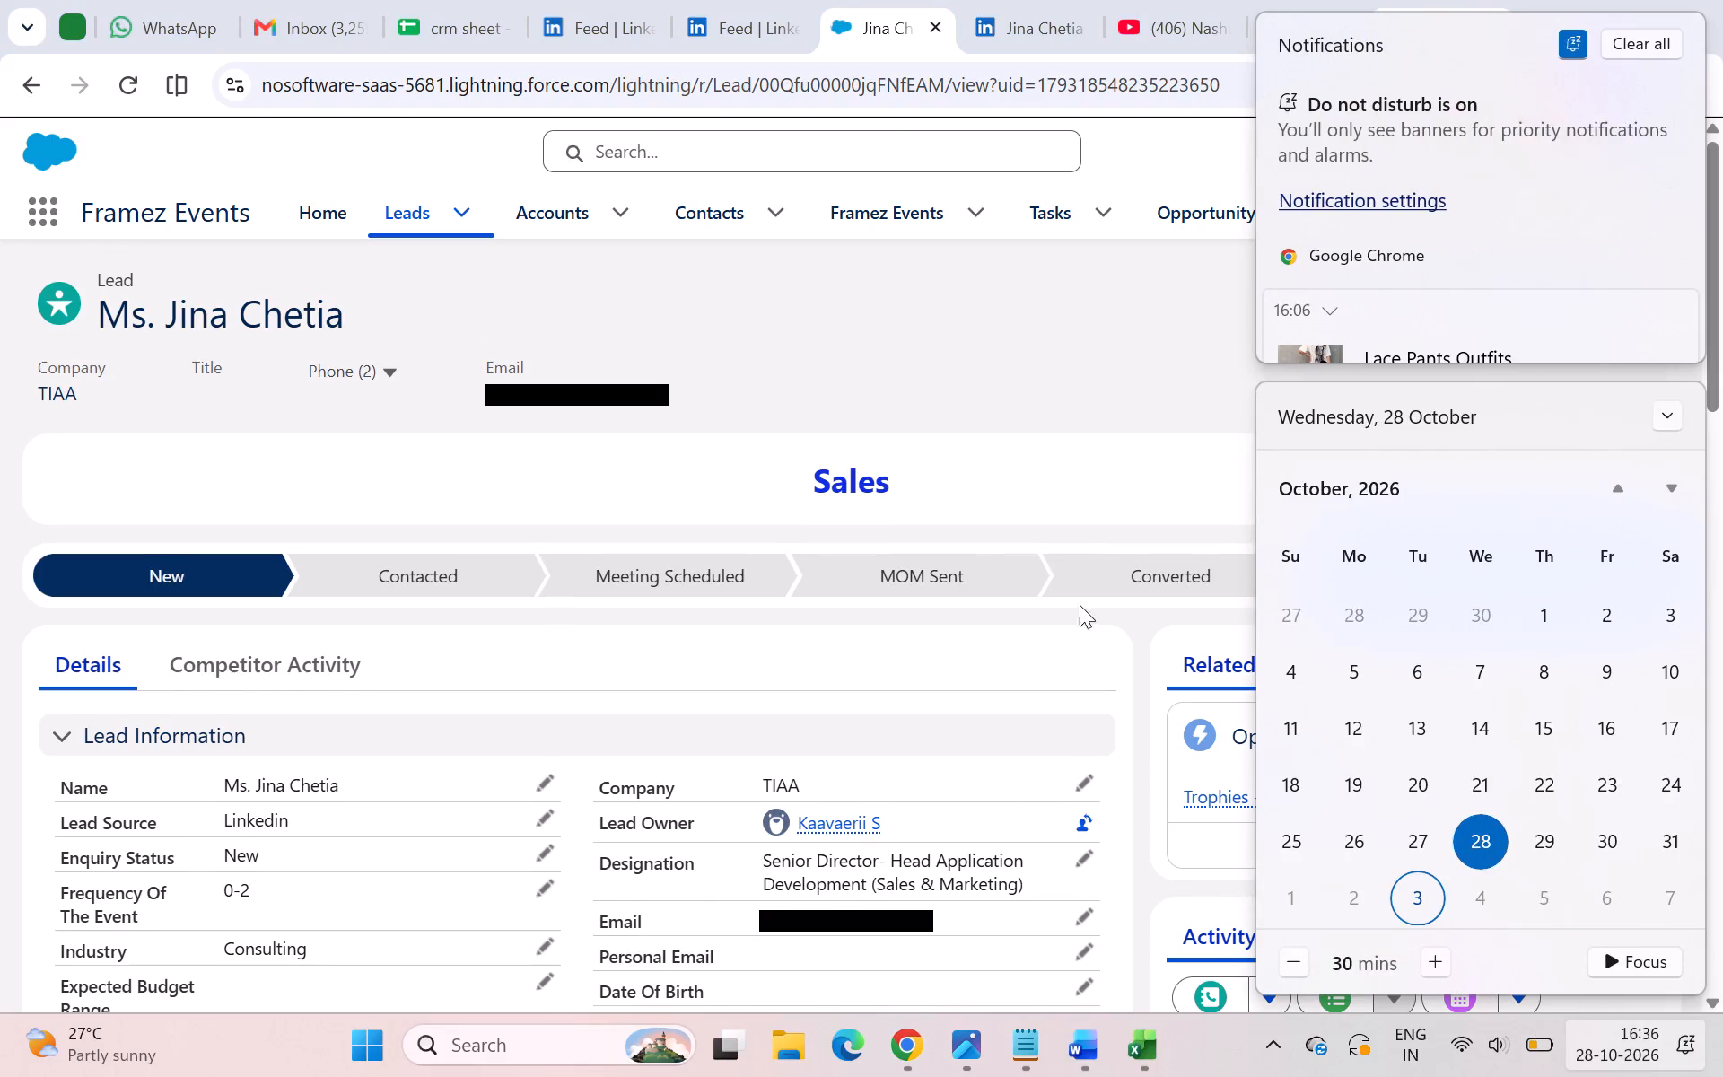
left_click(983, 350)
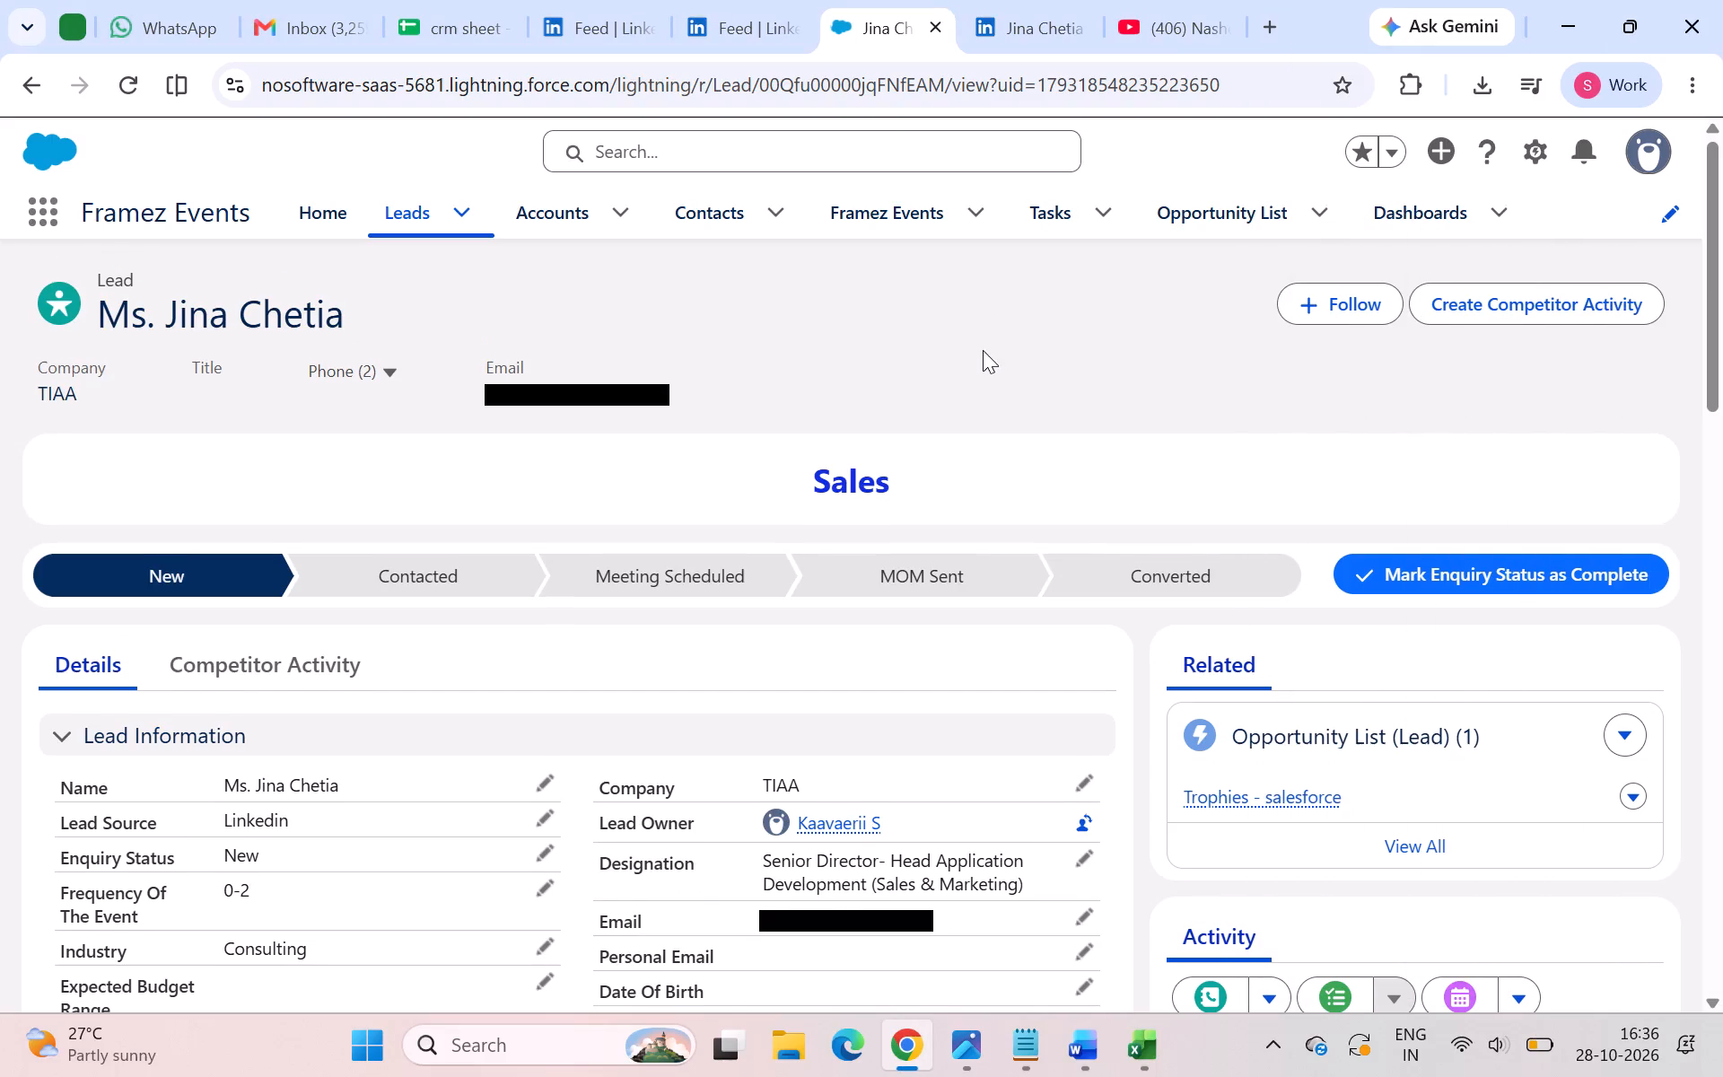
left_click(1273, 410)
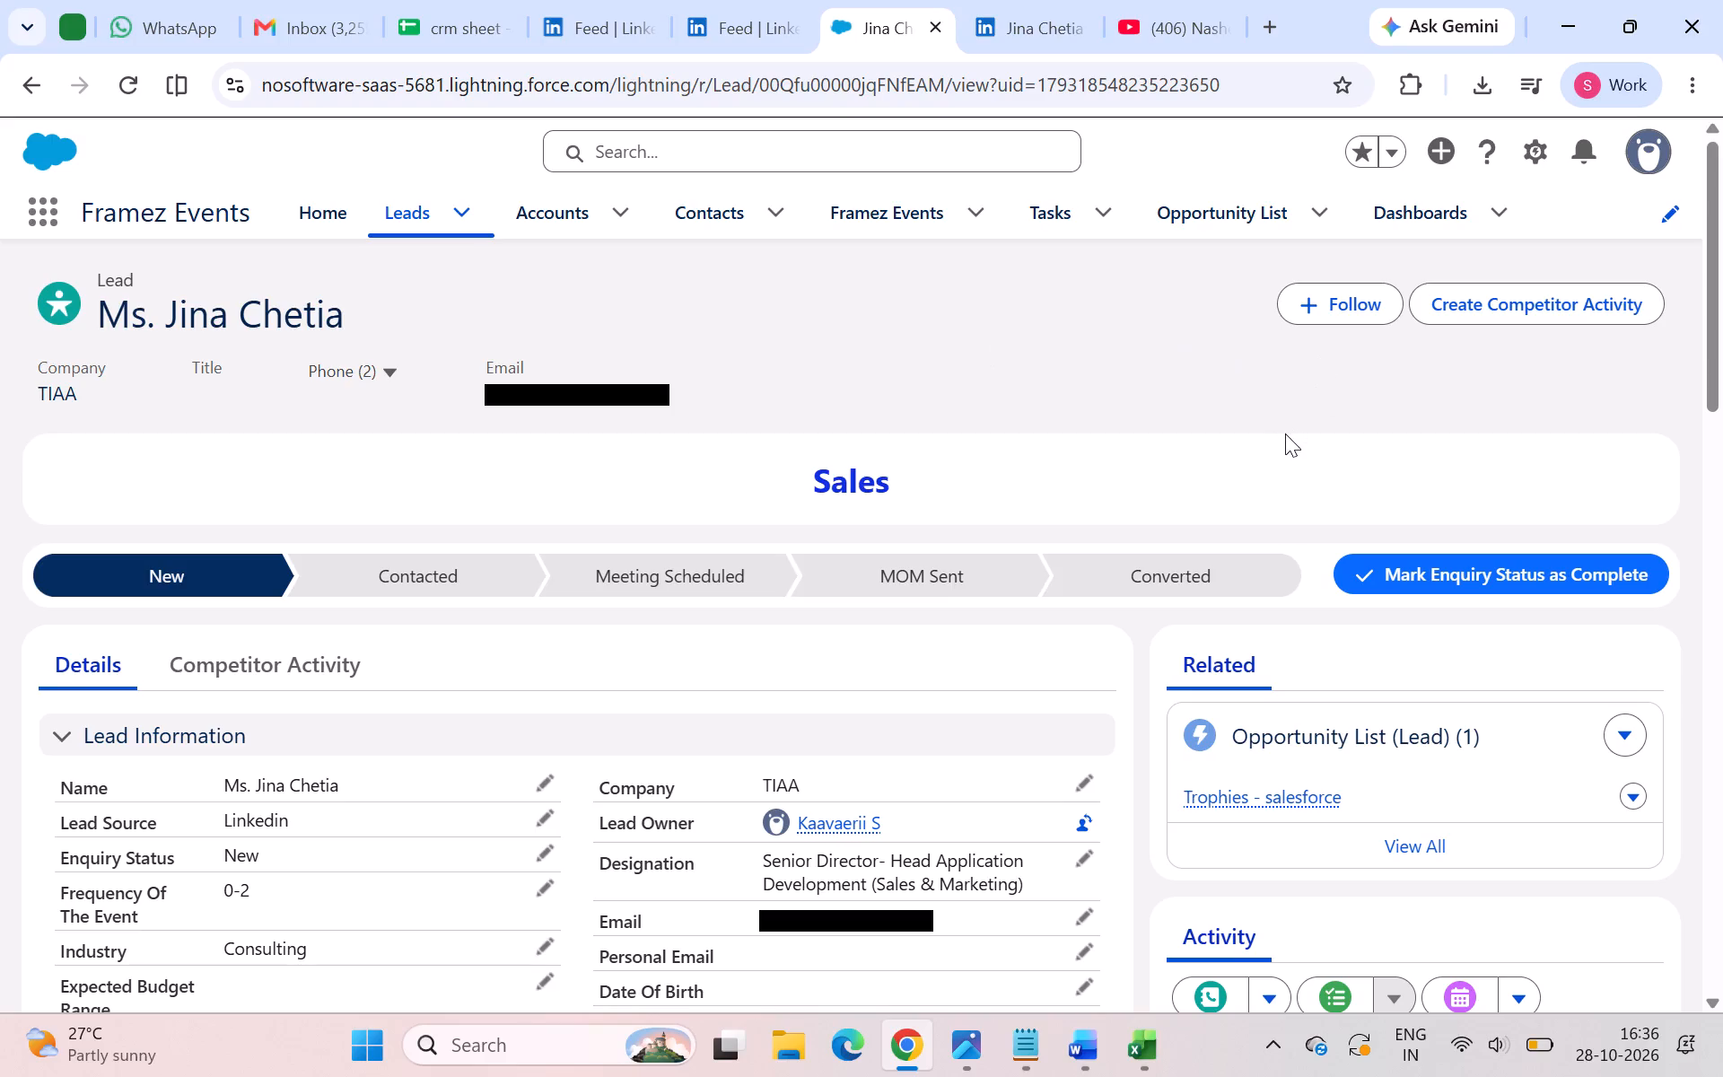
left_click(1593, 1045)
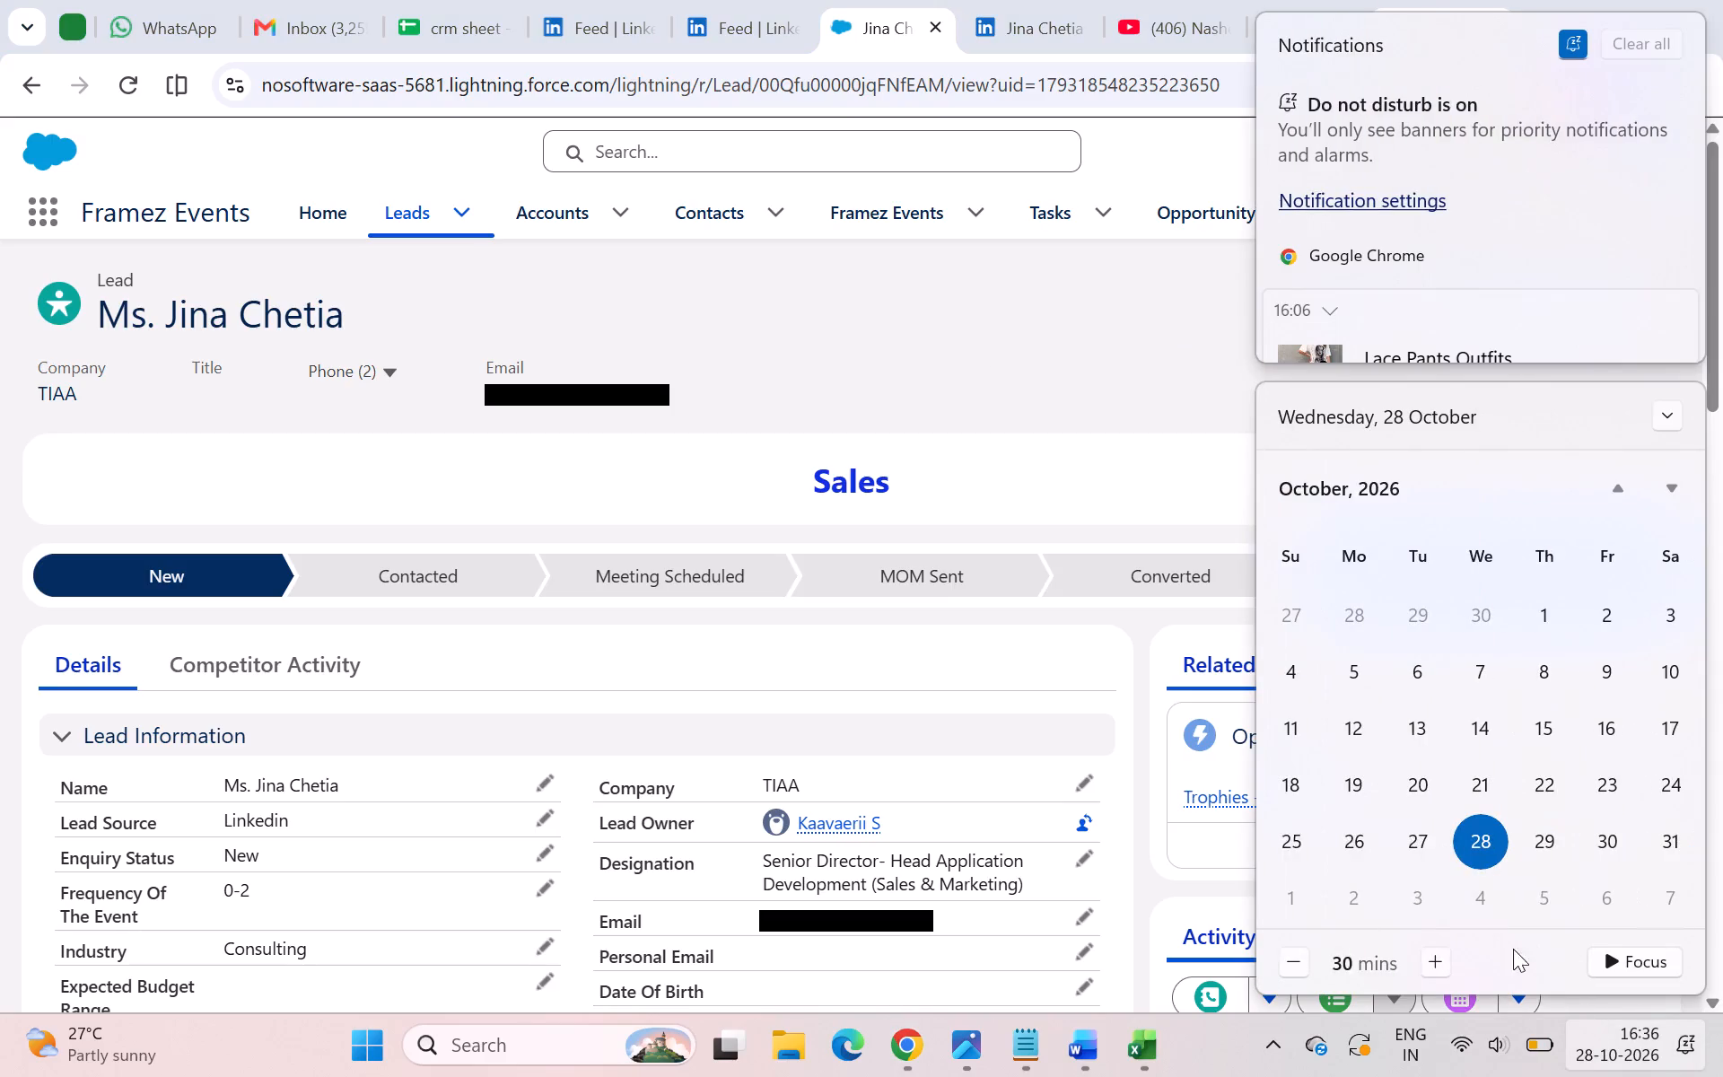
left_click(1412, 894)
left_click(810, 406)
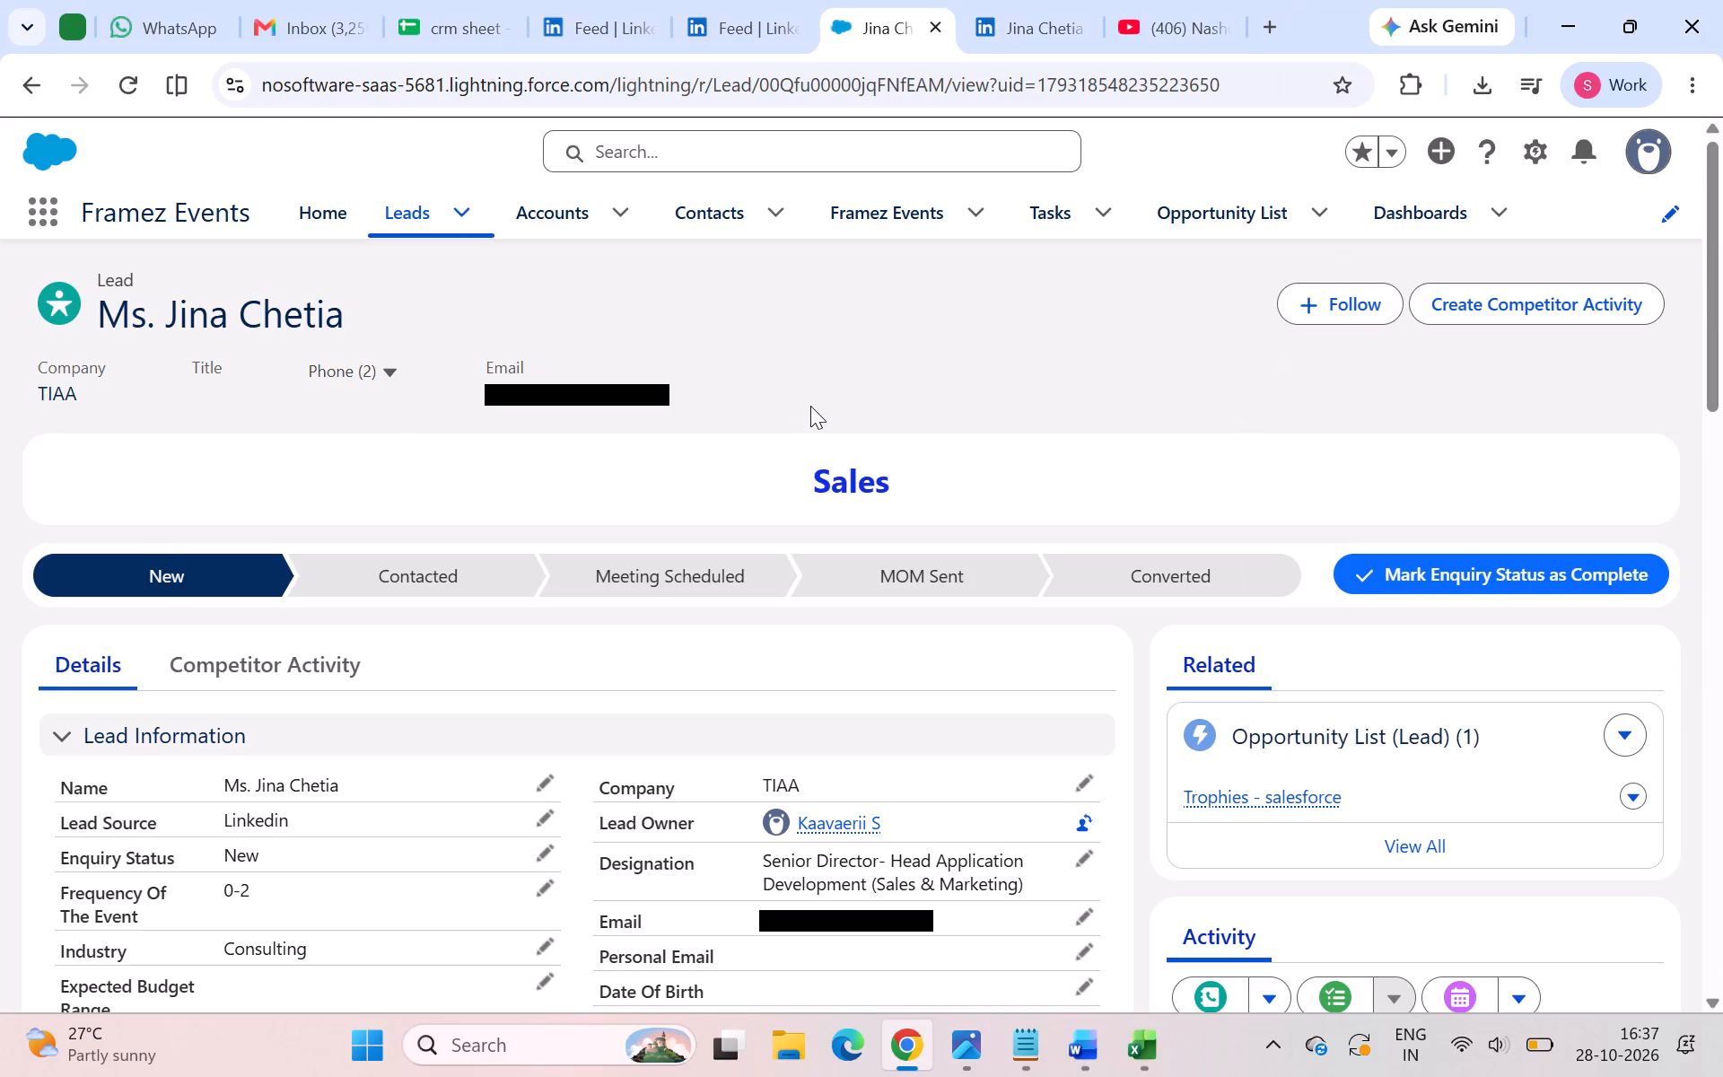
left_click(919, 433)
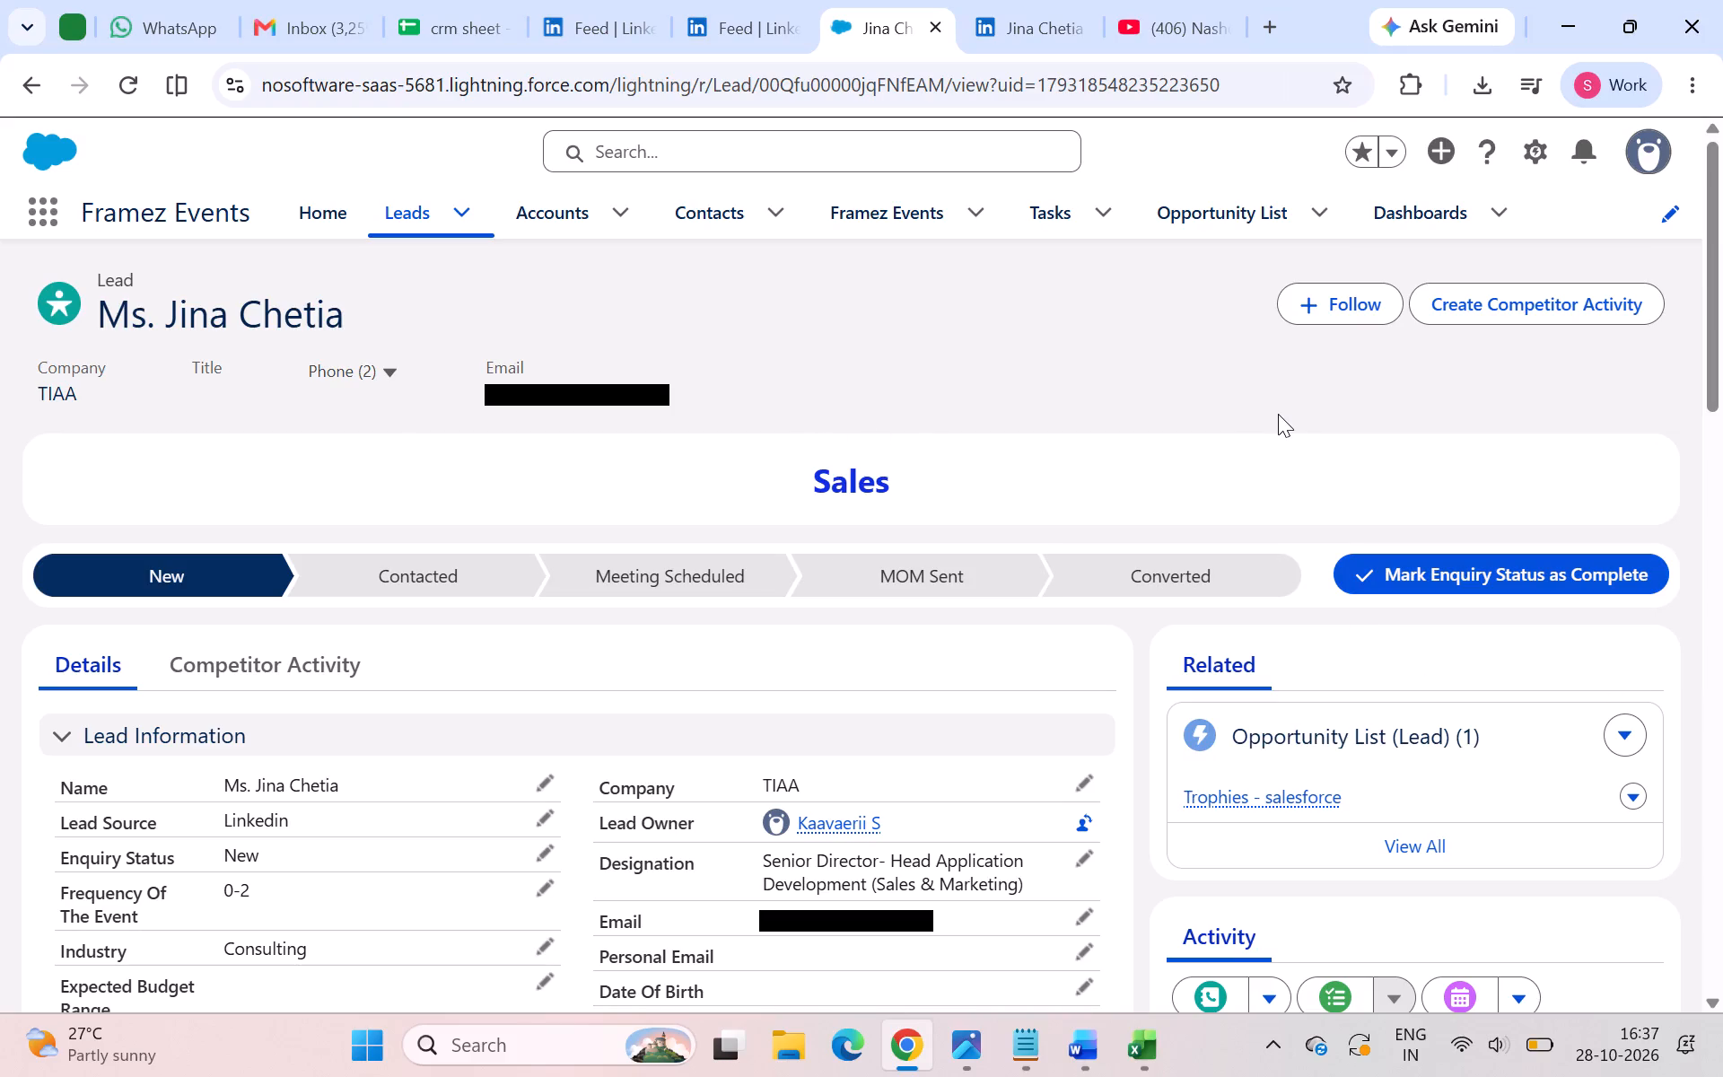
left_click(1278, 414)
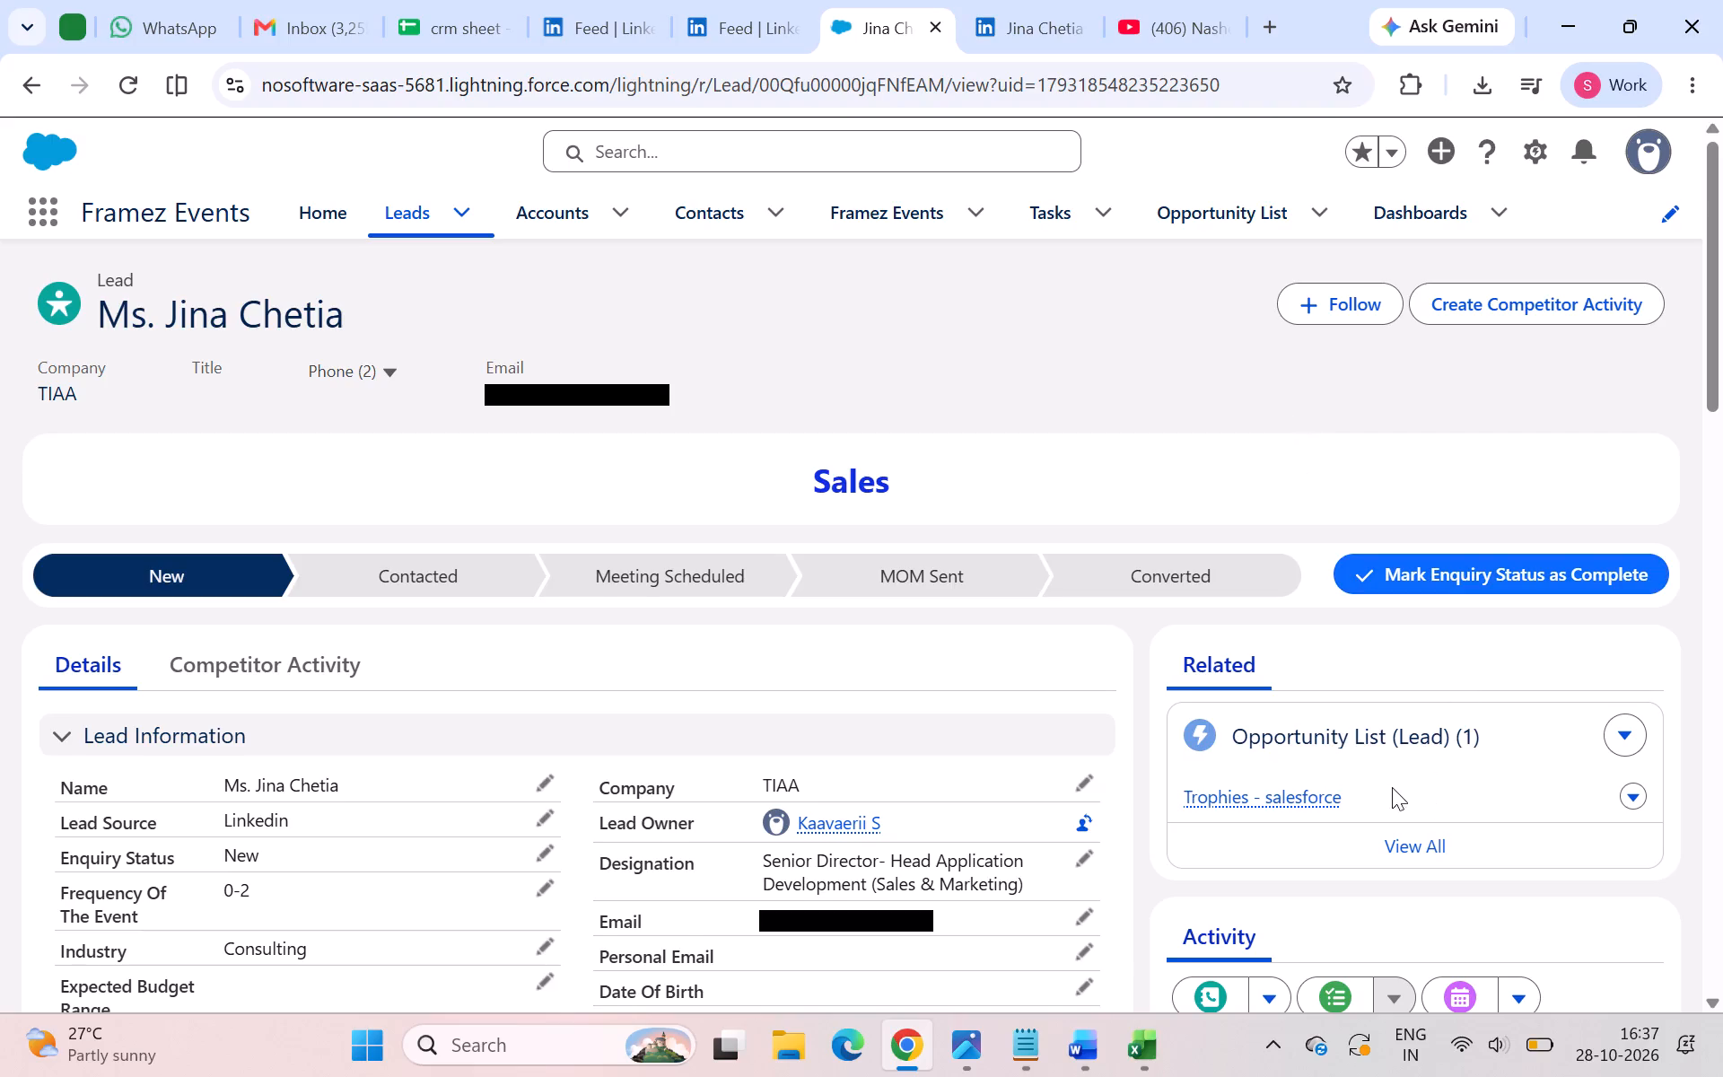
Start a new task from the activity section of the open TIAA lead.
scroll(1392, 787, "down", 3)
left_click(1214, 600)
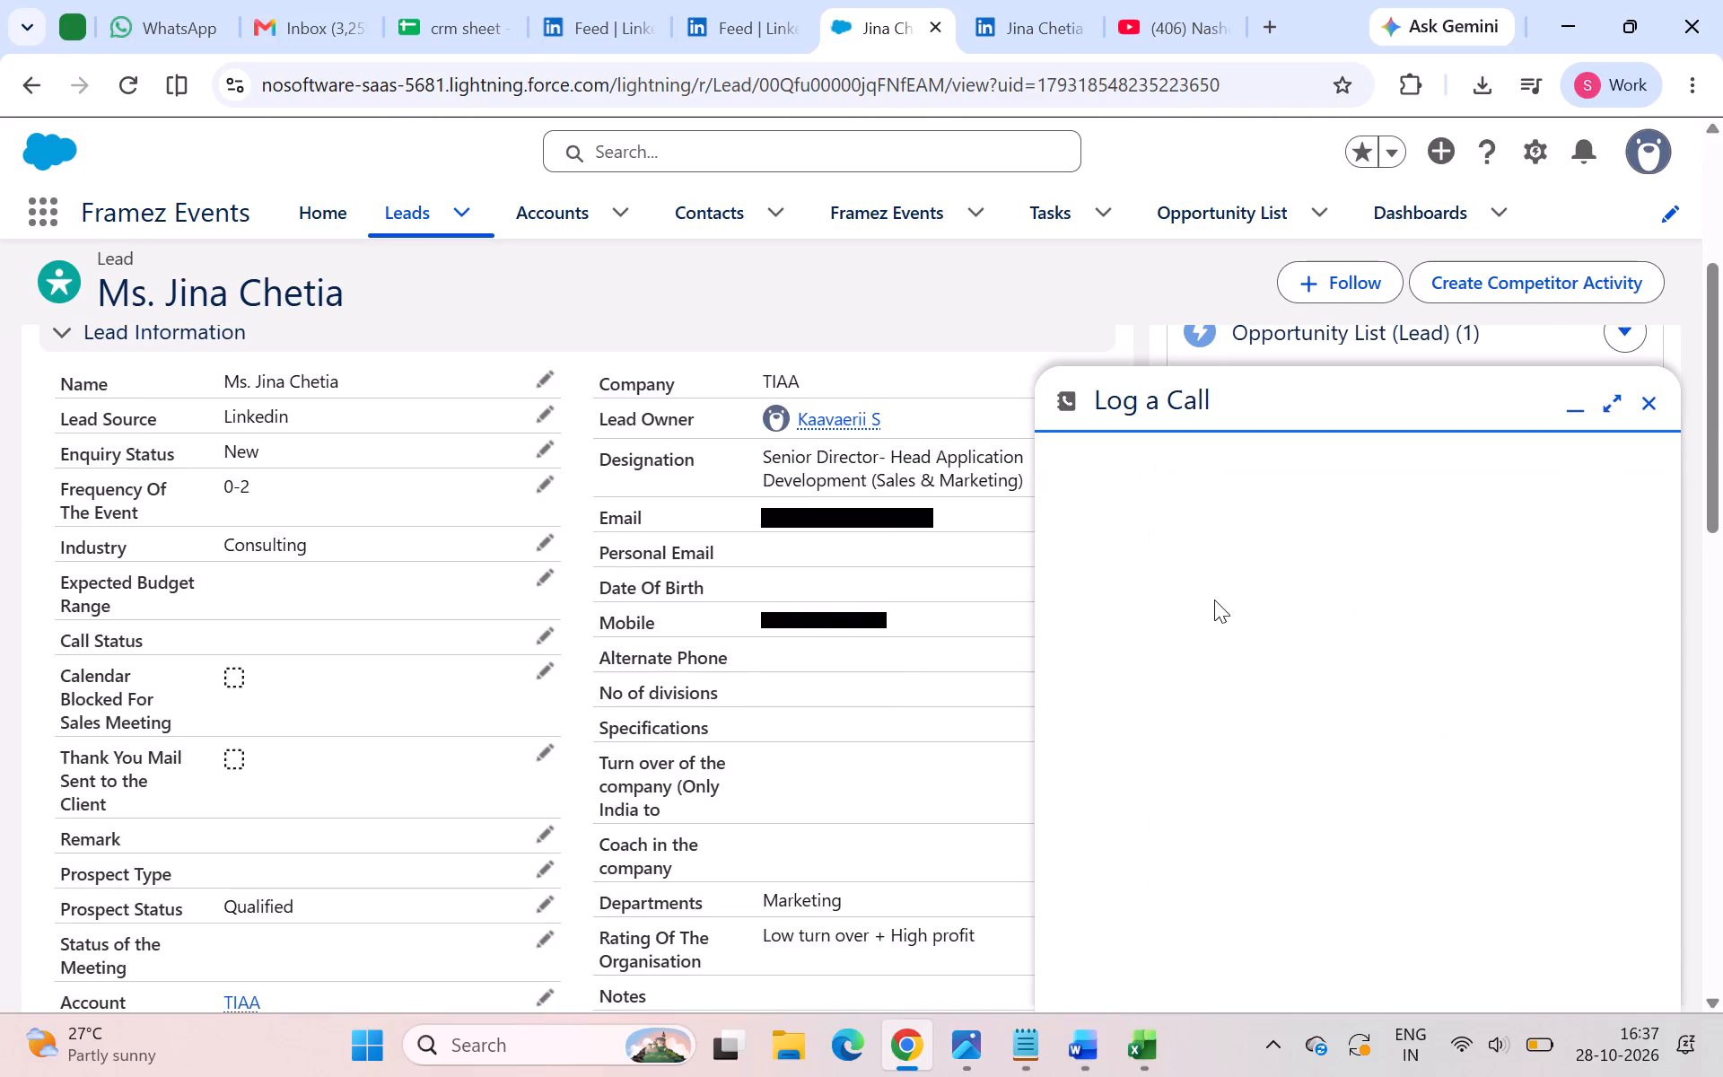
left_click(1650, 389)
left_click(1342, 611)
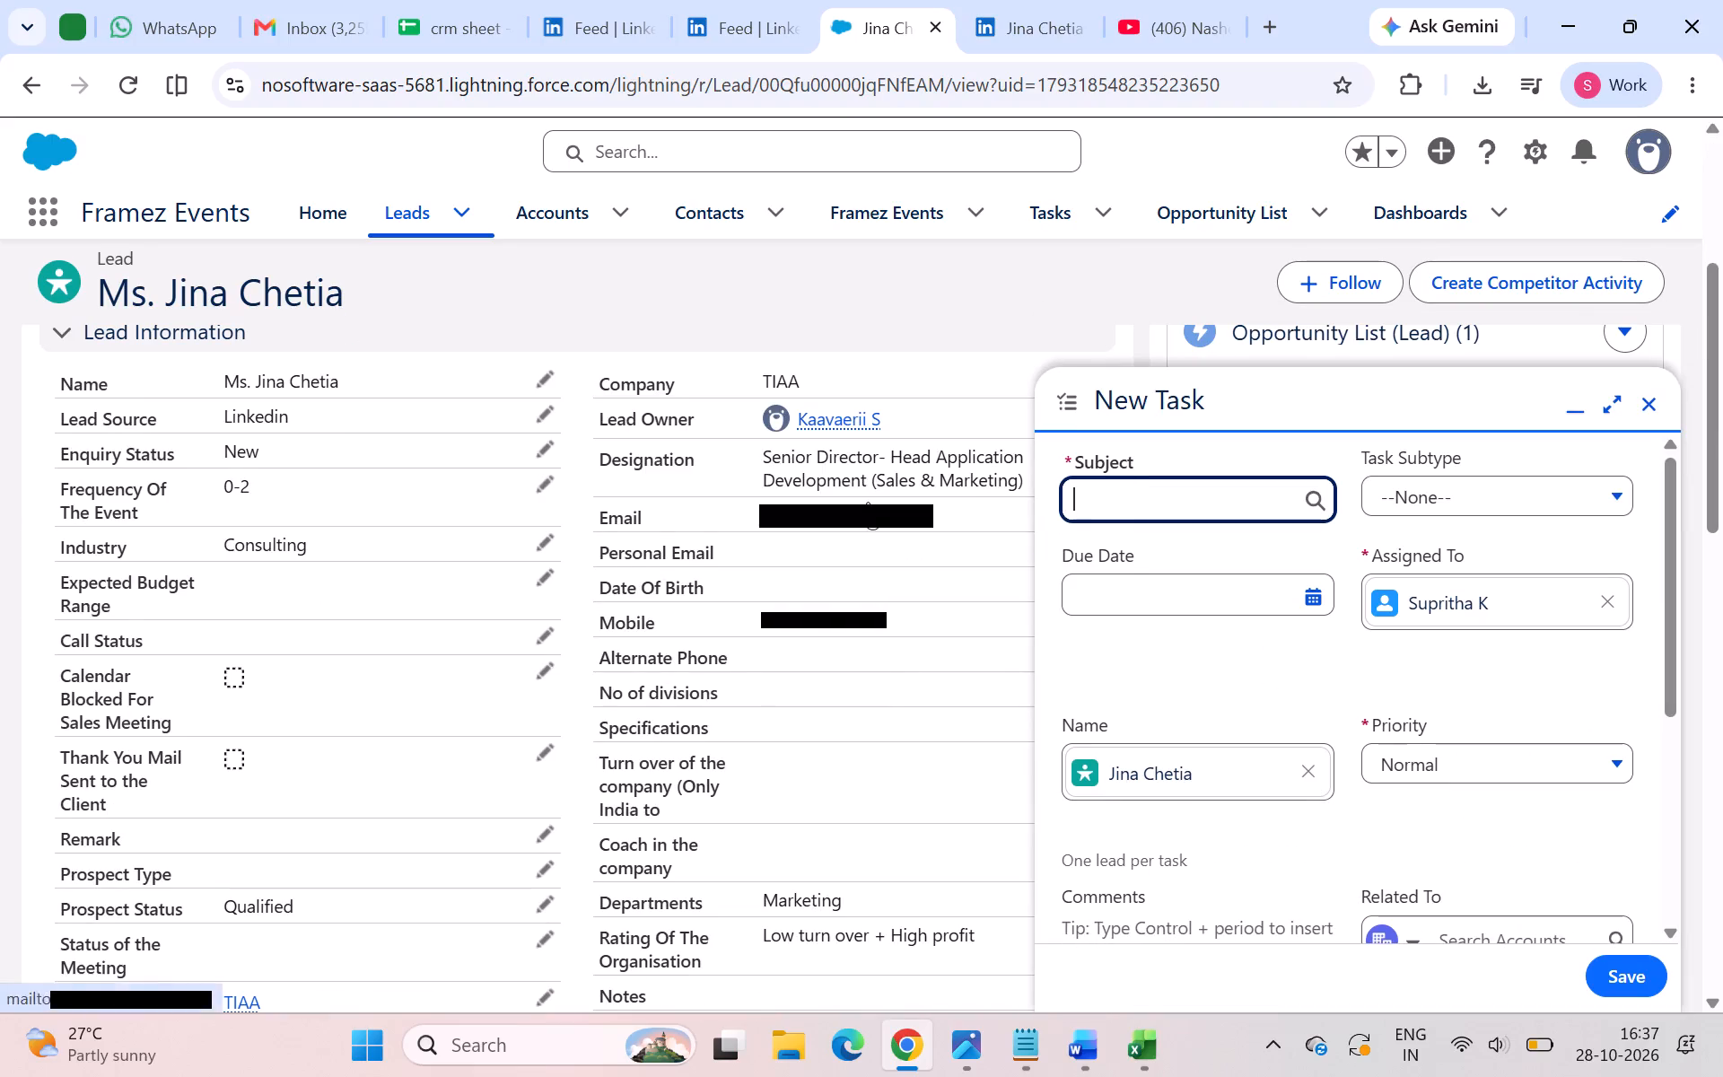
Open the TIAA lead's LinkedIn profile from the lead record and review the activity and work experience.
scroll(868, 502, "down", 5)
left_click(243, 453)
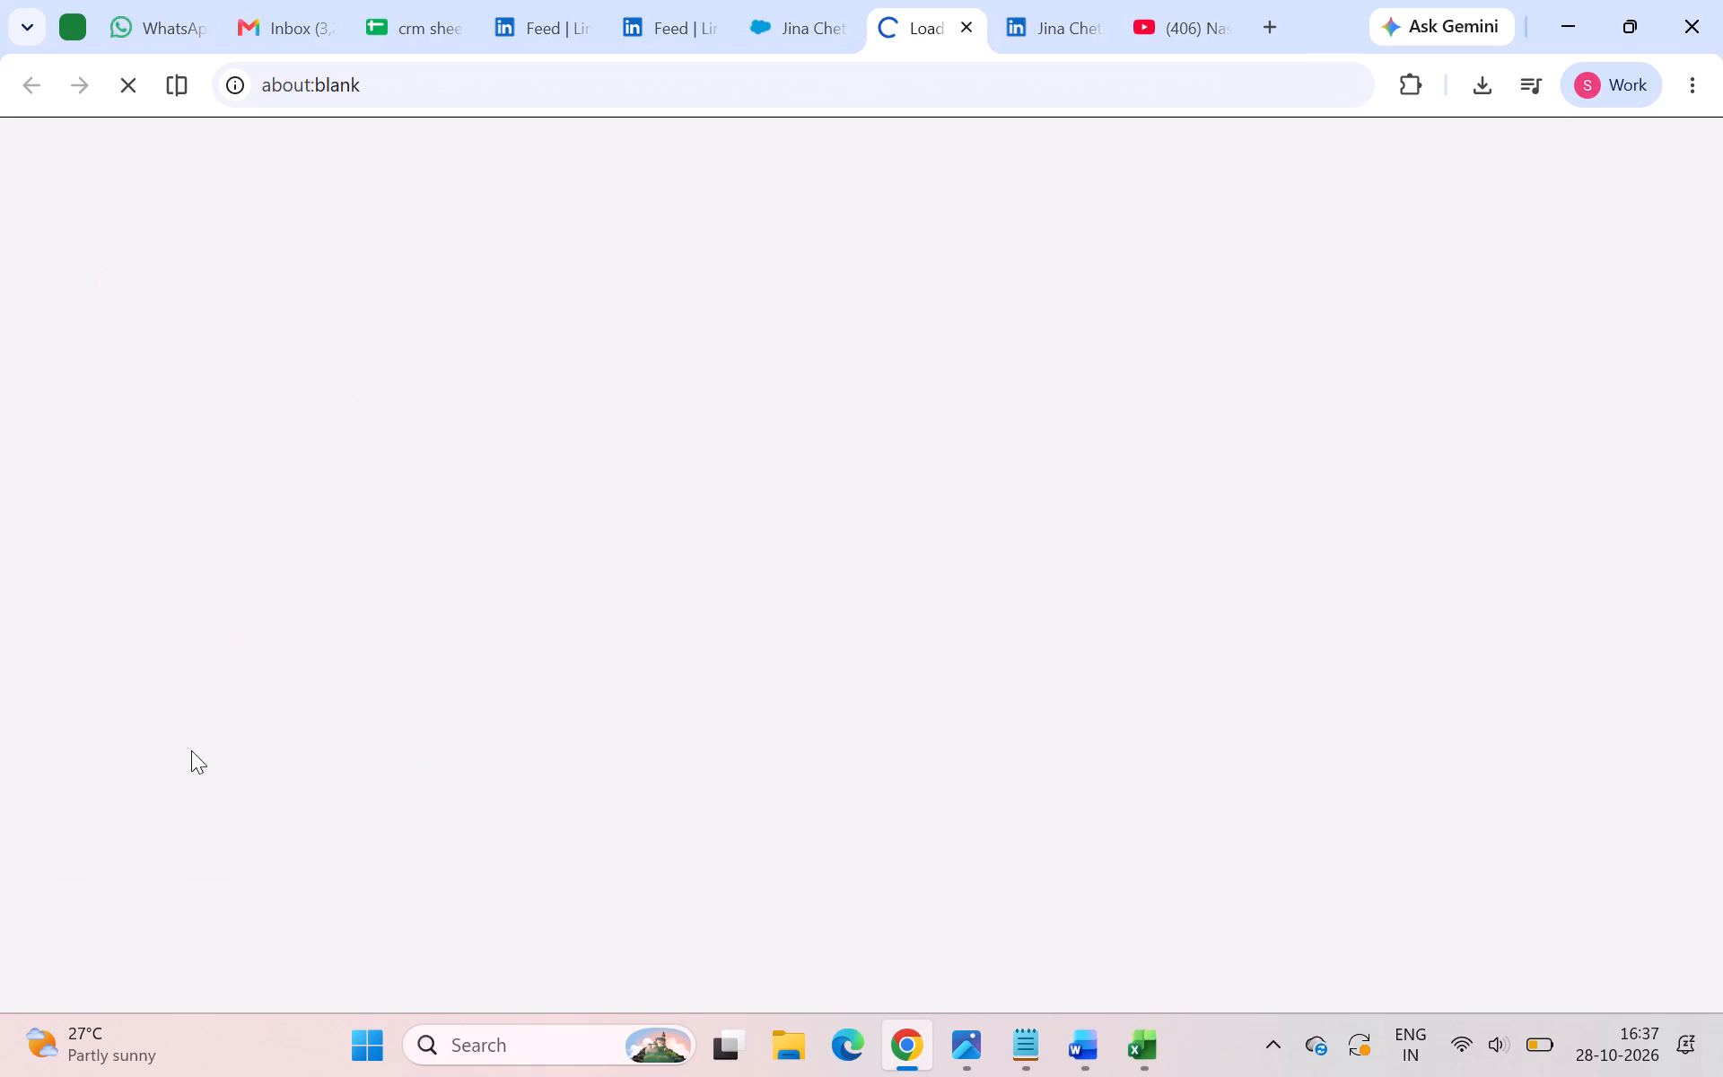
scroll(178, 775, "down", 6)
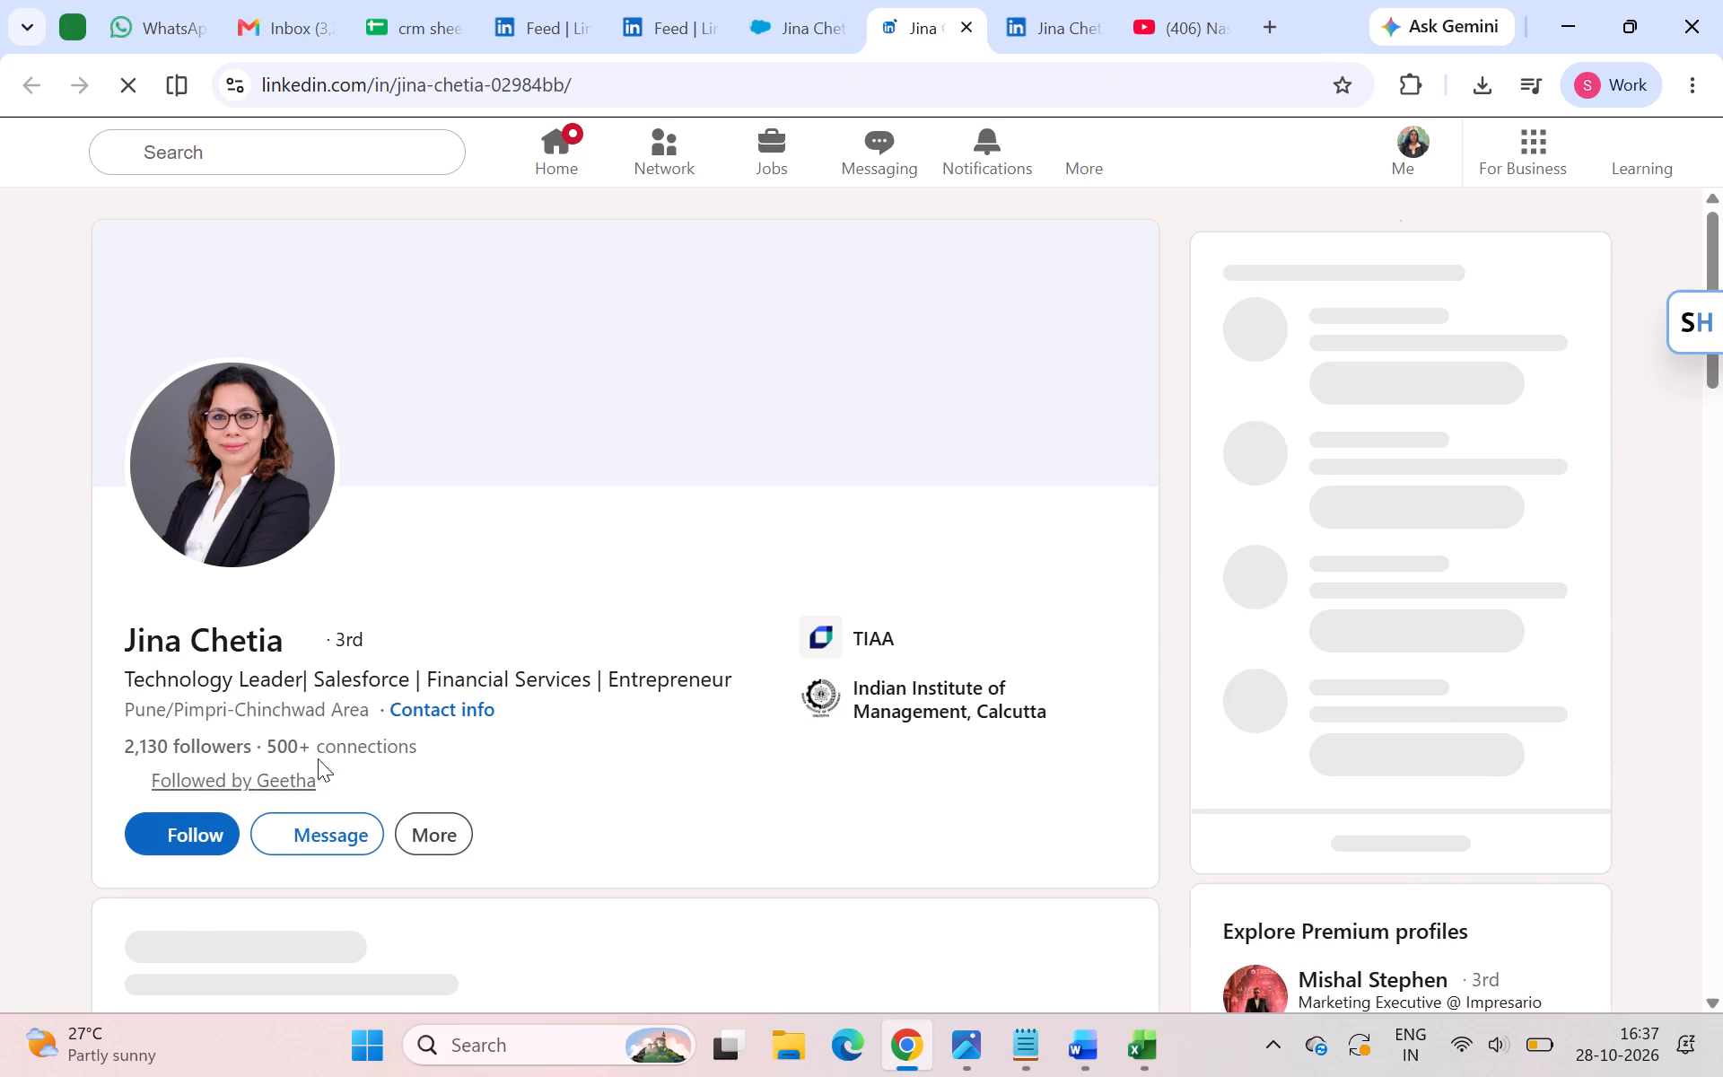
scroll(503, 753, "down", 6)
scroll(518, 753, "up", 4)
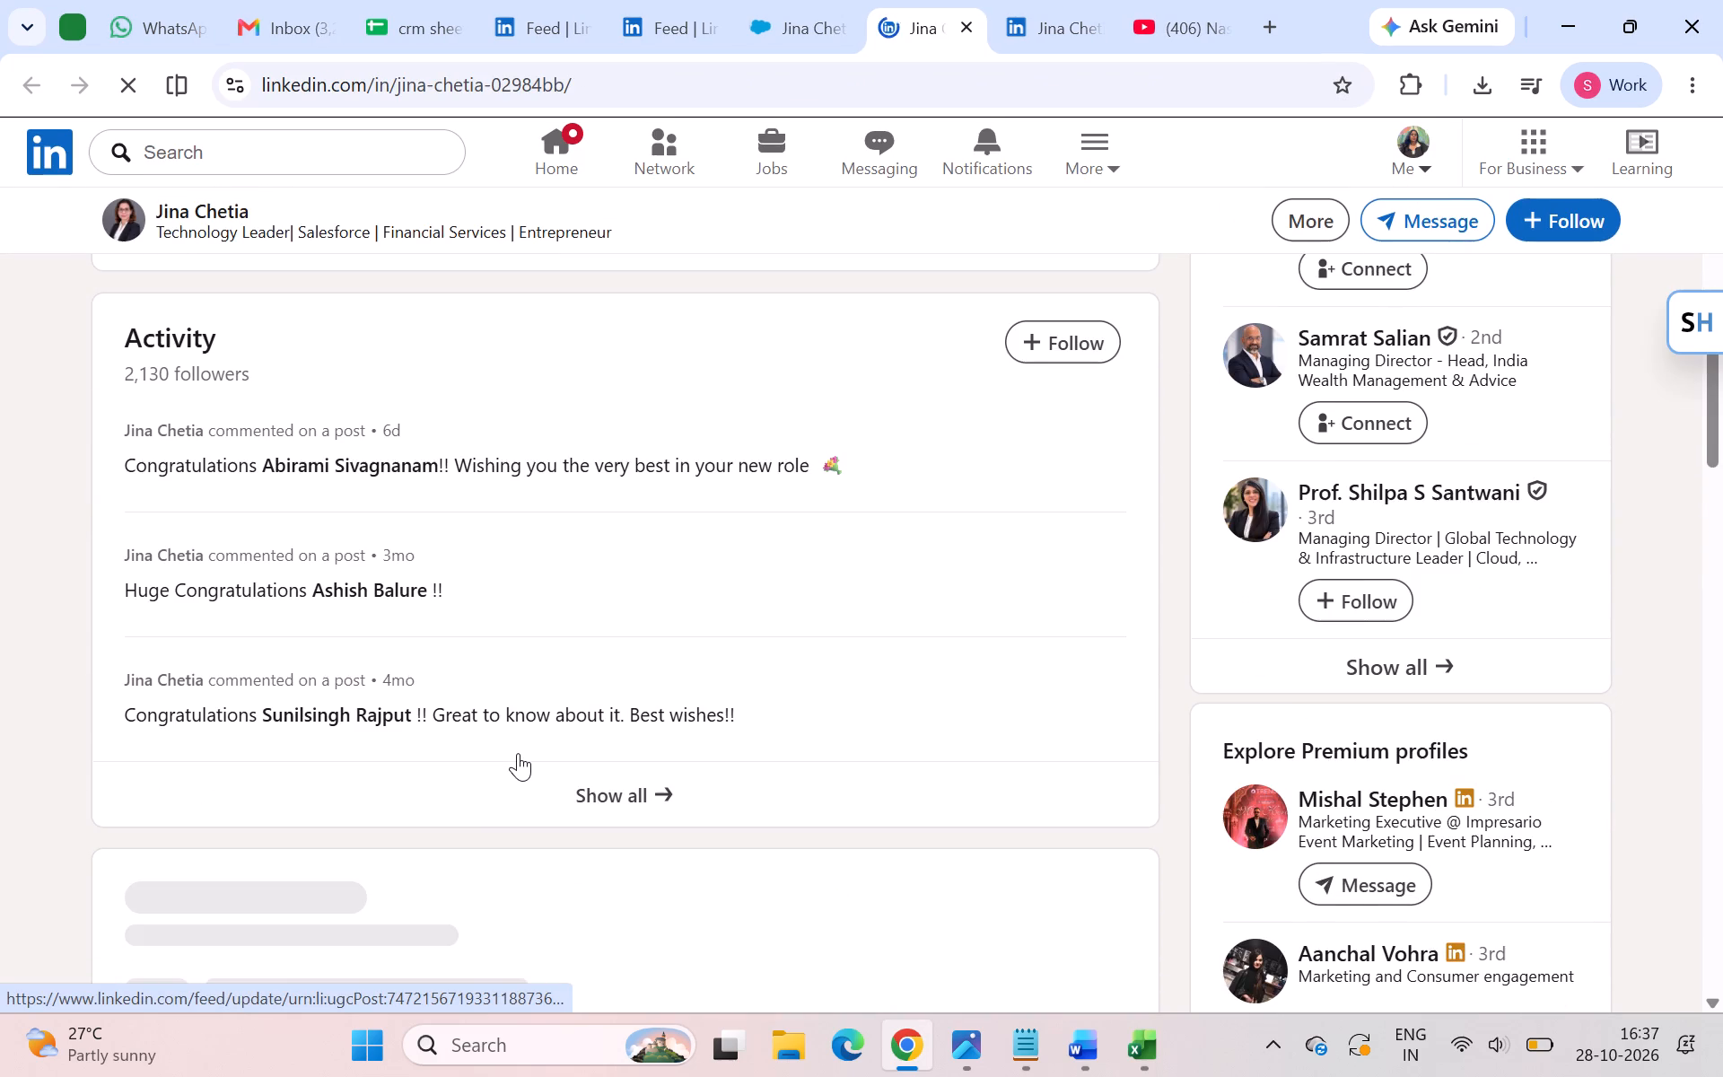
scroll(512, 756, "down", 8)
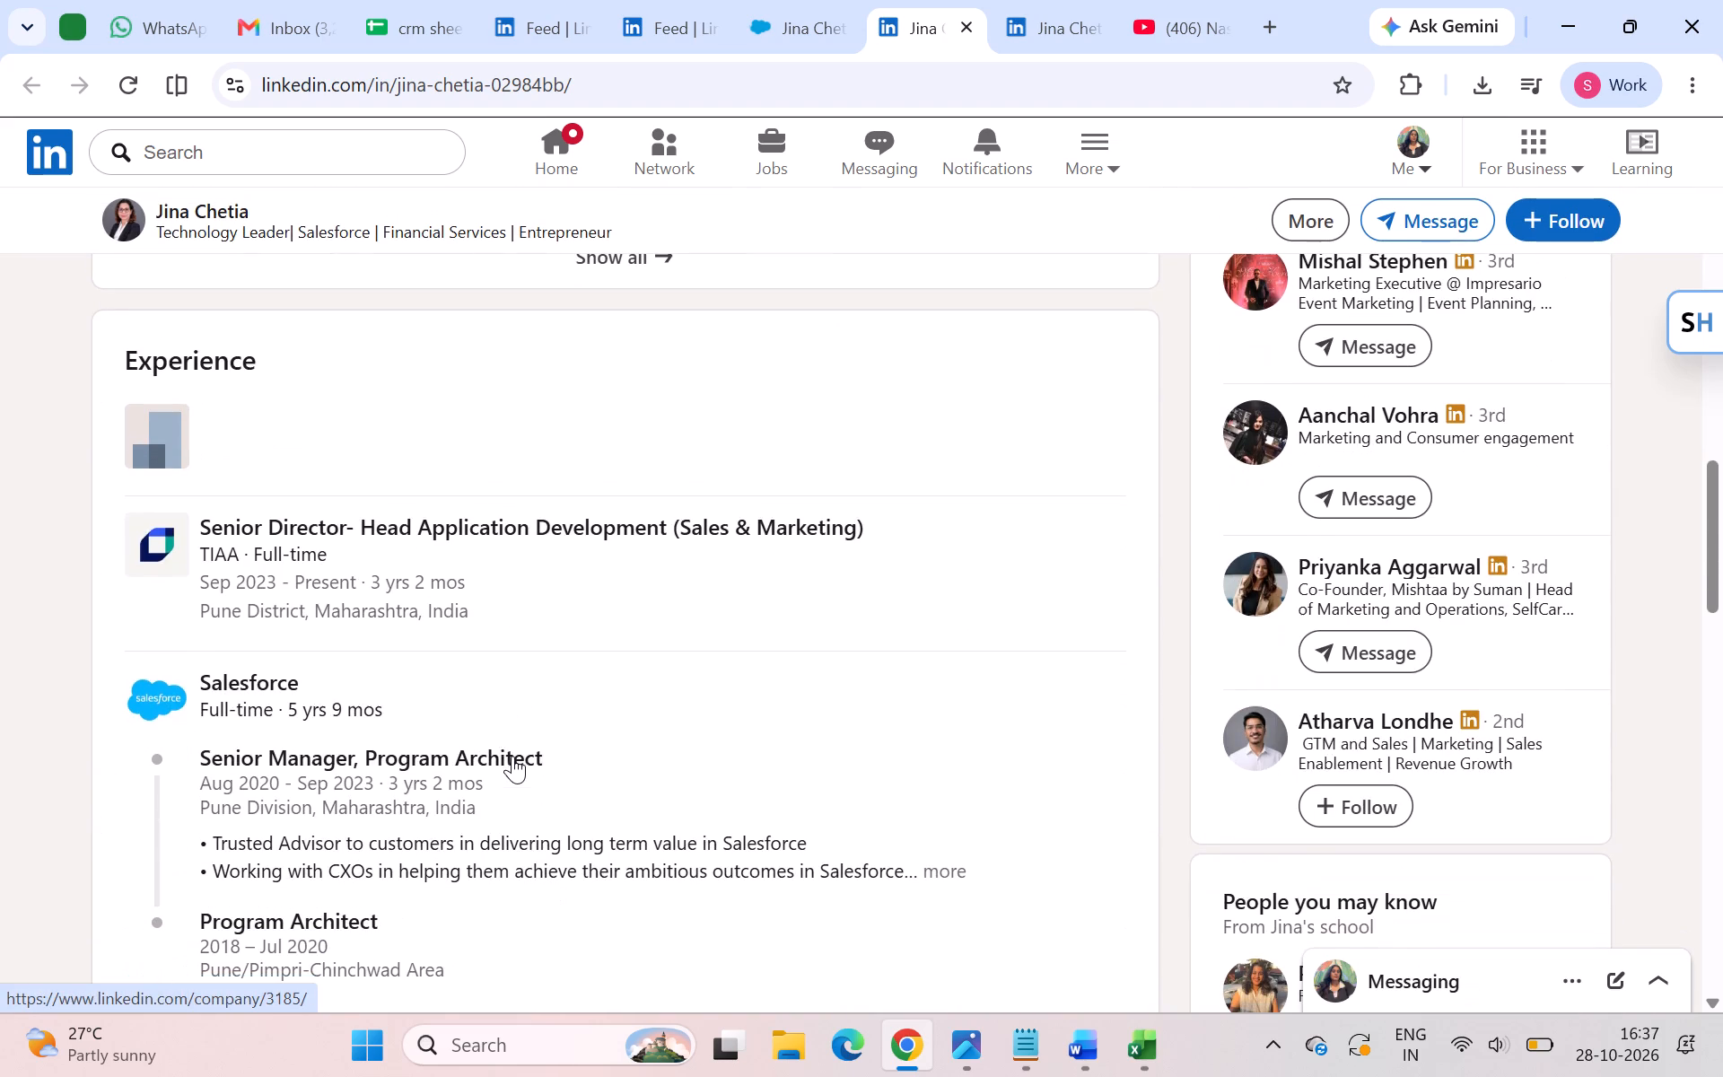
Open TIAA's LinkedIn company page from the current role and examine its overview, posts and people highlights.
left_click(151, 552)
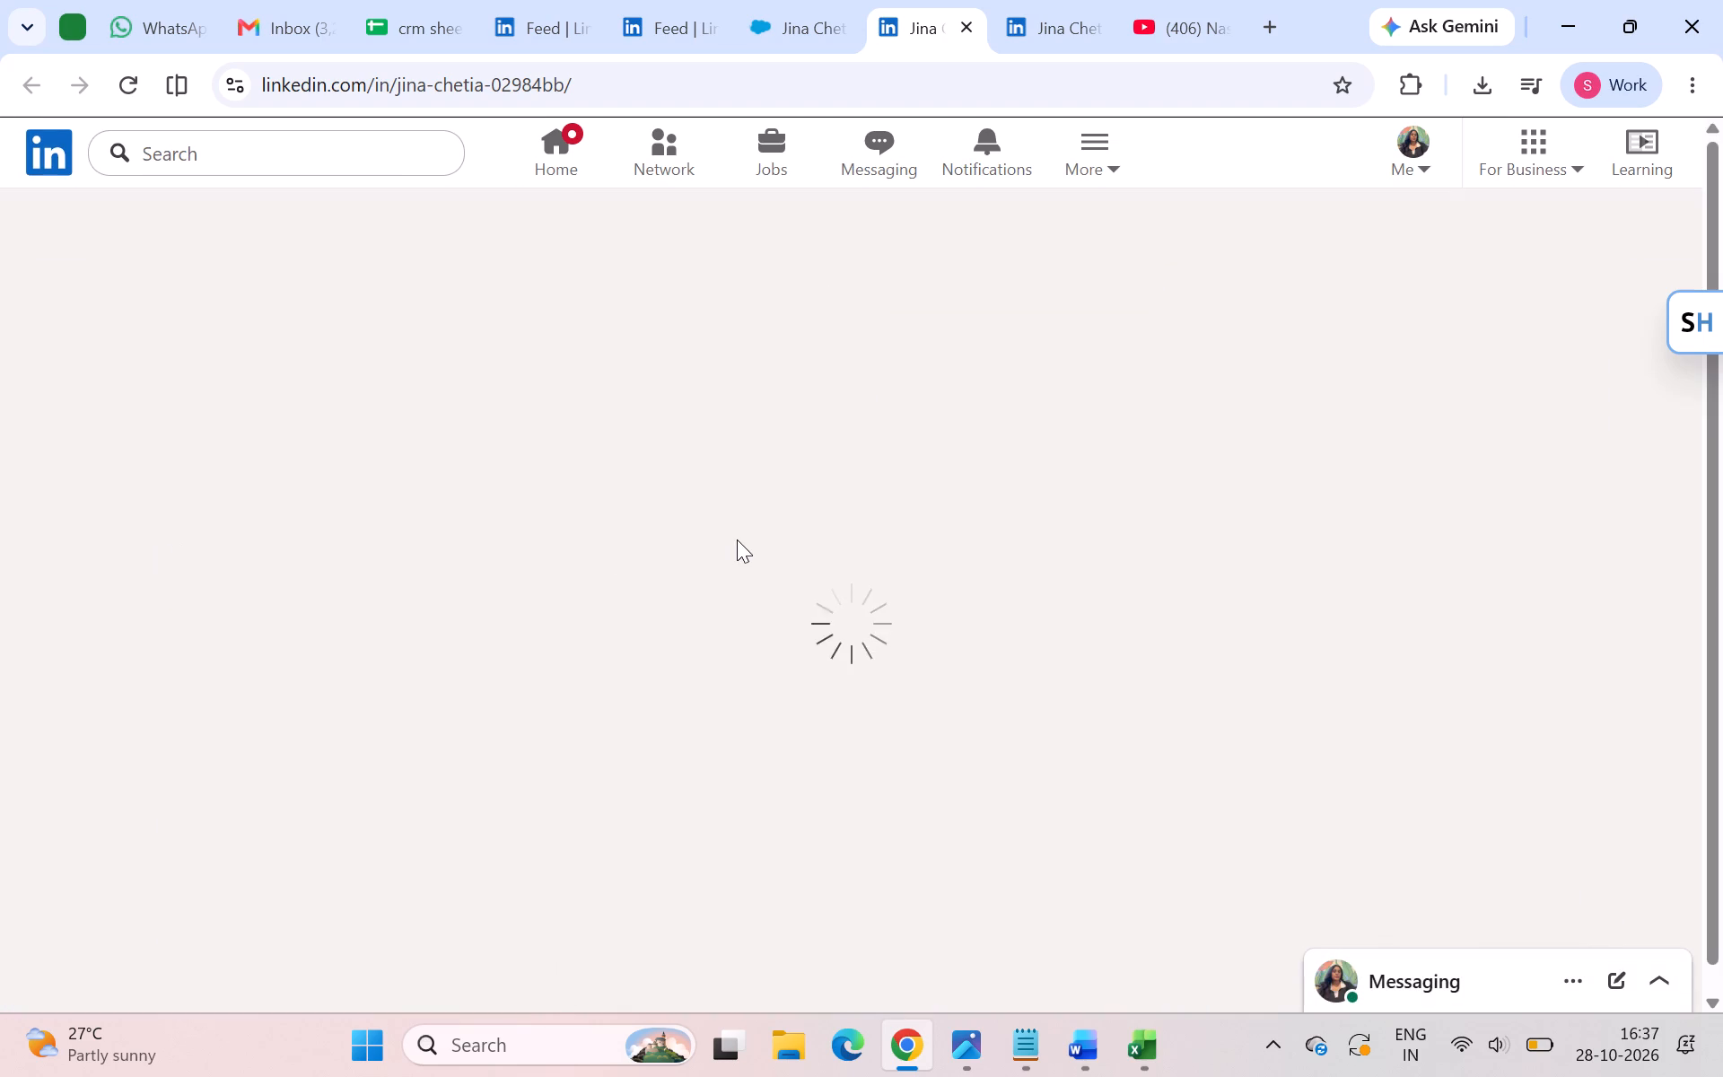
scroll(735, 556, "down", 2)
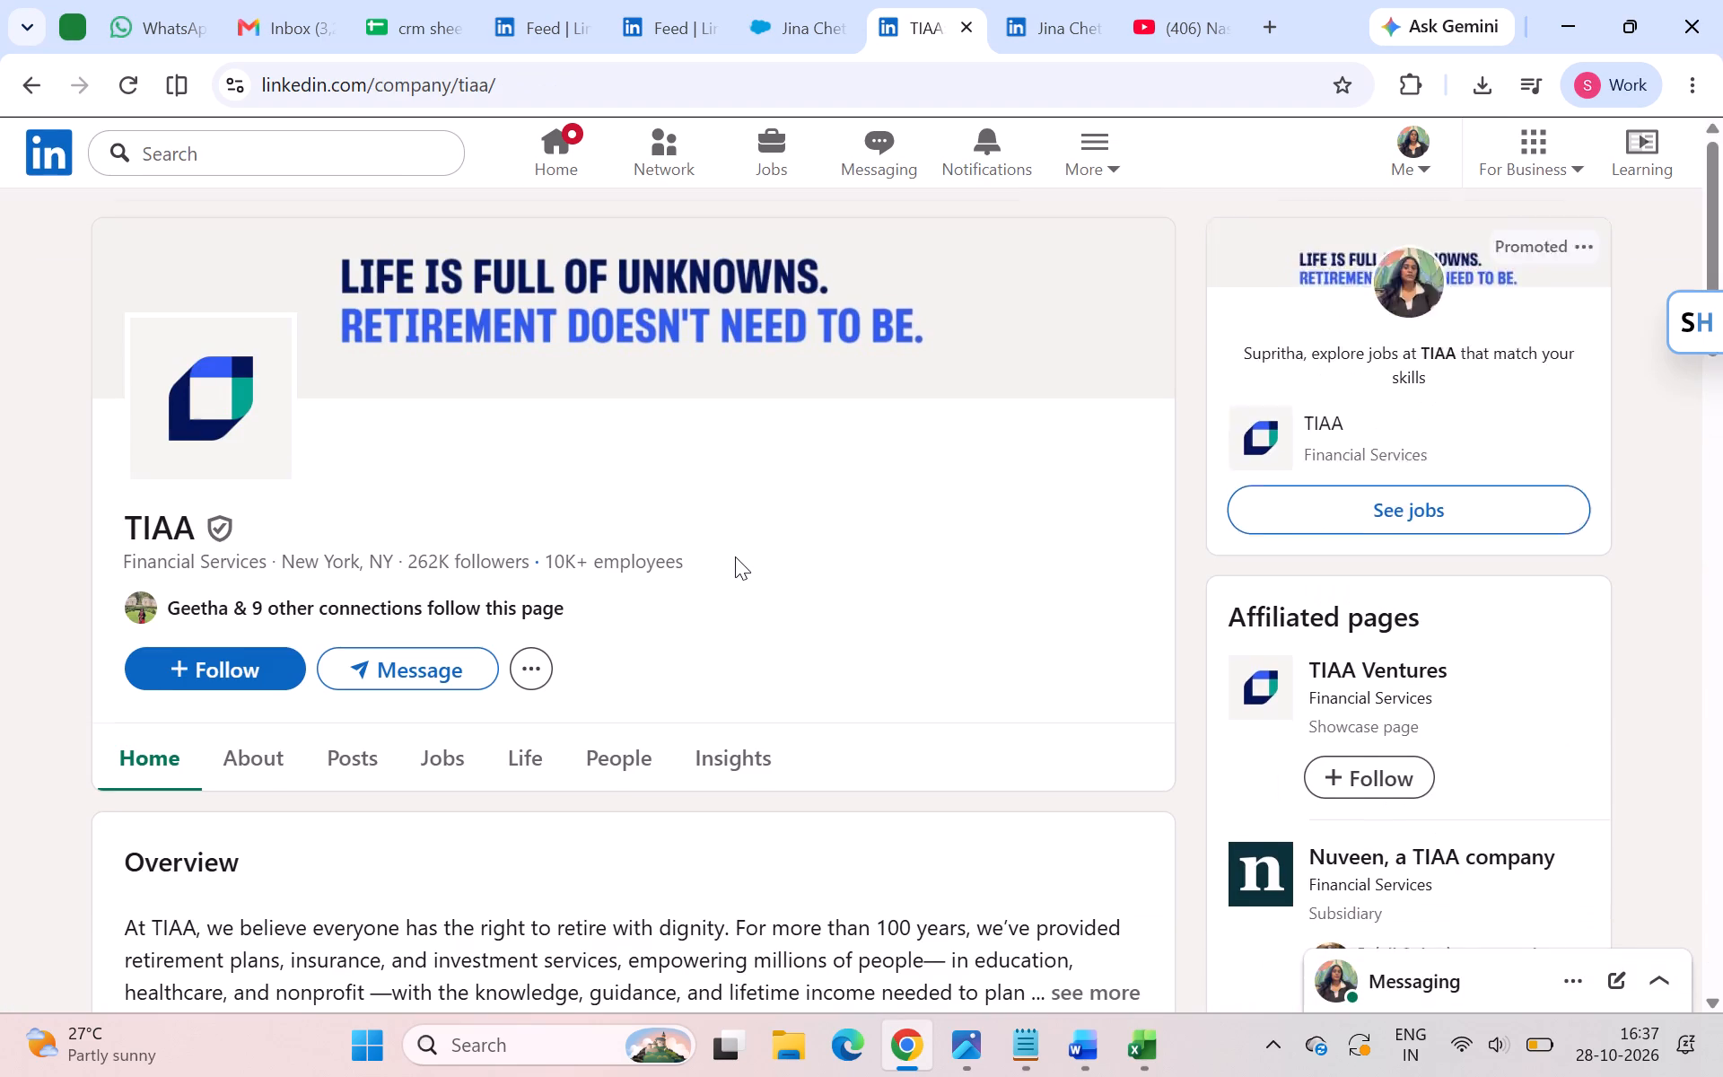
scroll(735, 556, "down", 12)
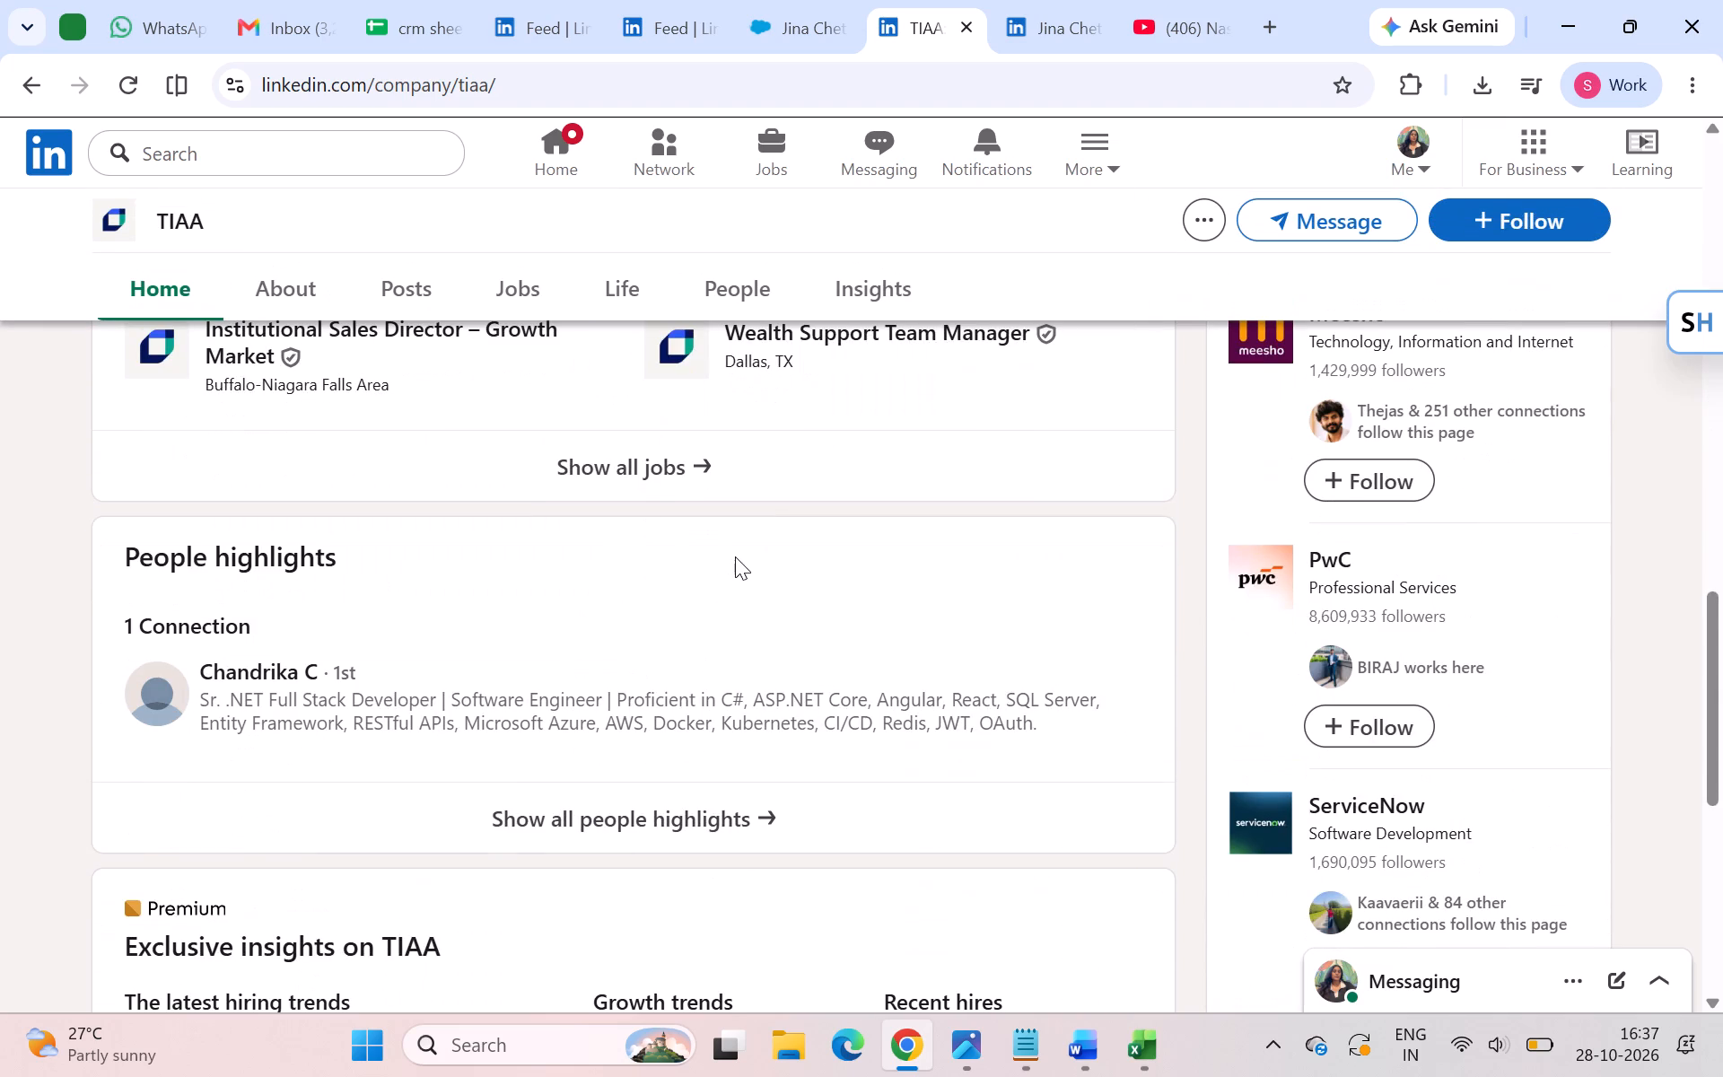
scroll(735, 556, "down", 4)
scroll(735, 556, "up", 12)
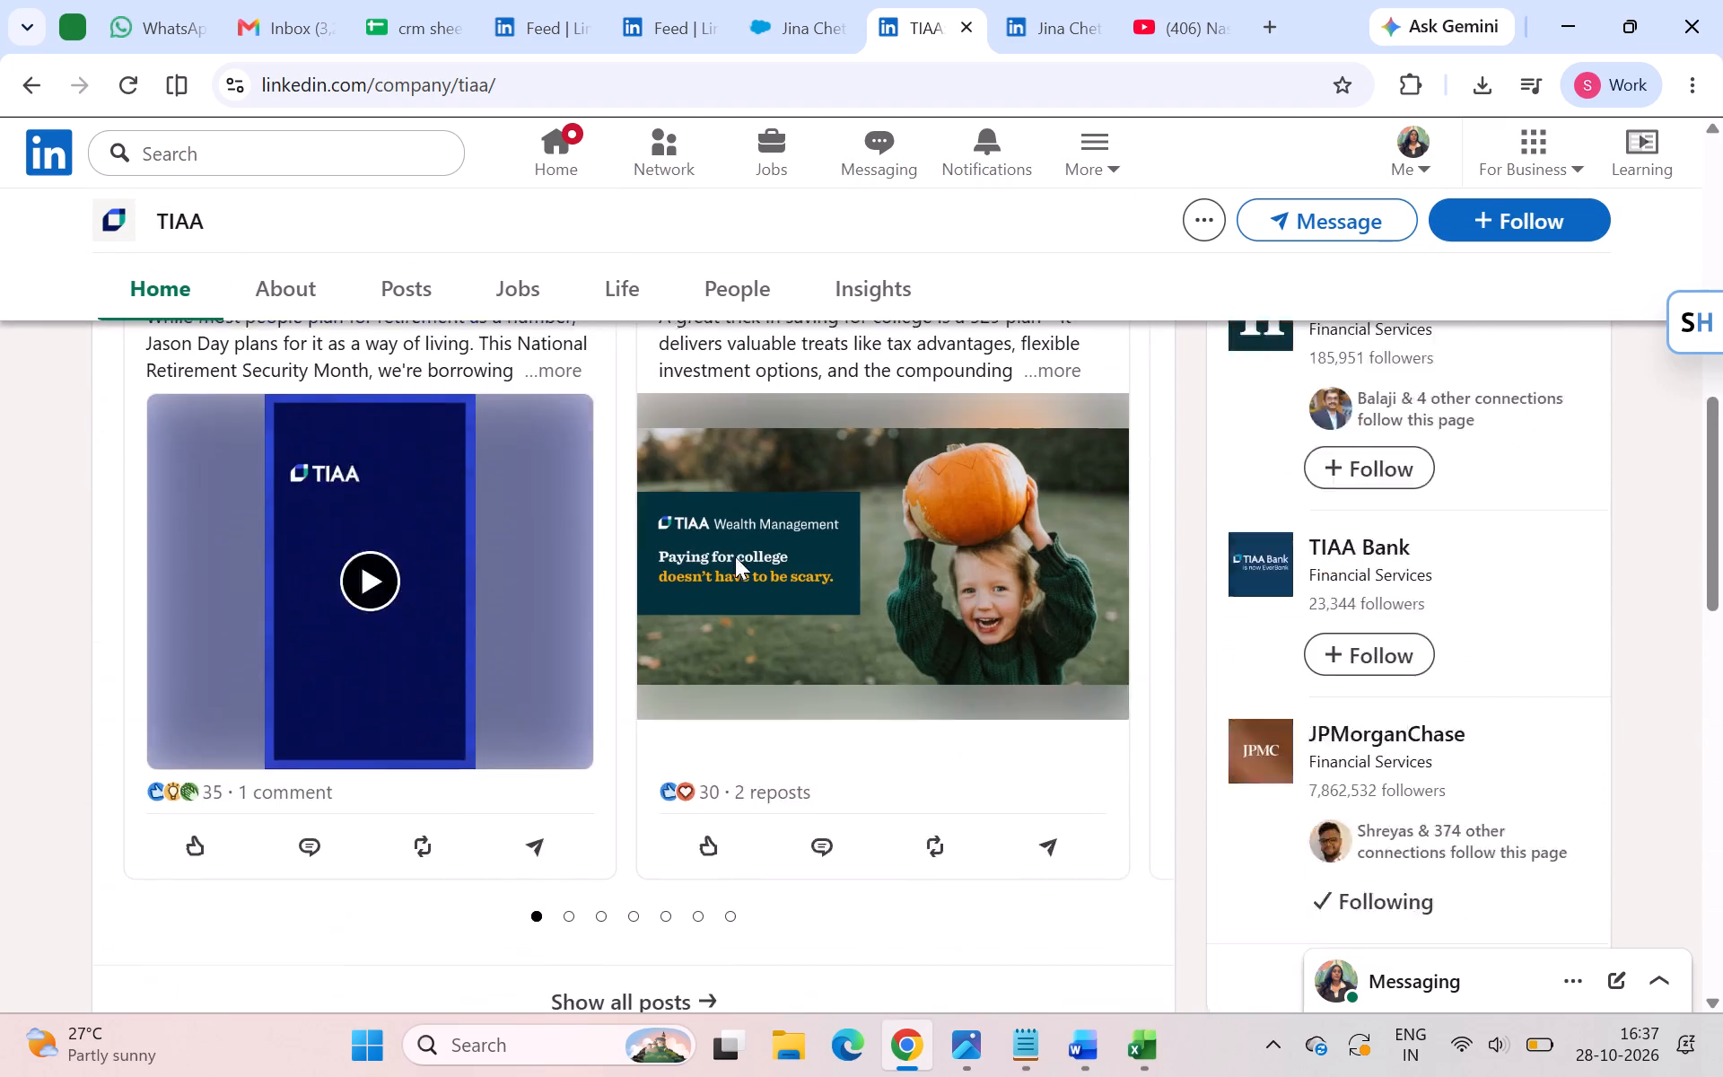
scroll(735, 556, "up", 6)
scroll(735, 556, "down", 3)
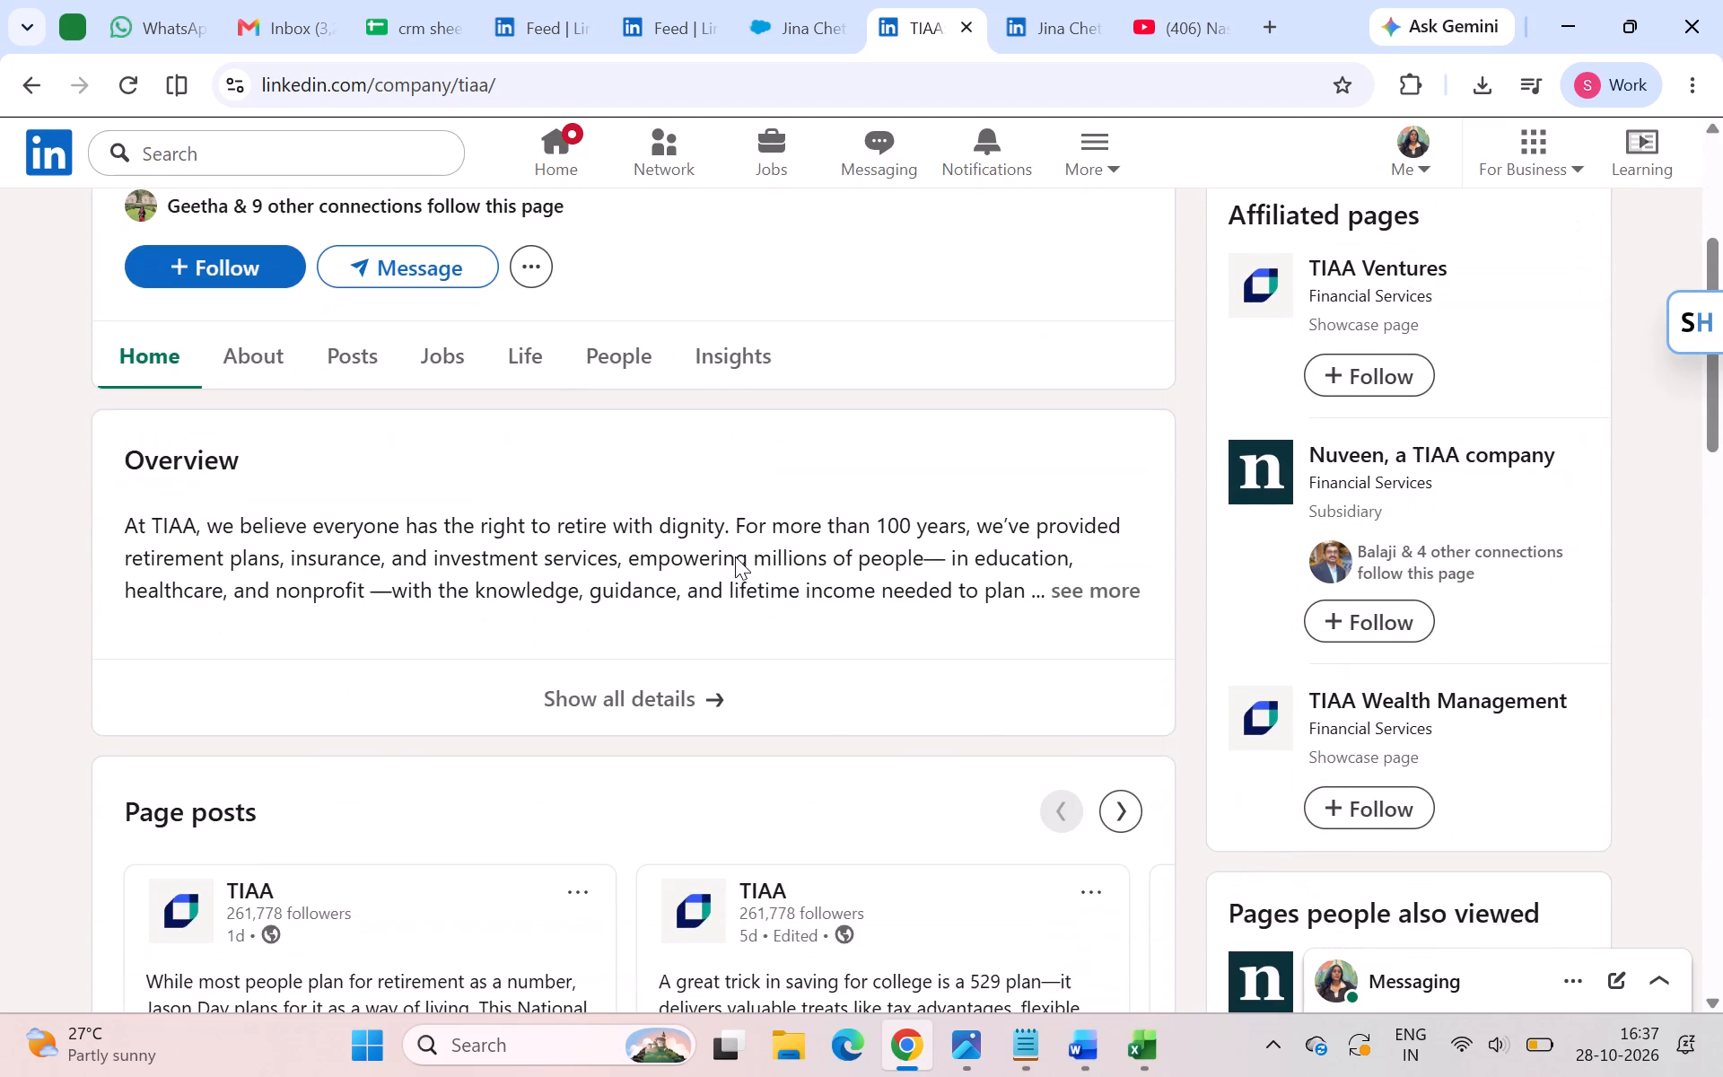
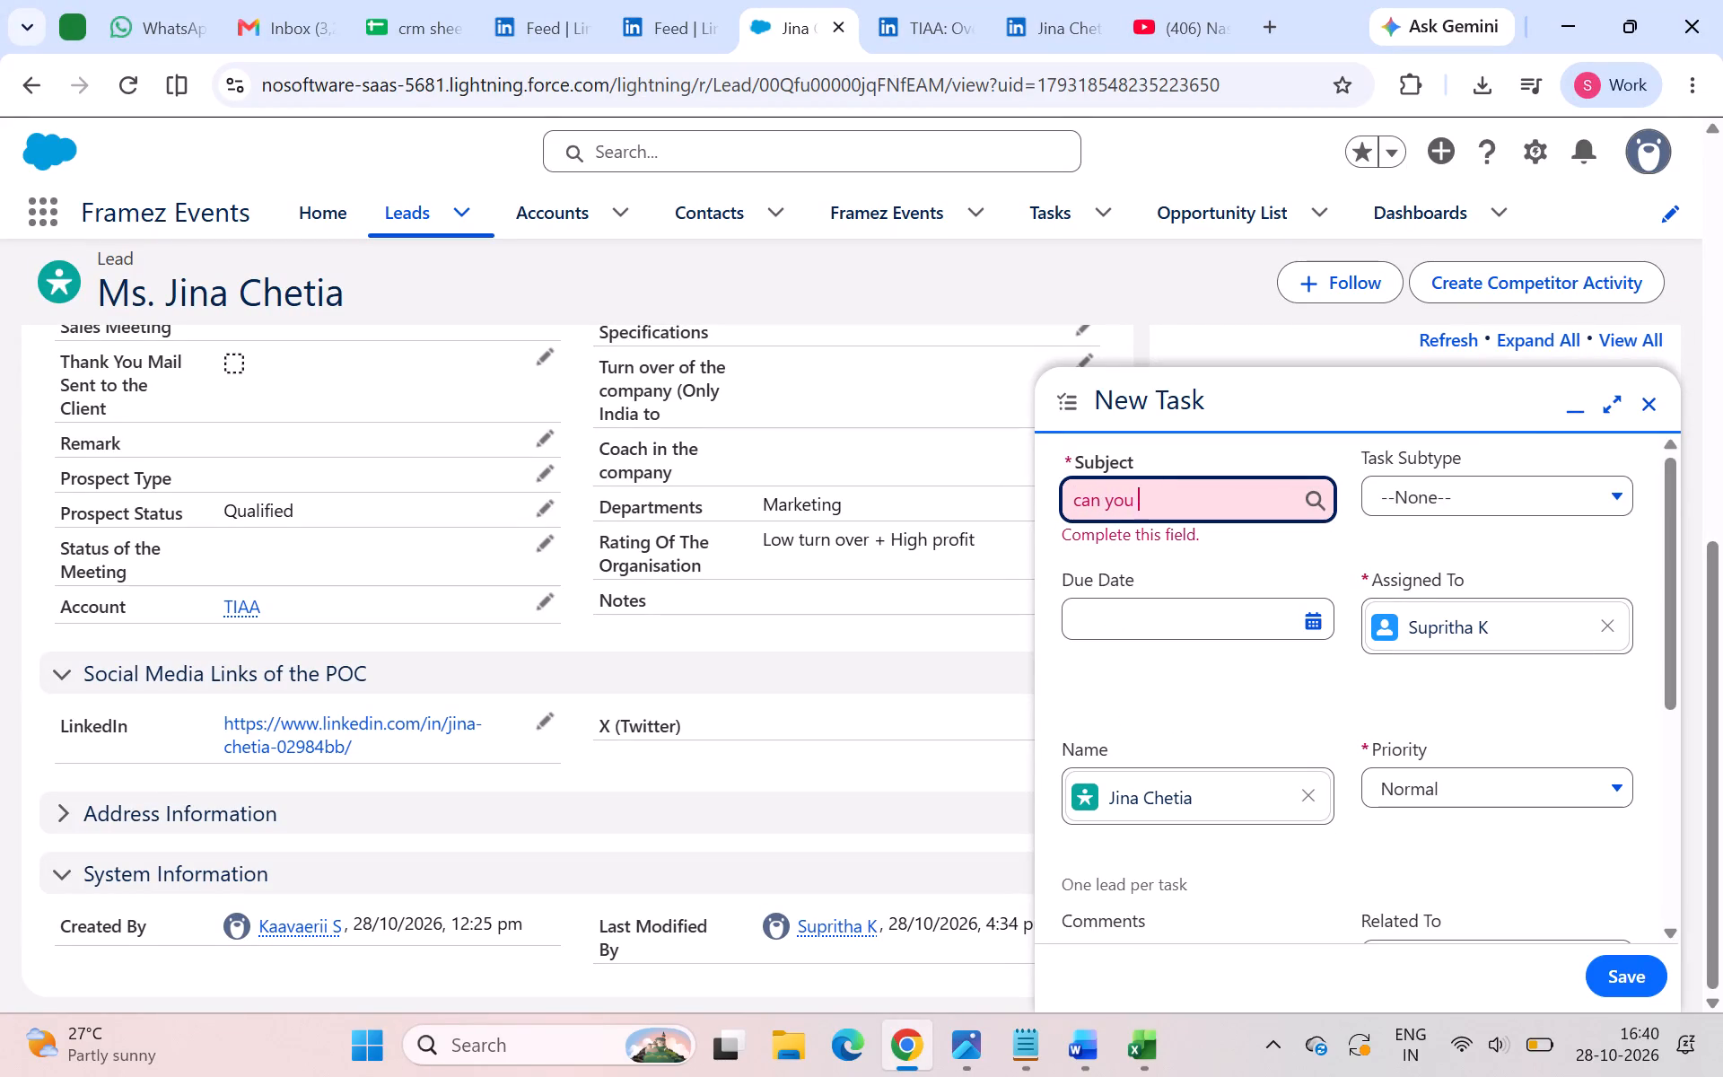
Complete the TIAA lead's task with subject "can you try finding marketing managers in tiaa?", assign it to the colleague who created the lead, and save.
type("ry findi")
type("ng marketi")
type("ng managers i")
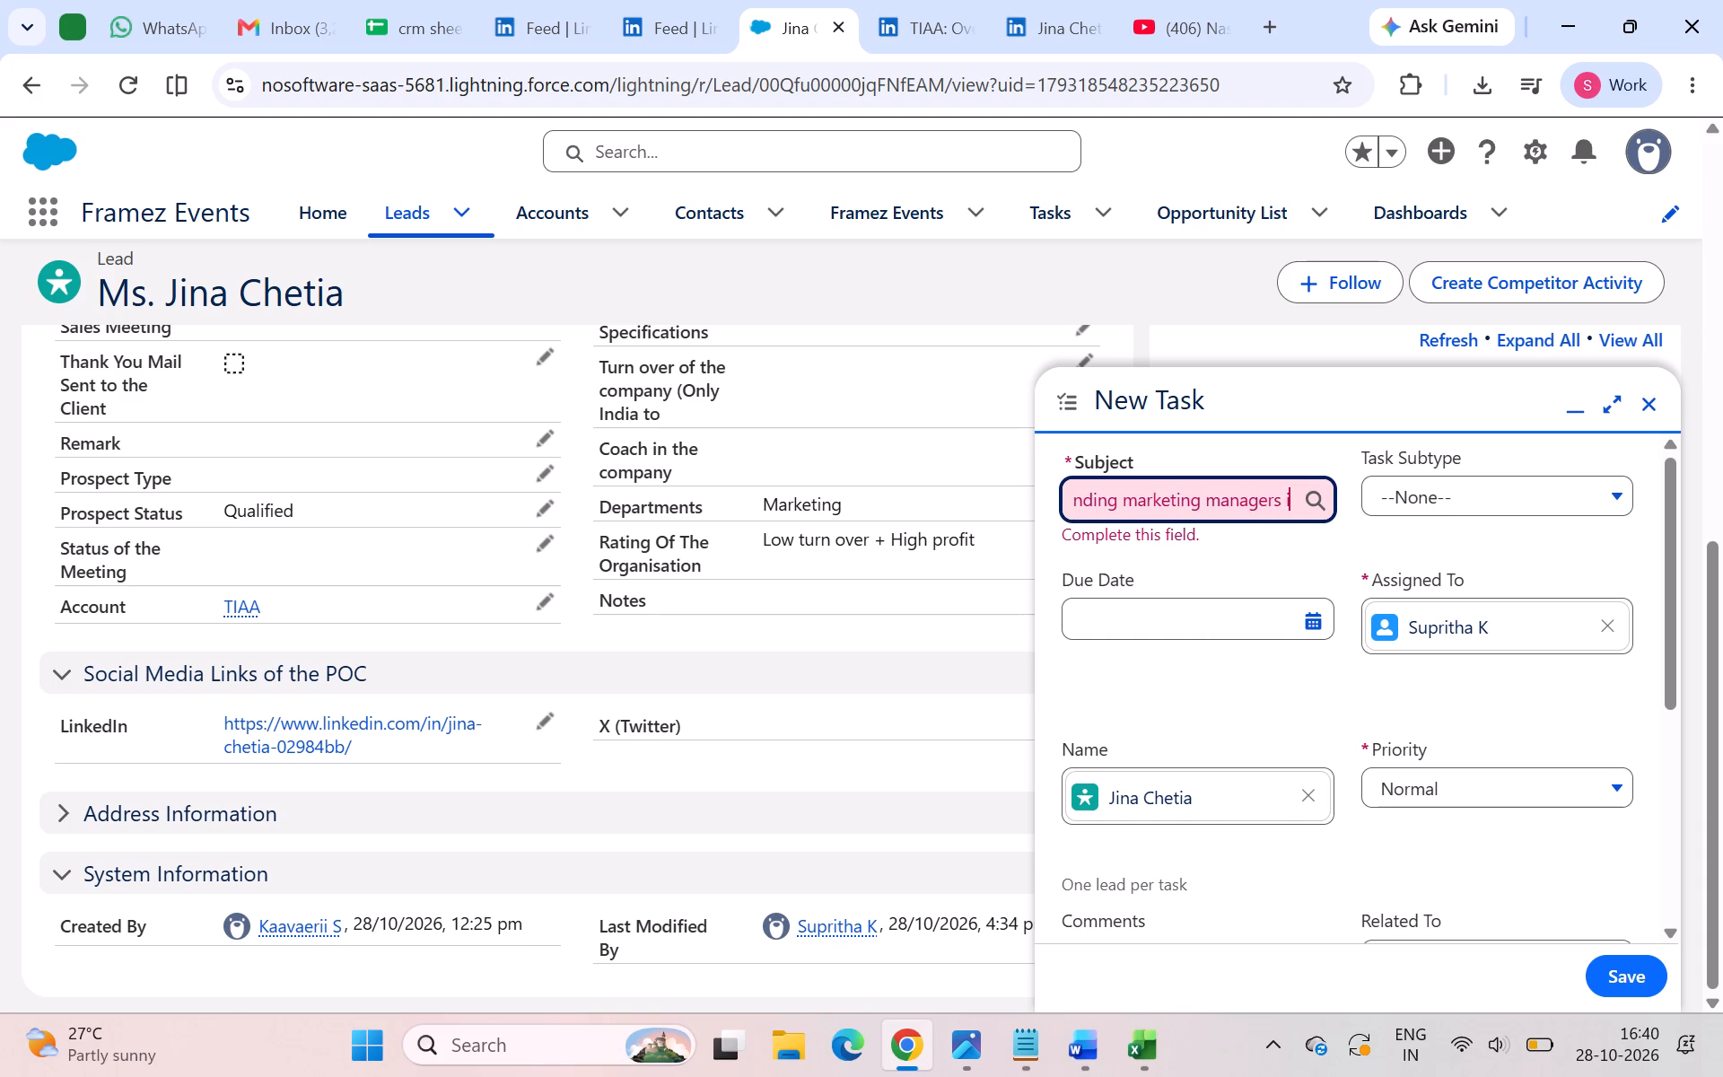
type("n tiaa?")
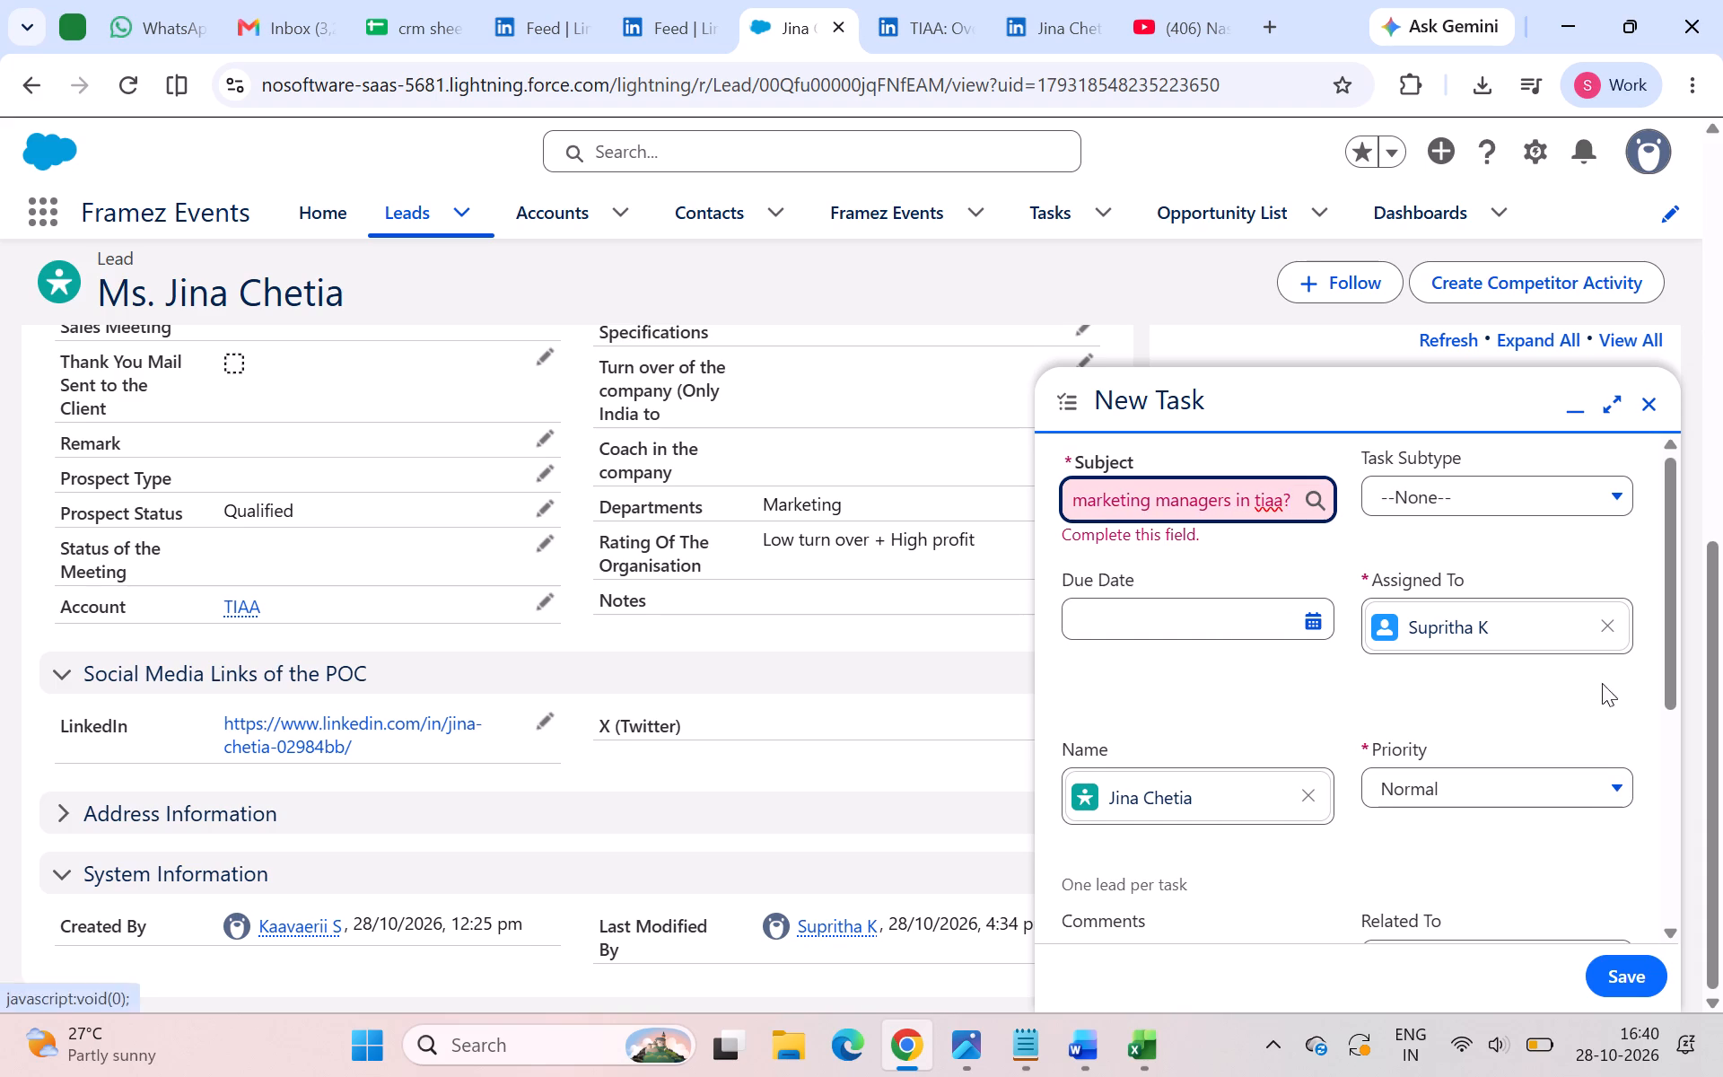
left_click(1610, 627)
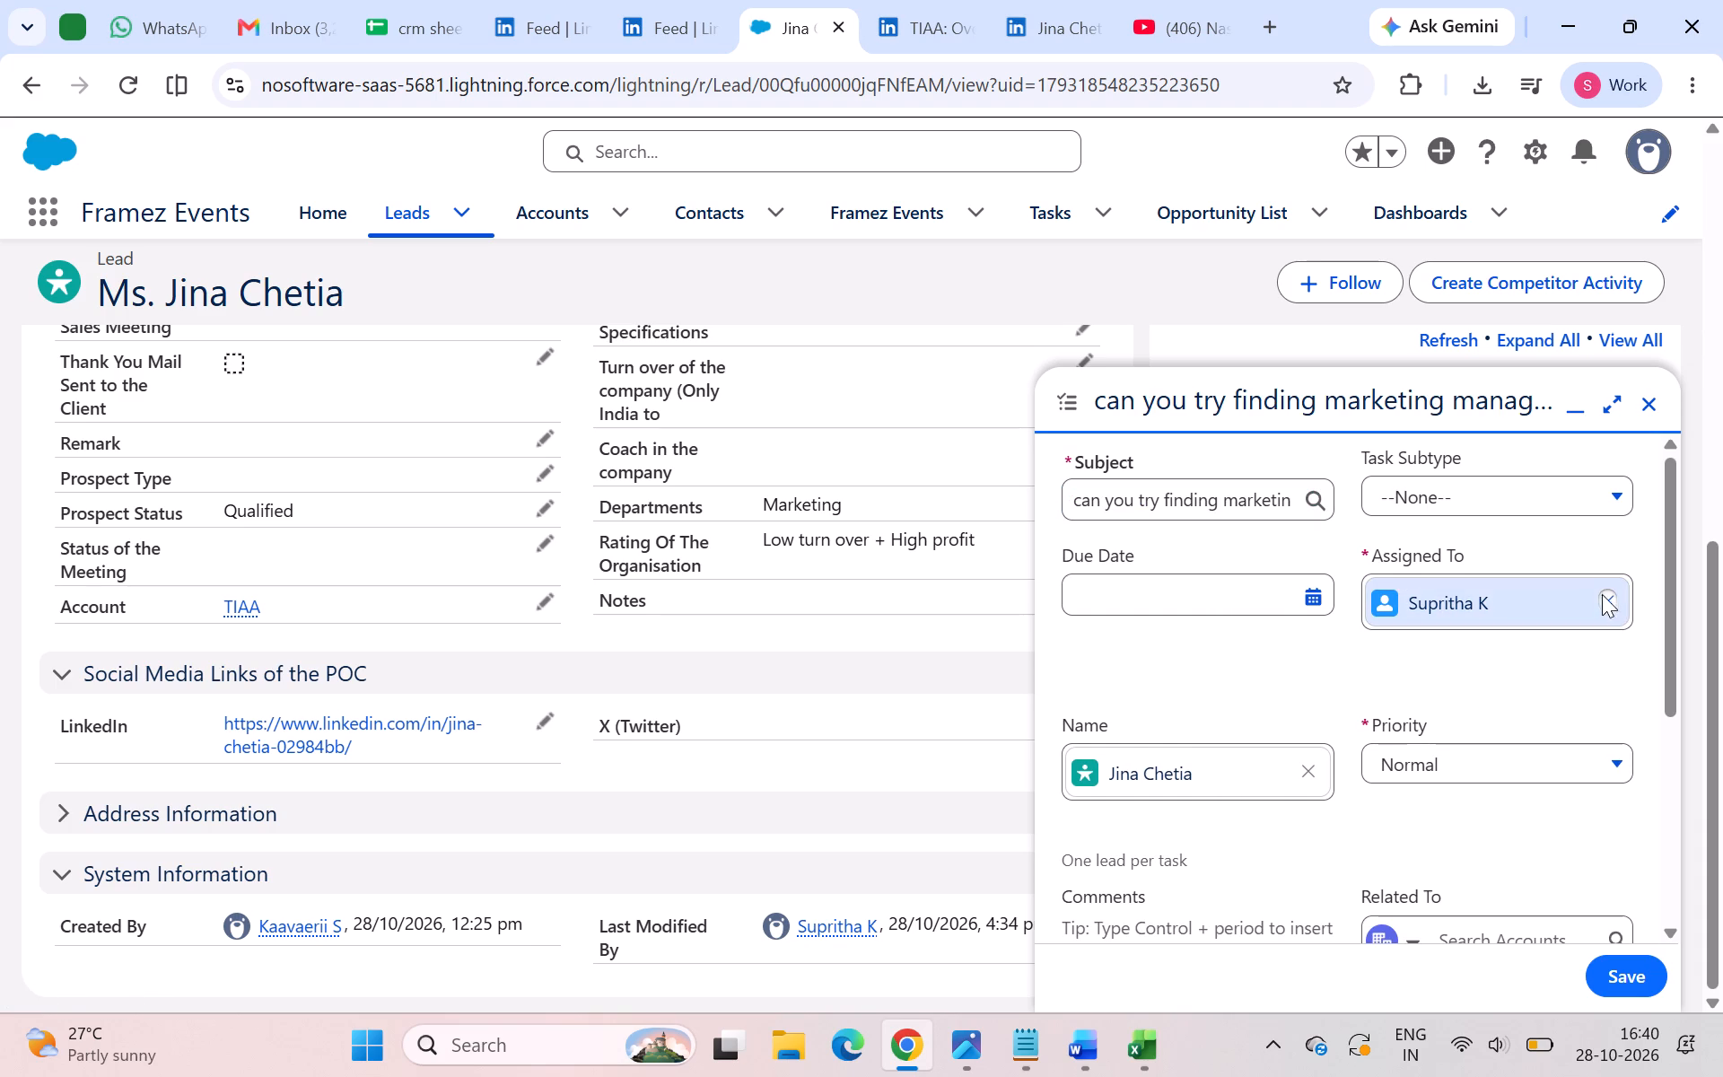
left_click(1600, 591)
left_click(1494, 762)
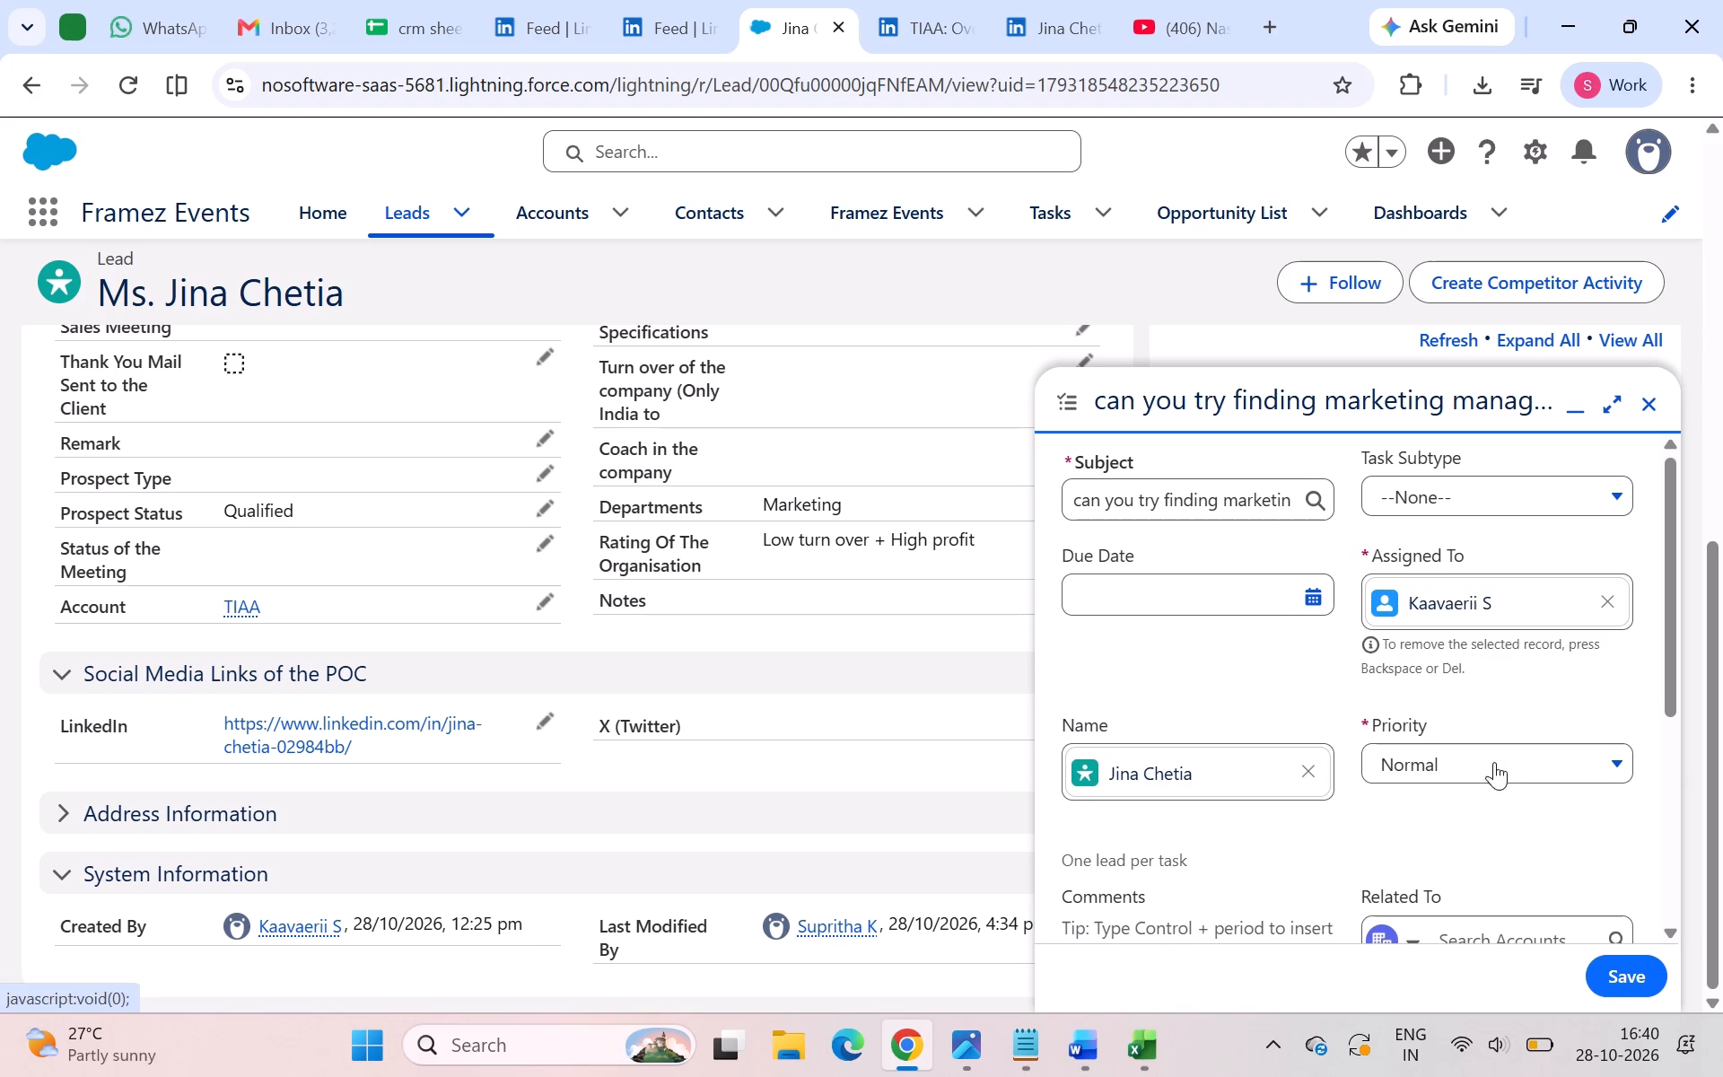
left_click(1627, 976)
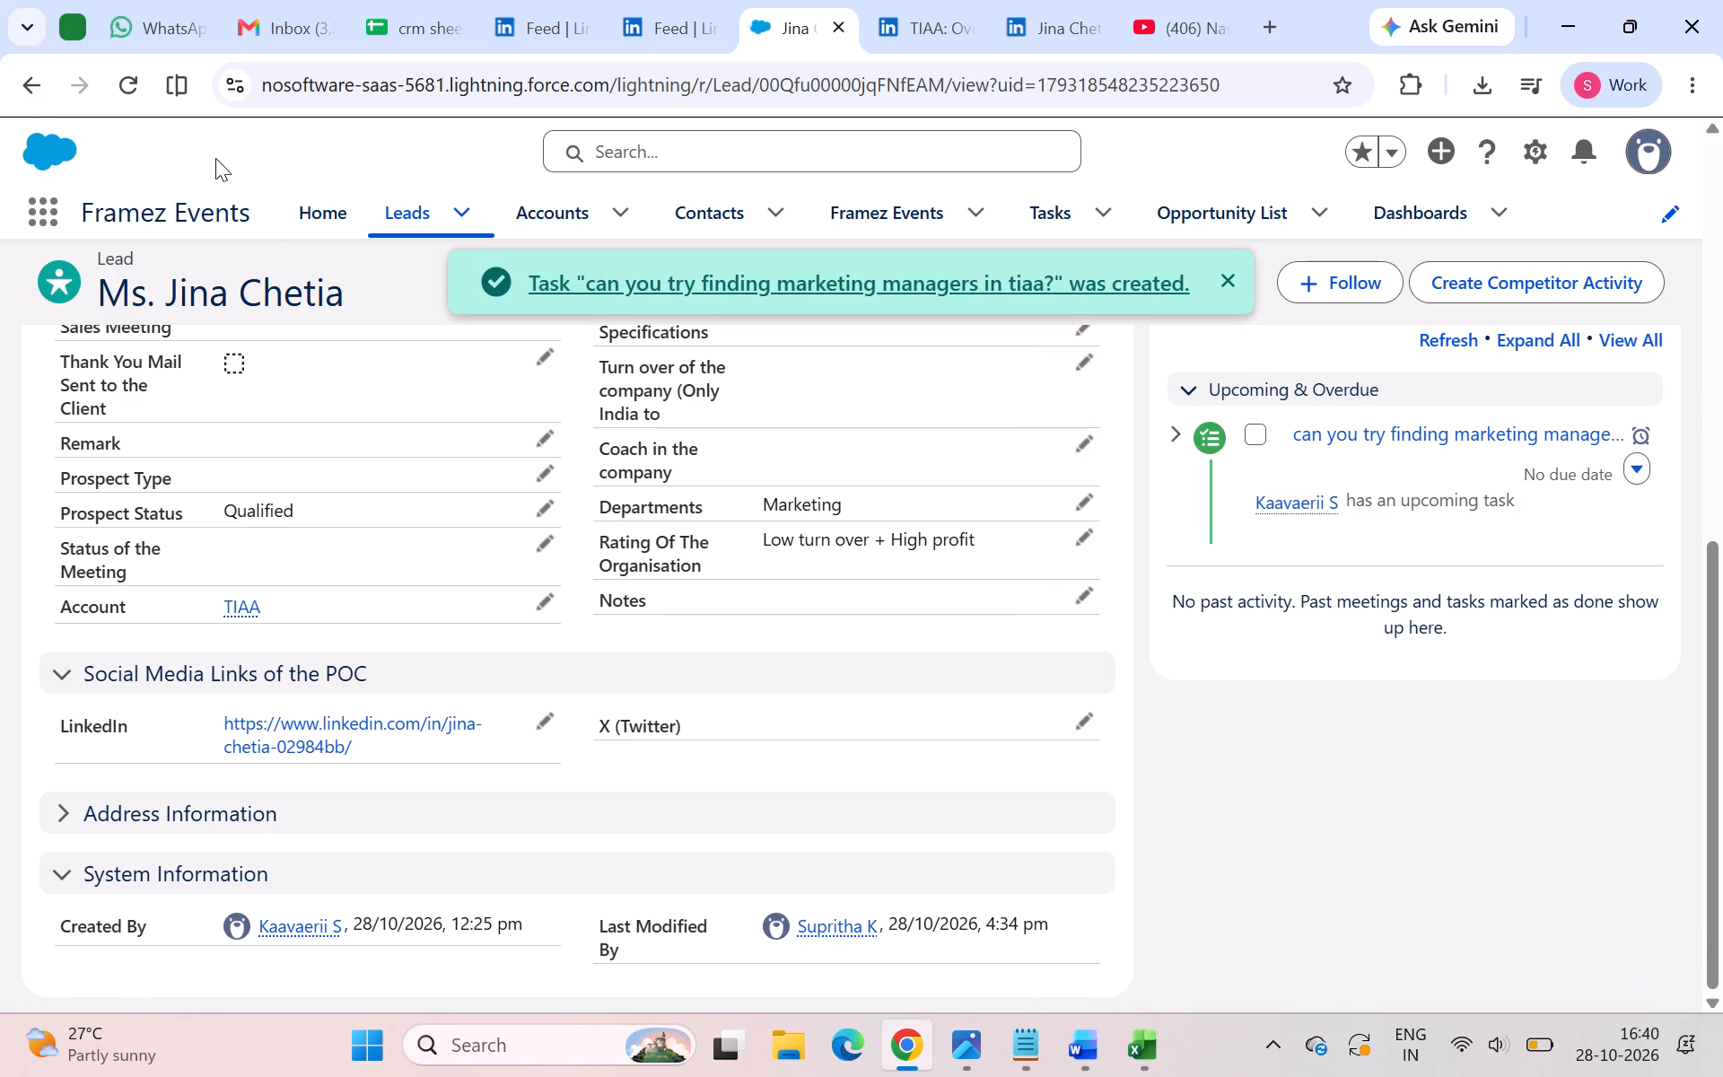
Return to the earlier old-client search results and show the full list of matching tasks.
left_click(41, 94)
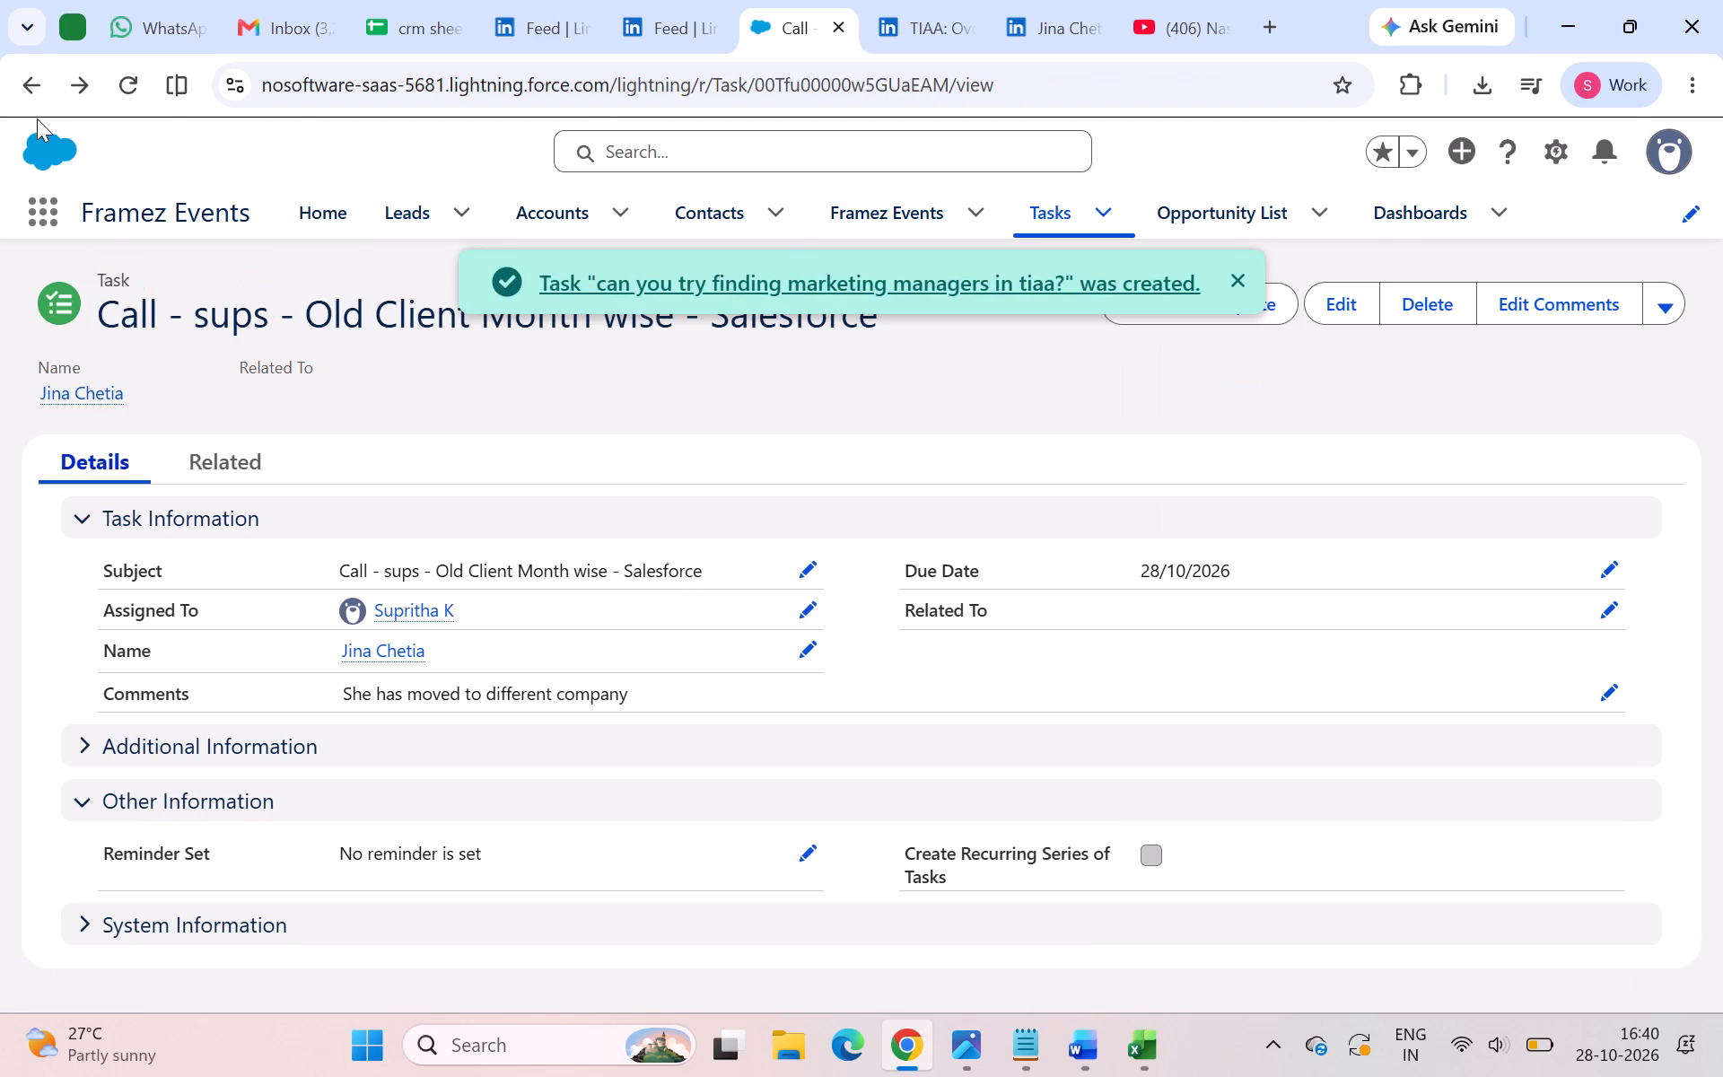
left_click(31, 101)
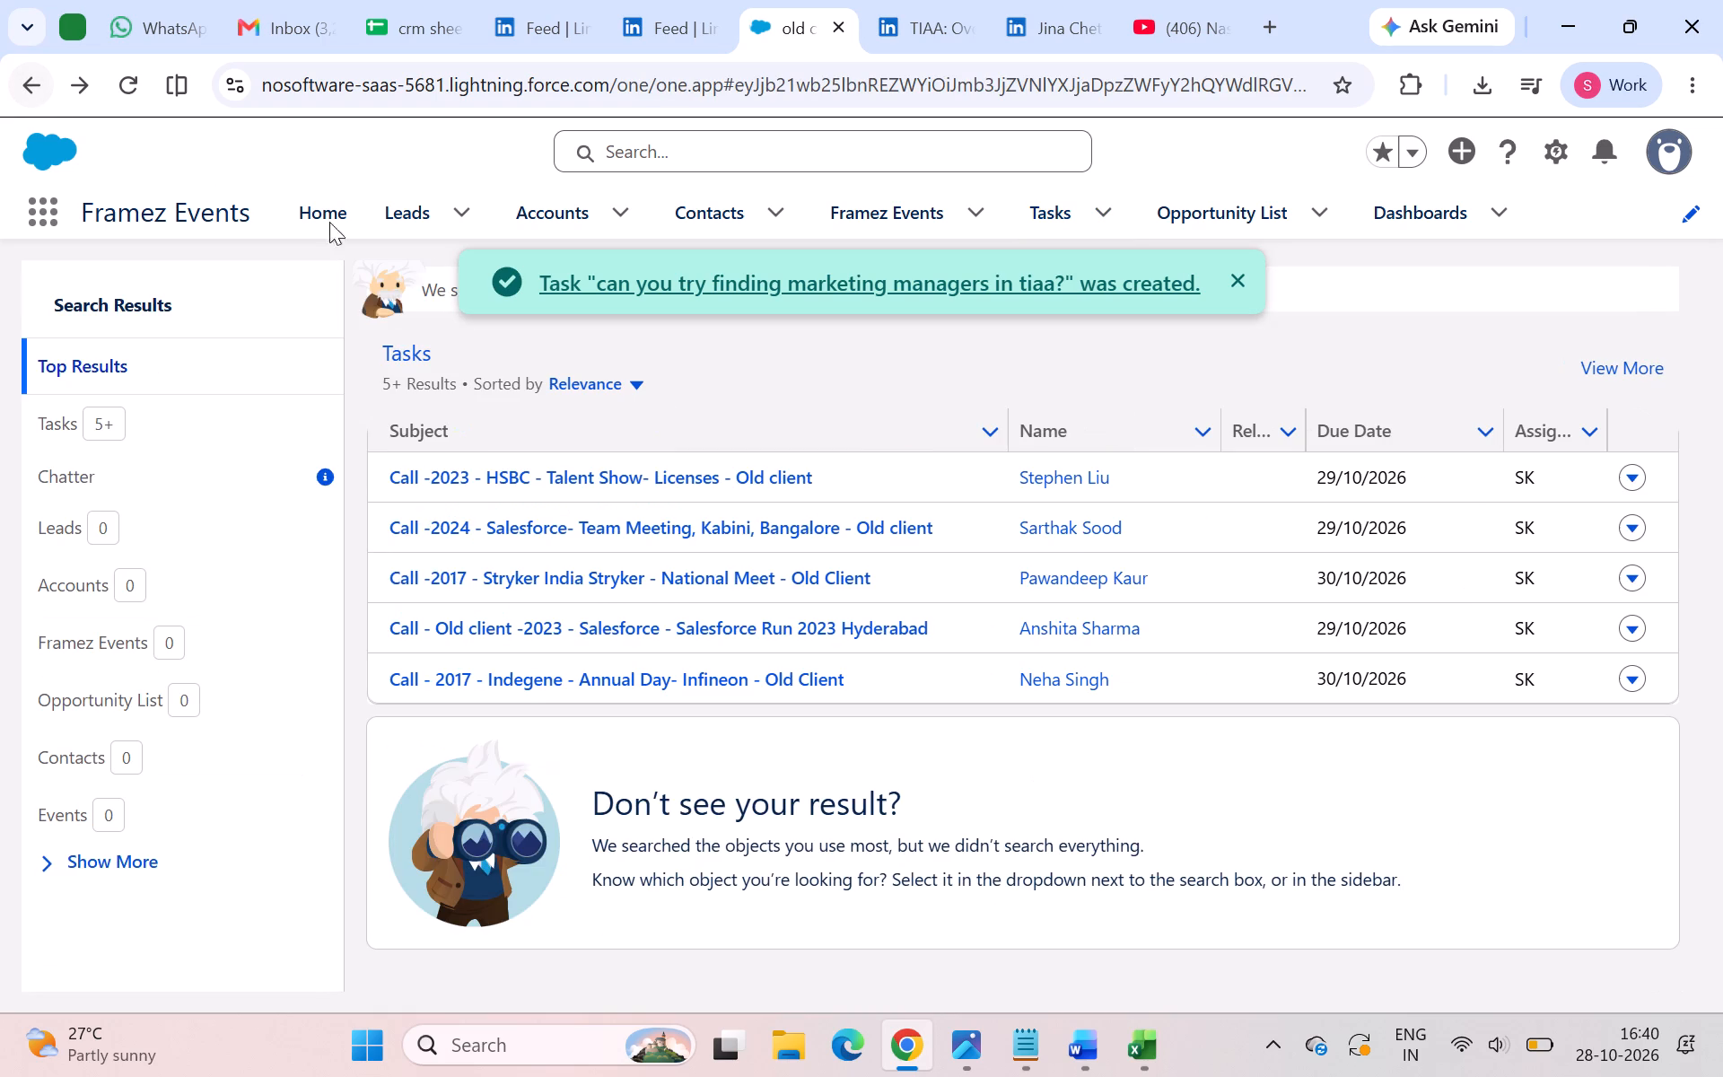
left_click(1578, 359)
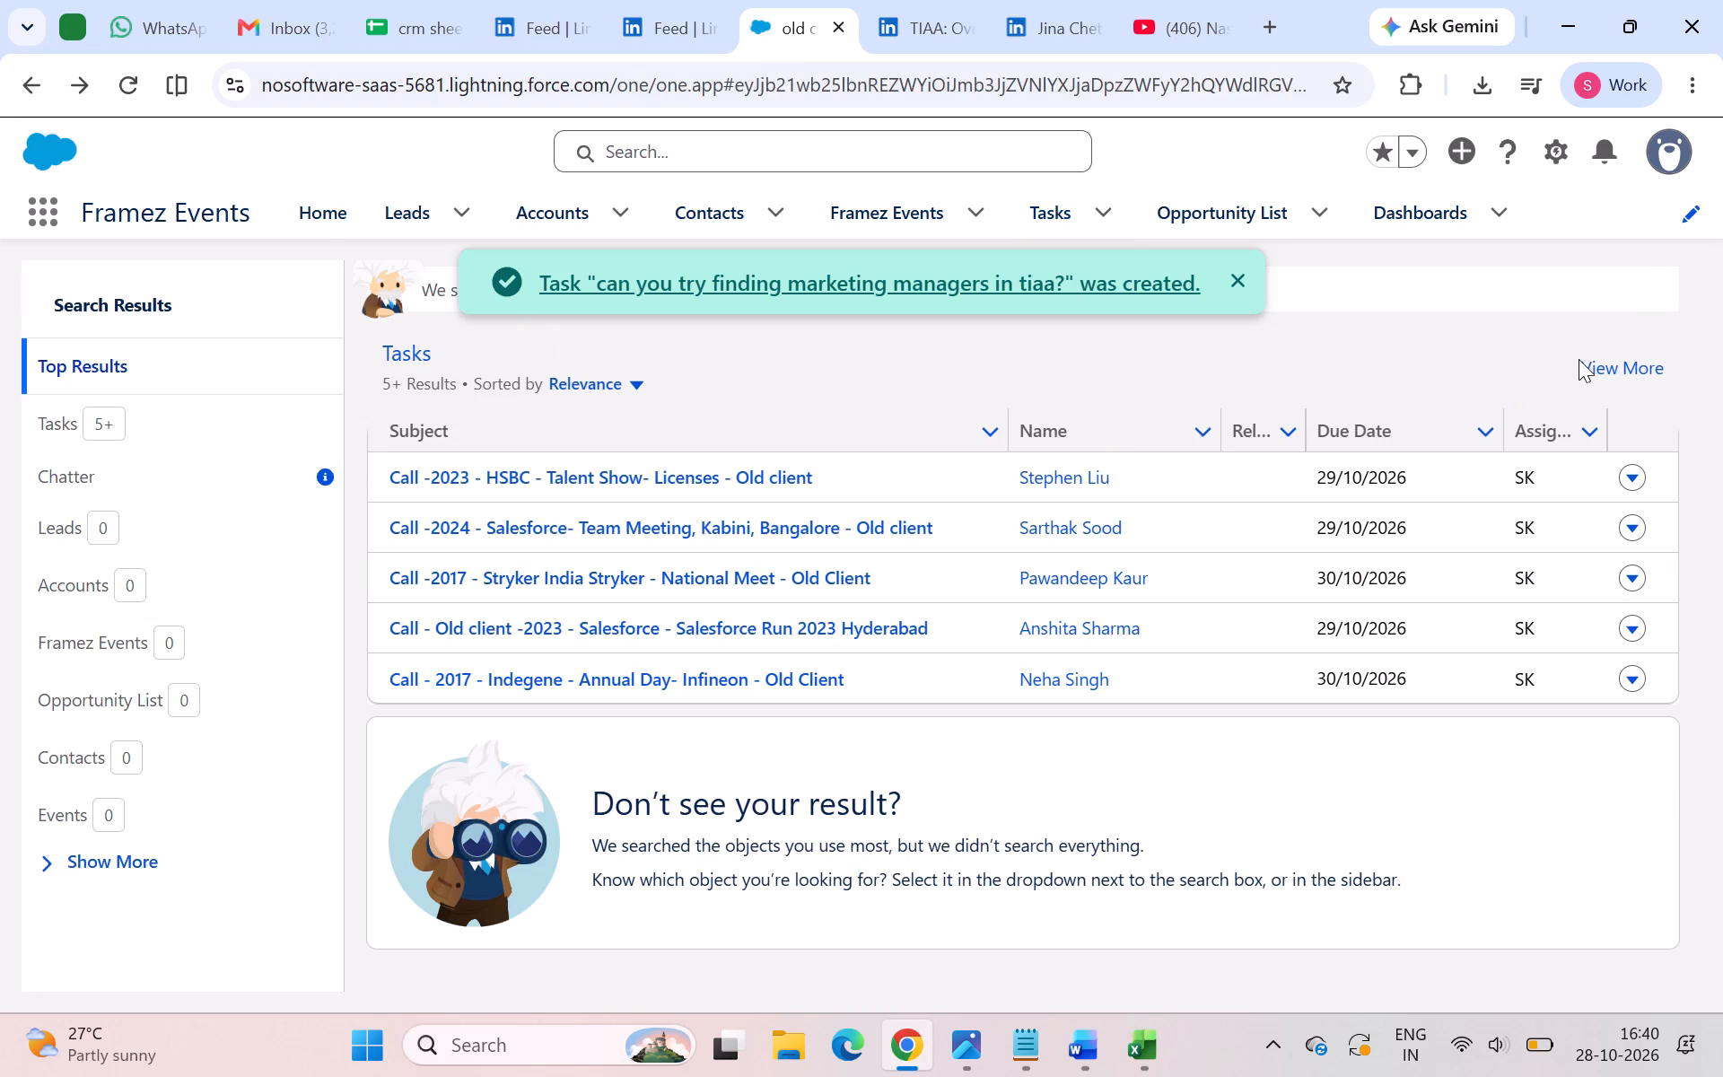
left_click(1585, 363)
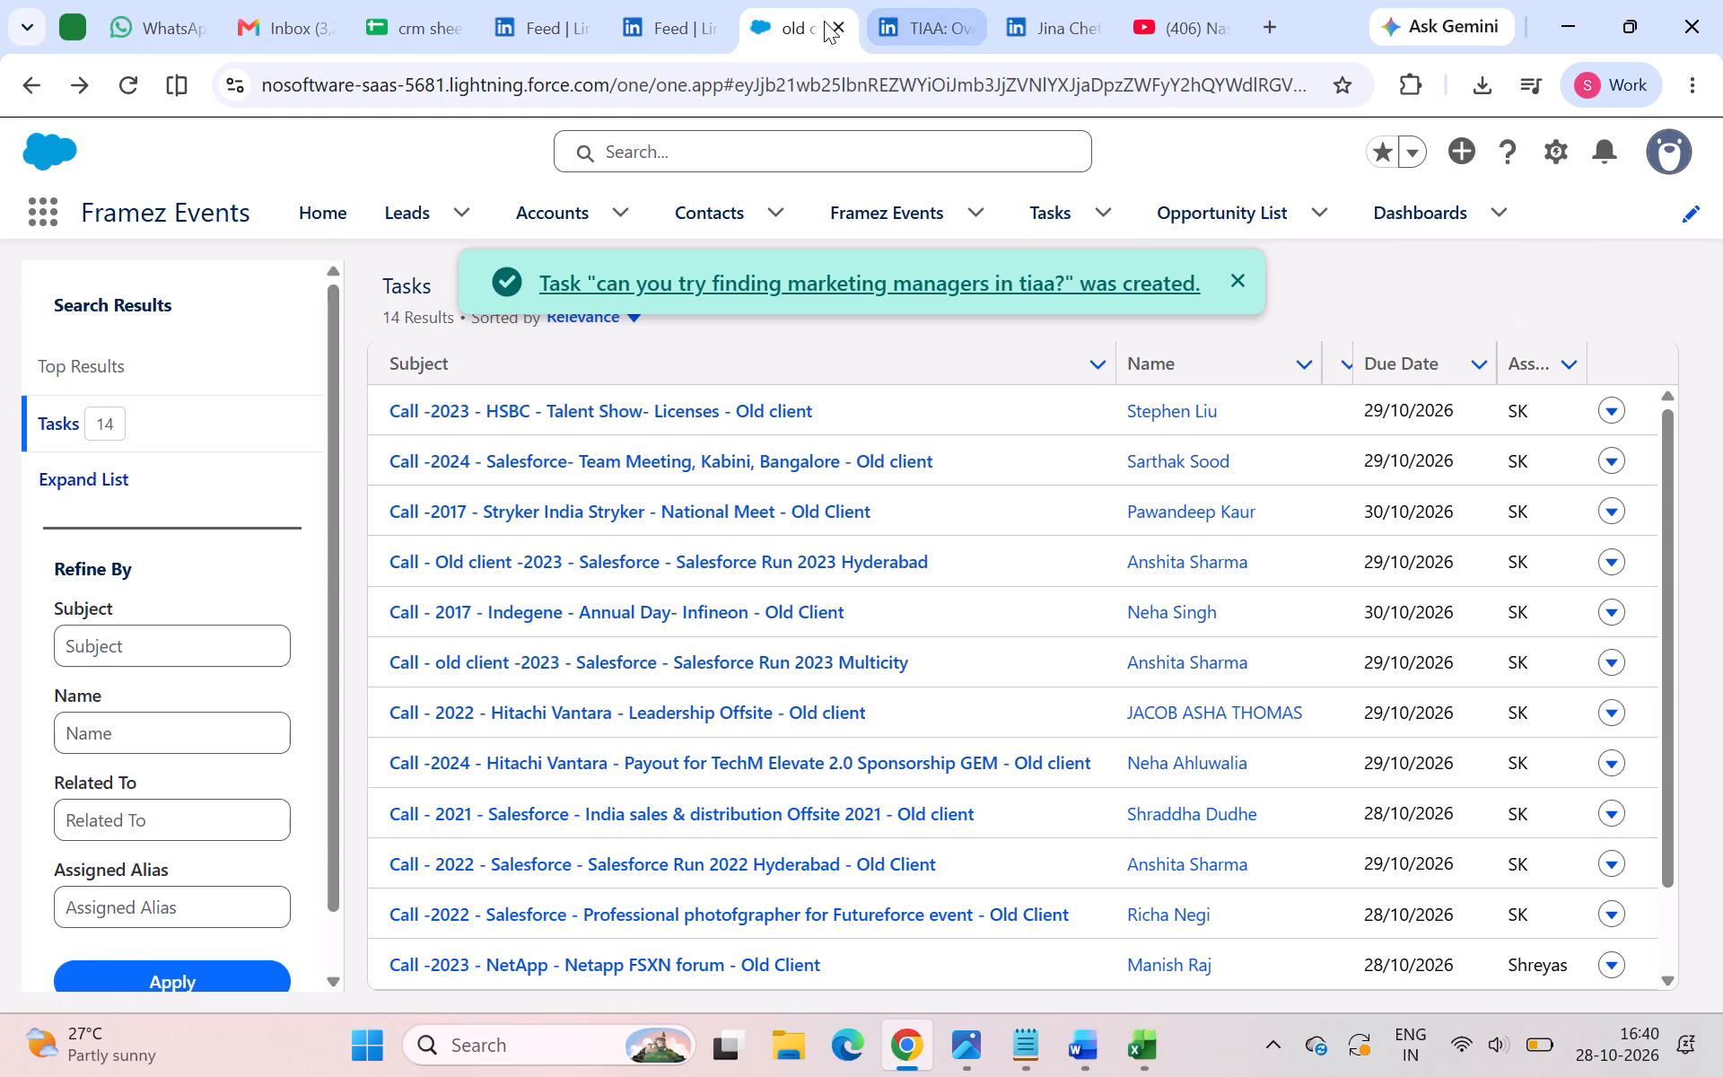
Open Salesforce in a second browser tab beside the first, search for "old clients" and list all matching tasks.
left_click(1271, 11)
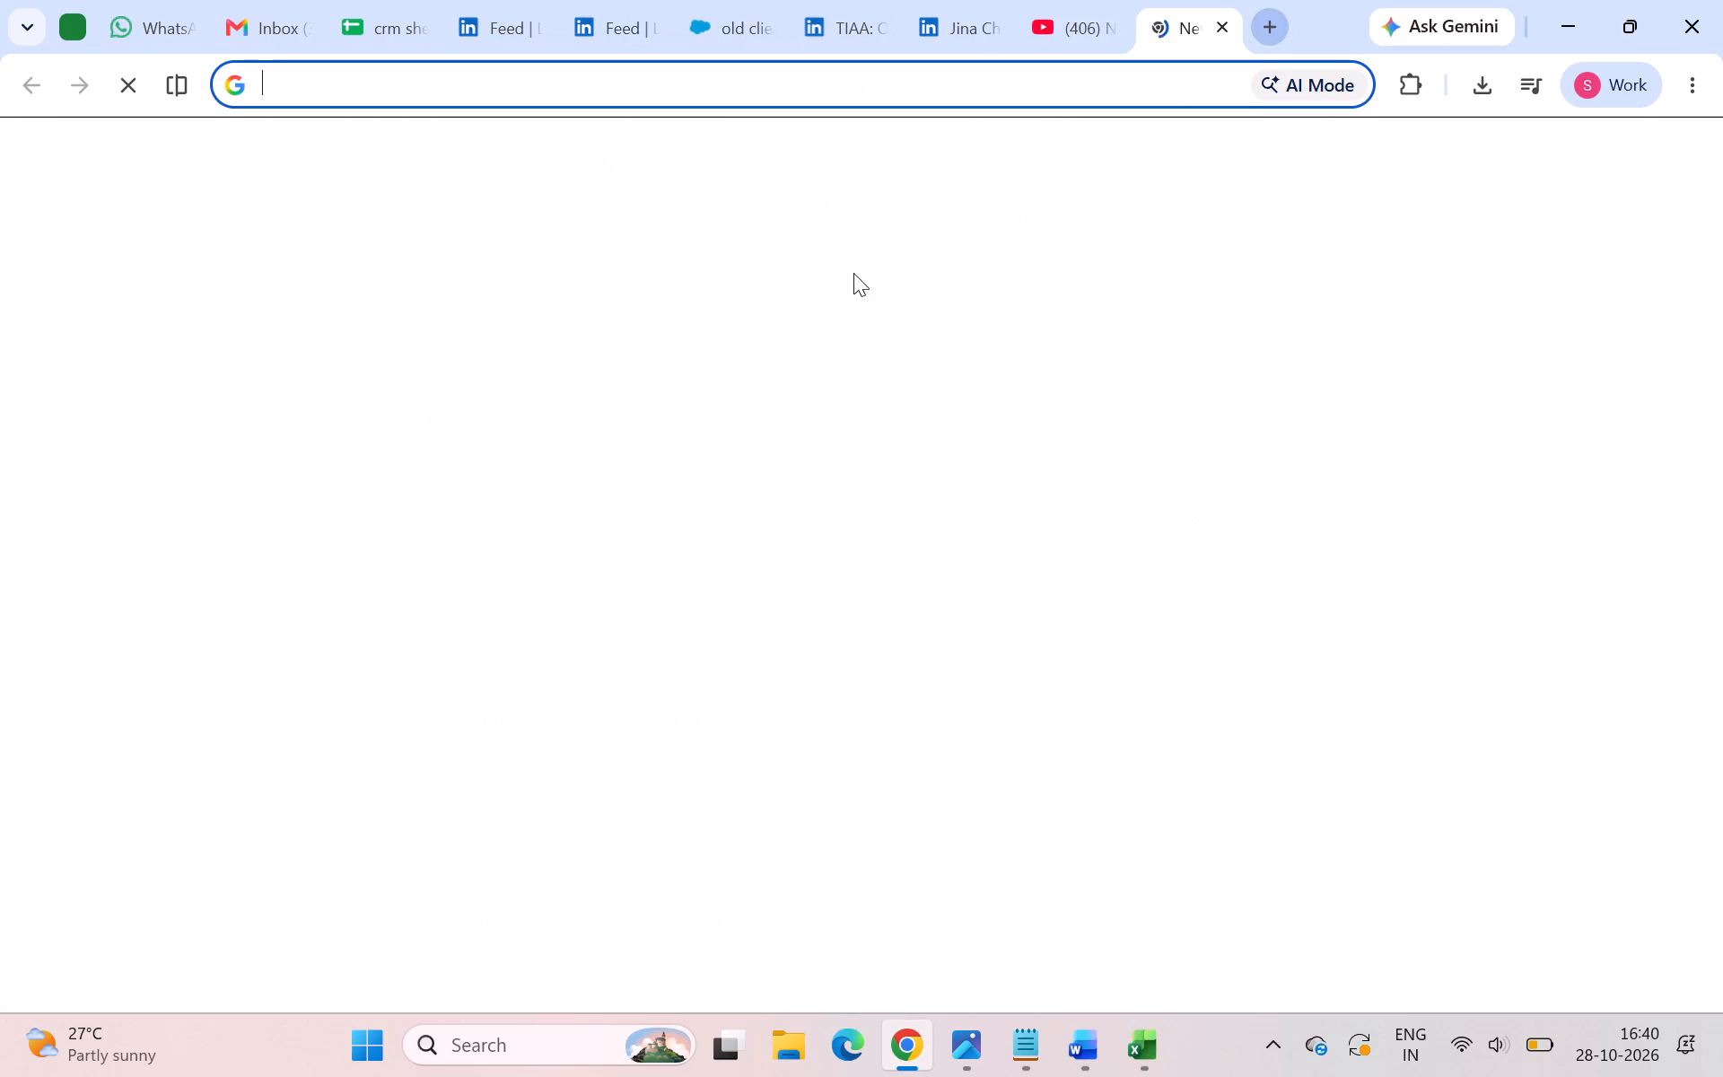
left_click(400, 786)
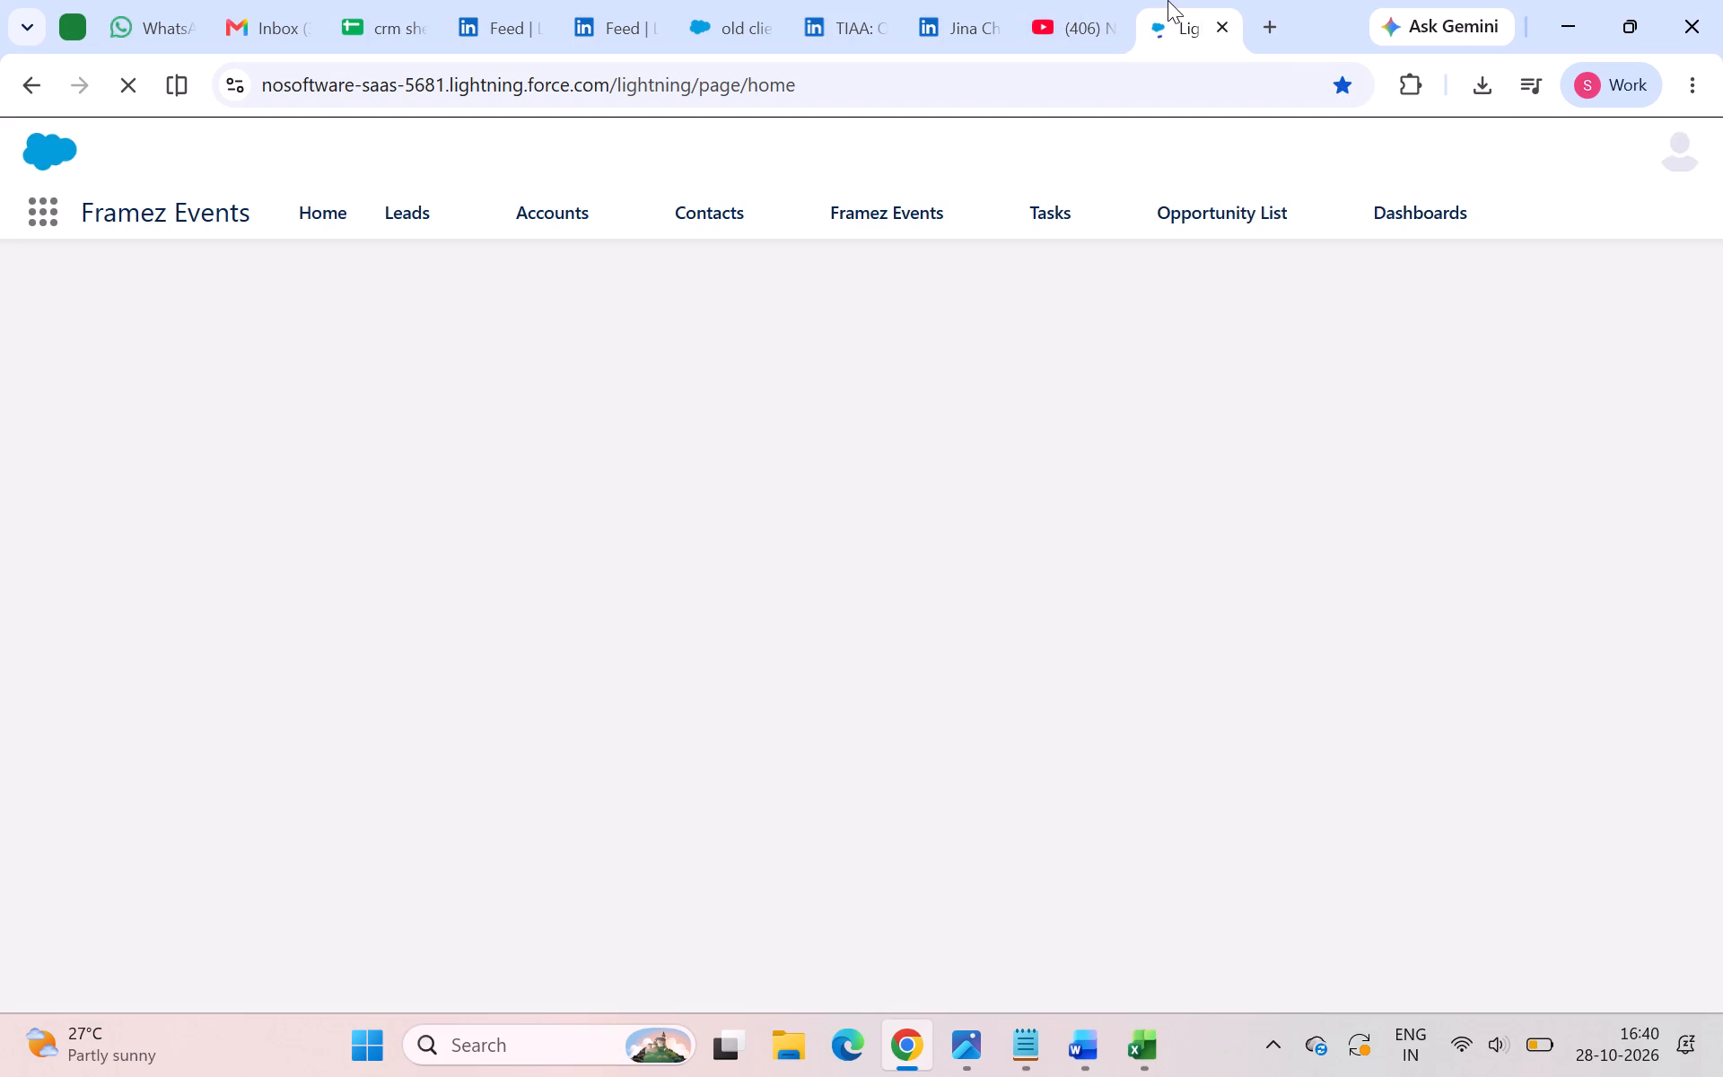
left_click_drag(1171, 21, 848, 0)
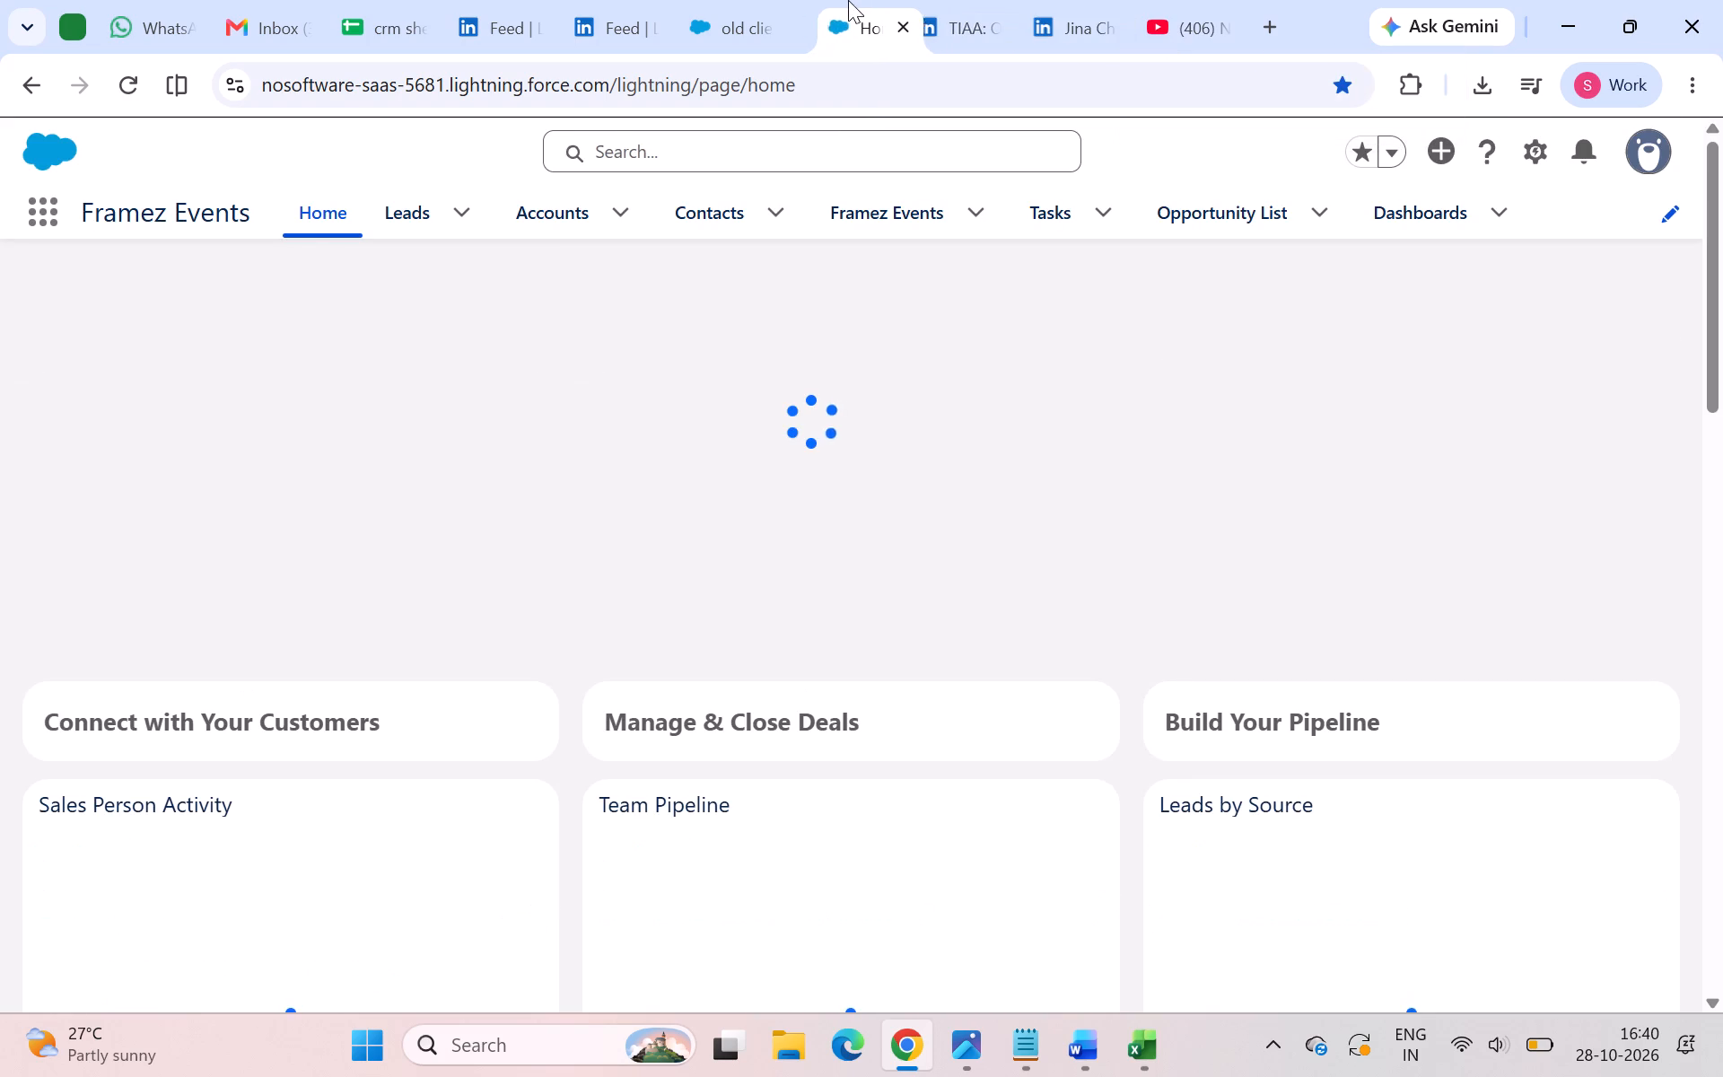
left_click_drag(848, 0, 843, 0)
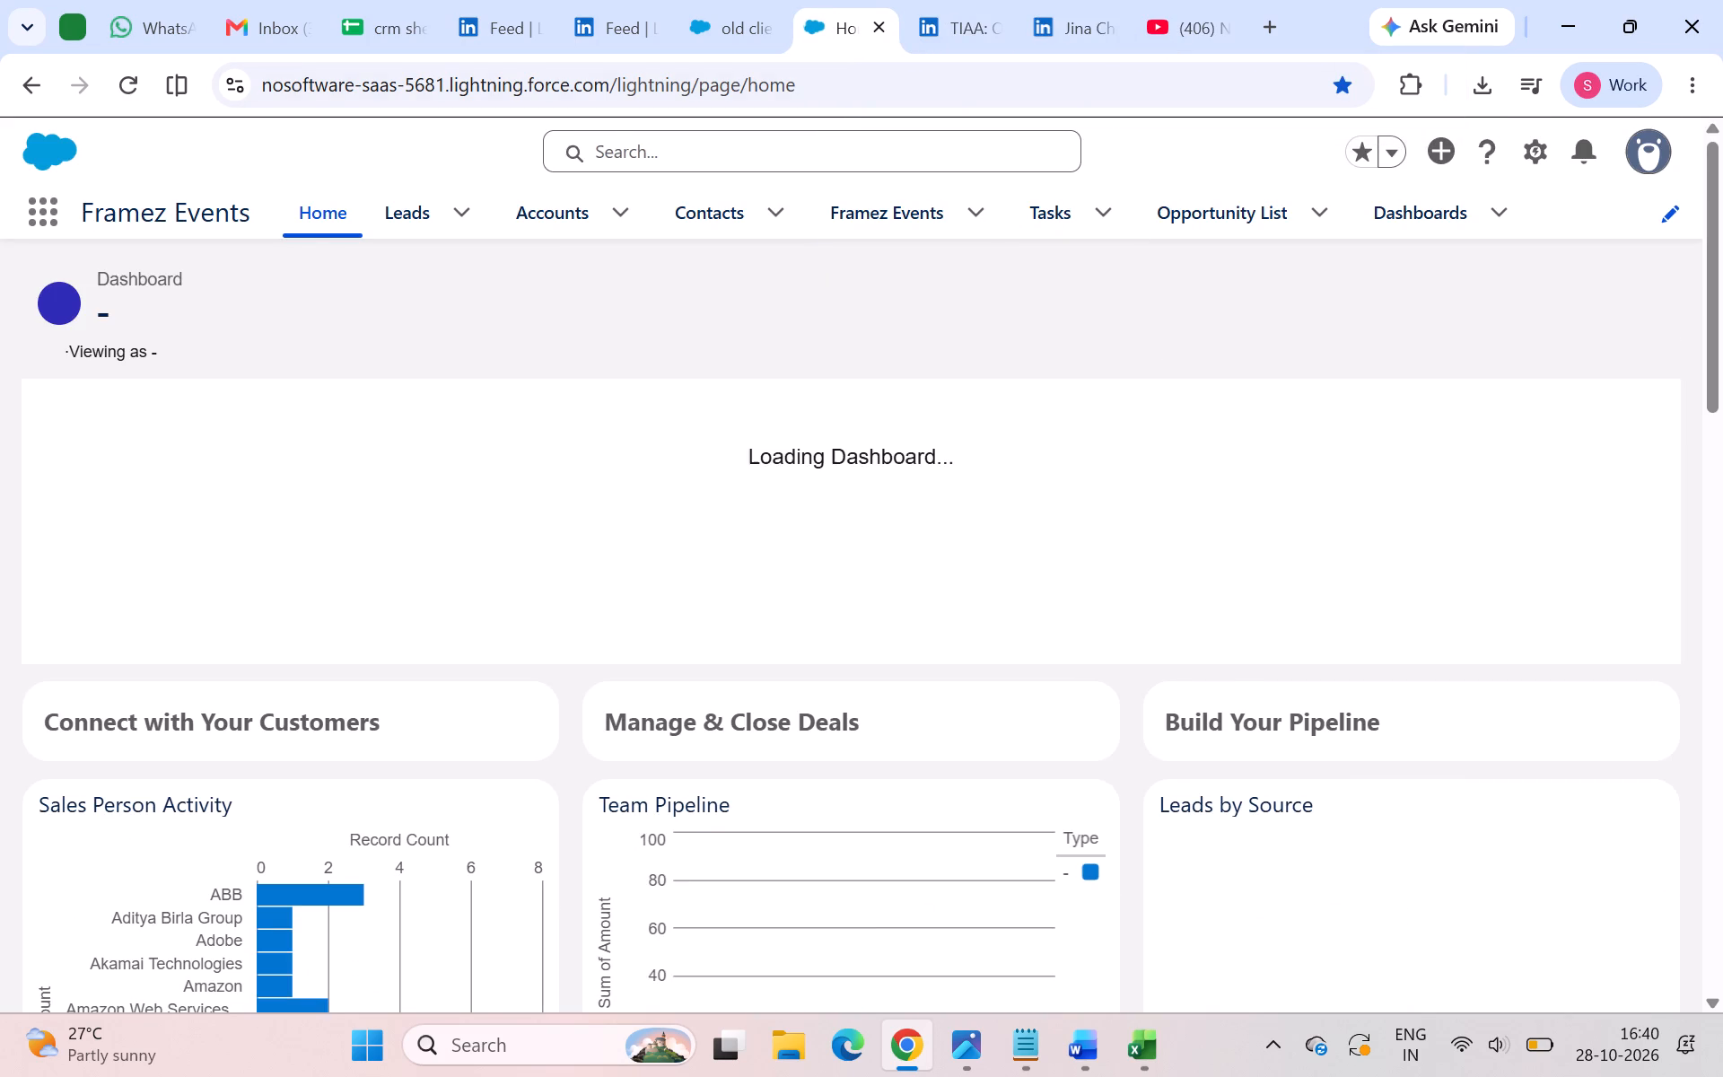
left_click(741, 138)
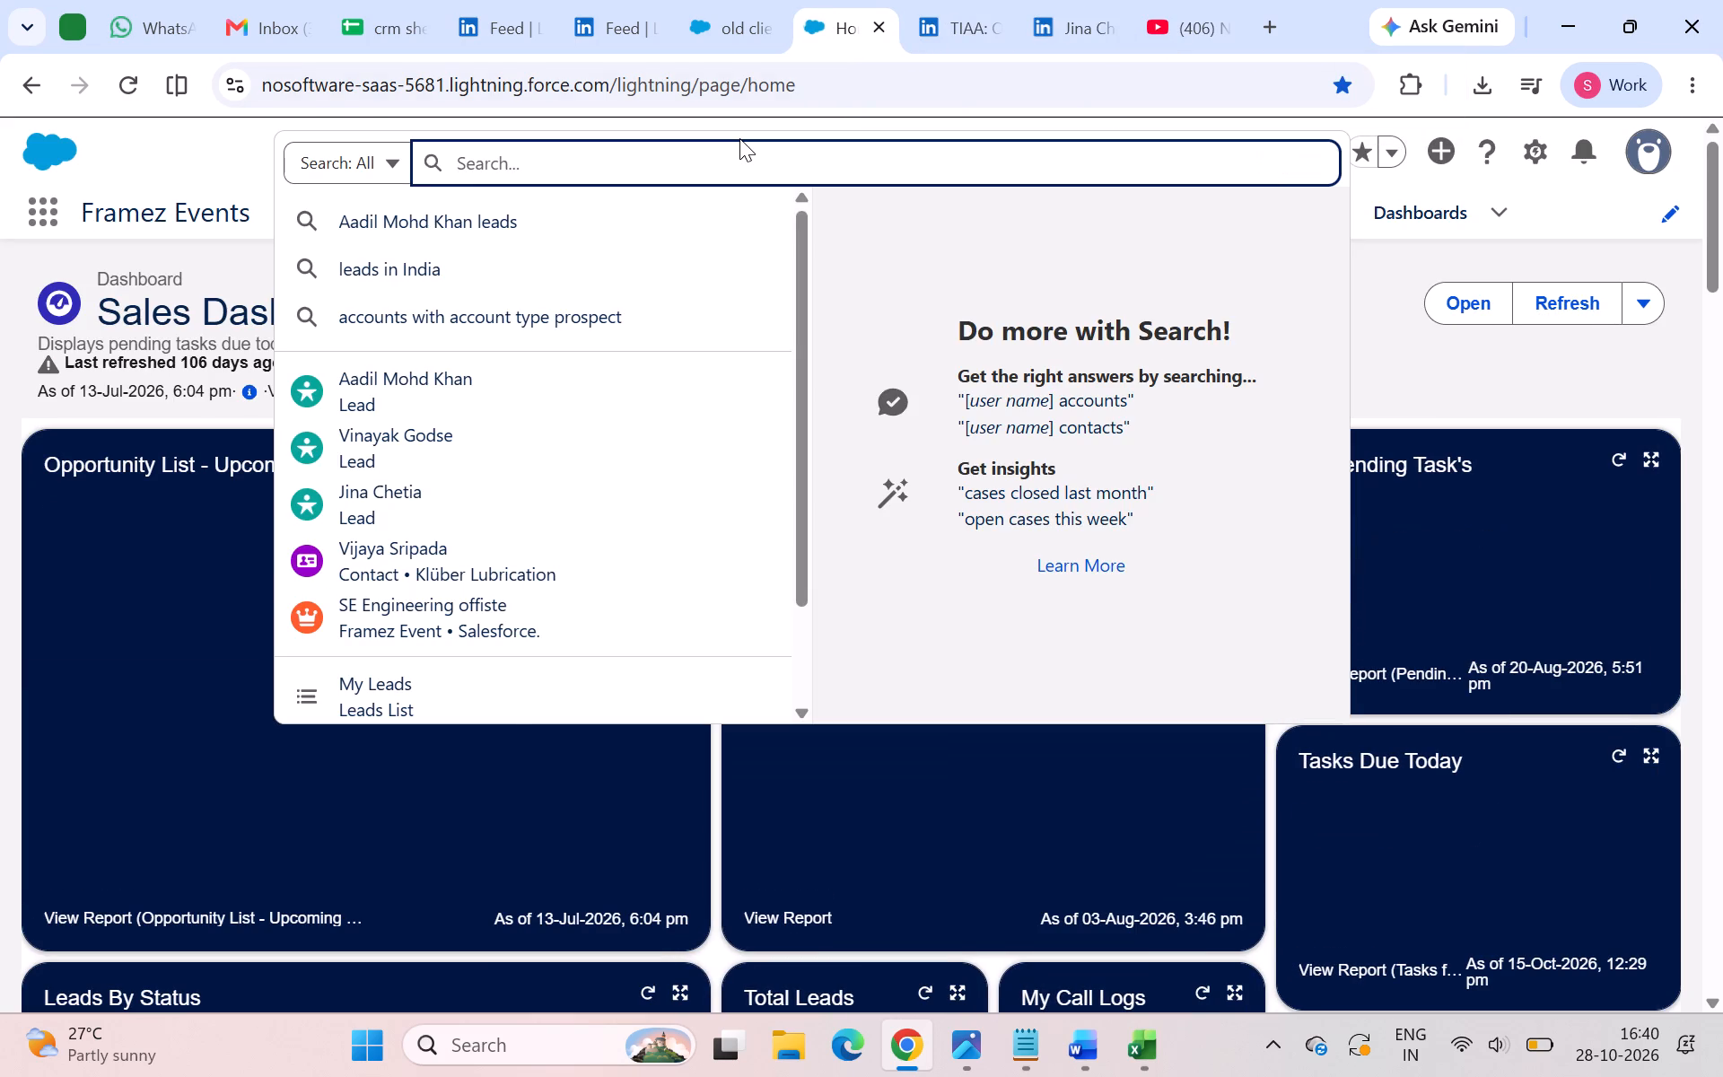
type("old clients")
key("Return")
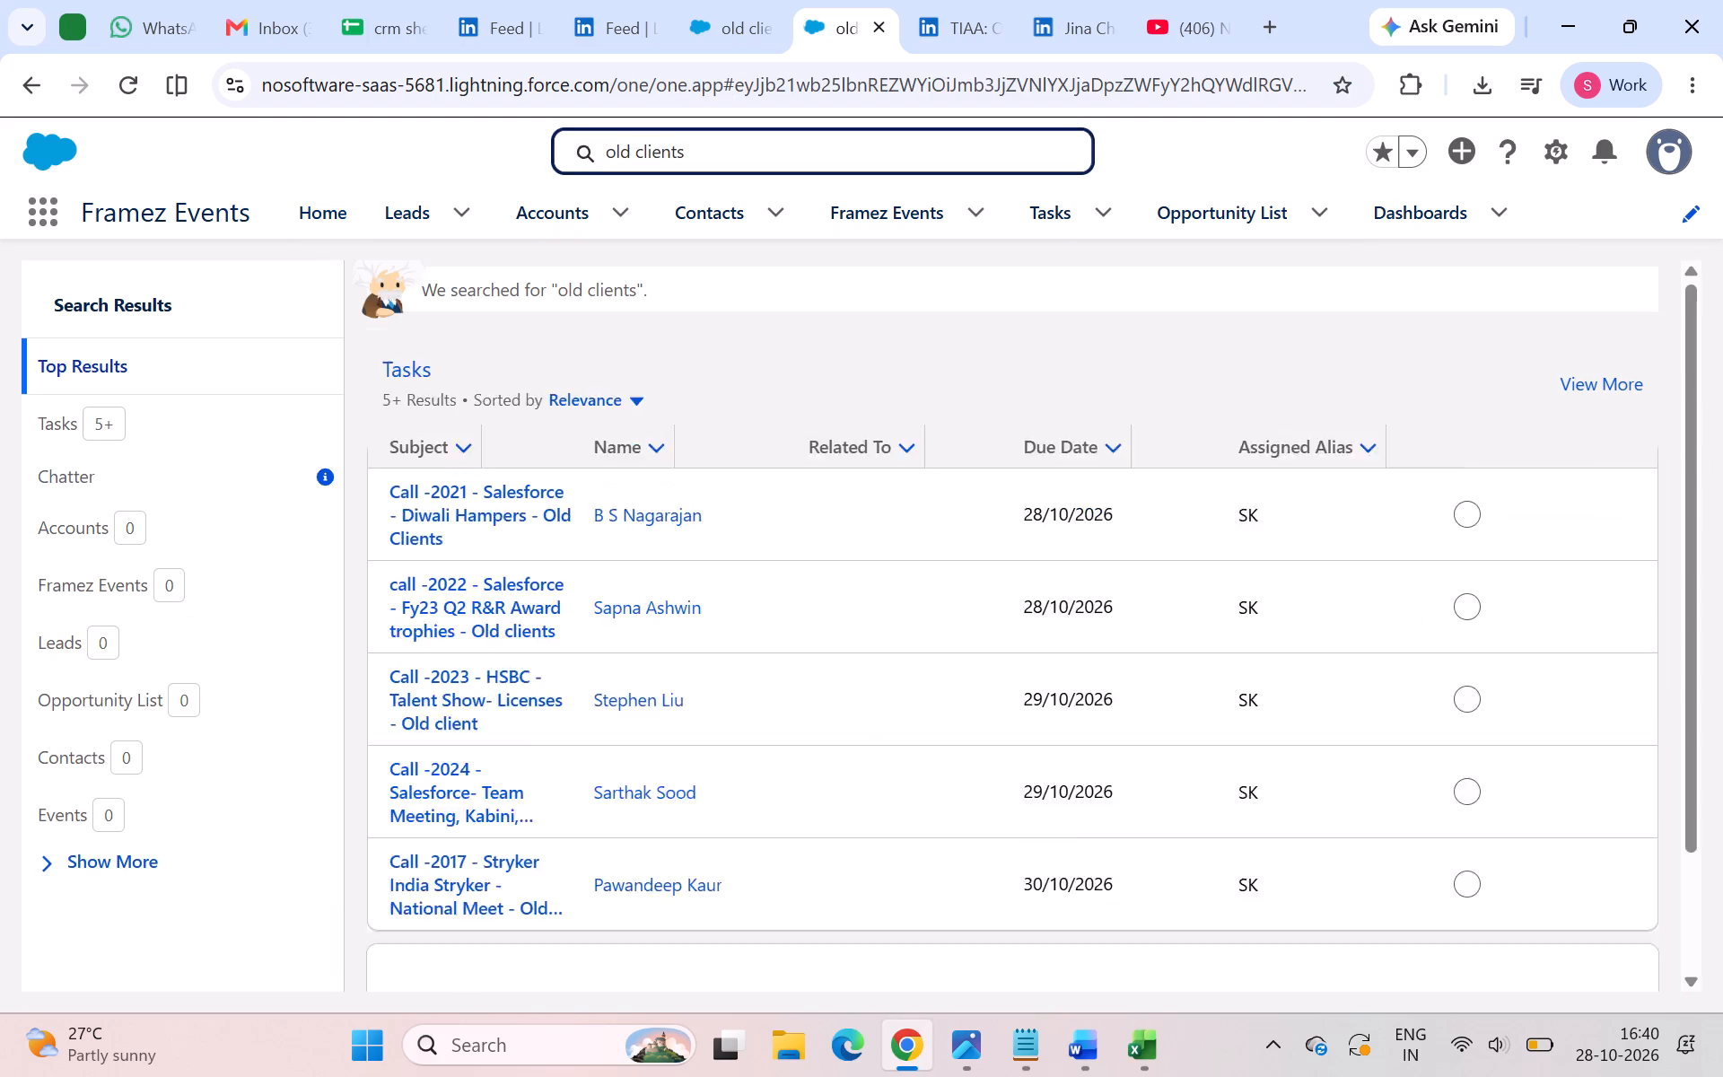
left_click(1595, 432)
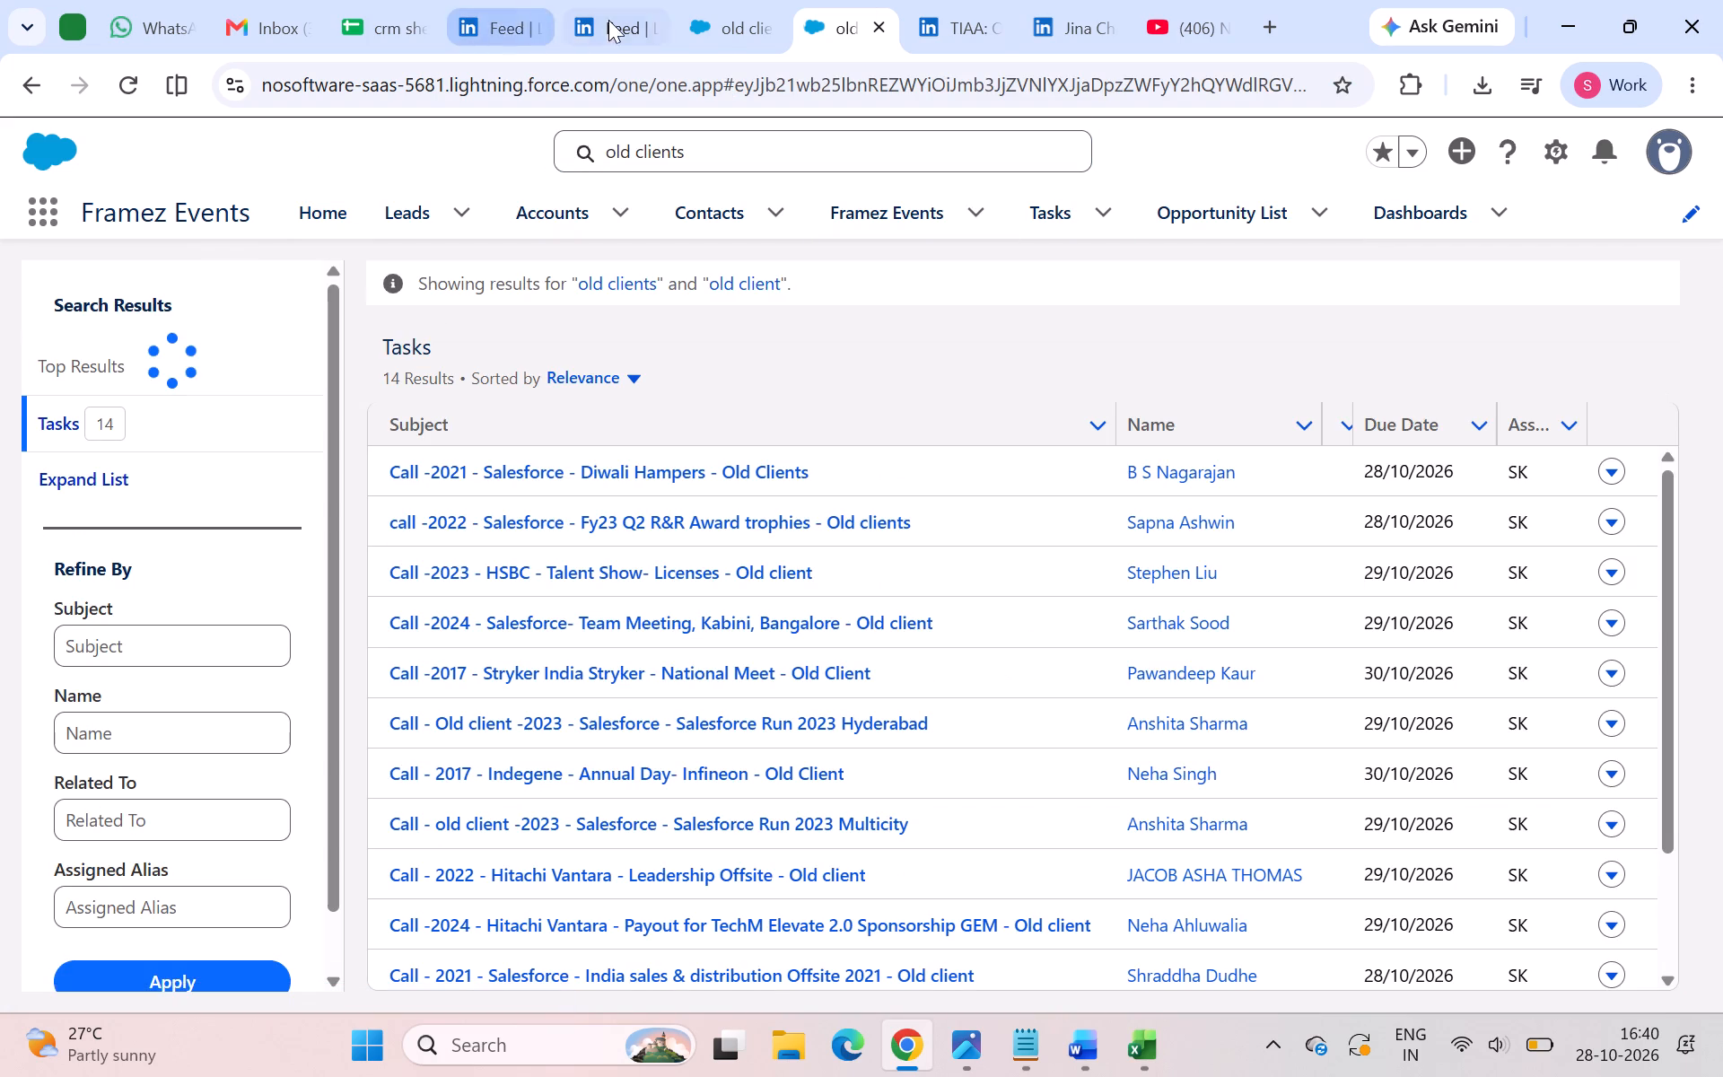
left_click_drag(824, 31, 686, 31)
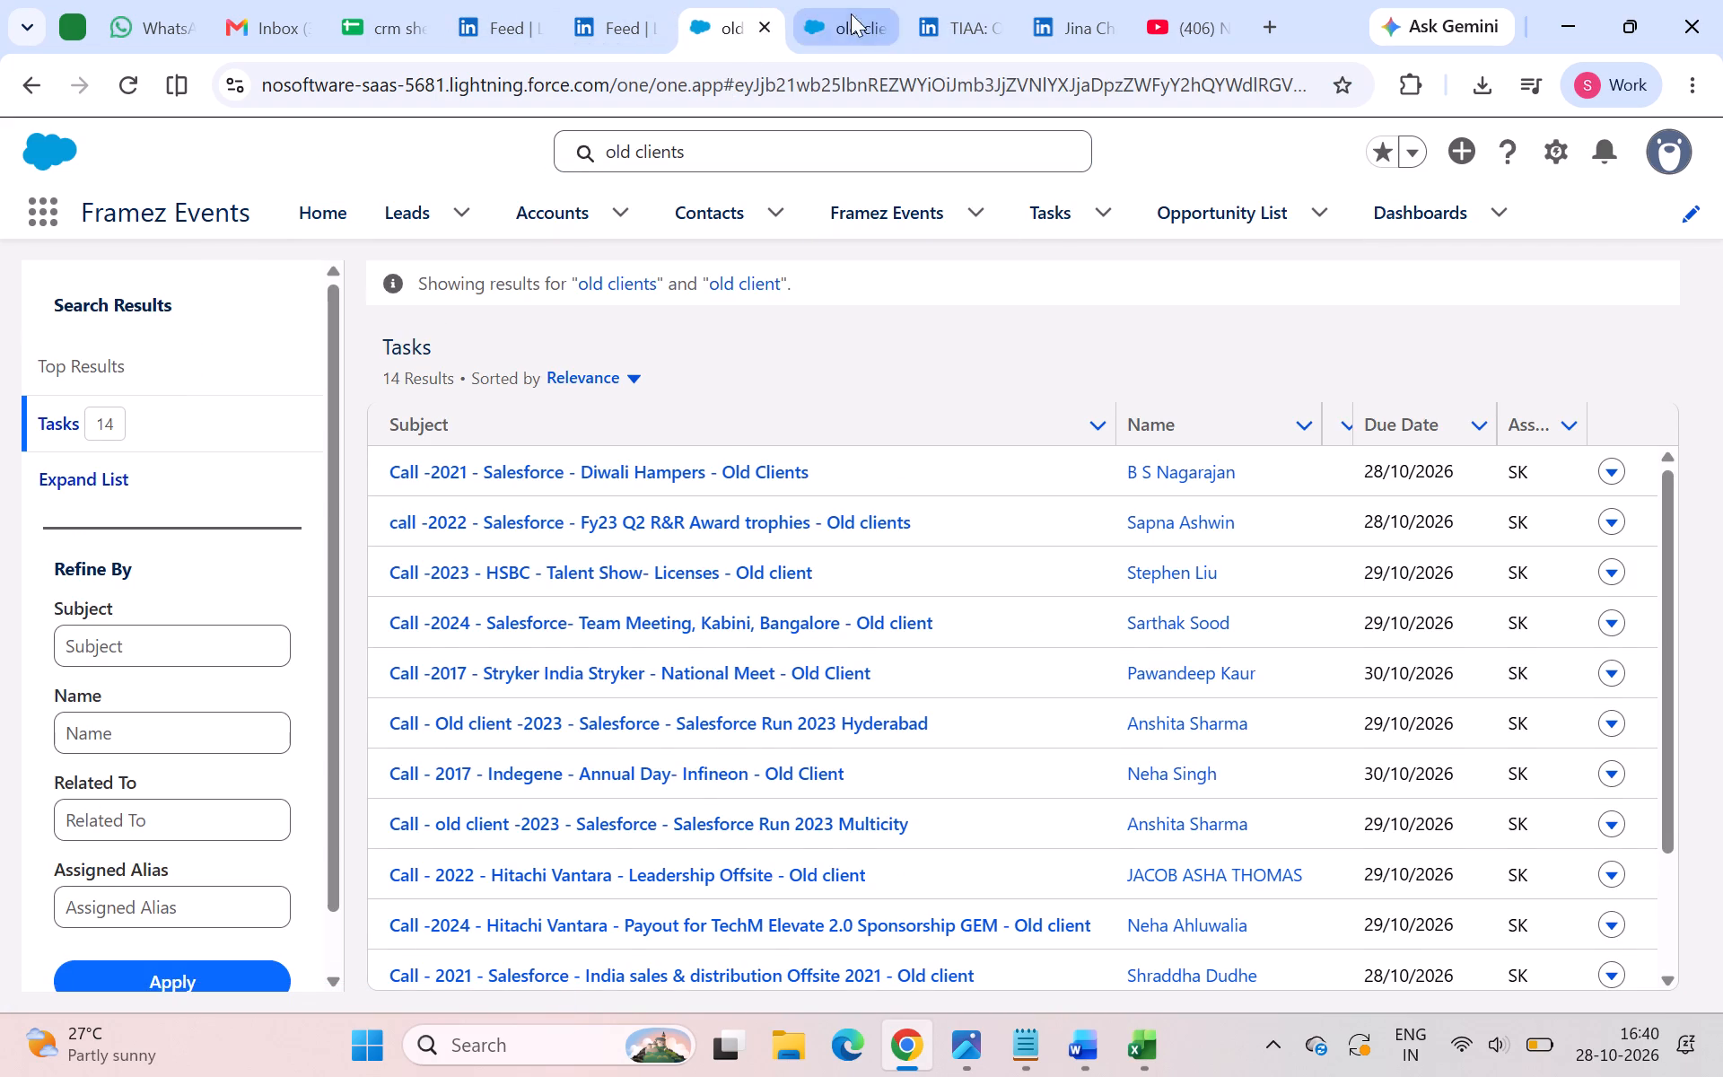
Open the 2024 Salesforce Team Meeting, Kabini, Bangalore old-client call task and review the details of its linked lead.
left_click(842, 9)
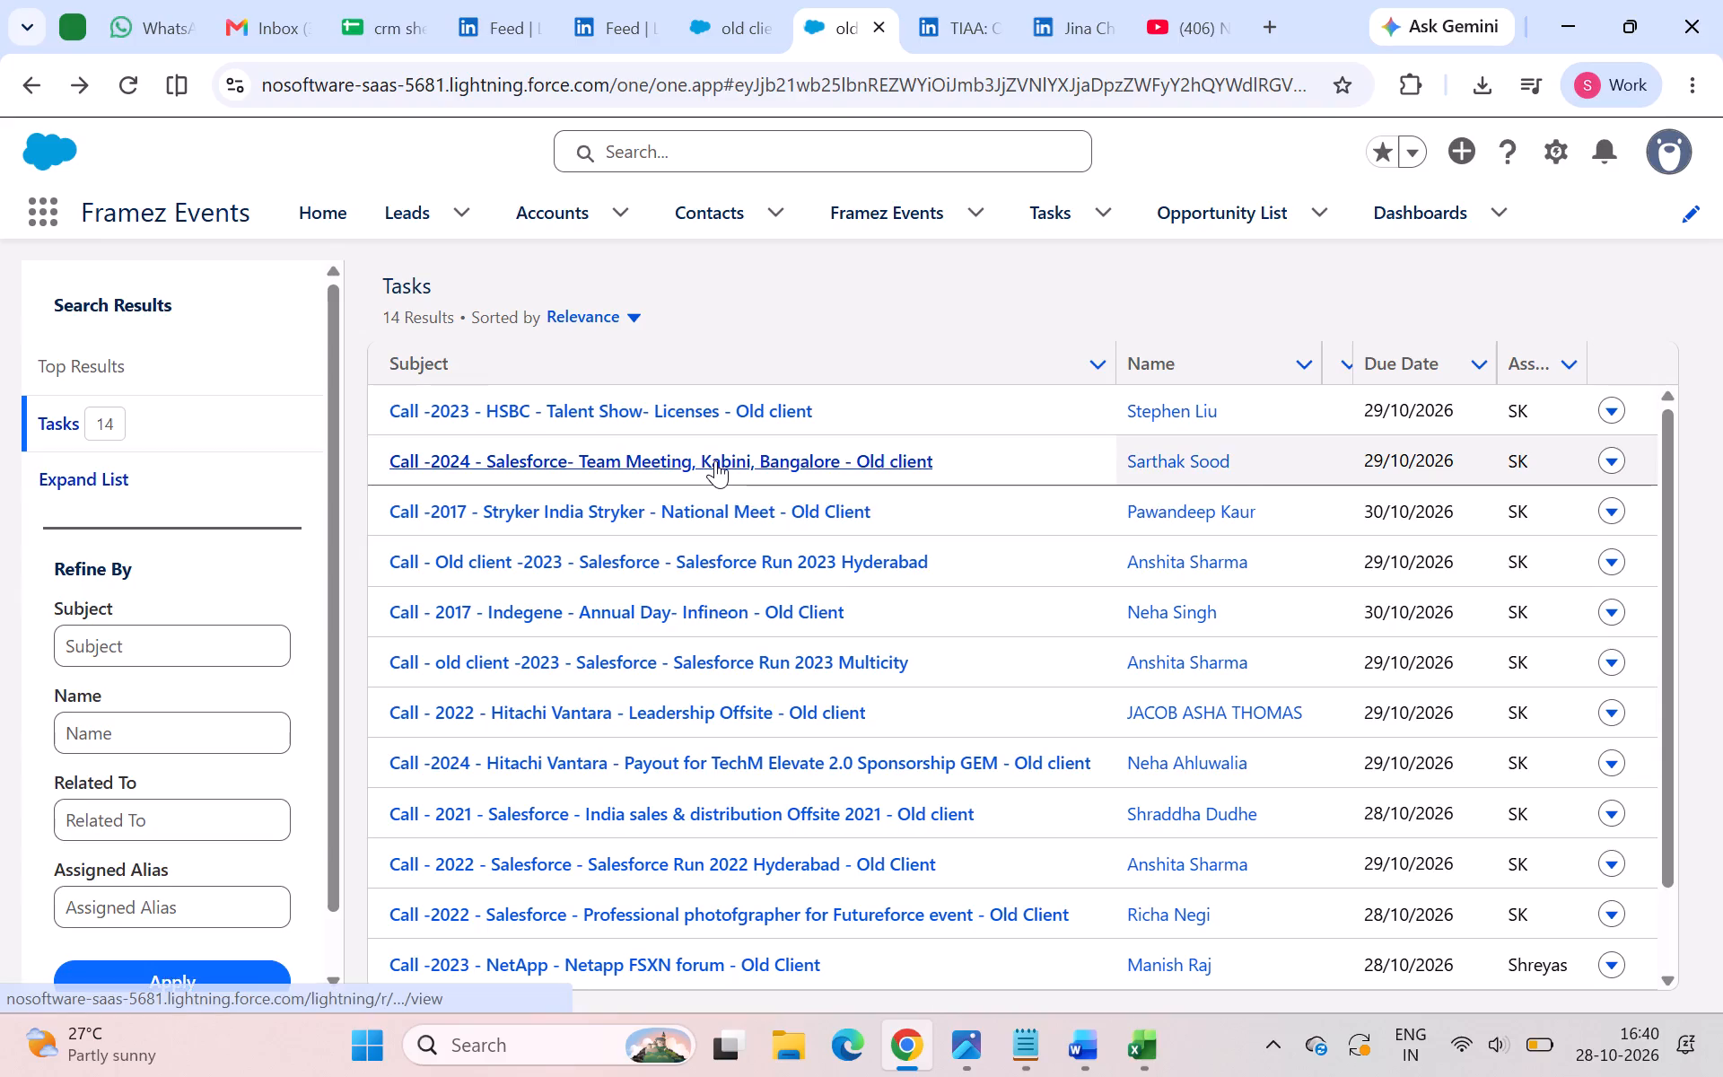
left_click(715, 460)
scroll(713, 501, "down", 1)
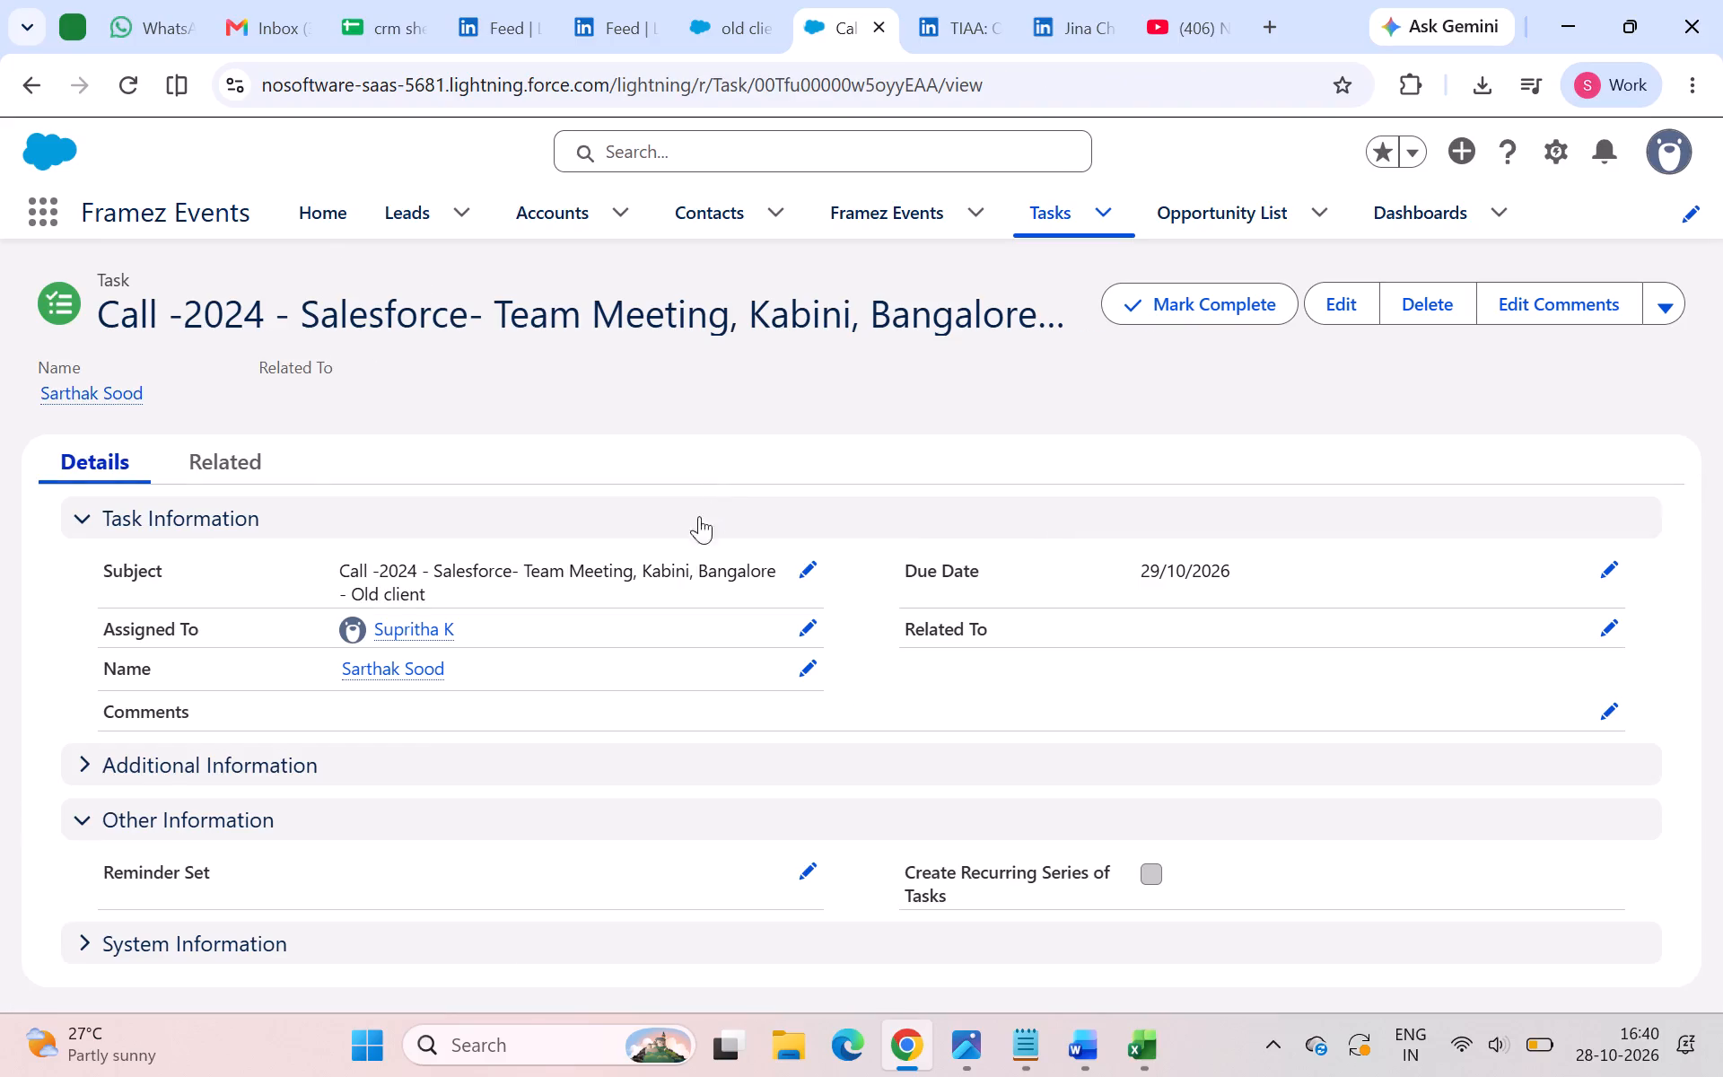
left_click(380, 646)
left_click(376, 673)
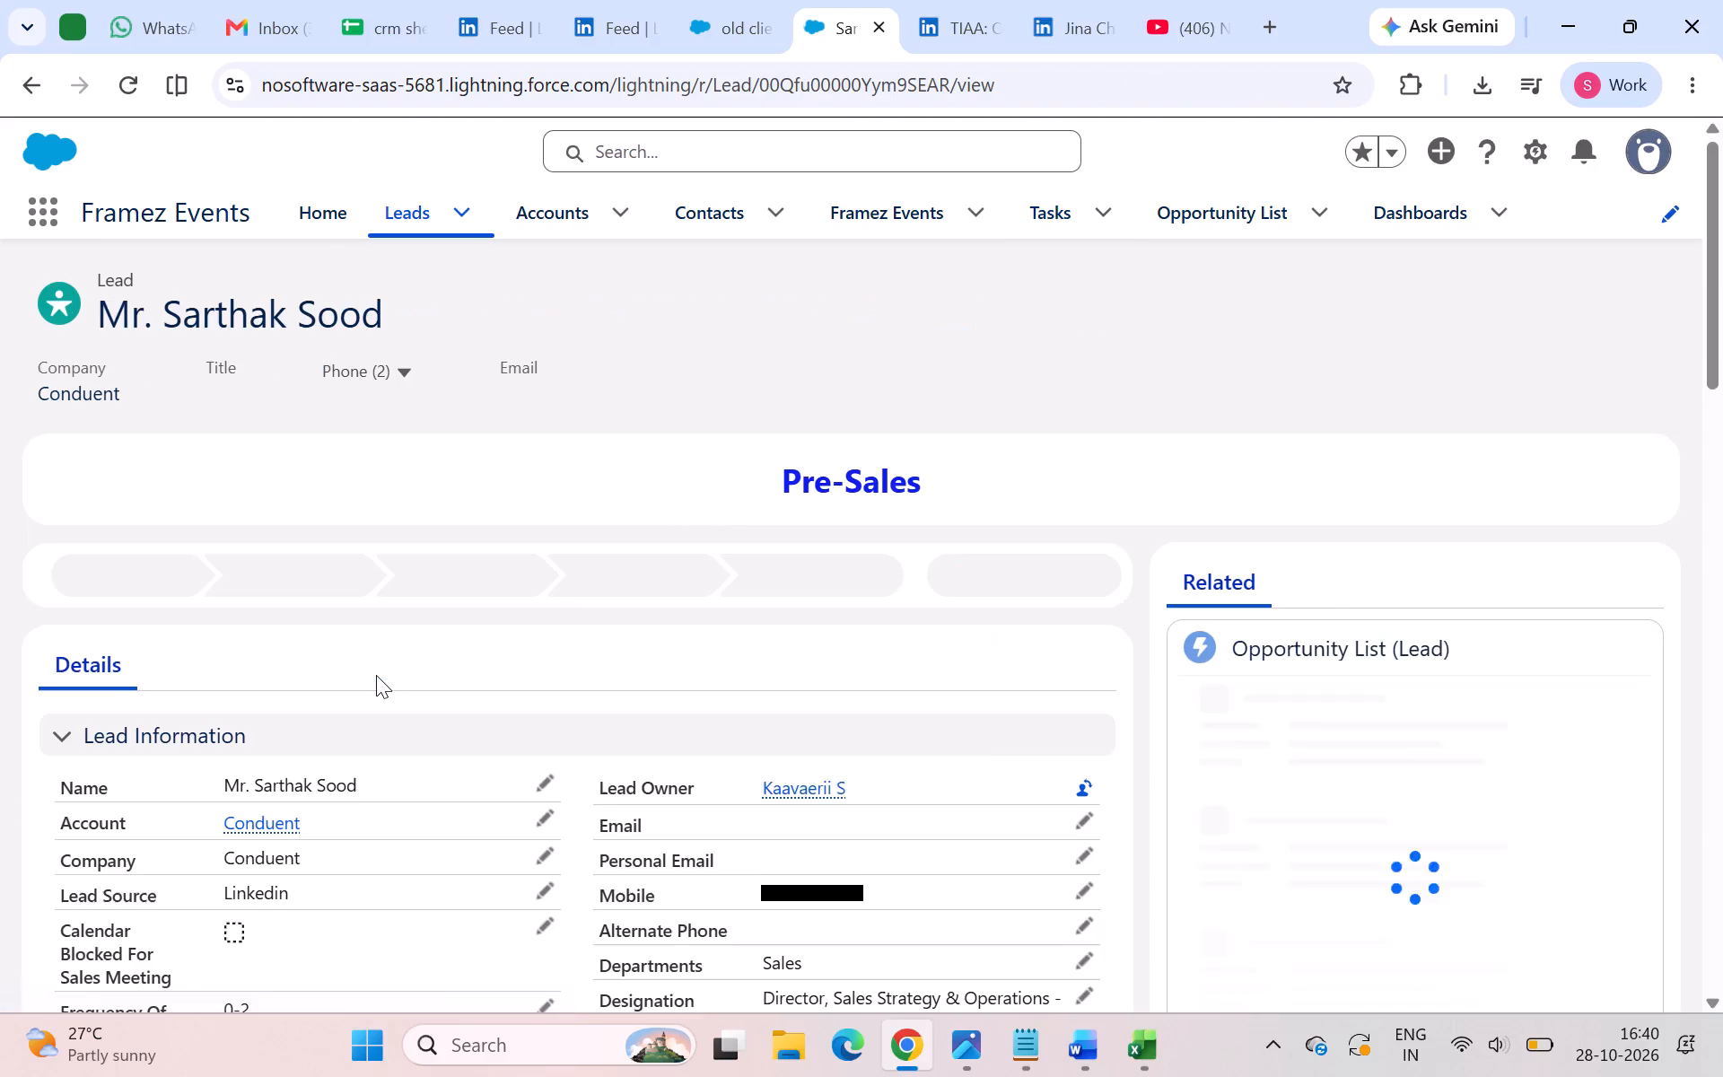
scroll(376, 675, "down", 5)
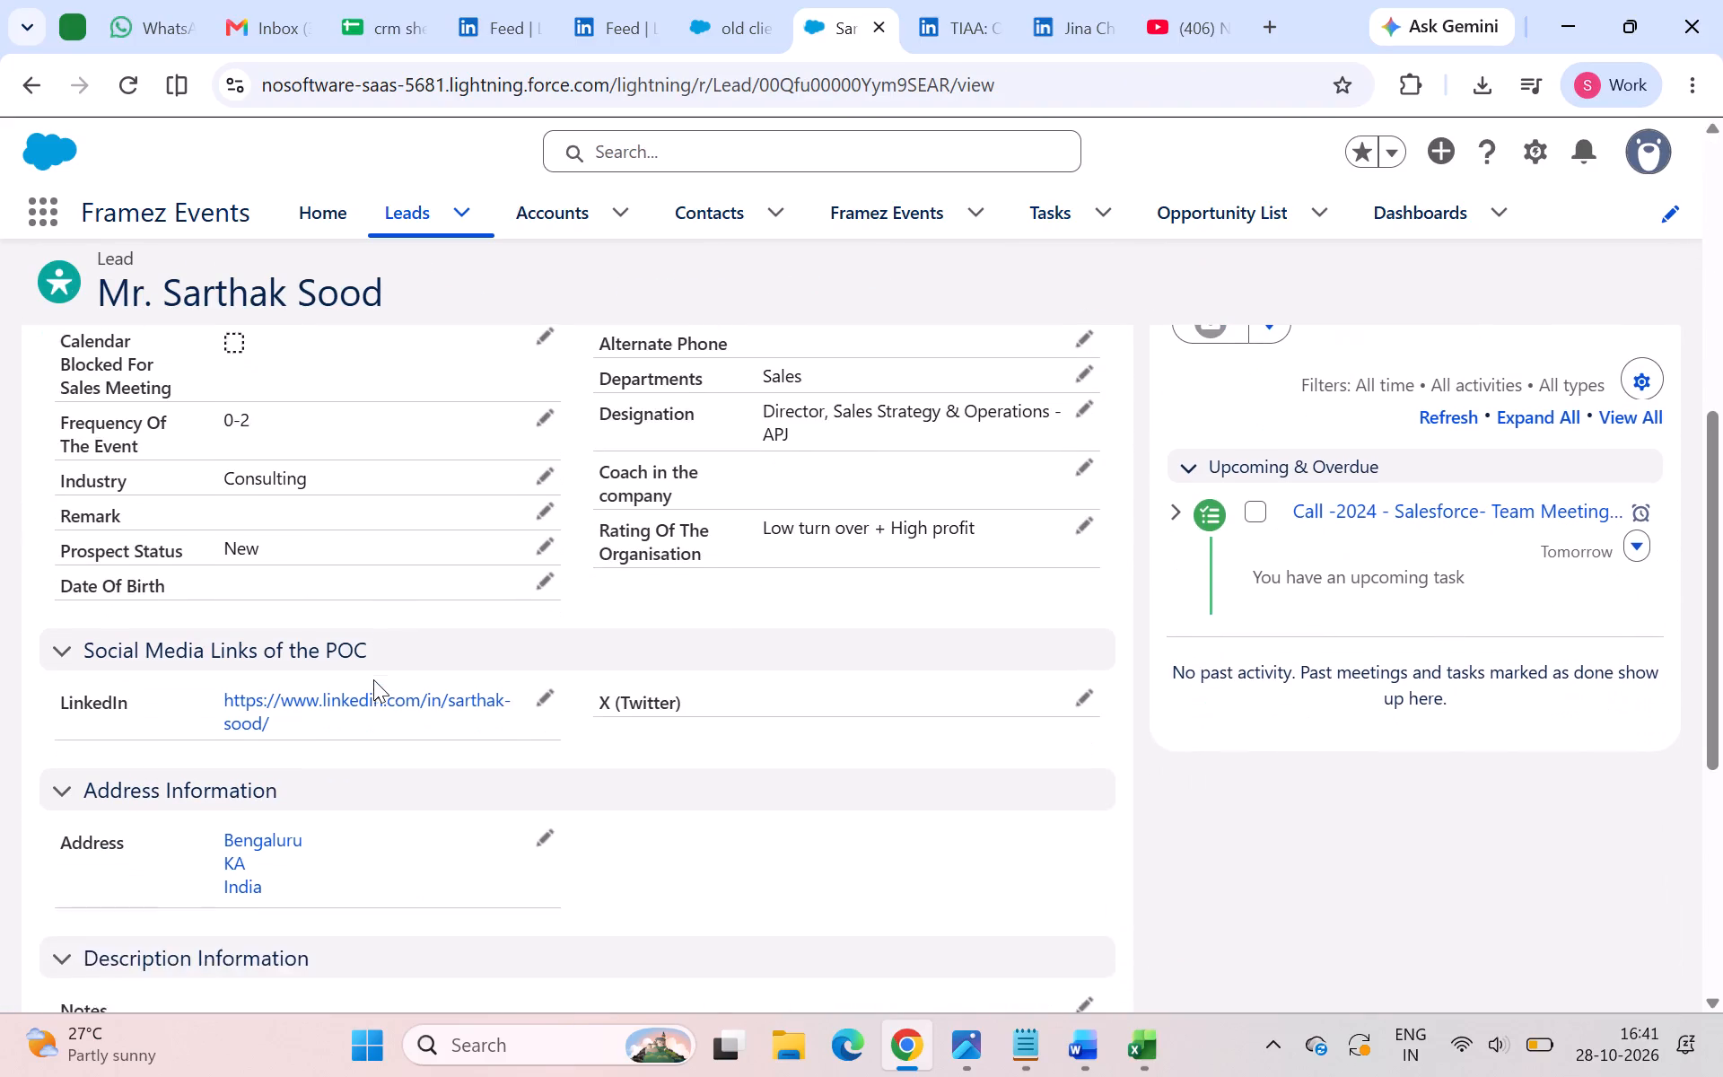
Open the Conduent lead's LinkedIn profile from the lead record and review the work experience and recent activity.
left_click(330, 696)
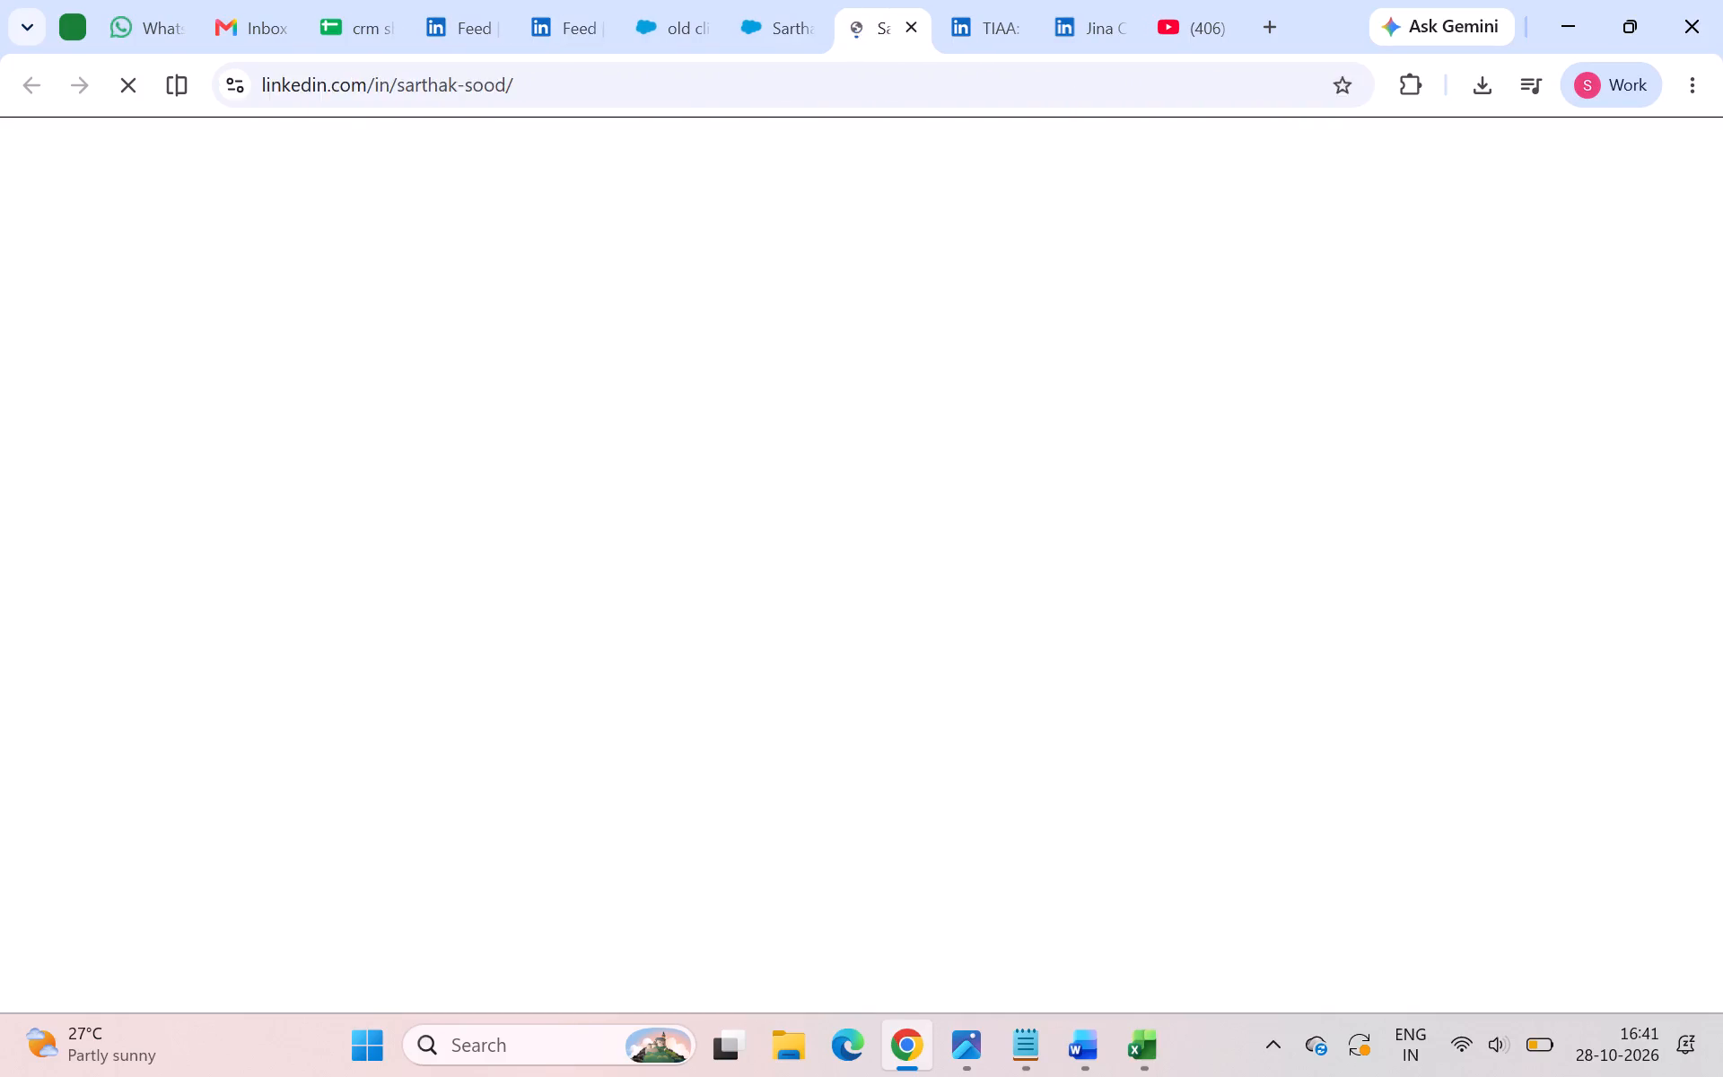
left_click(260, 404)
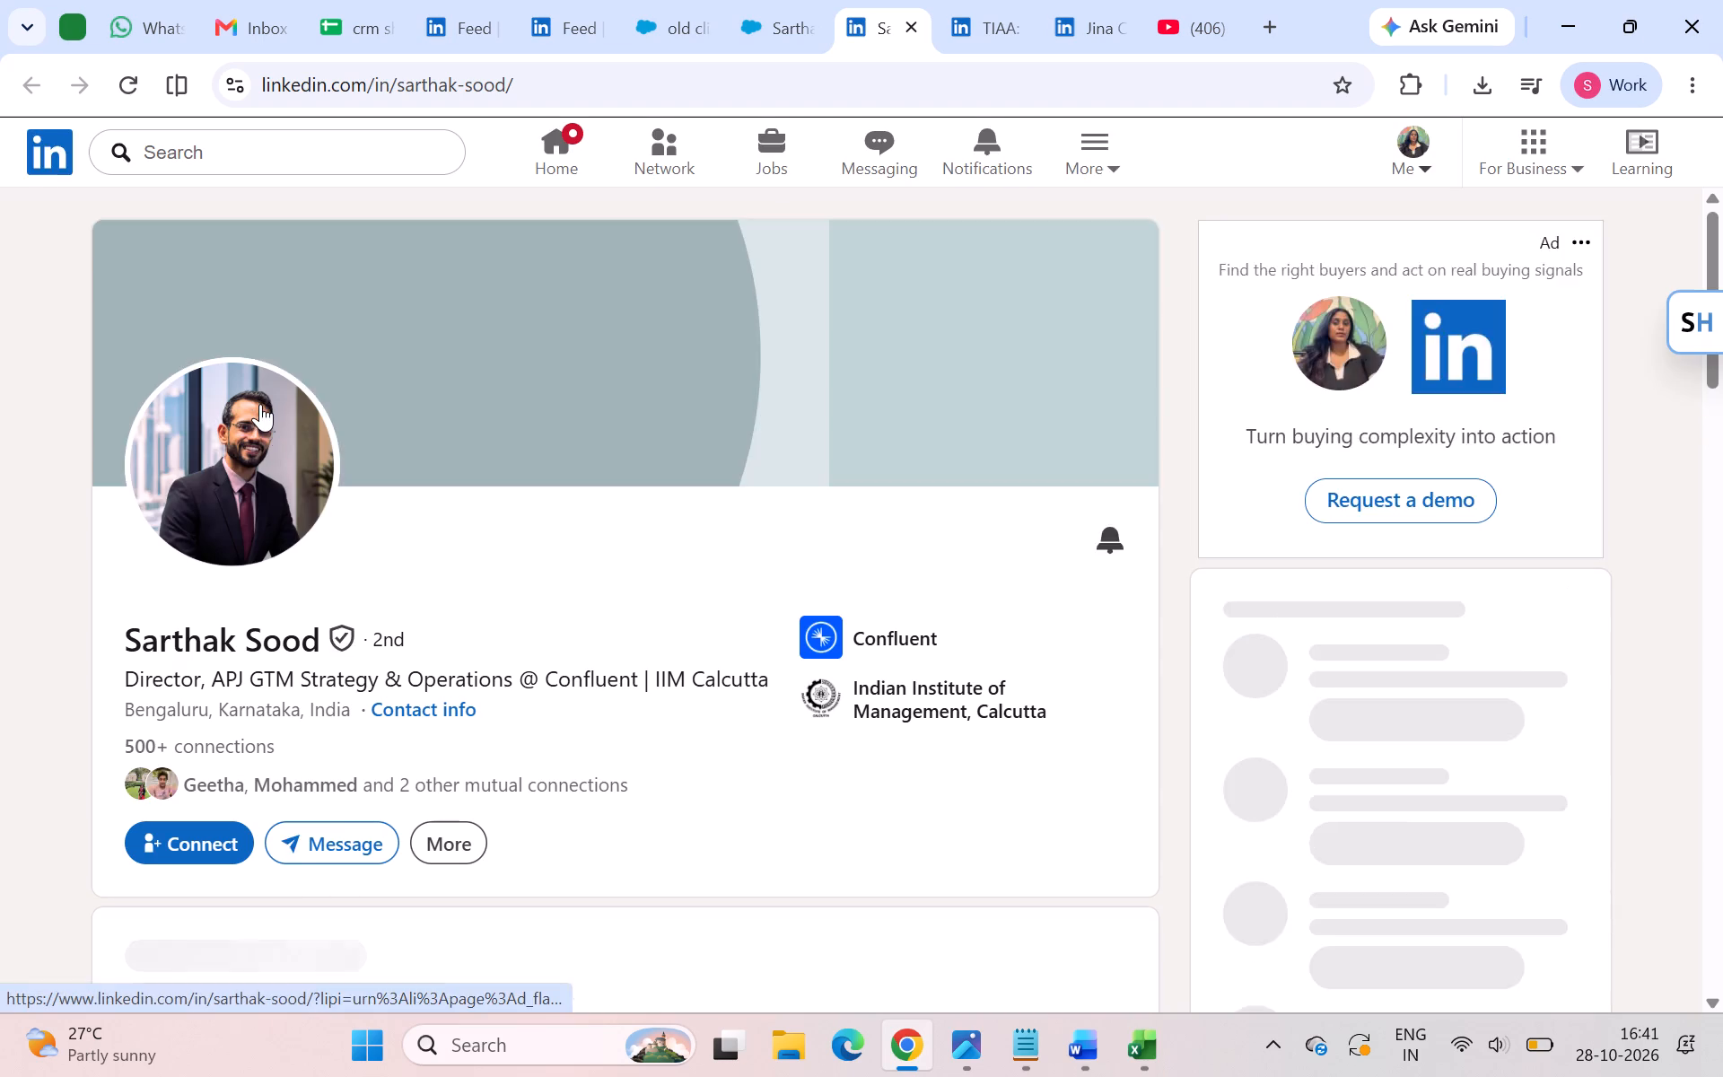
left_click(260, 418)
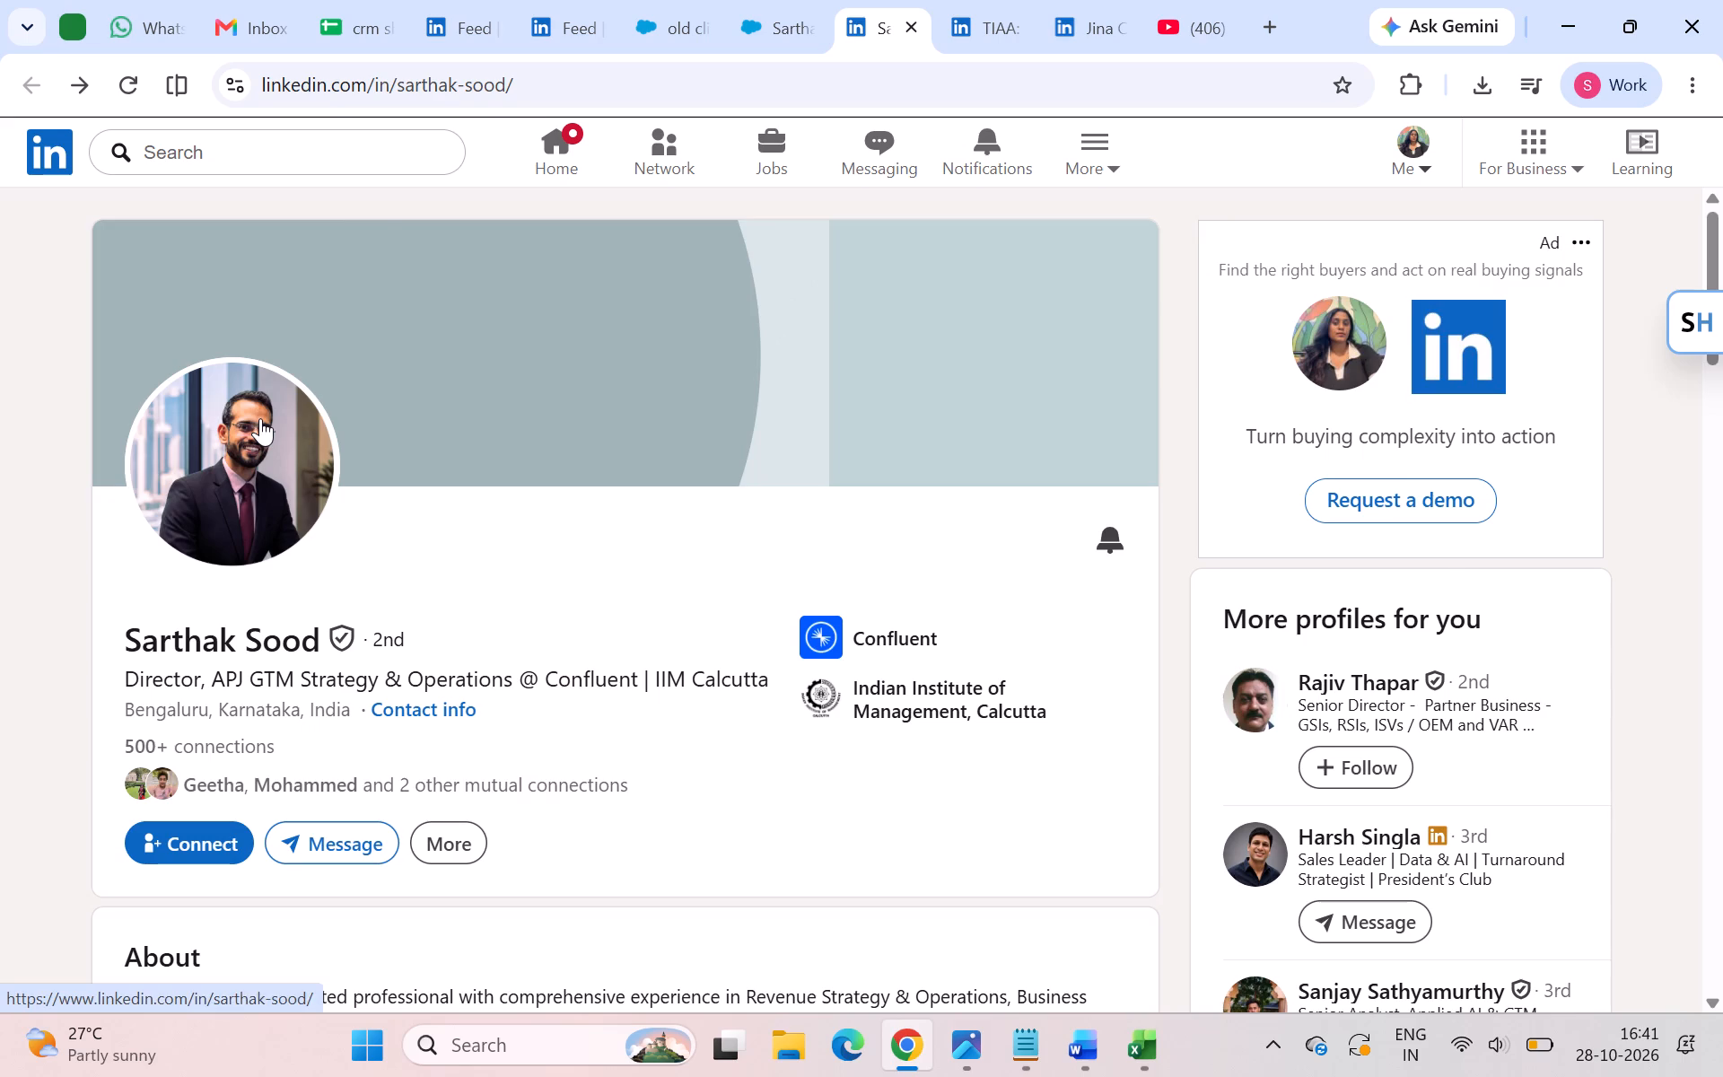
scroll(260, 418, "down", 6)
scroll(530, 758, "down", 5)
scroll(530, 758, "up", 3)
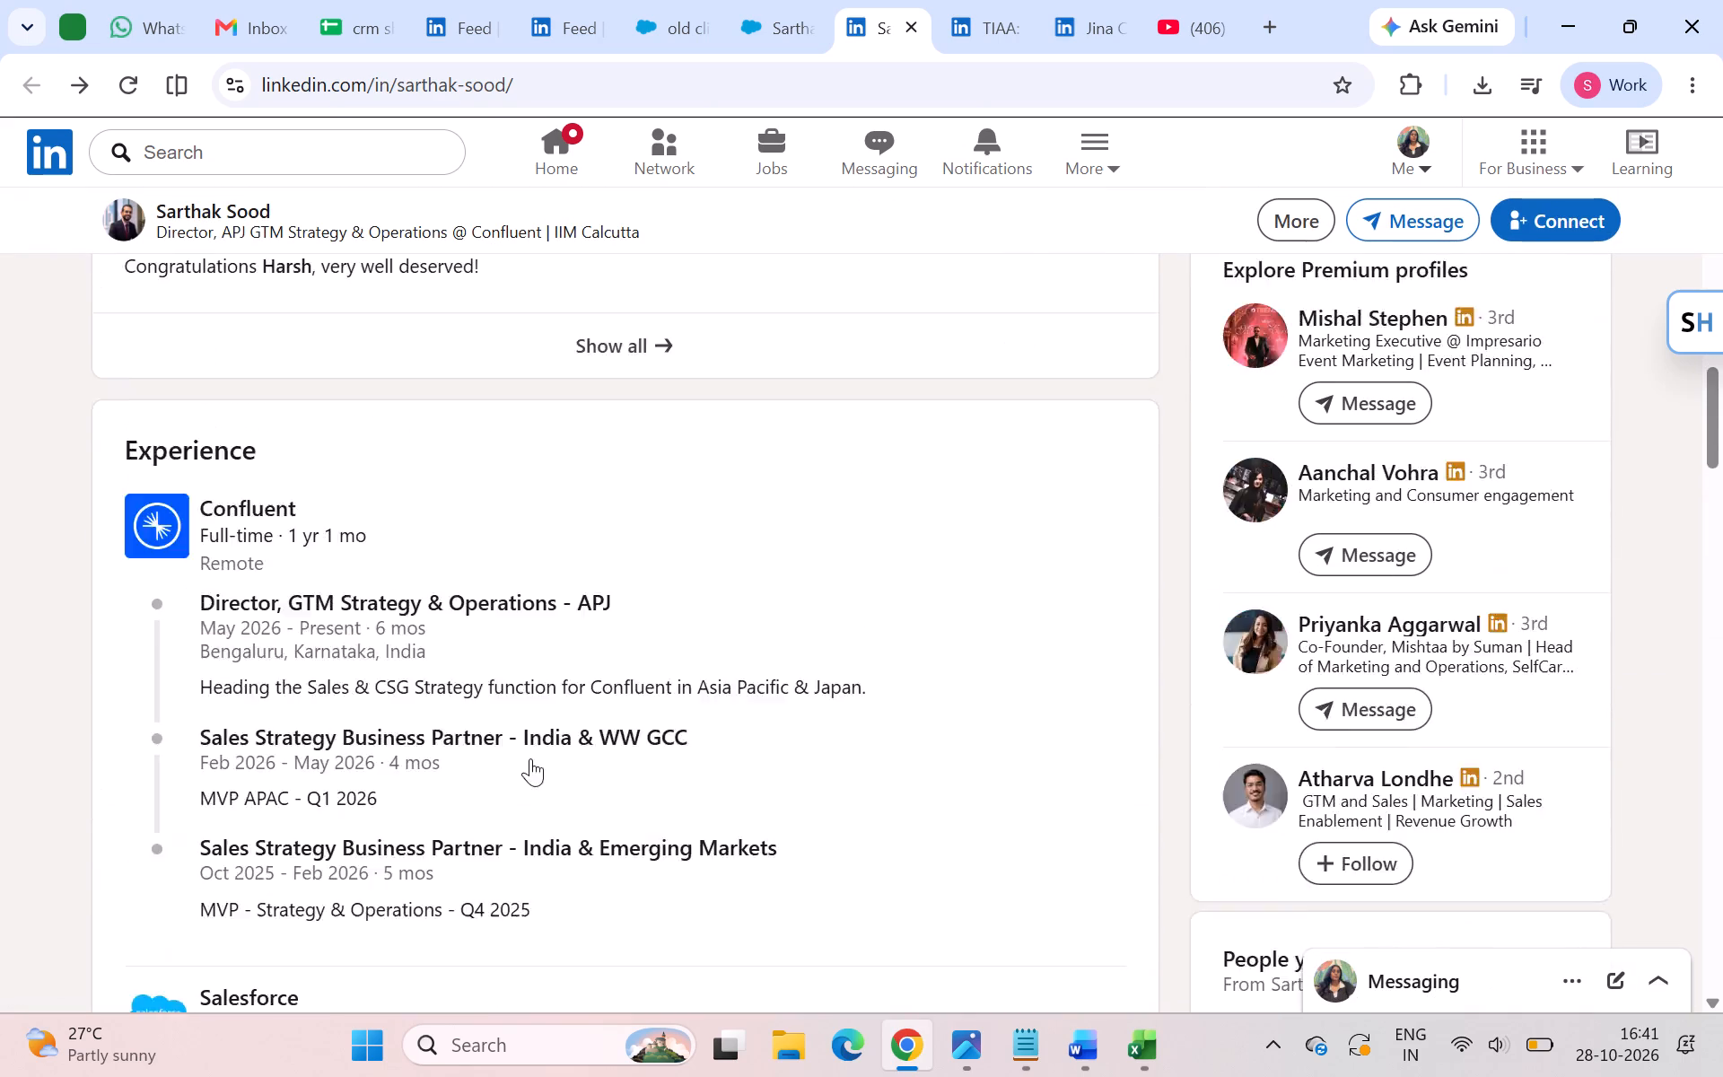
scroll(530, 758, "up", 2)
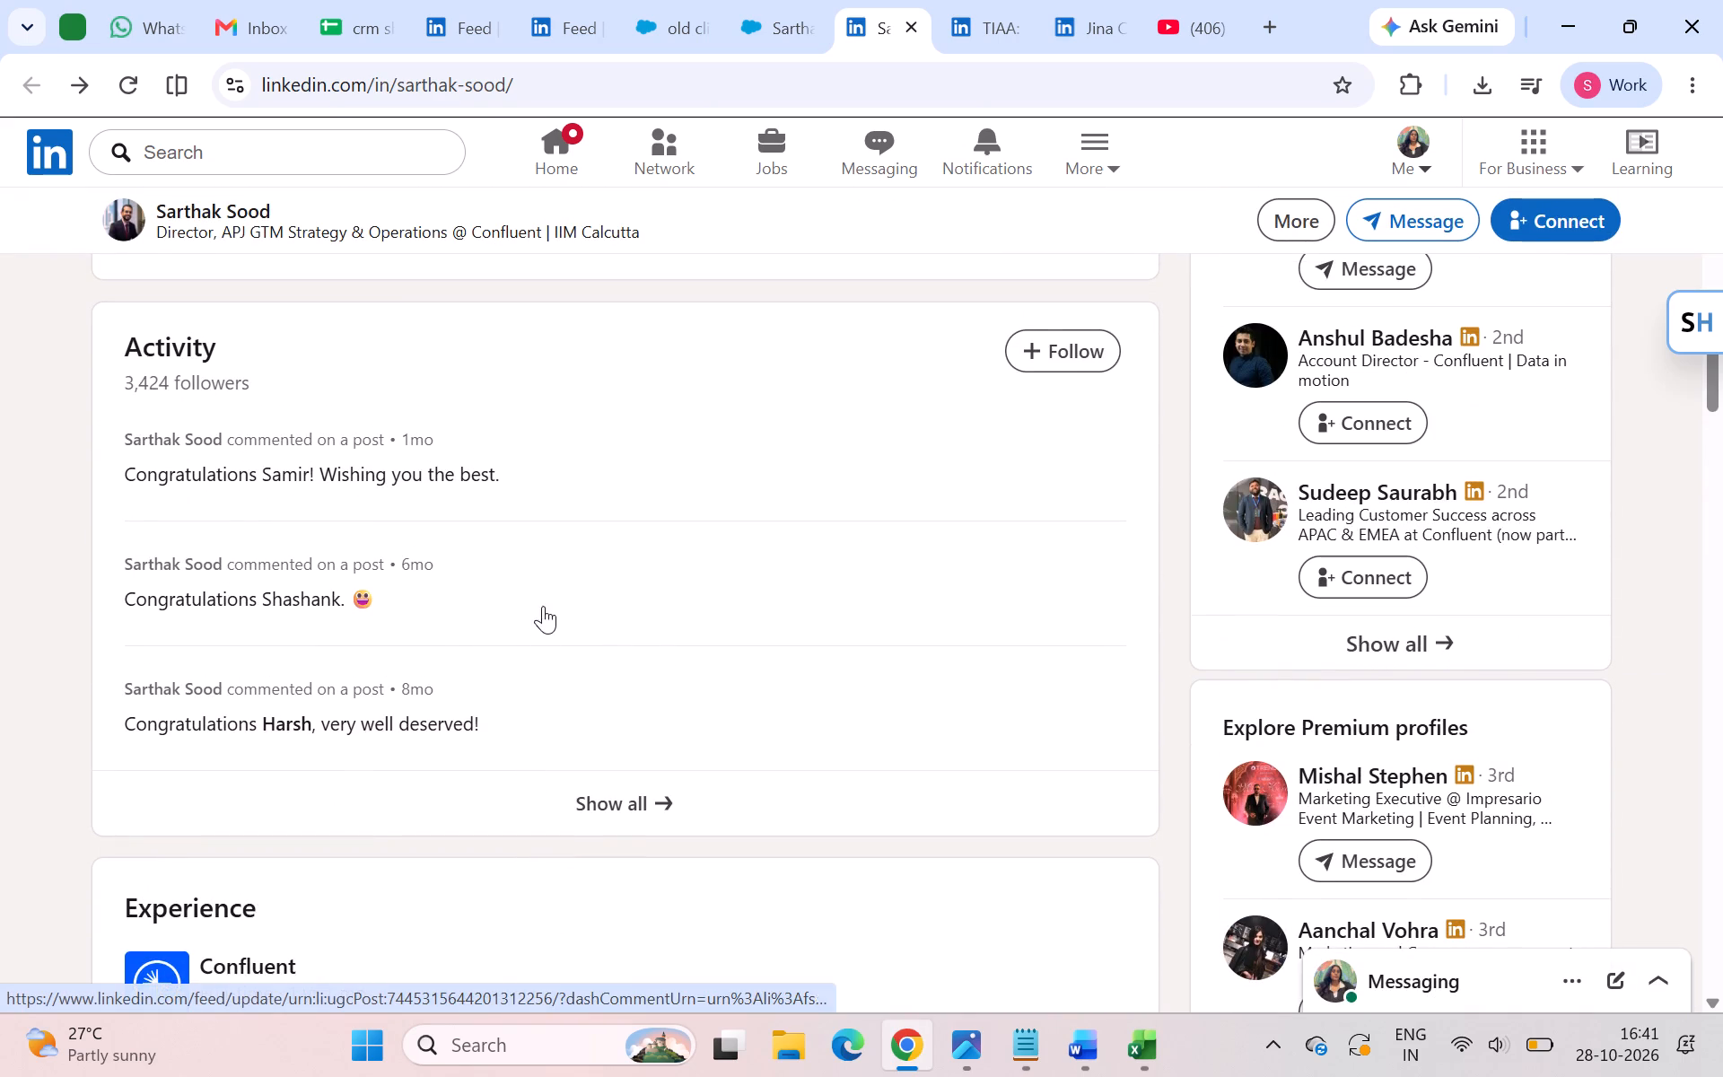
Open the post behind the lead's six-month-old congratulations comment and look through it.
left_click(543, 606)
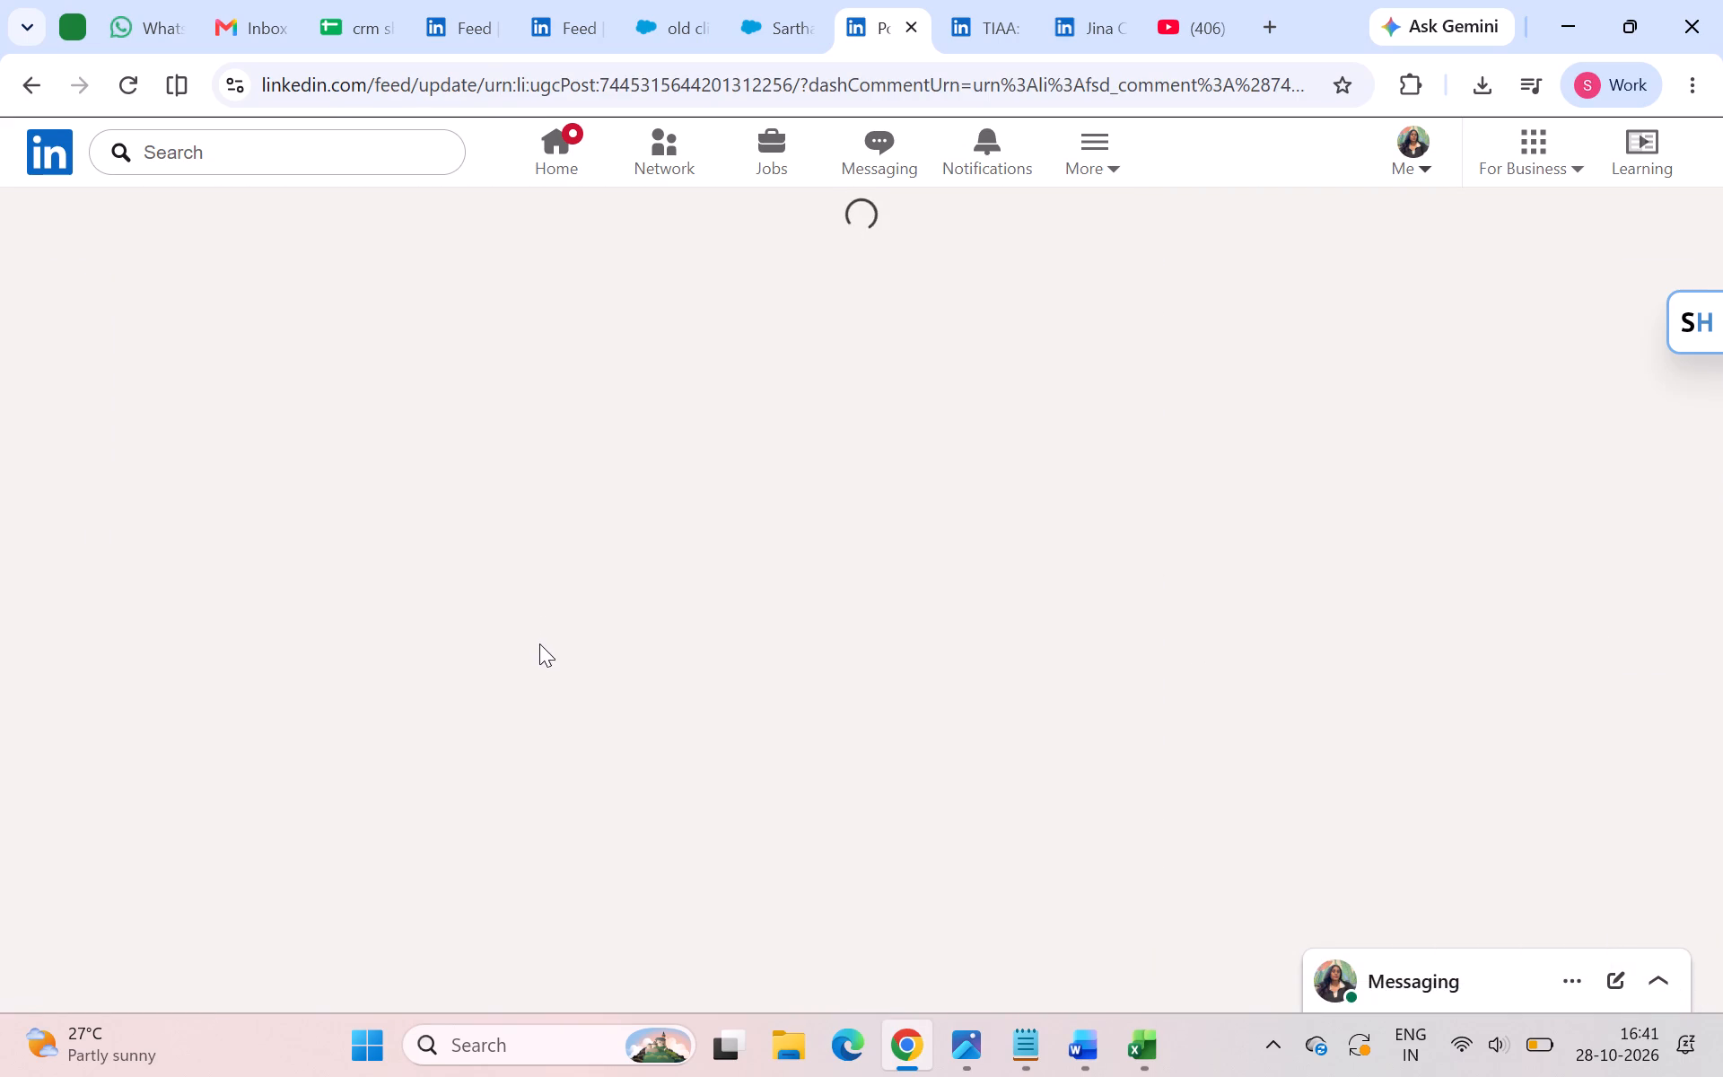
scroll(539, 644, "up", 9)
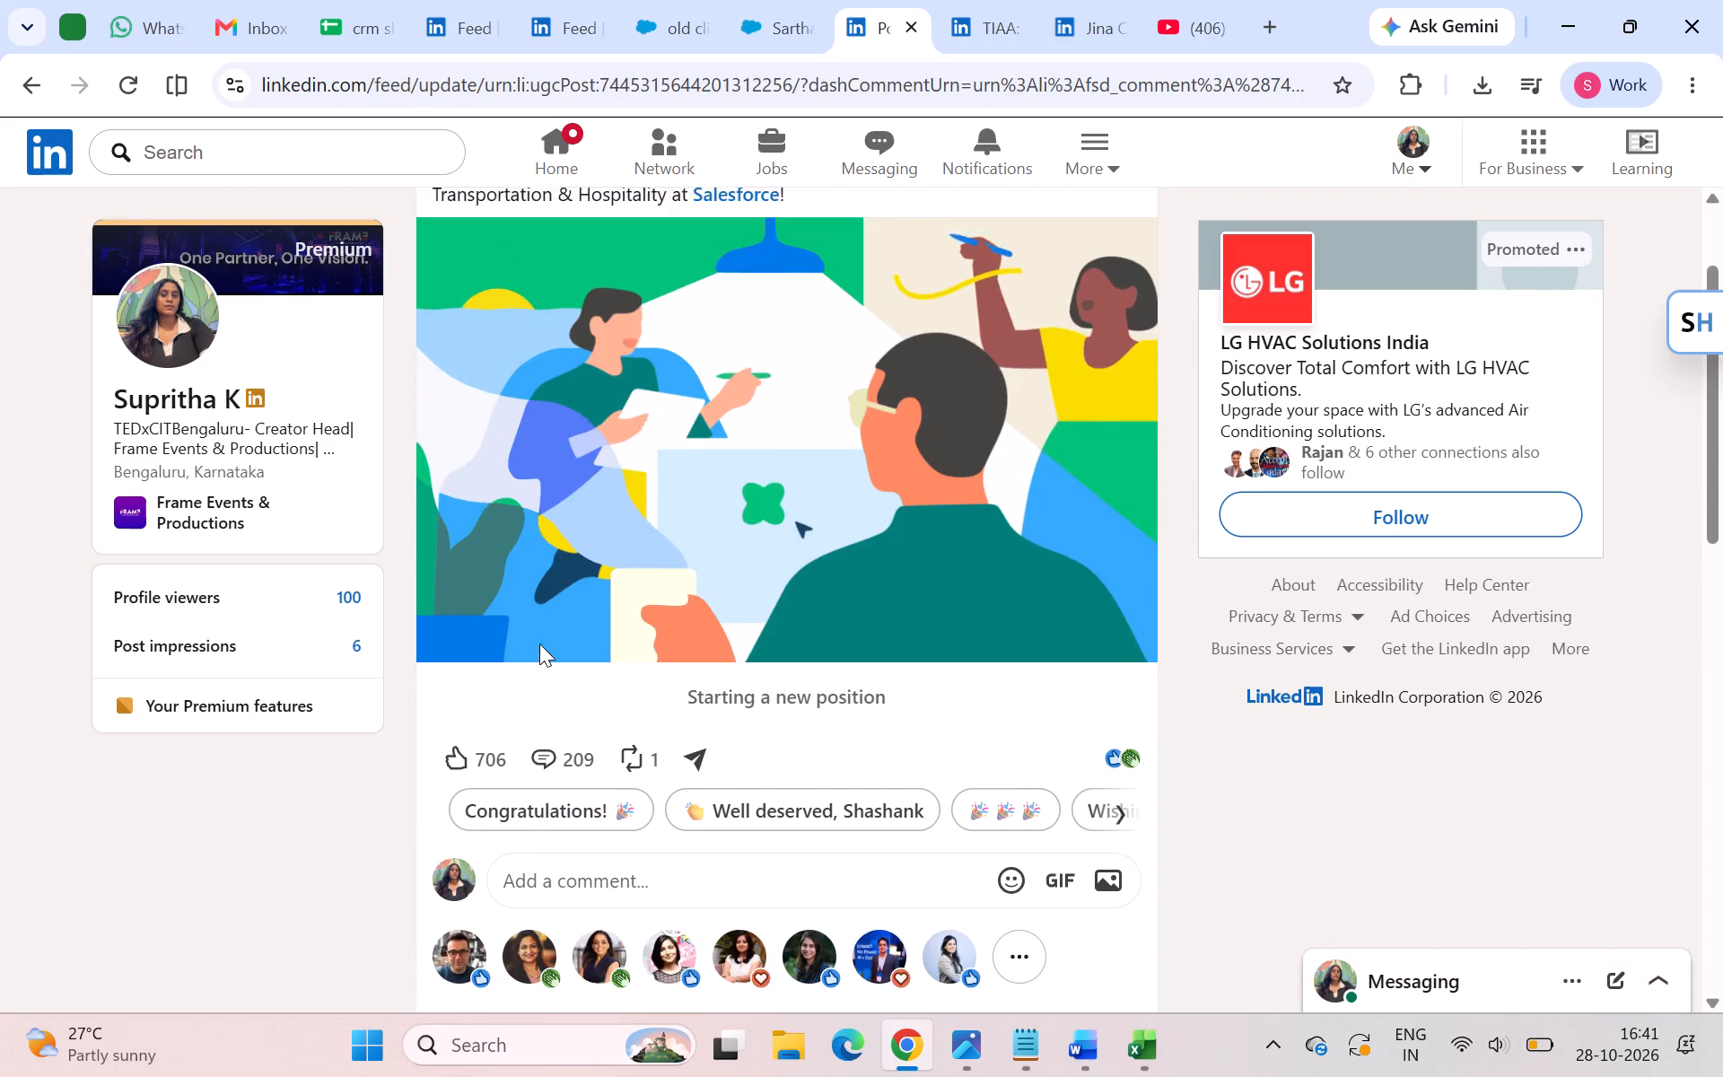
Return from the post to the Conduent lead's LinkedIn profile and recheck the headline, recent activity and Confluent and Salesforce work experience.
scroll(539, 644, "up", 3)
left_click(28, 79)
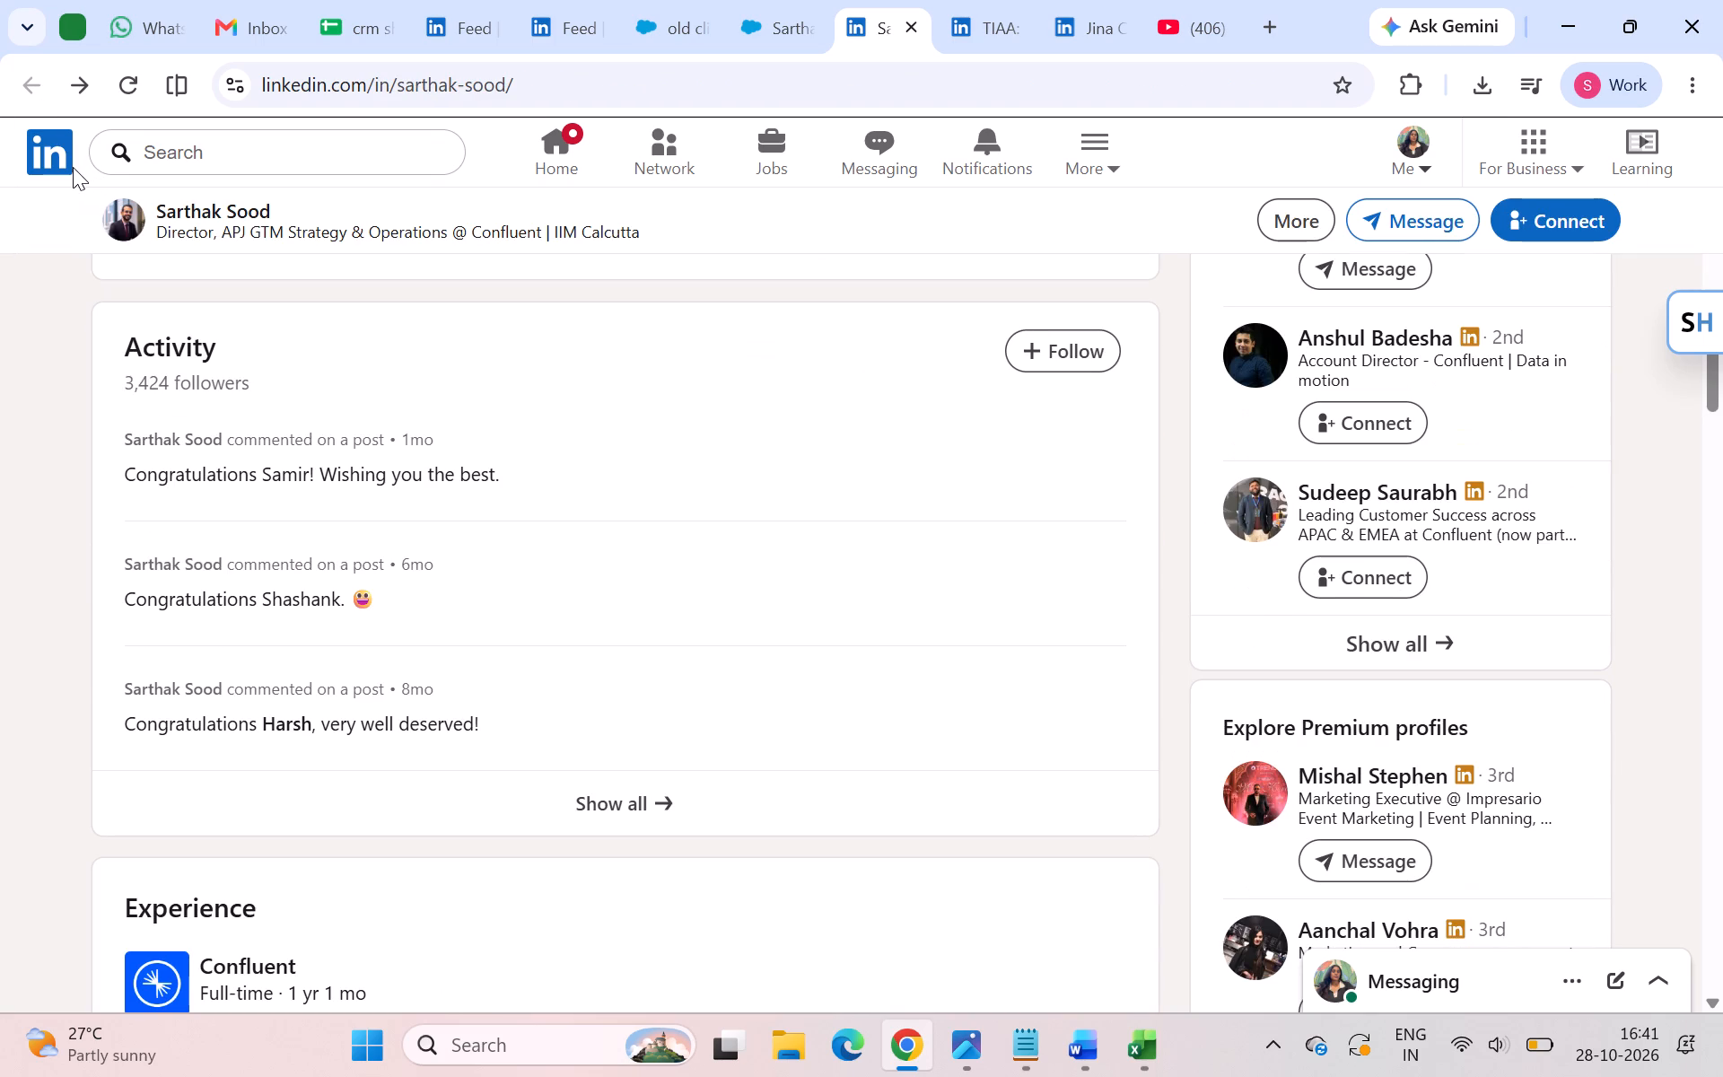
scroll(71, 213, "up", 6)
scroll(345, 224, "down", 4)
scroll(468, 525, "down", 5)
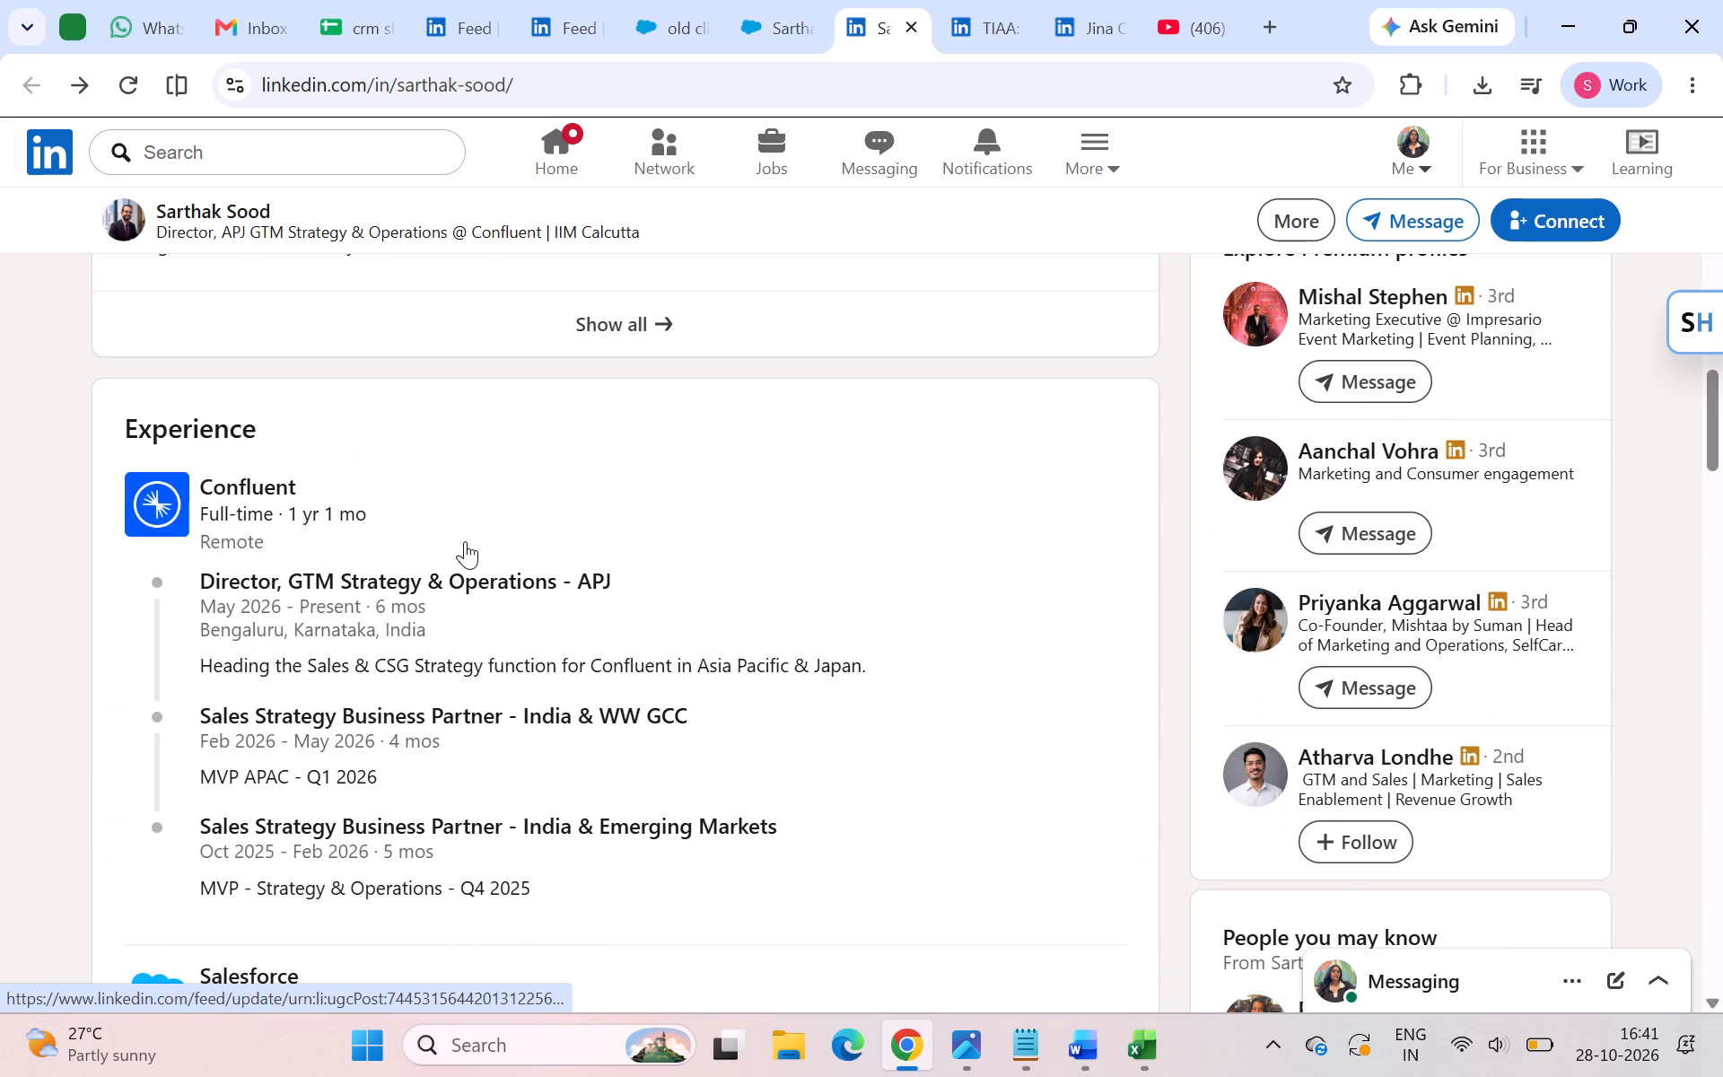
scroll(465, 541, "down", 2)
scroll(465, 538, "up", 2)
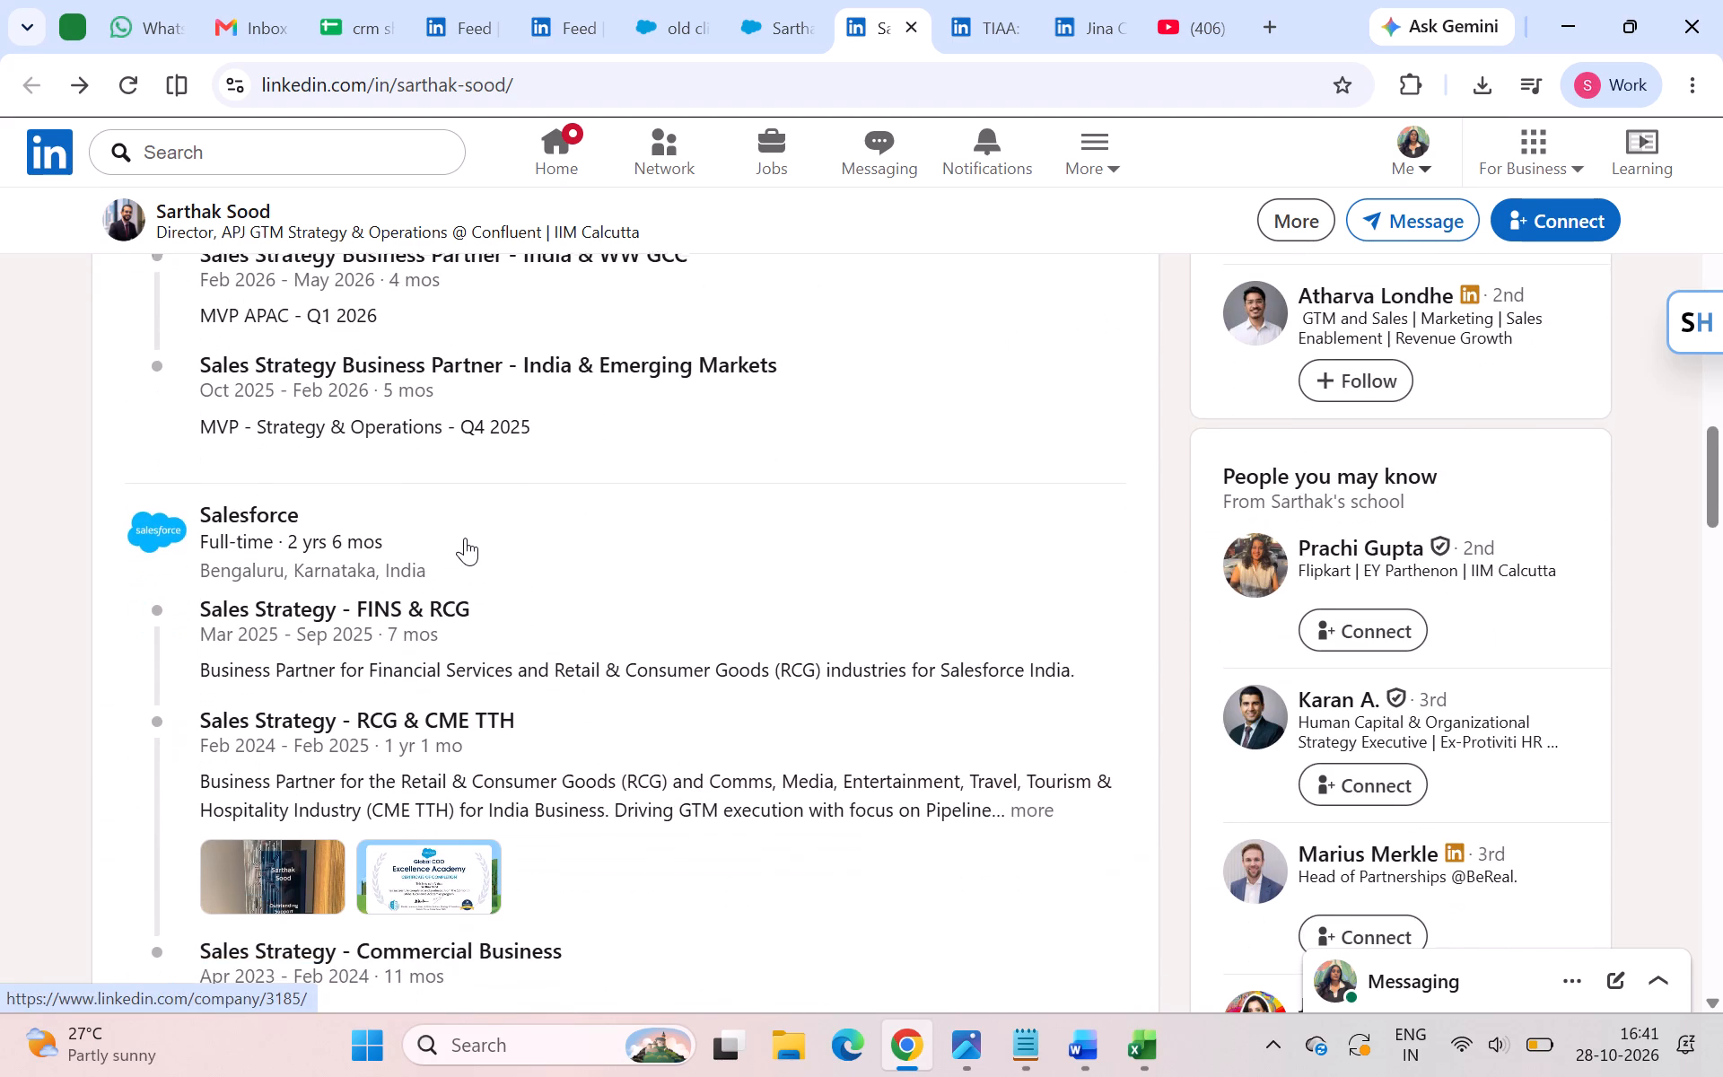
scroll(465, 538, "up", 10)
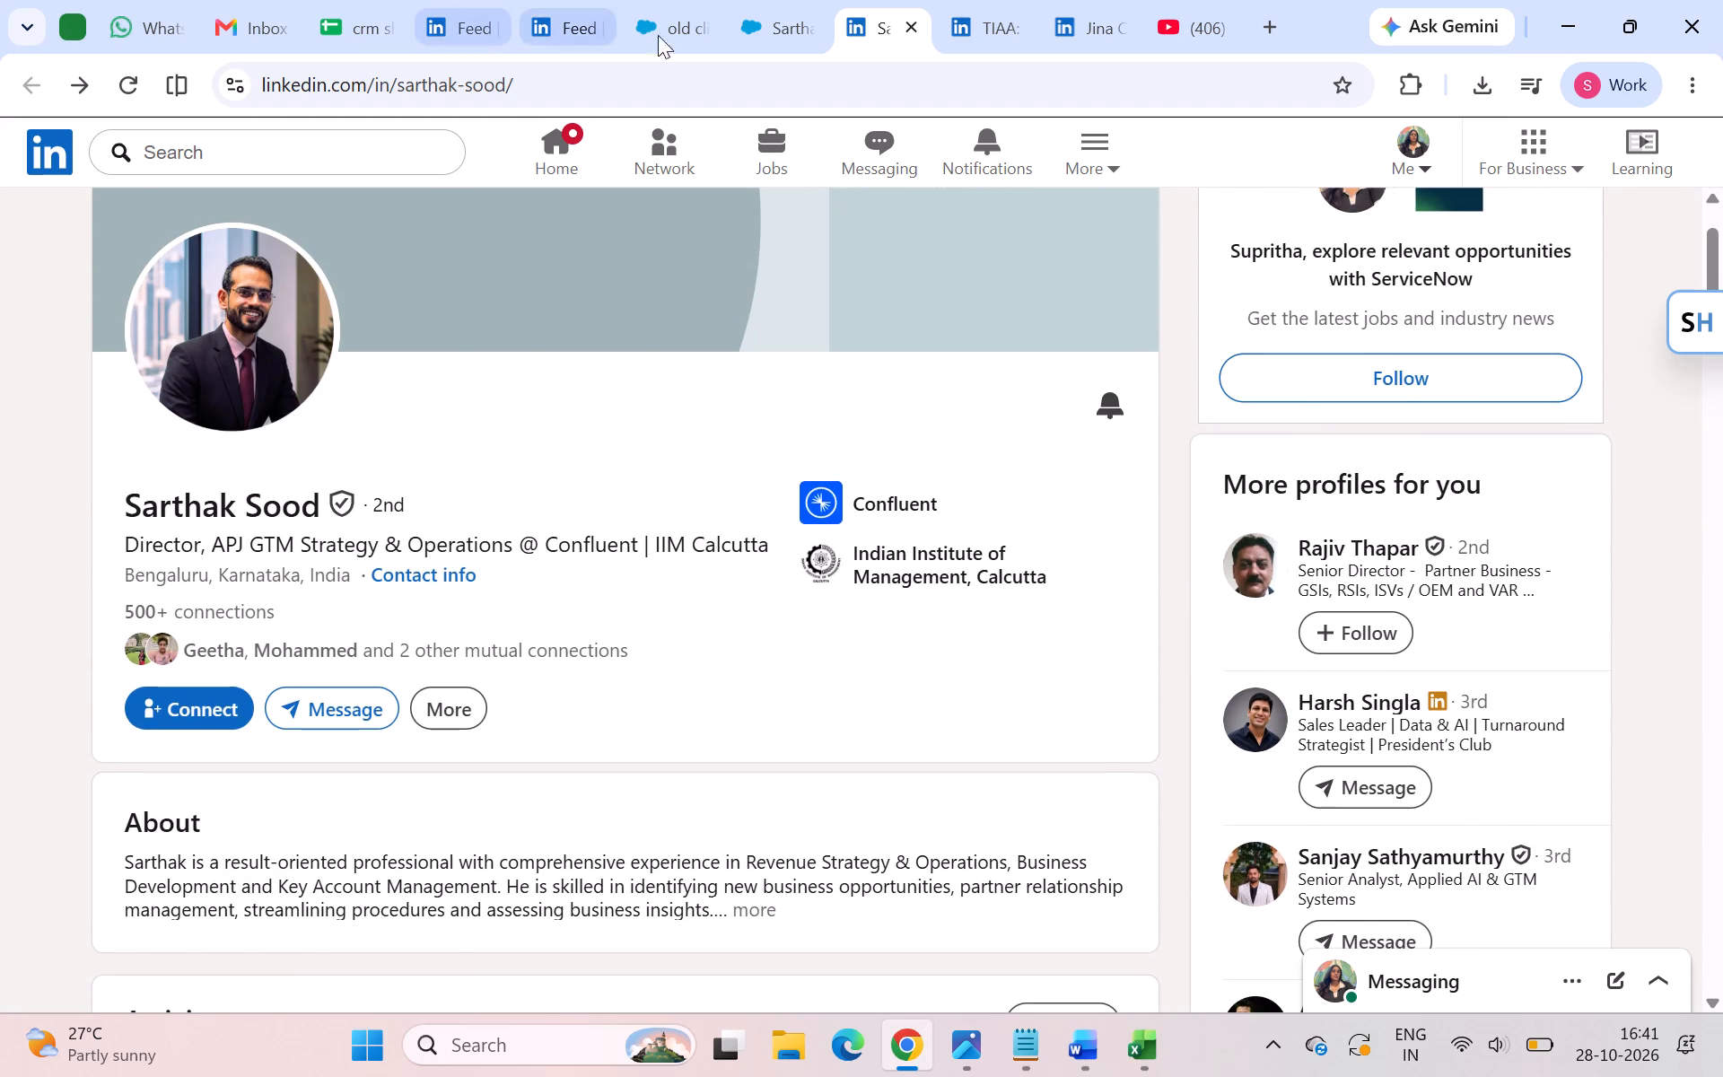
Switch back to the lead's Salesforce record and check its company, designation and contact details against the LinkedIn profile.
left_click(779, 22)
scroll(681, 610, "up", 4)
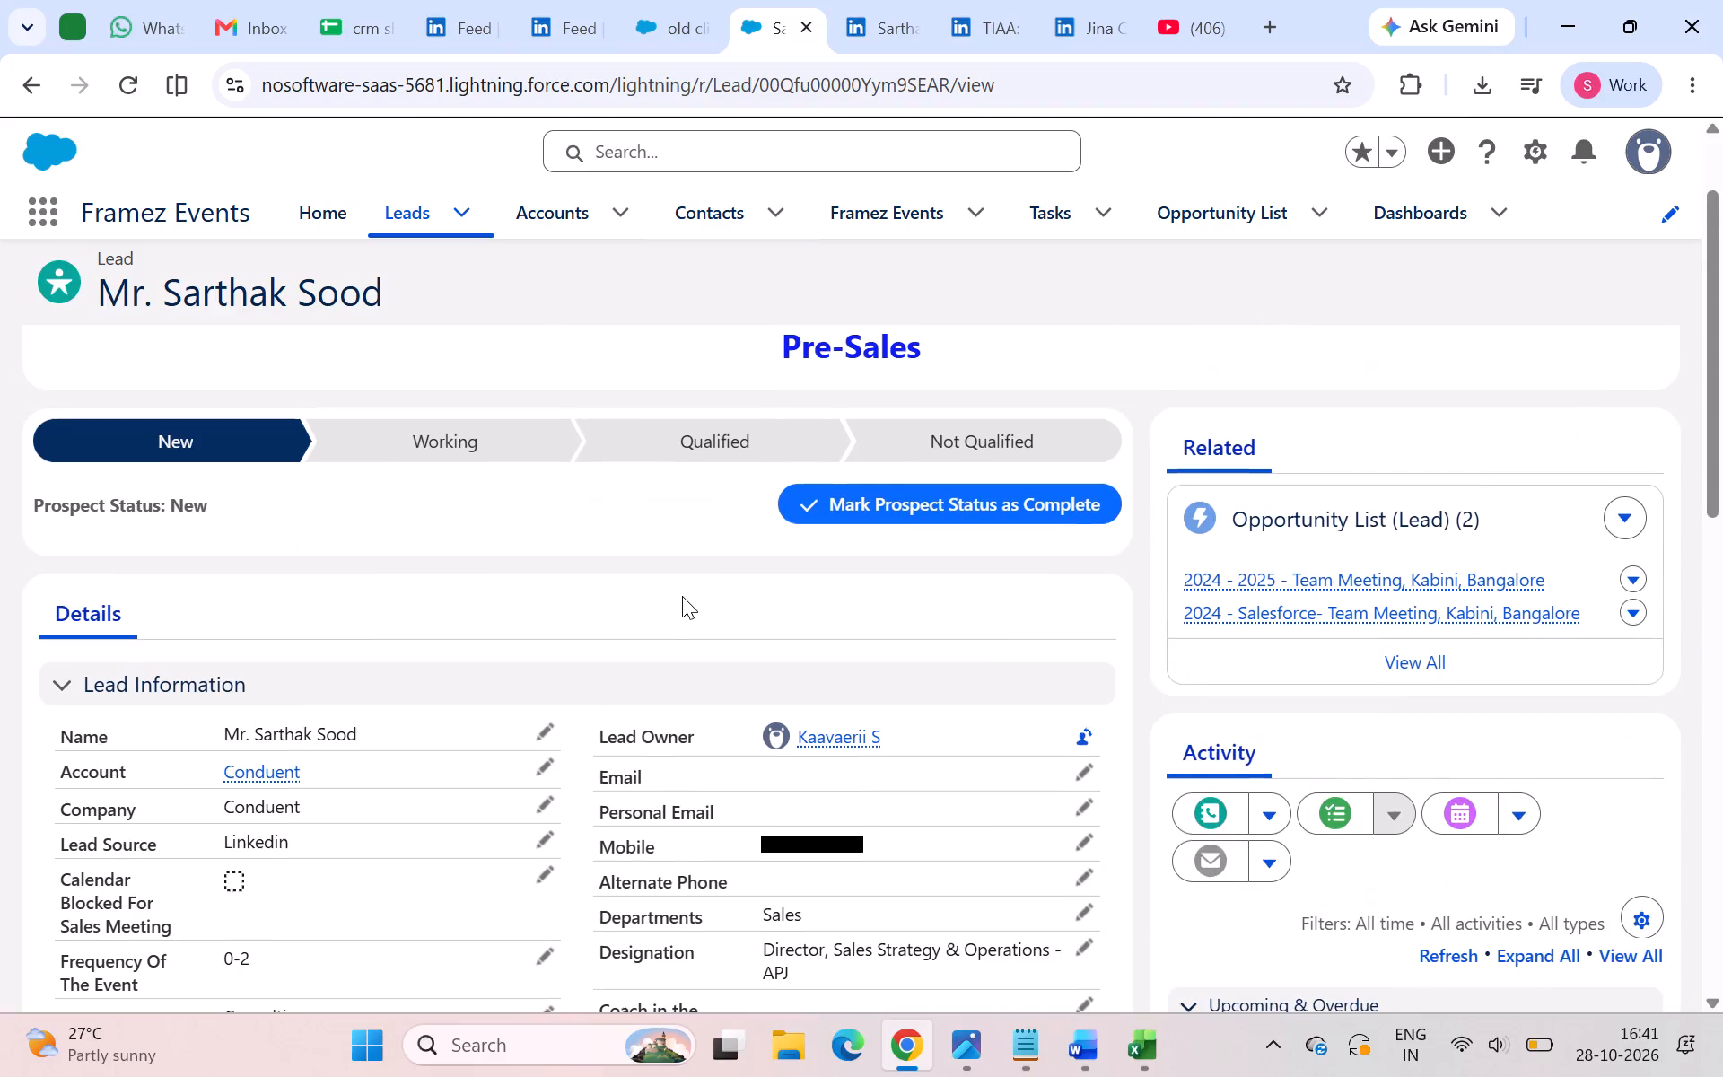
scroll(680, 589, "down", 2)
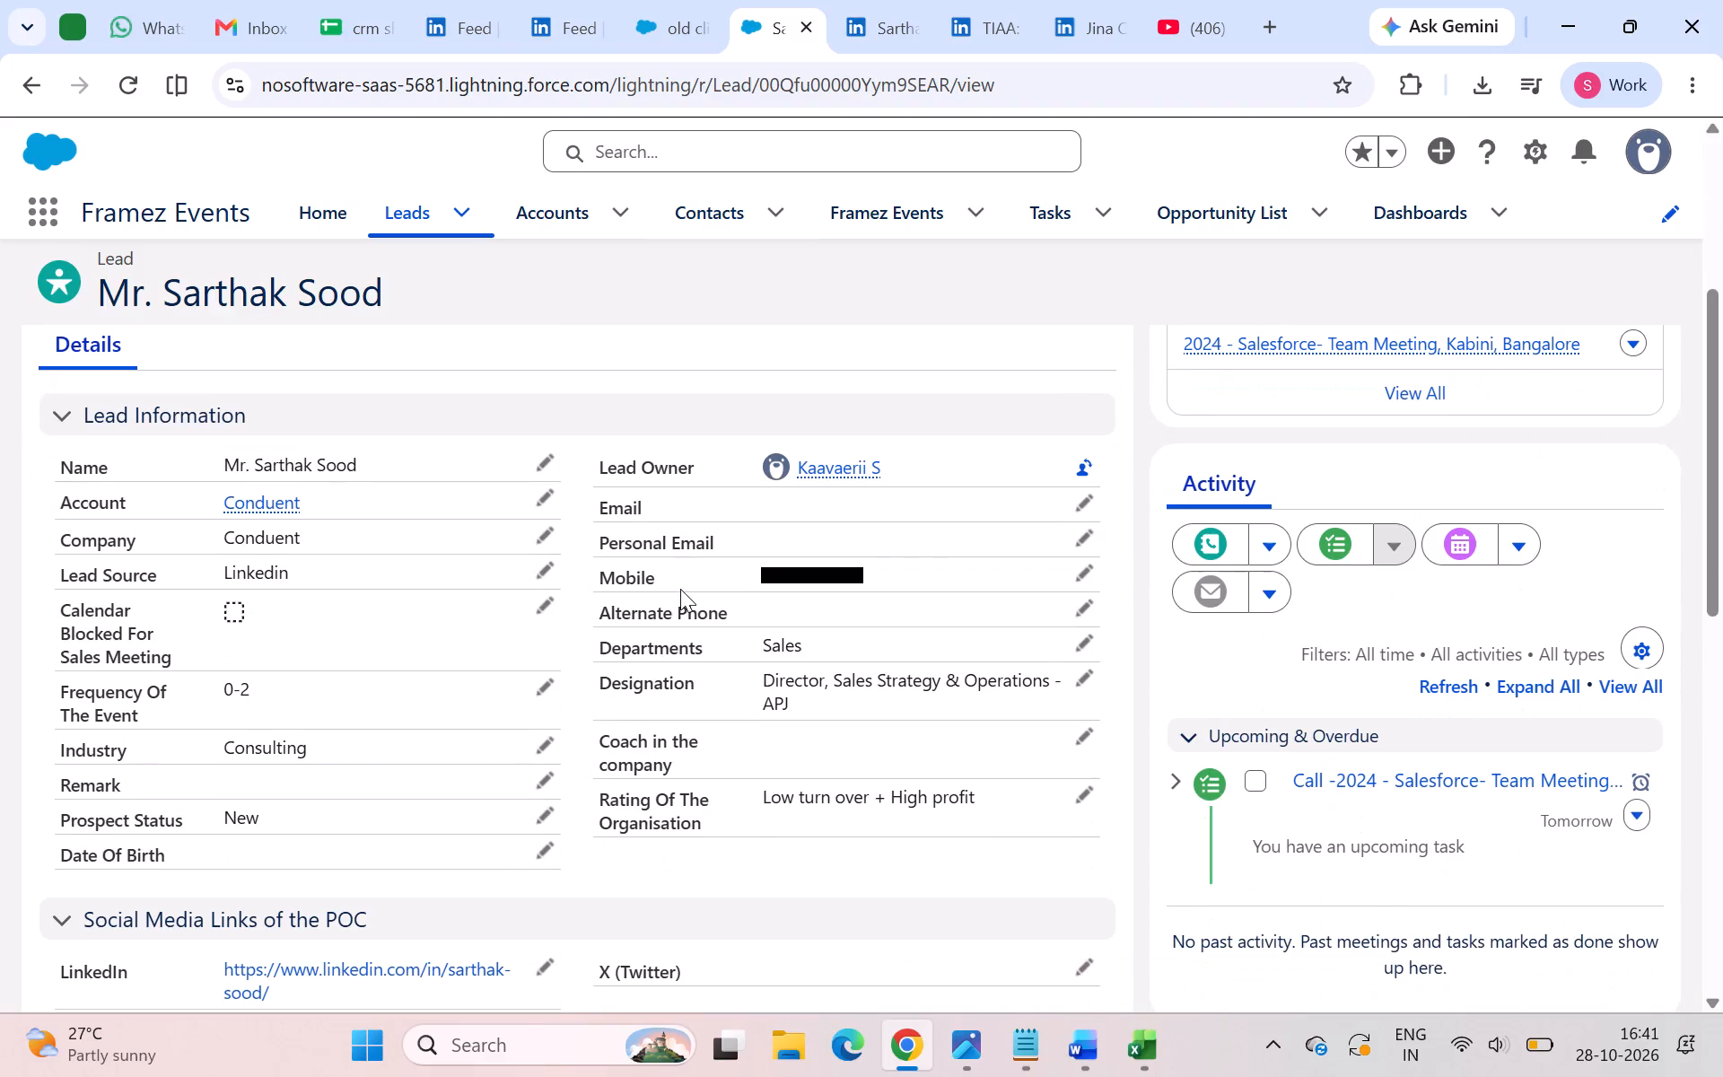
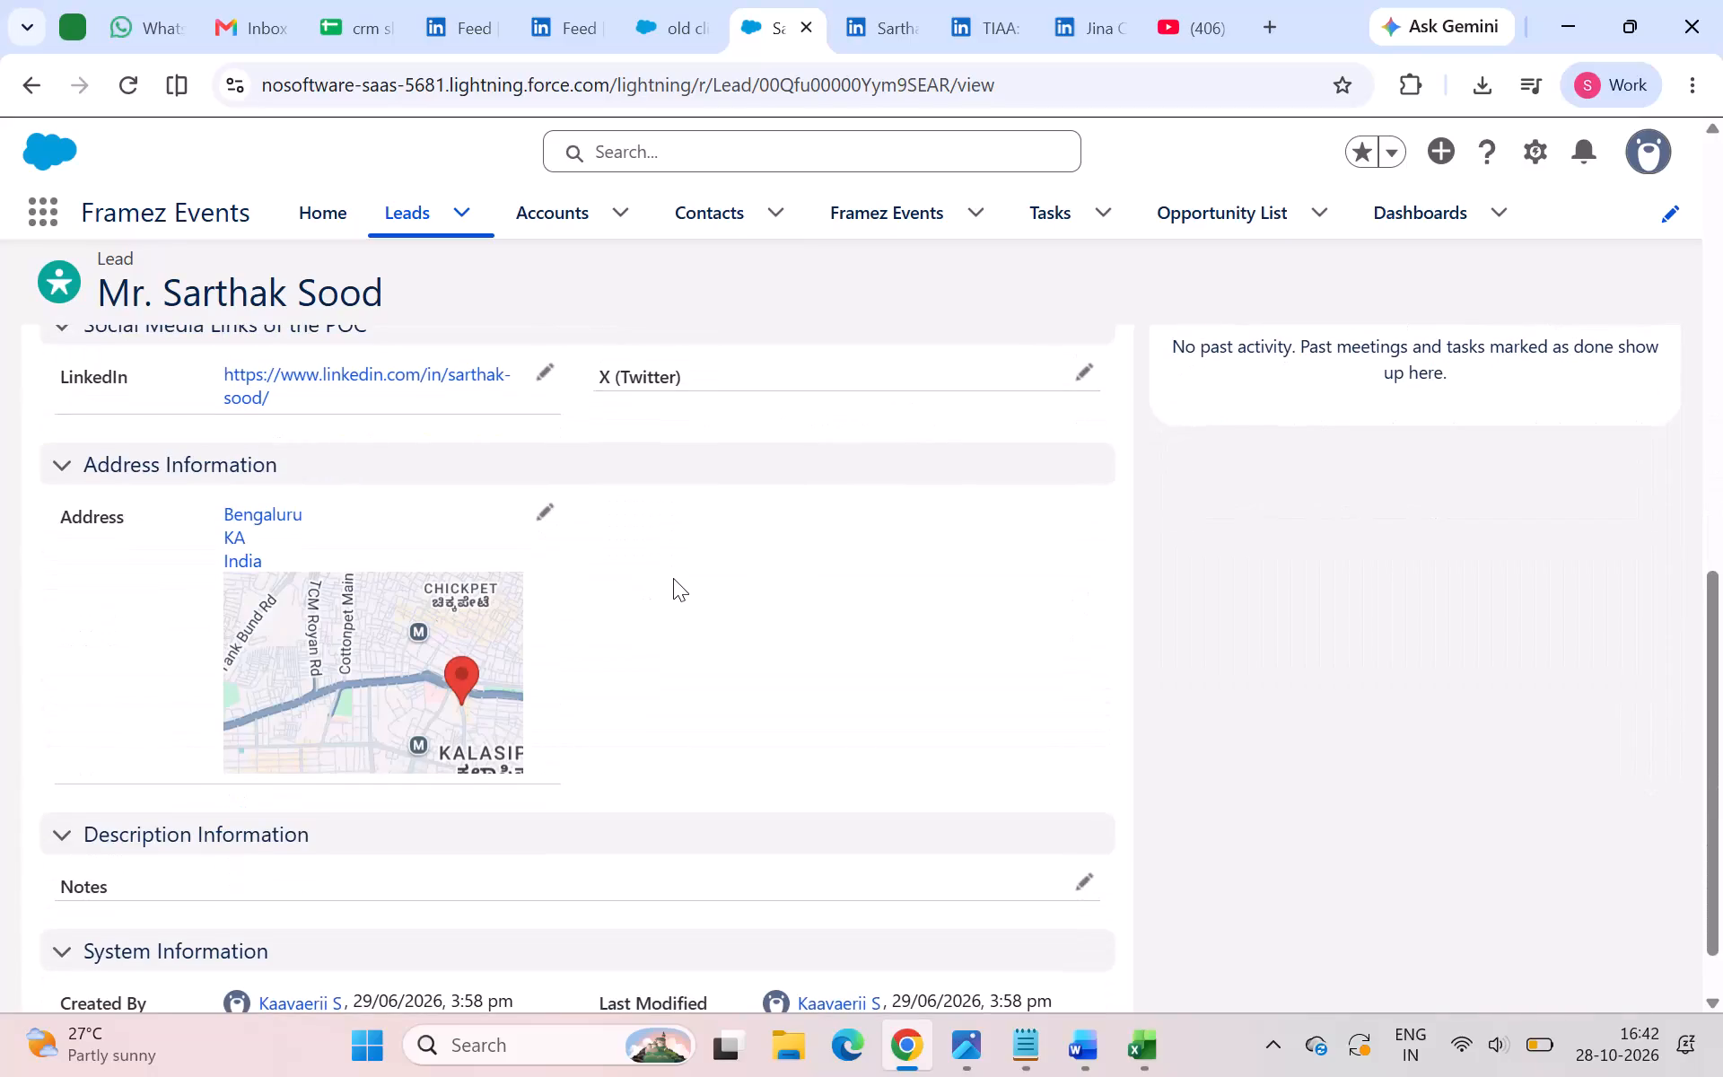
Check the rest of the Kabini team meeting lead's record, down to its notes and system information.
scroll(673, 578, "down", 1)
scroll(673, 578, "right", 1)
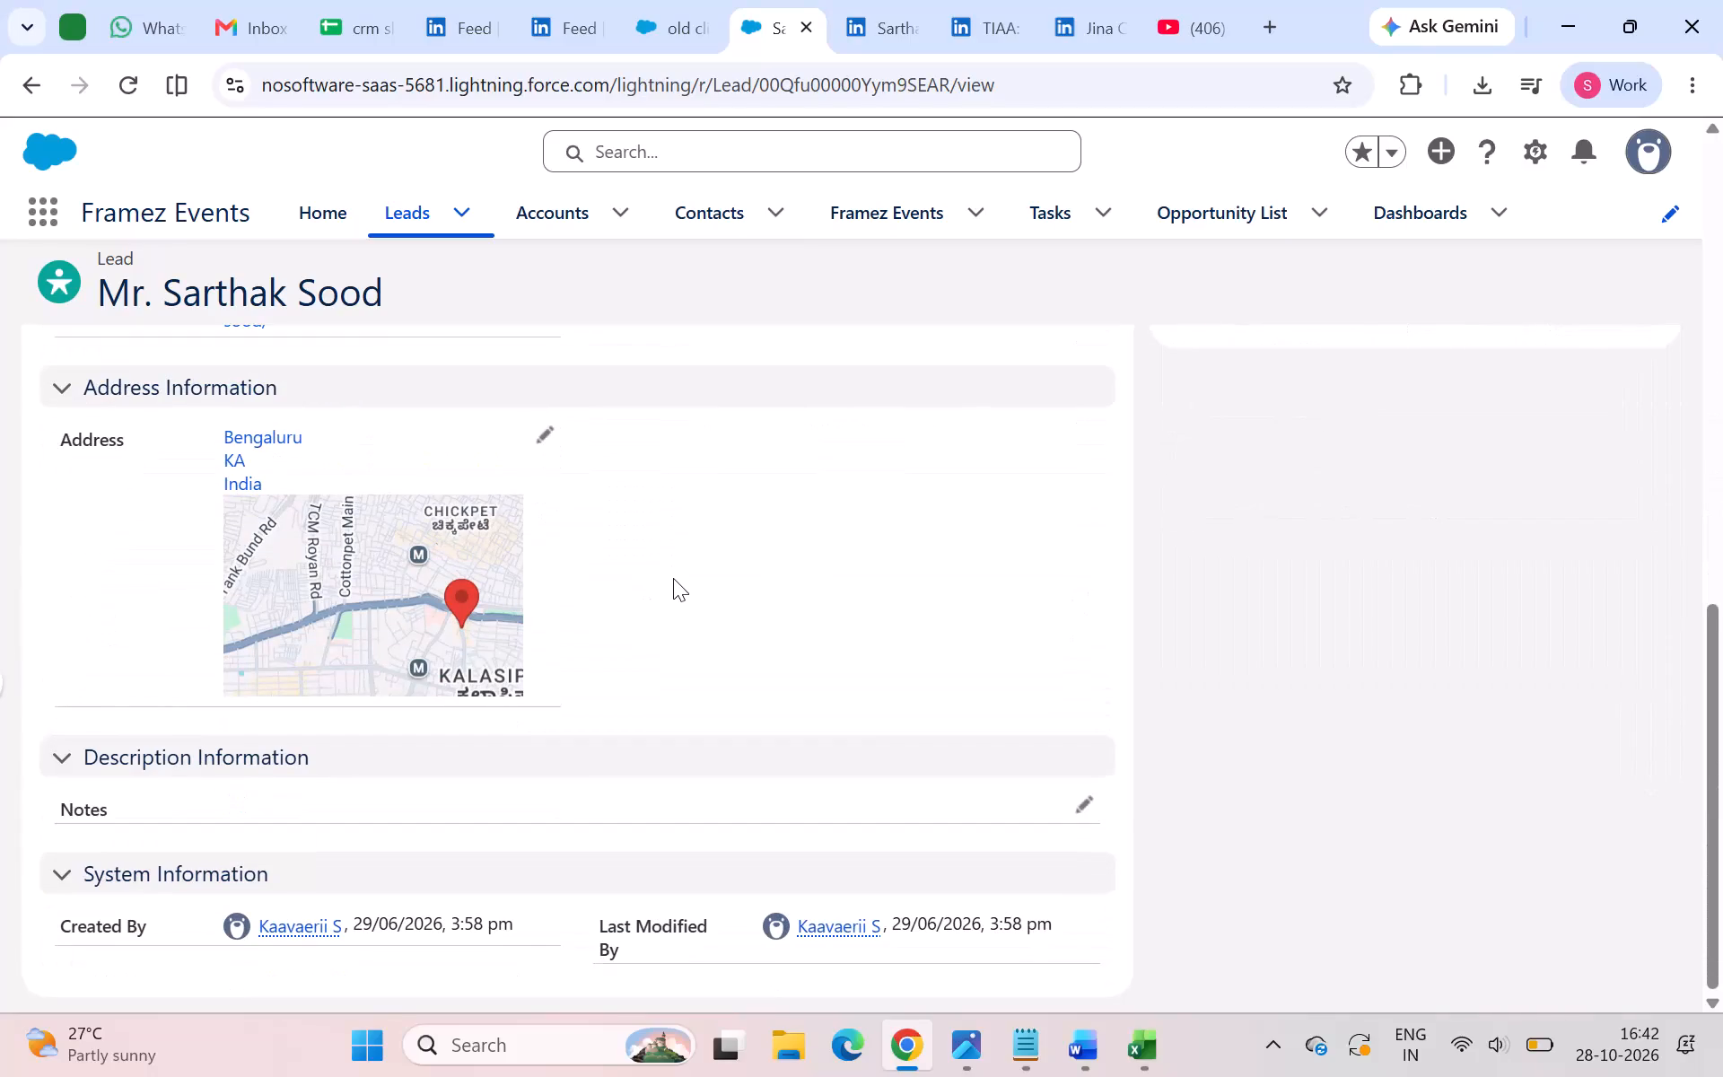
scroll(673, 578, "right", 1)
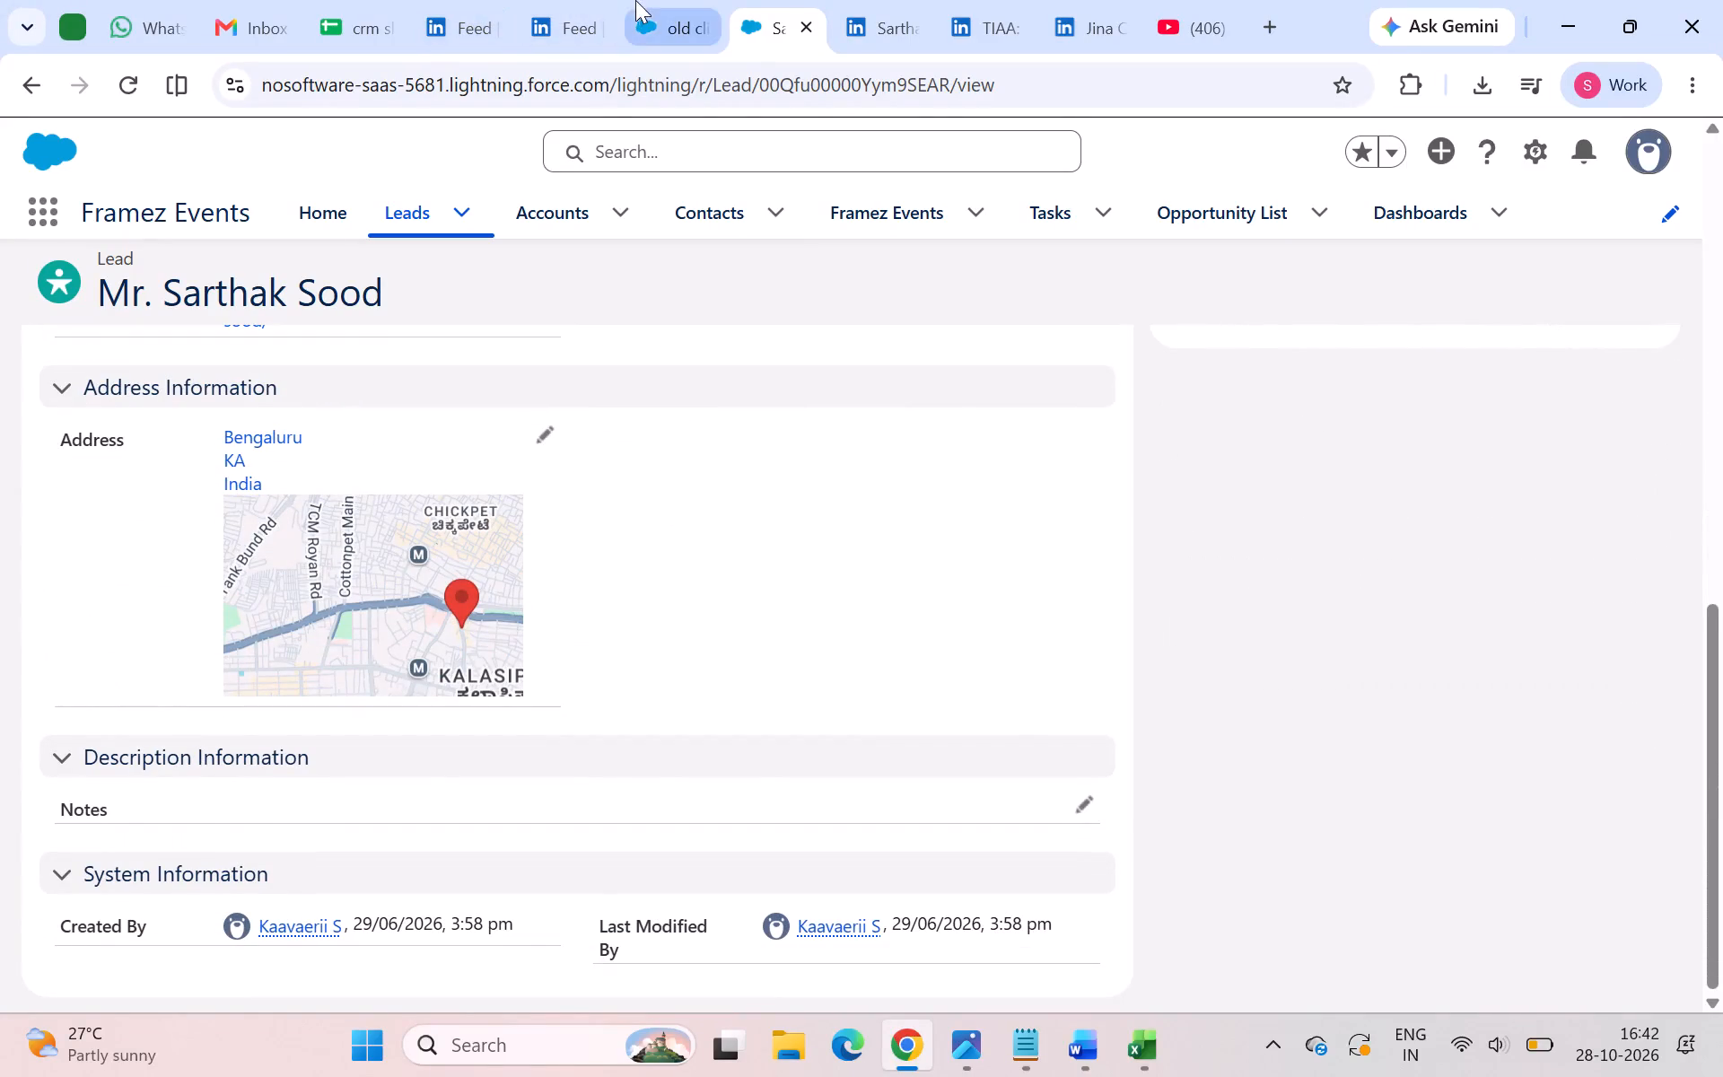
left_click(647, 6)
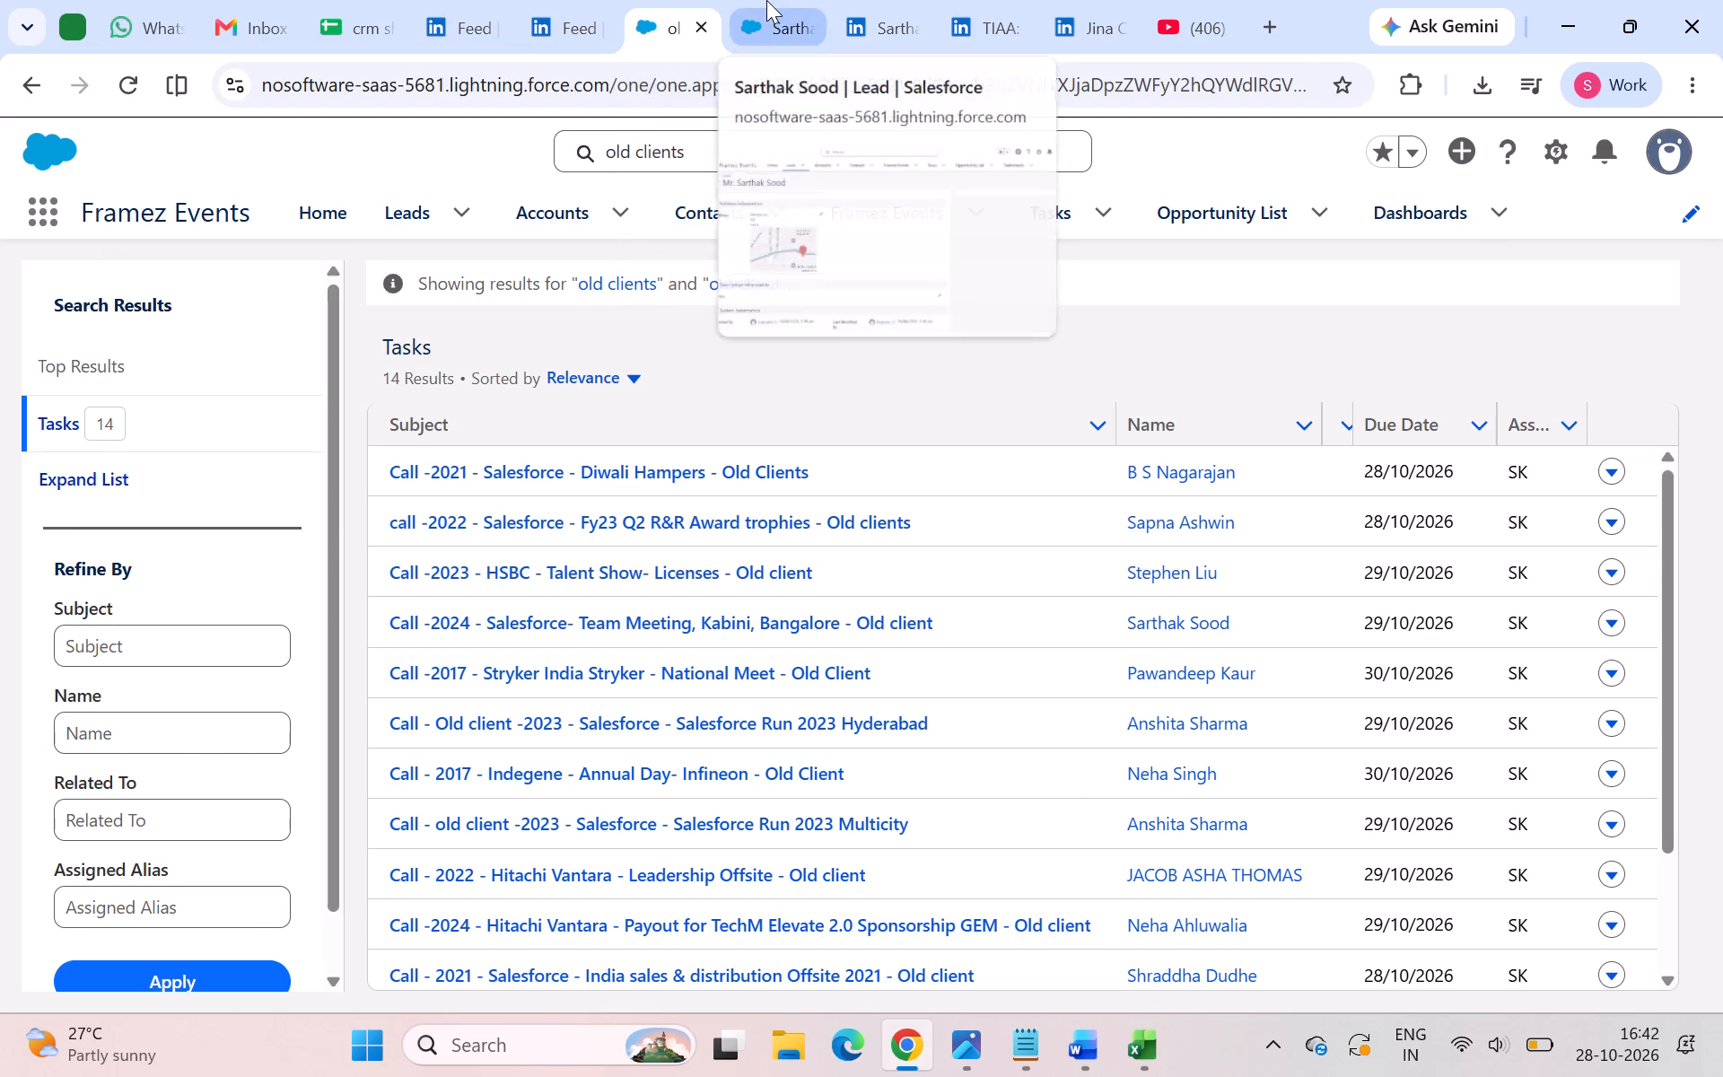
left_click(766, 0)
scroll(812, 619, "right", 3)
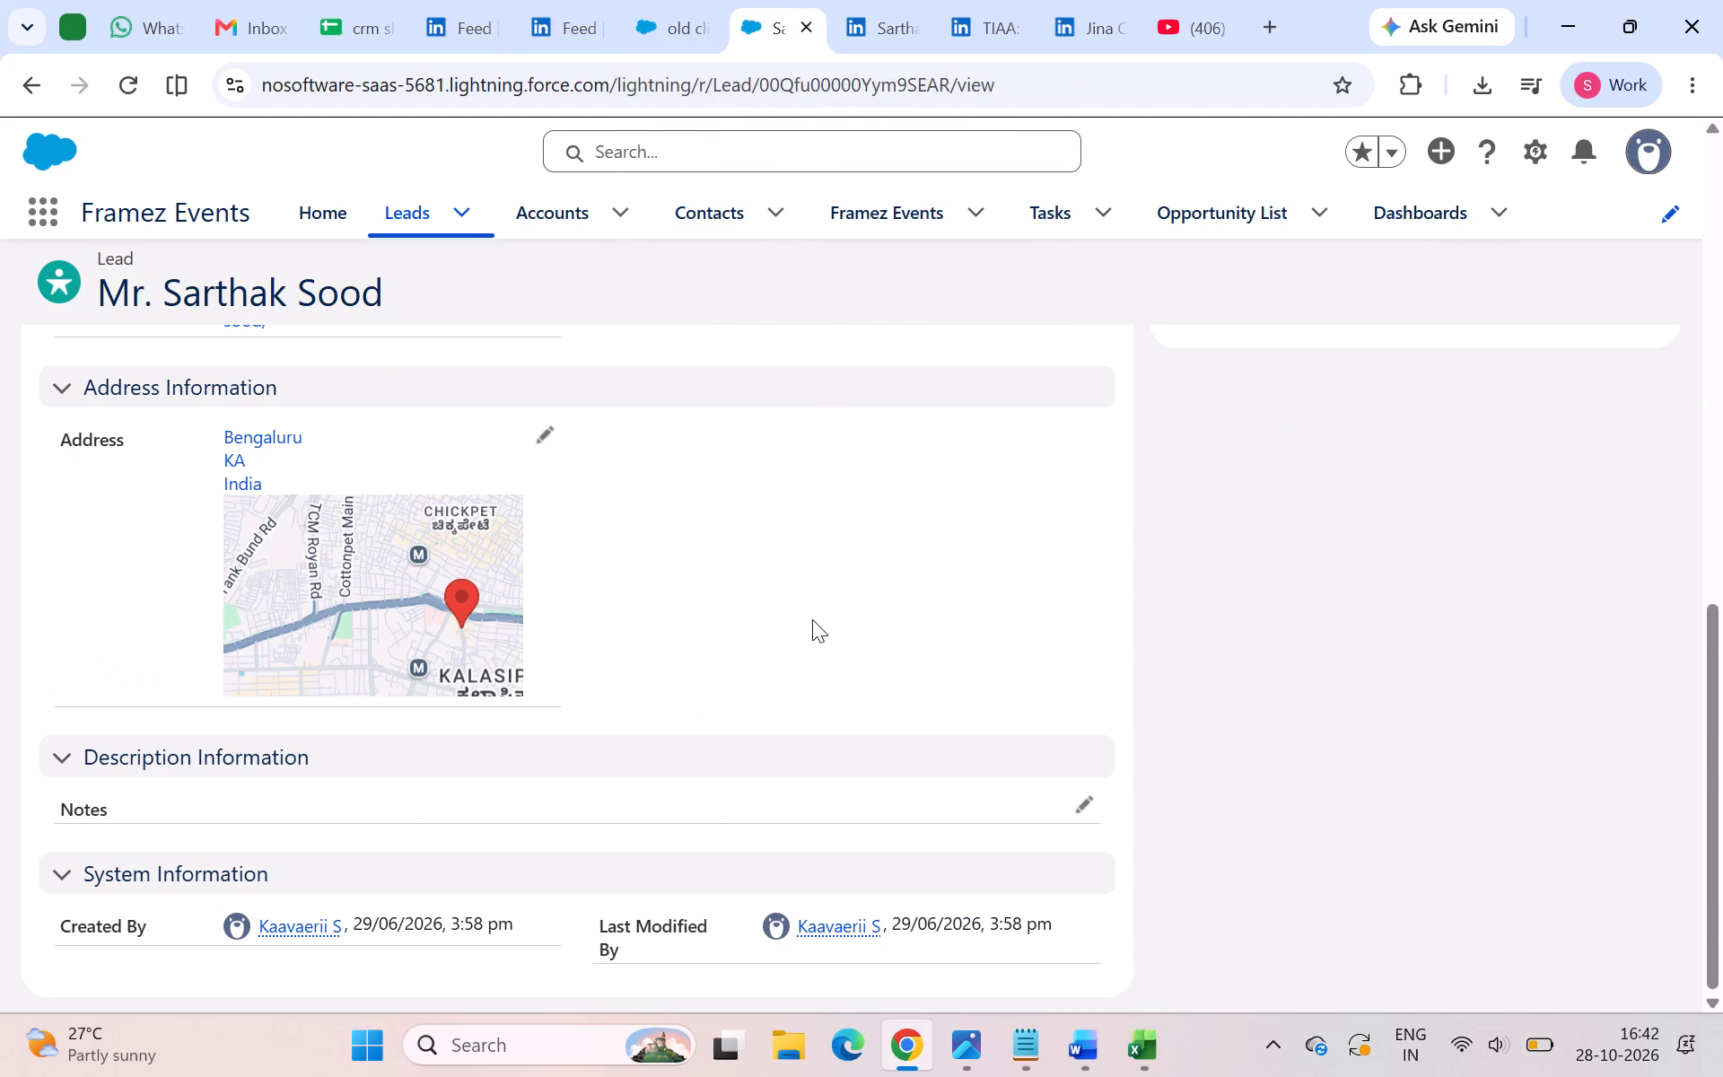
Return to the old client search results and look at the 2017 Stryker India National Meet call task.
left_click(31, 89)
left_click(44, 90)
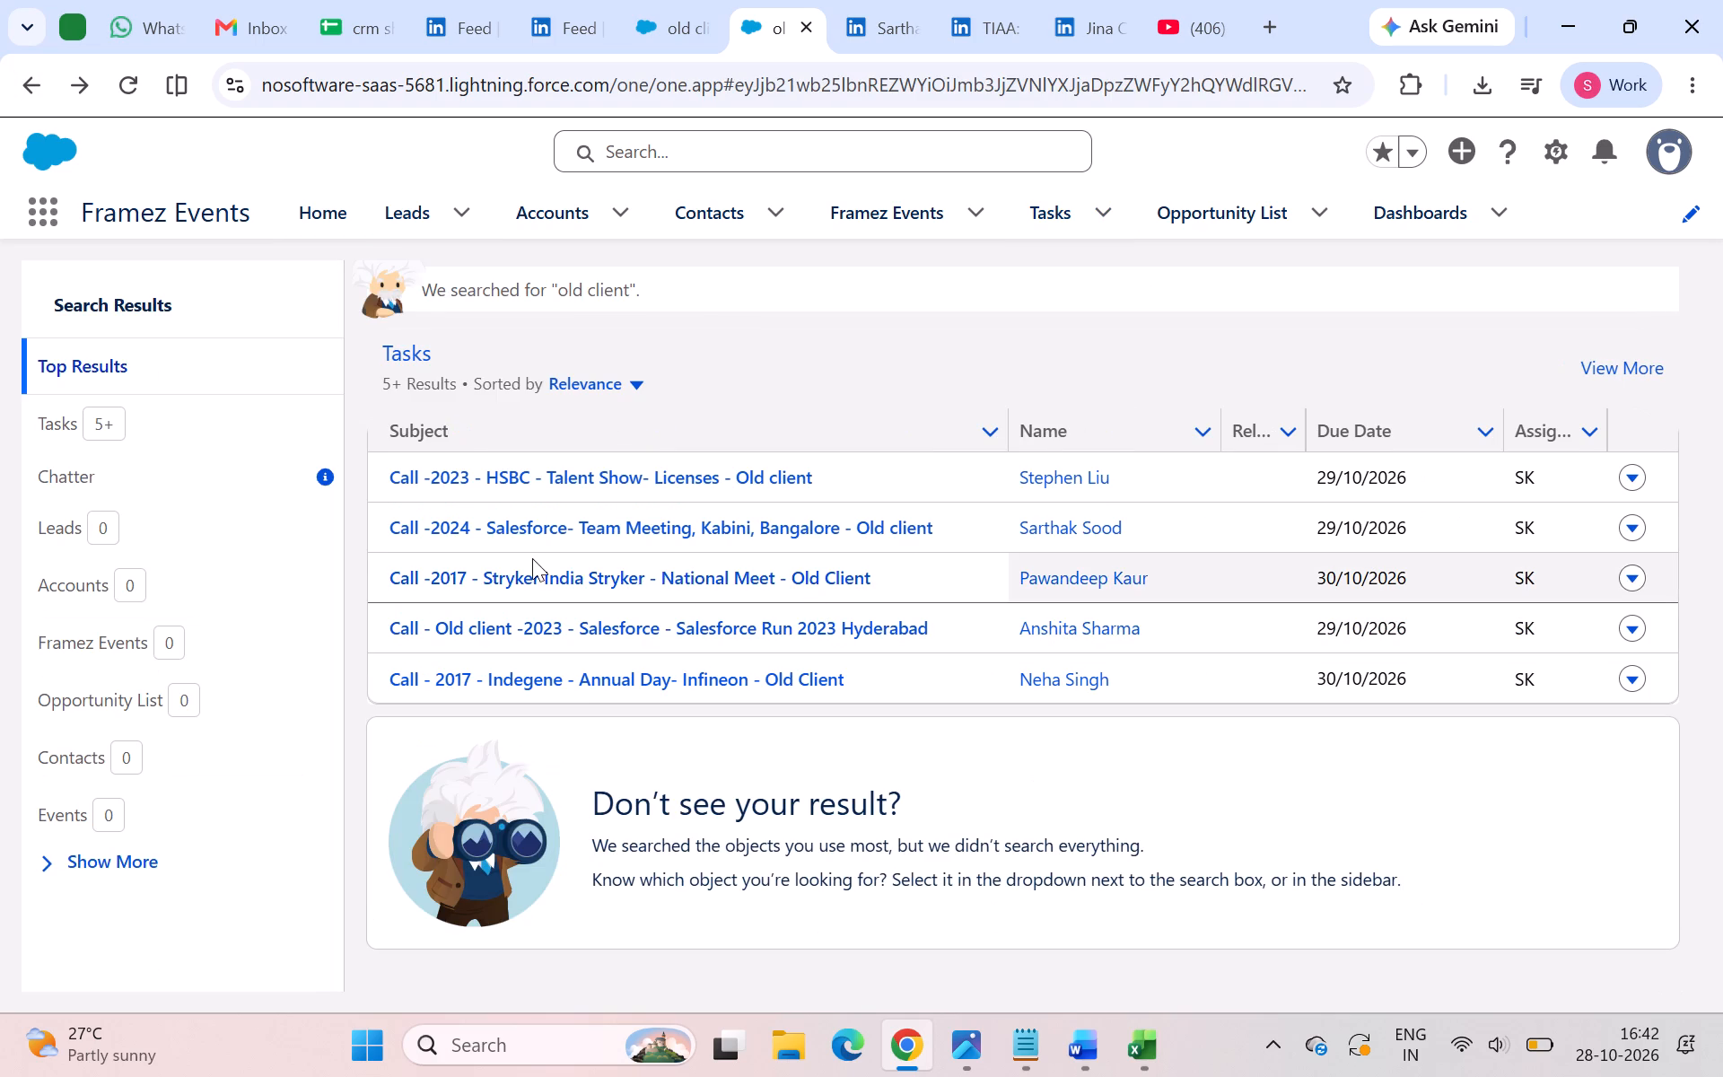
left_click(661, 574)
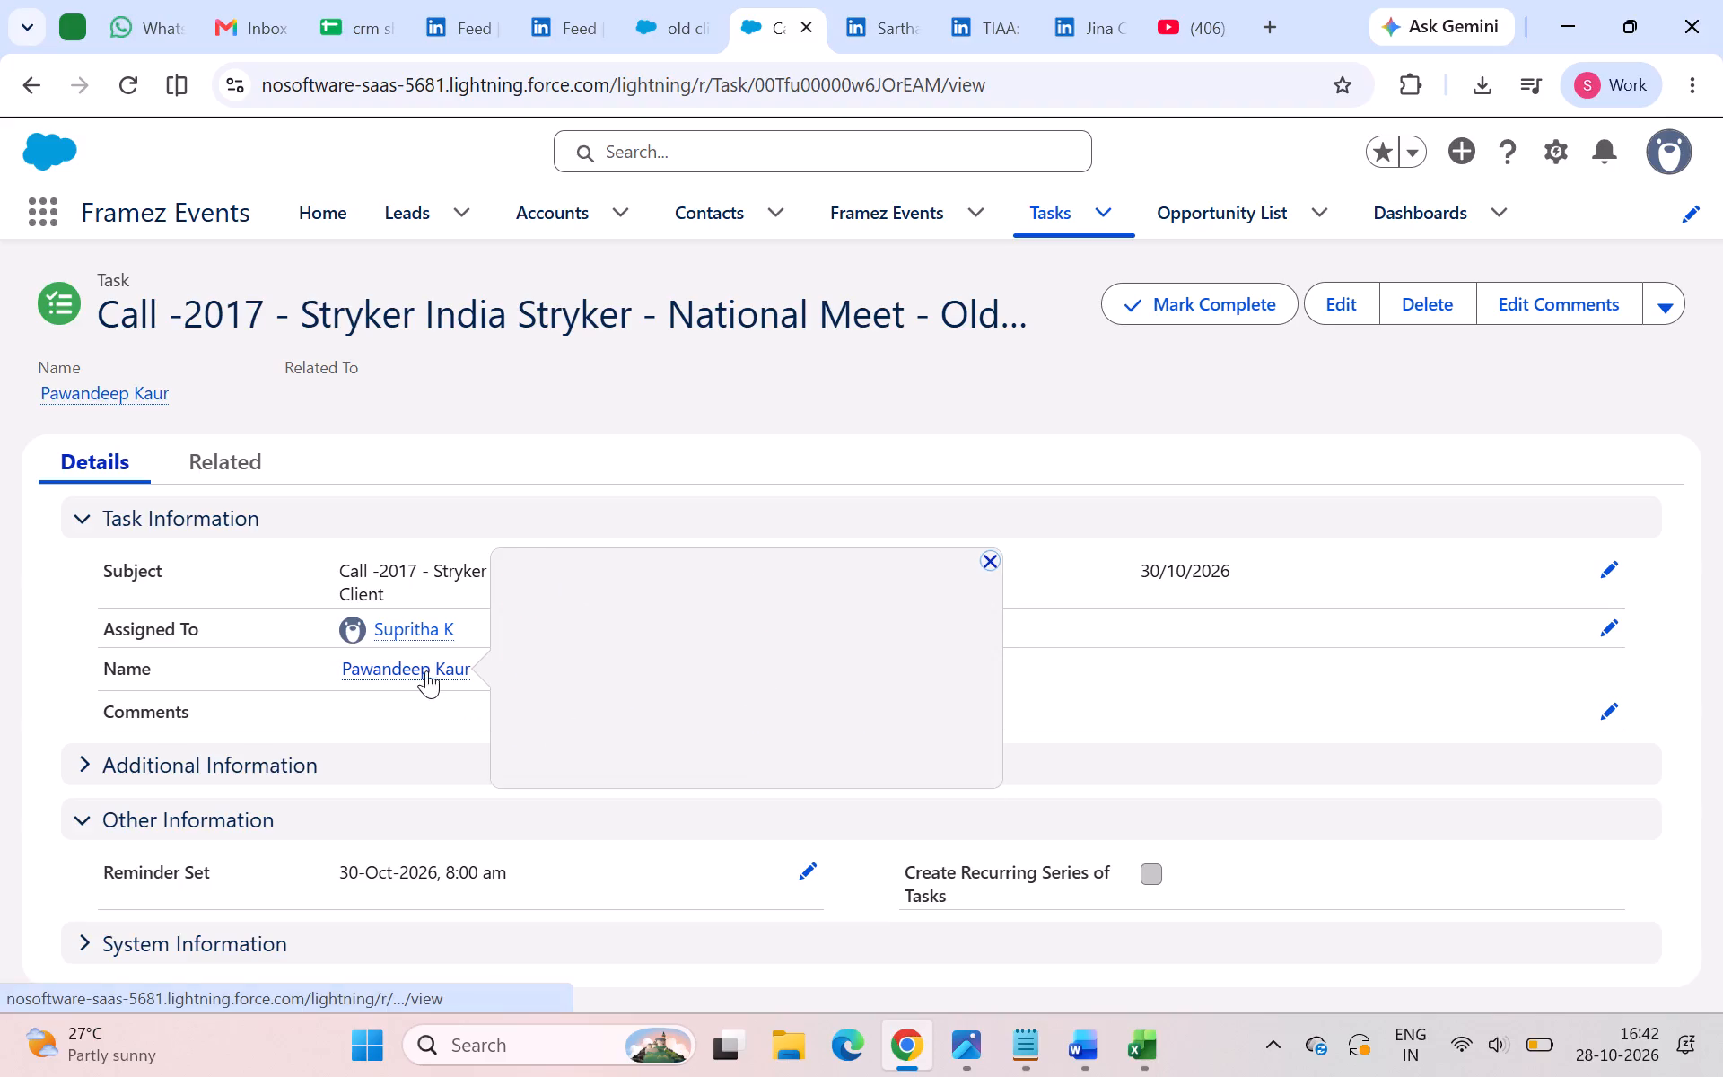
left_click(23, 94)
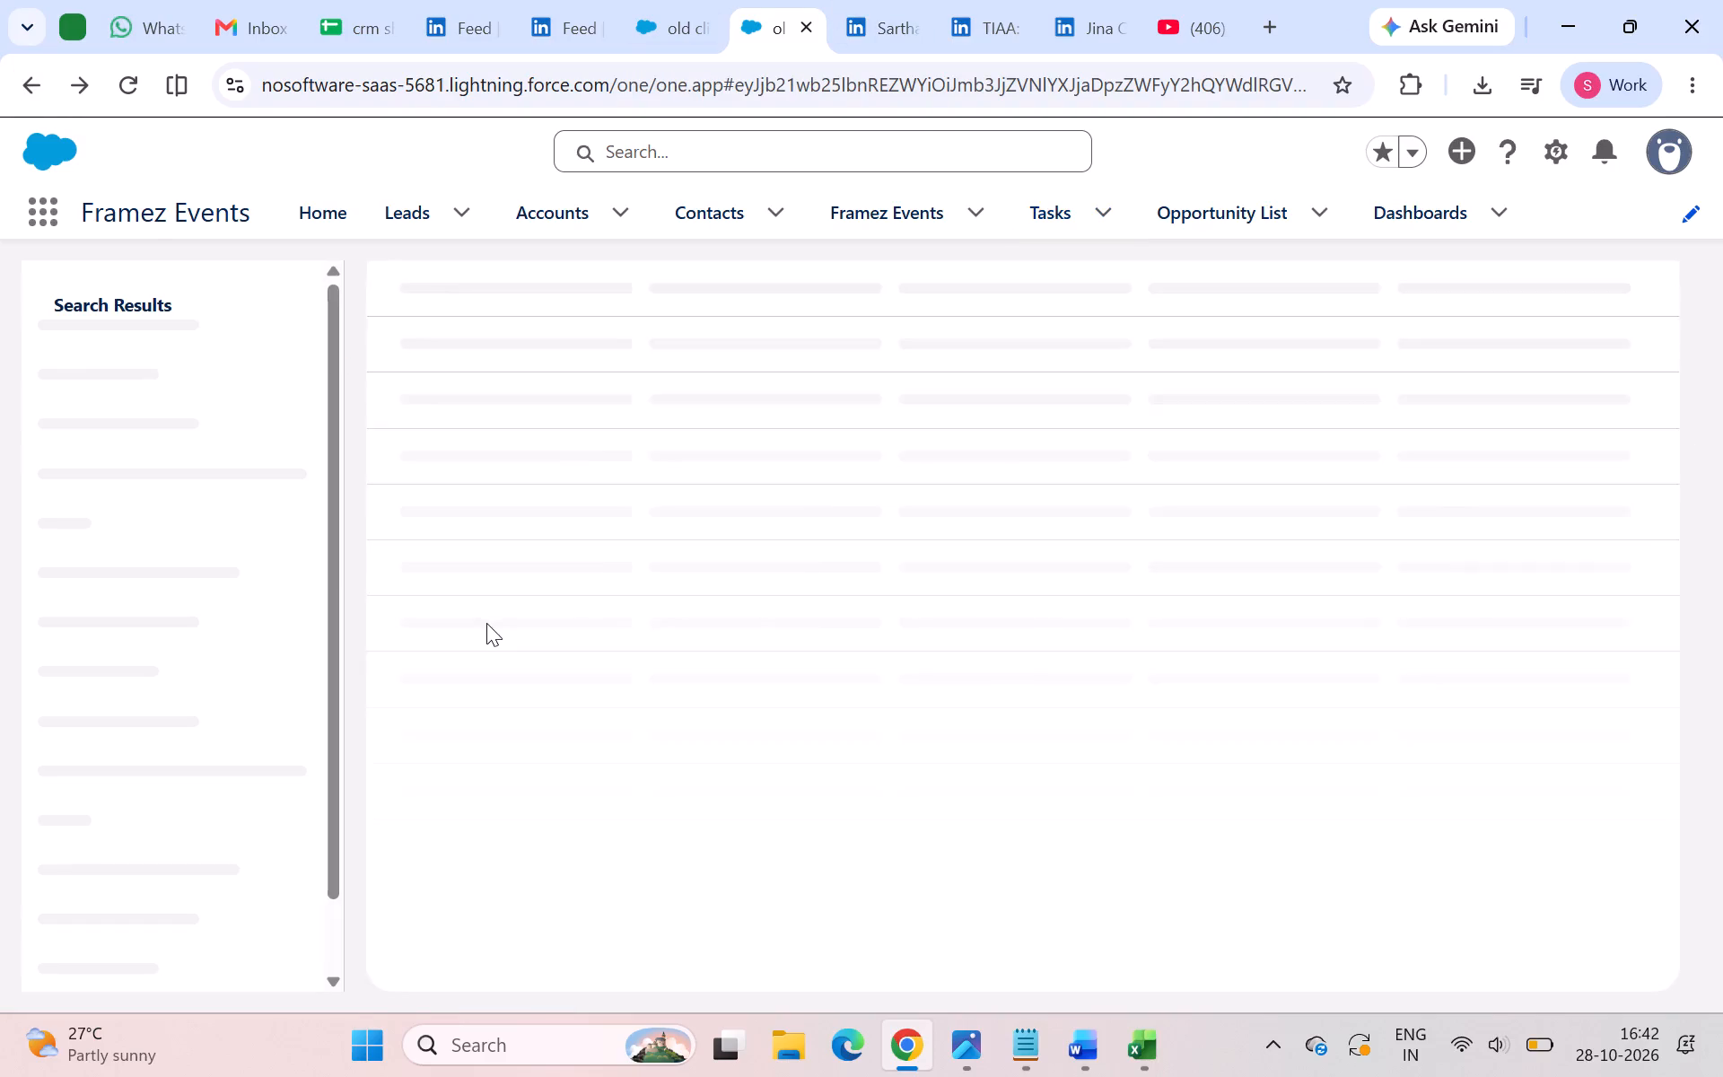
right_click(571, 580)
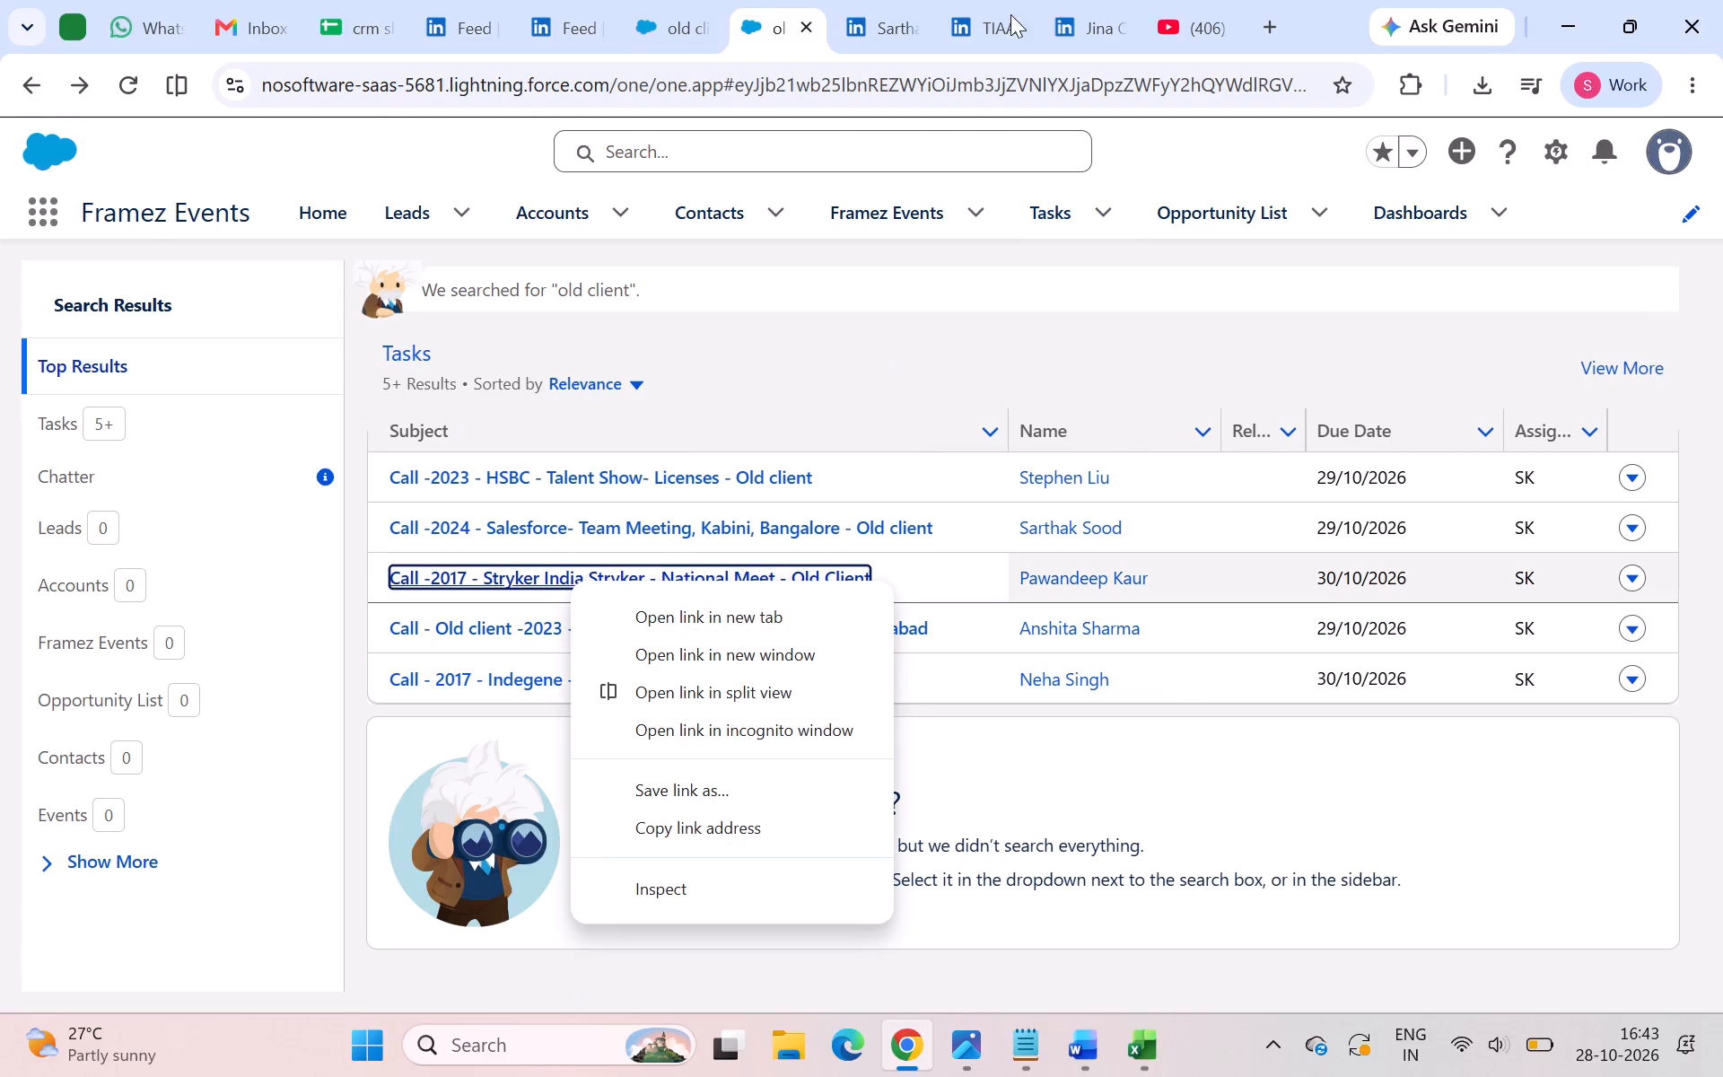
Close the open LinkedIn profile and TIAA tabs, the YouTube tab and the second Salesforce tab, keeping the "old clients" task results.
left_click(866, 26)
triple_click(909, 31)
left_click(909, 31)
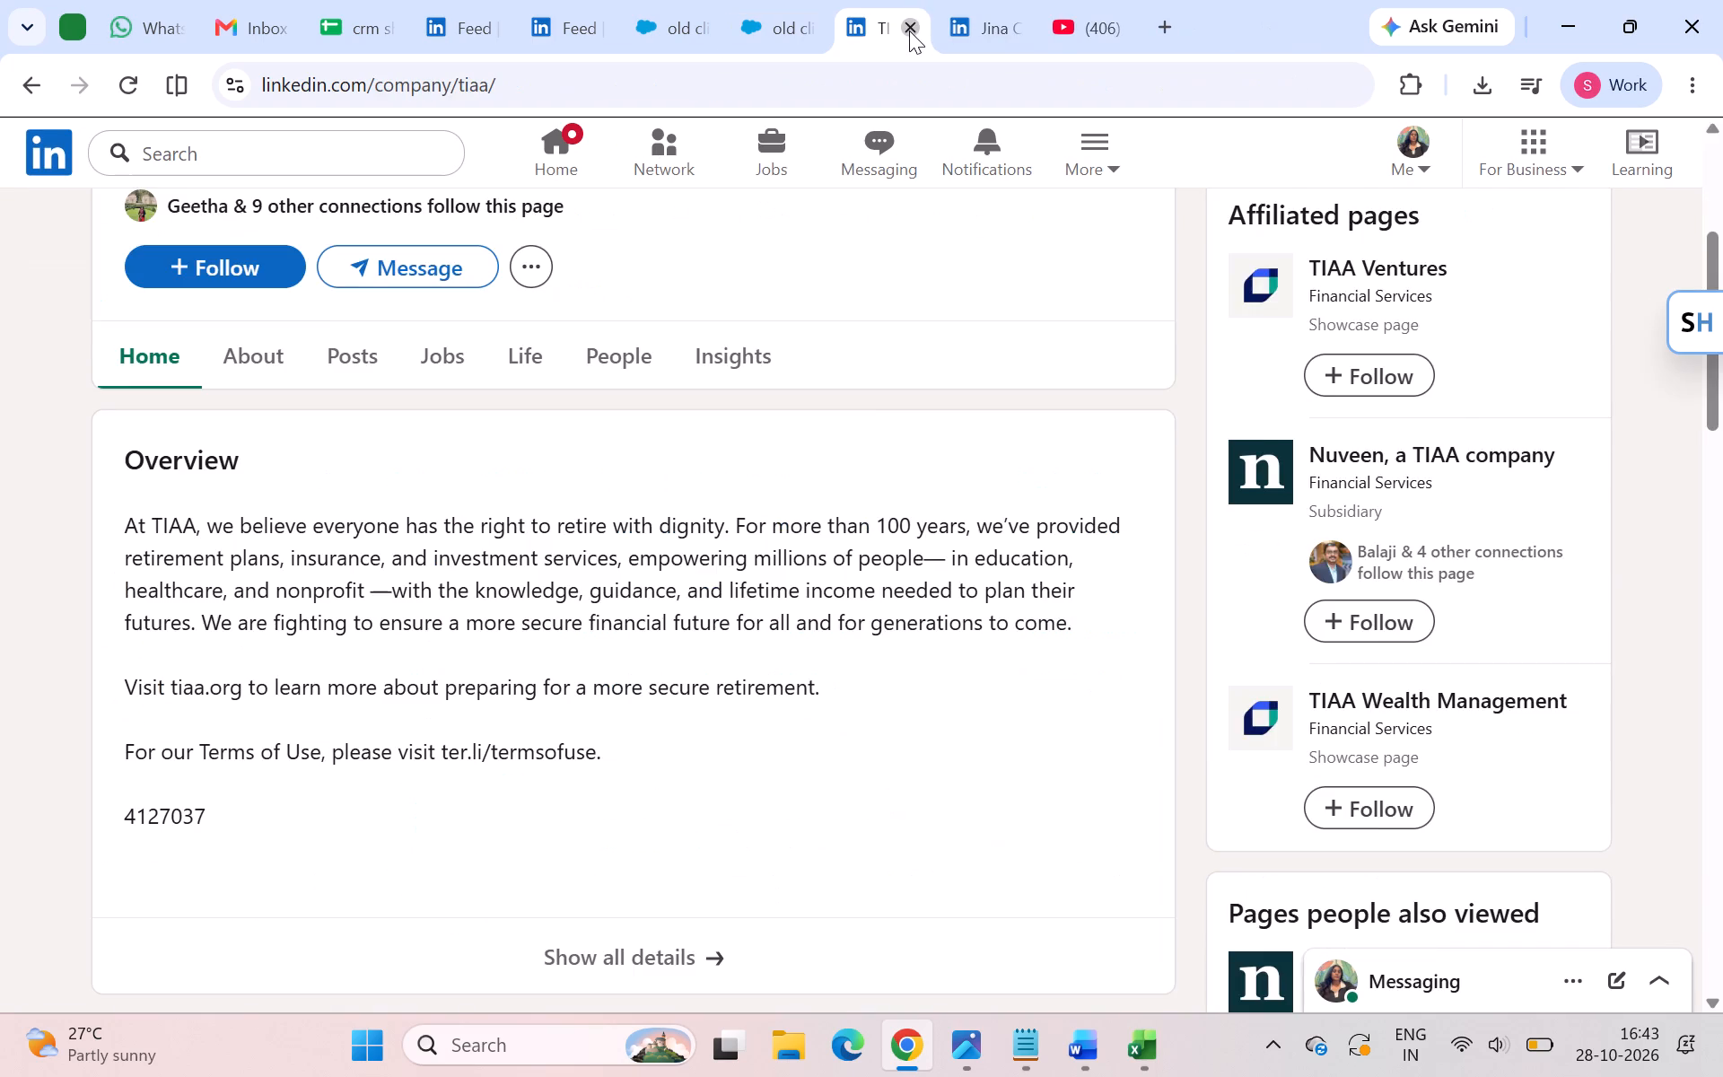
double_click(909, 31)
left_click(909, 31)
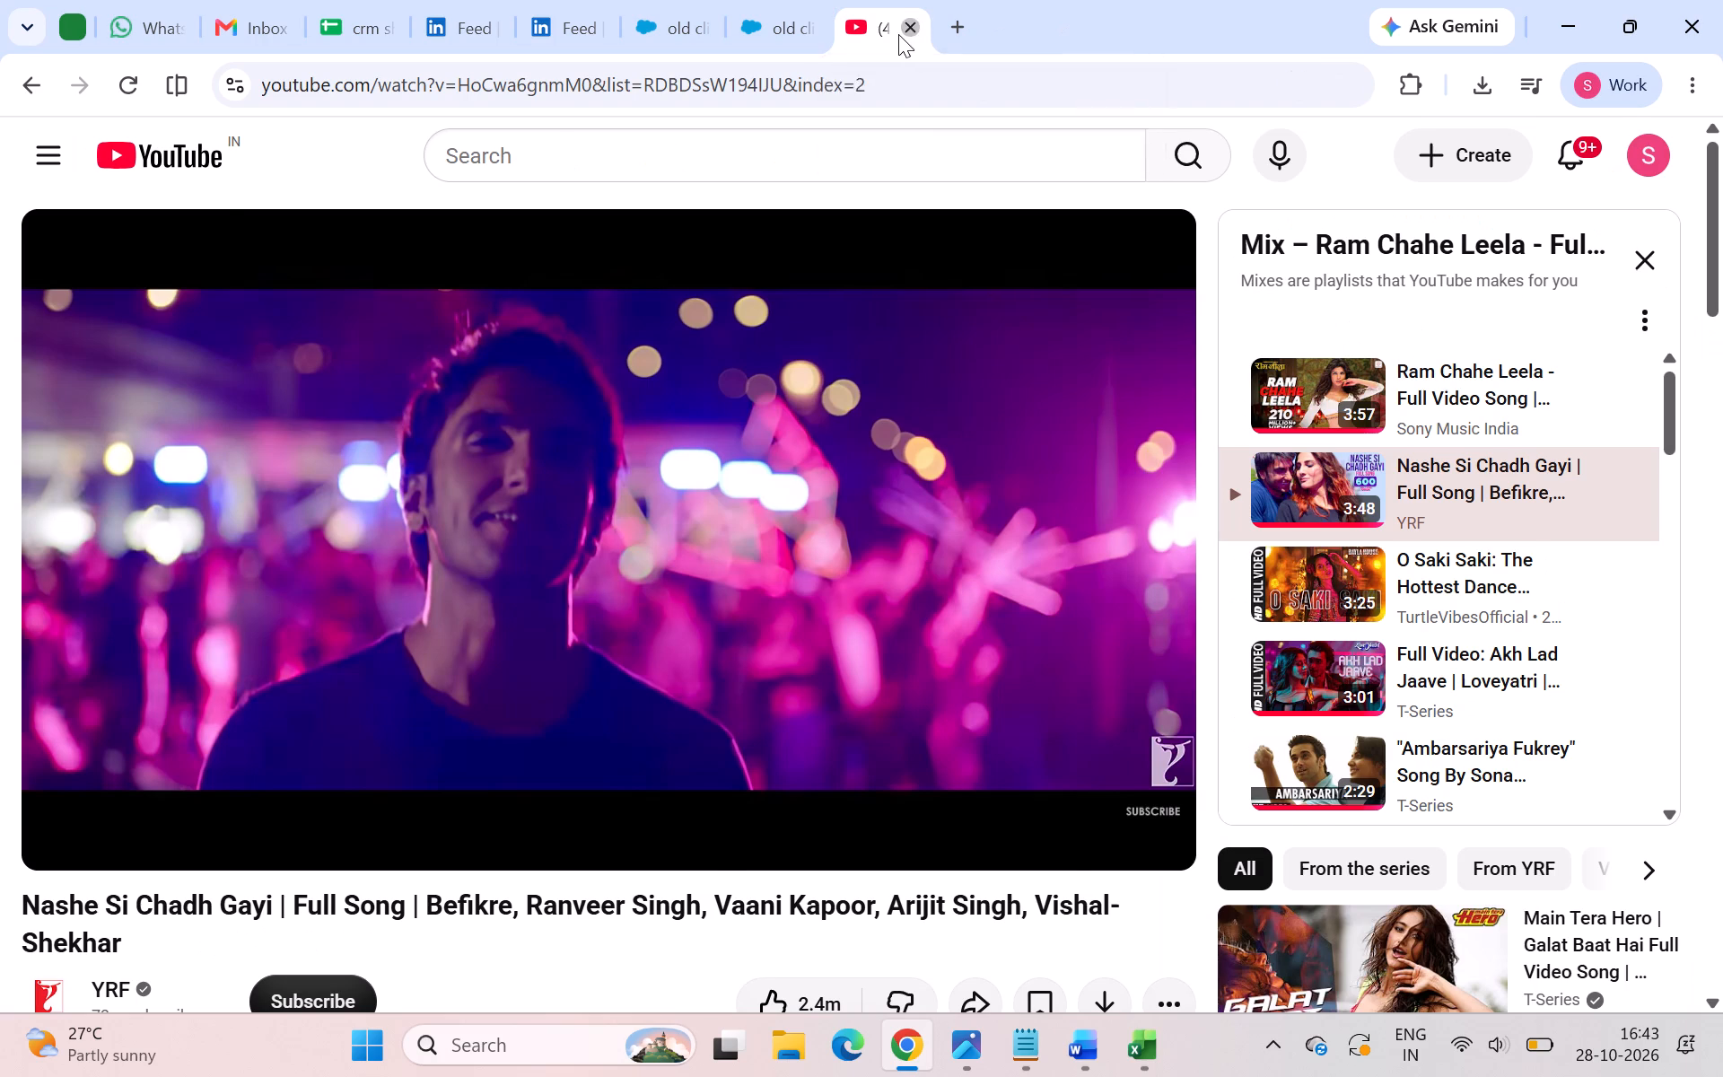
left_click(922, 30)
left_click(904, 24)
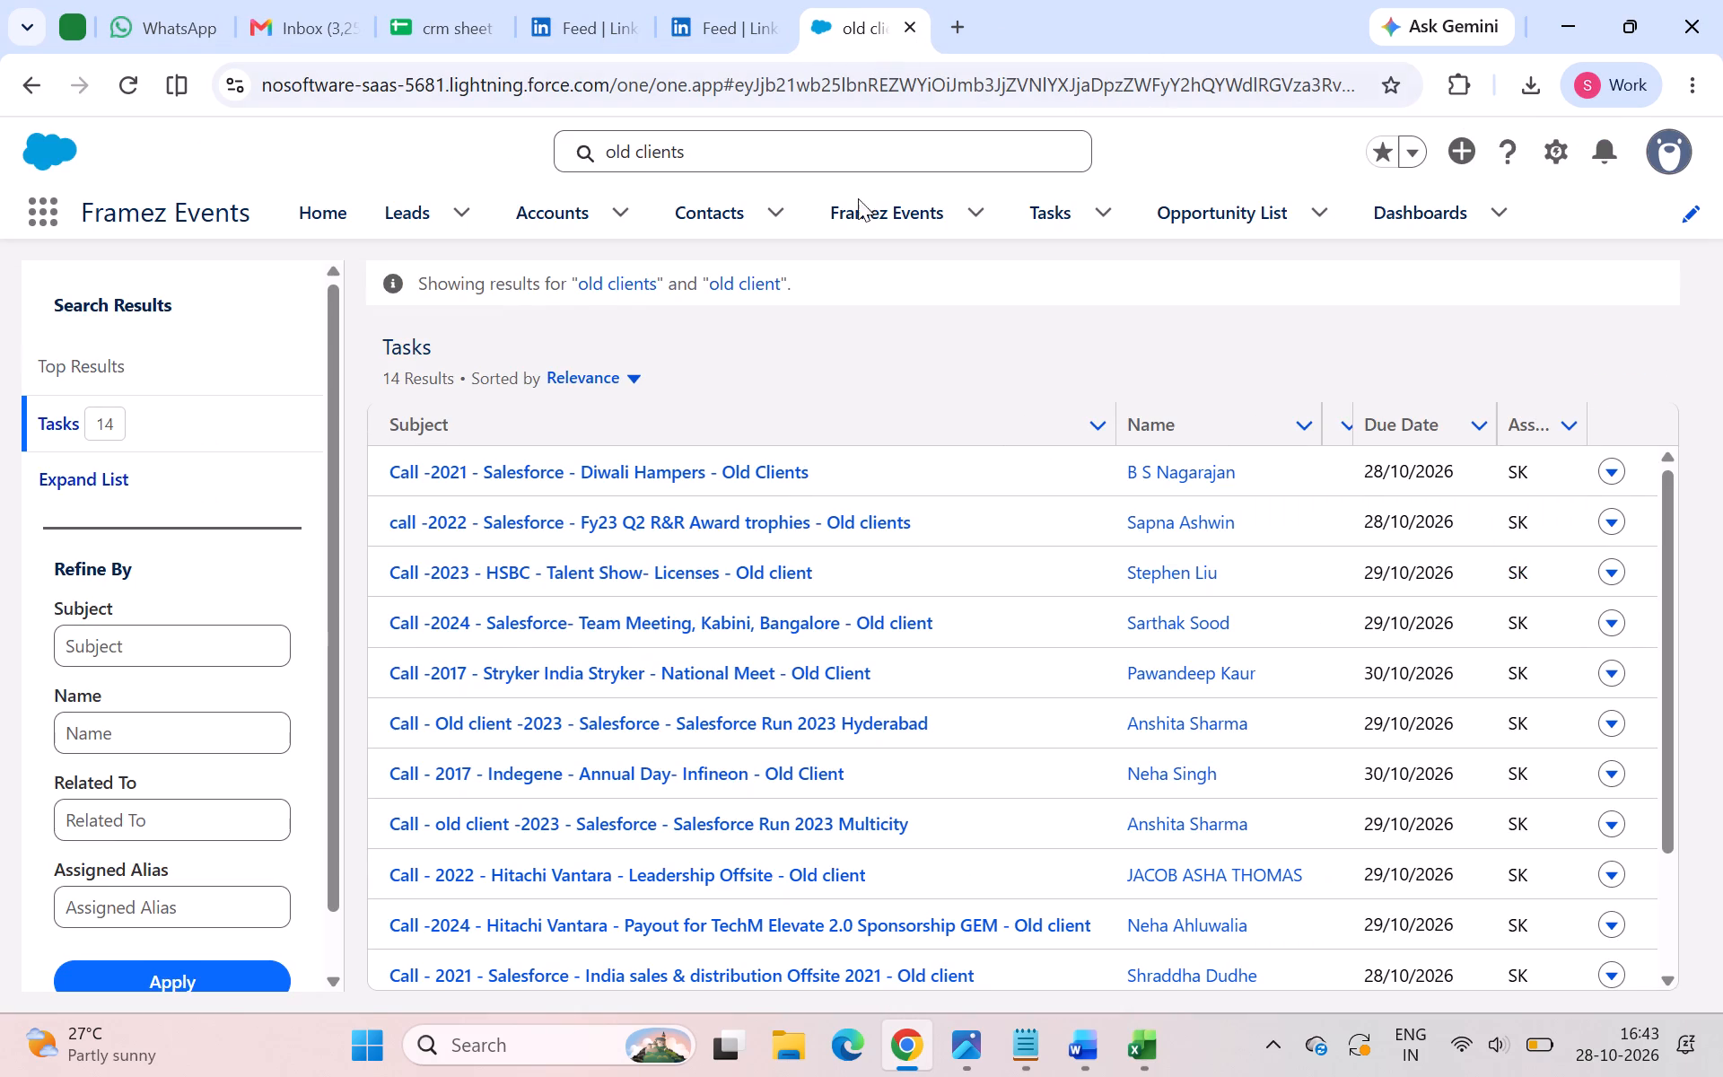
Open the 2021 Salesforce Diwali Hampers old-client call task in a new tab and review its linked lead's details.
scroll(654, 528, "down", 1)
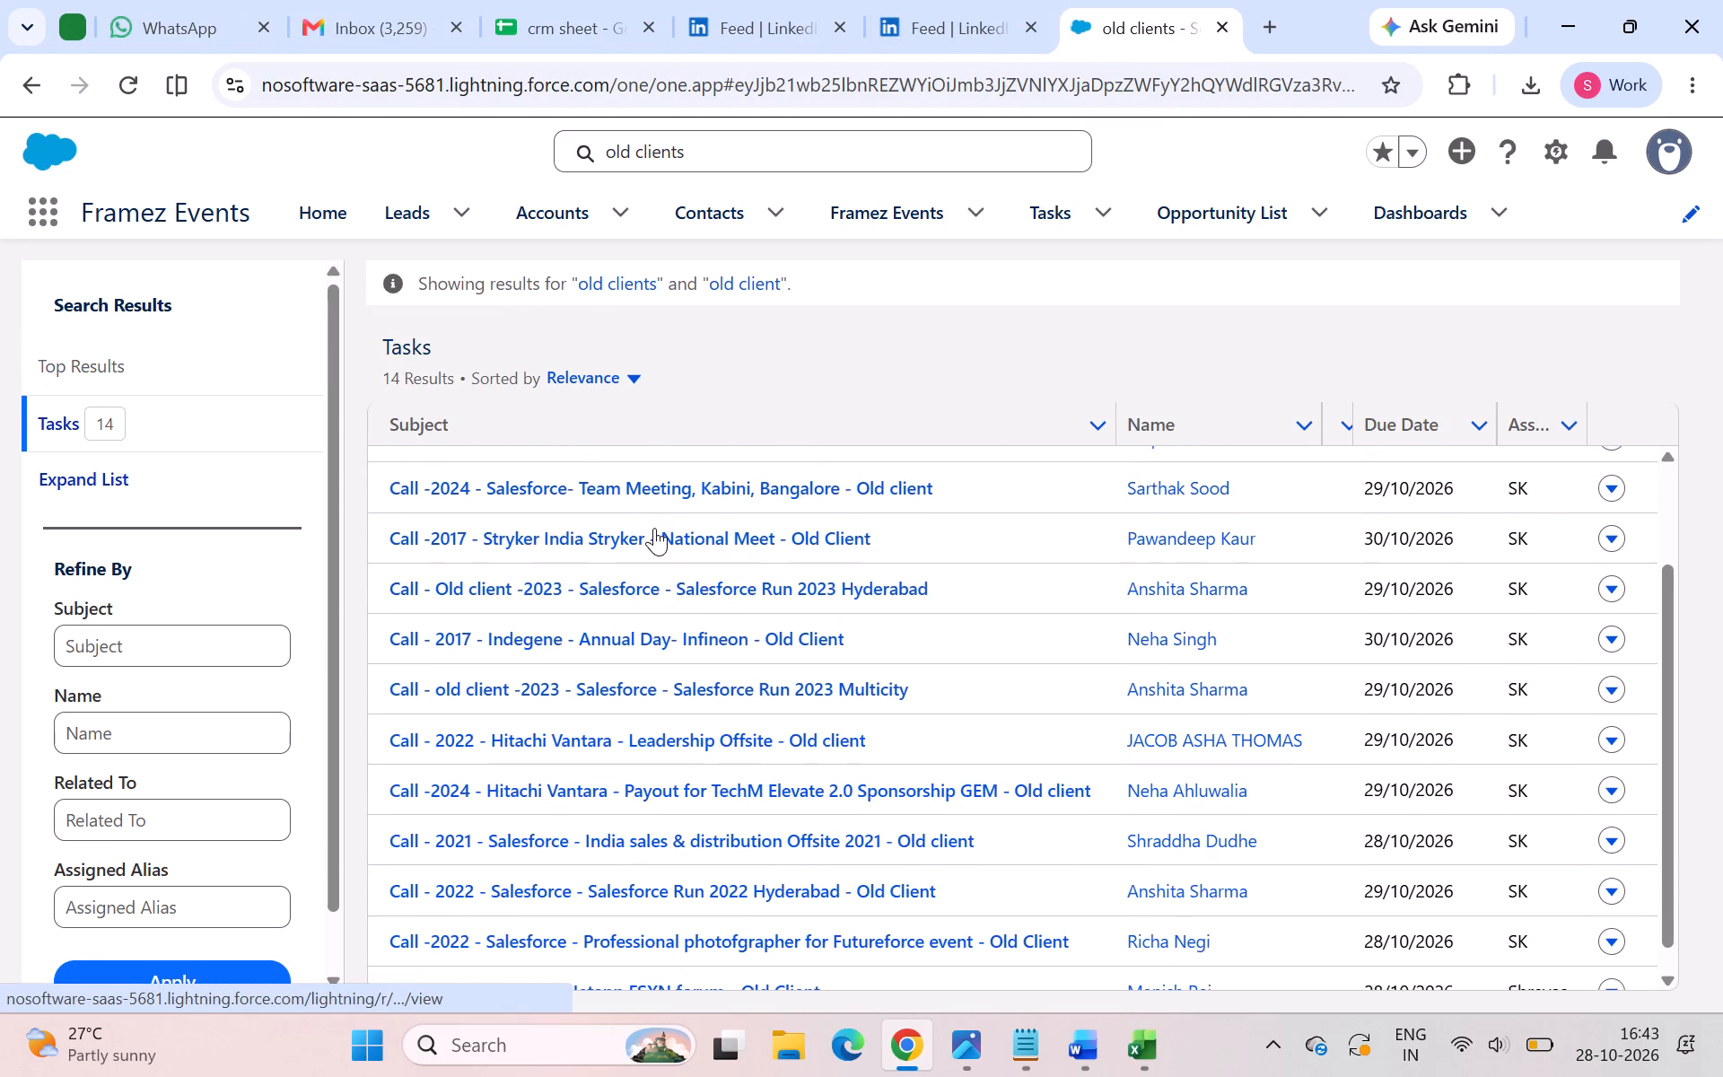
scroll(654, 528, "up", 5)
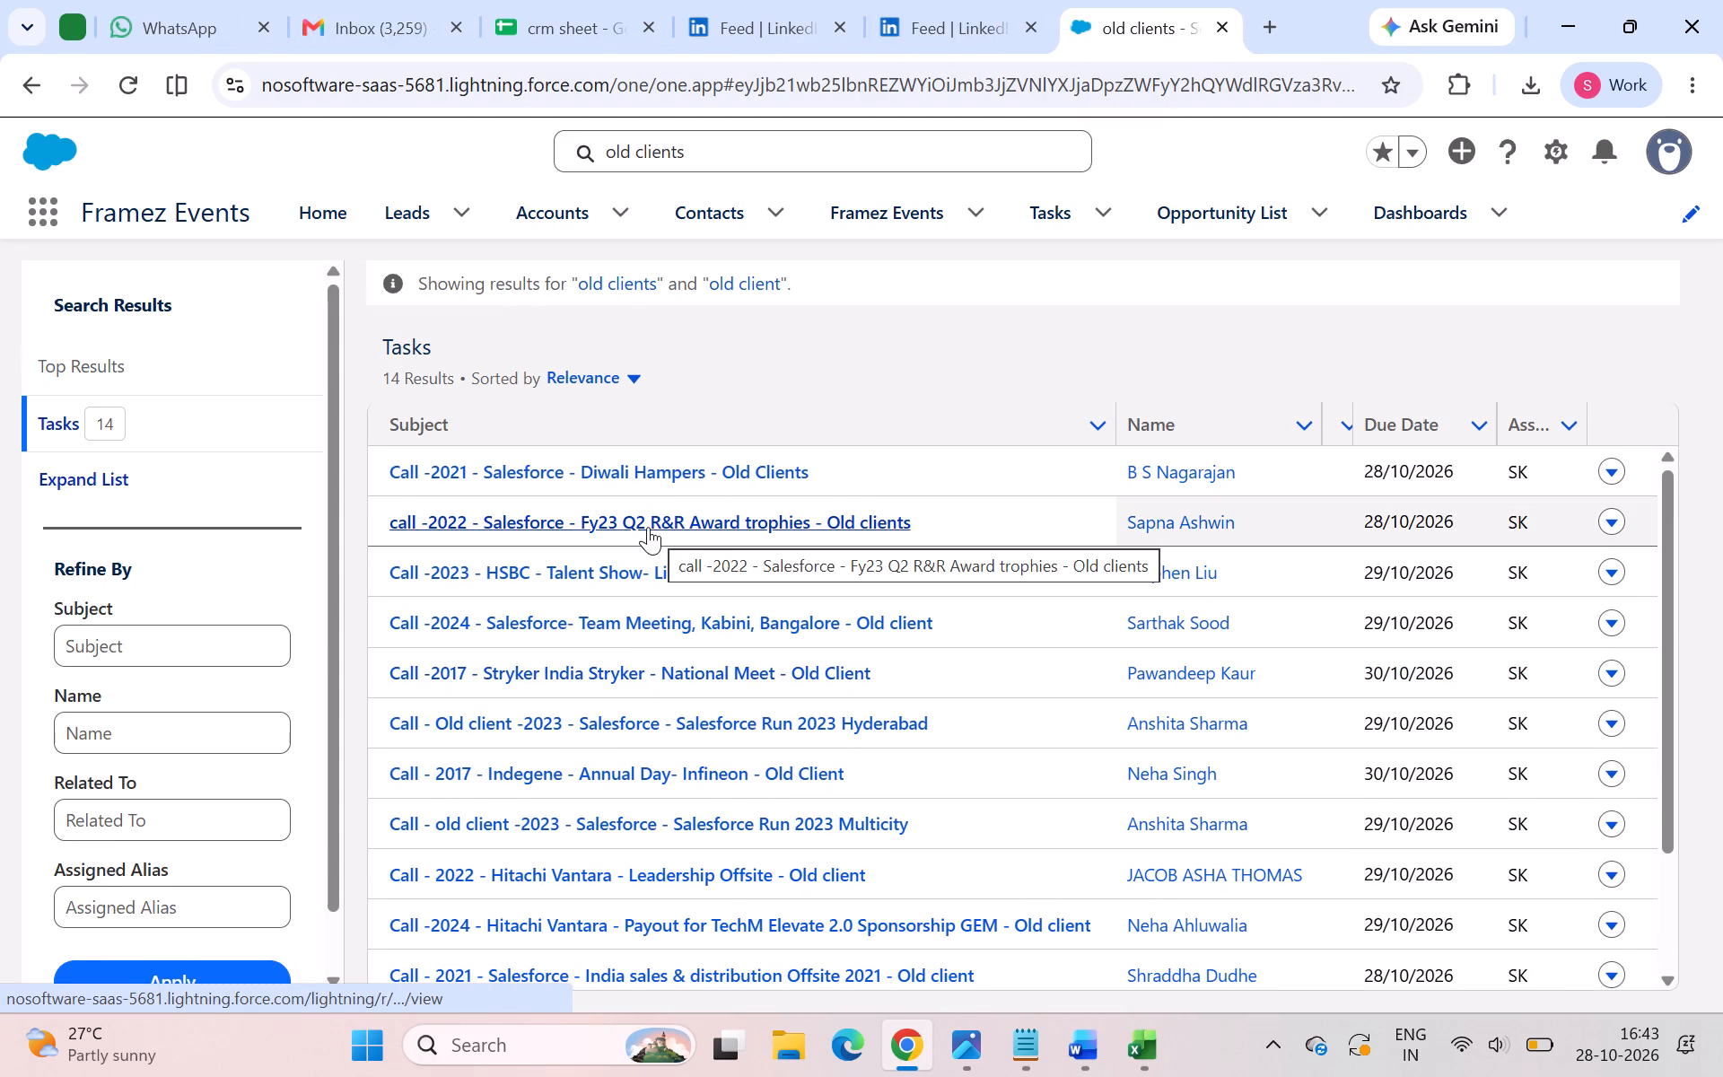
right_click(637, 460)
left_click(765, 502)
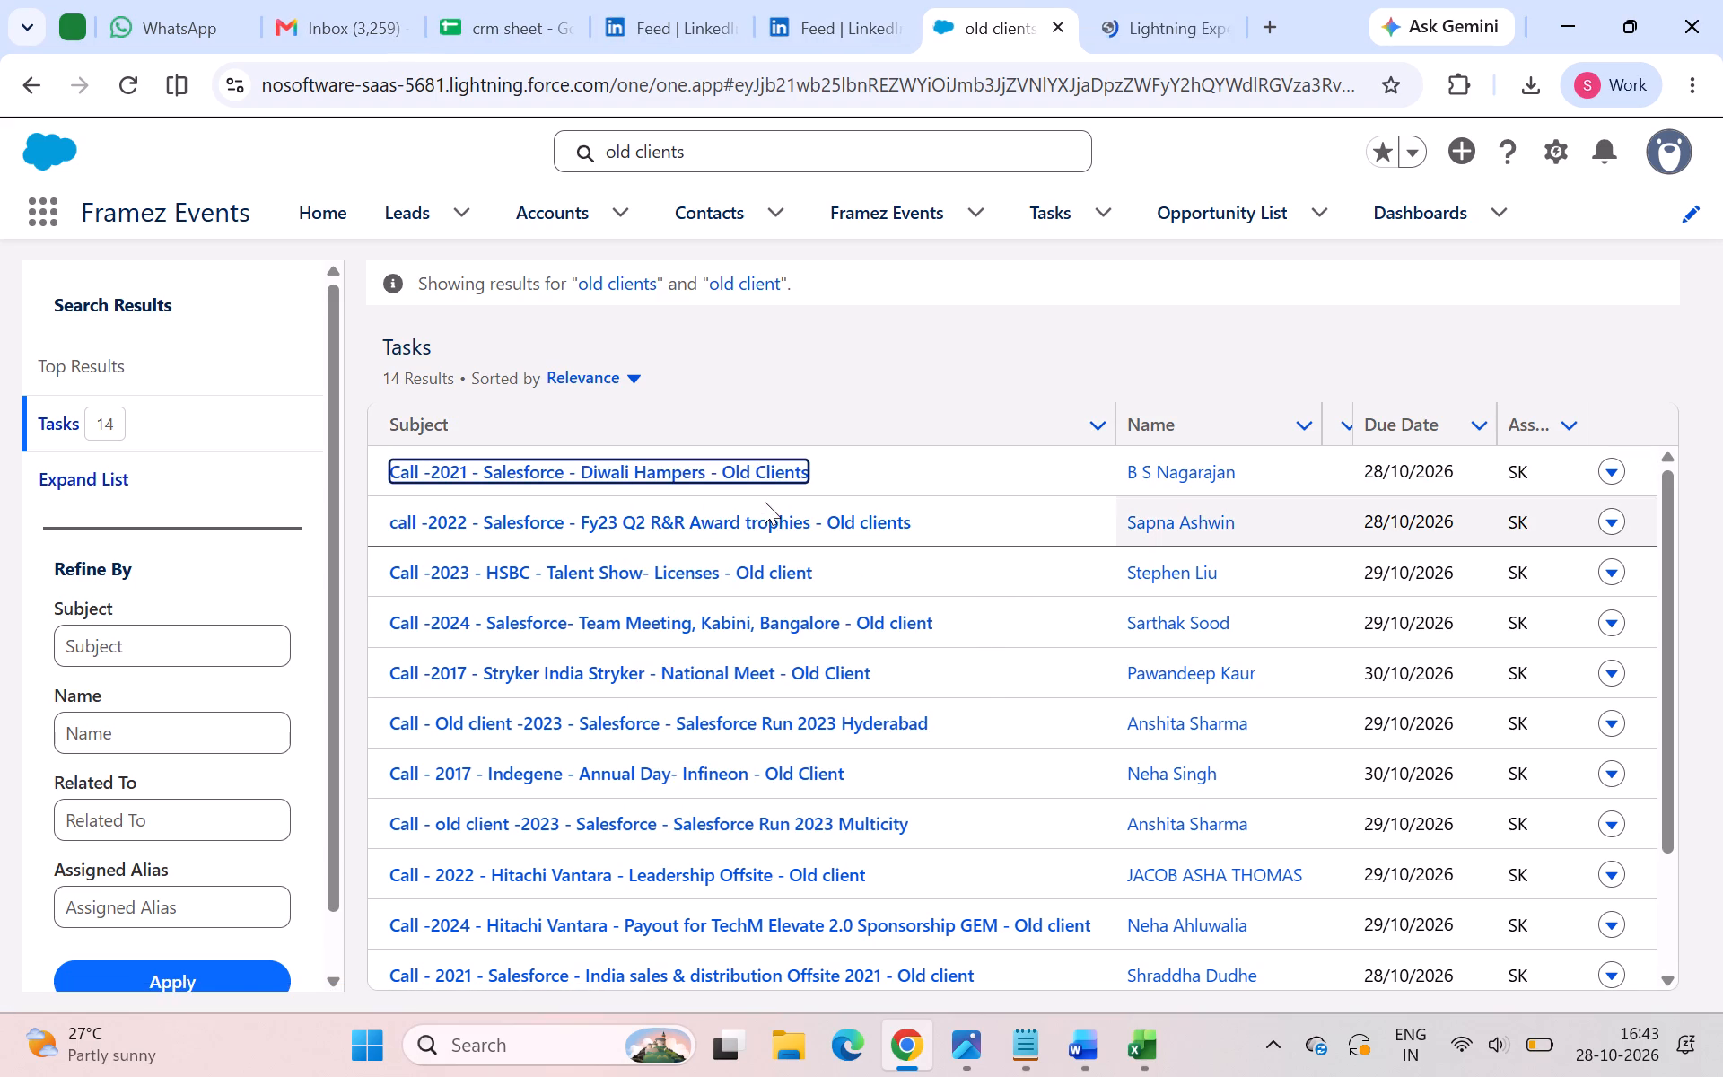
left_click(1089, 18)
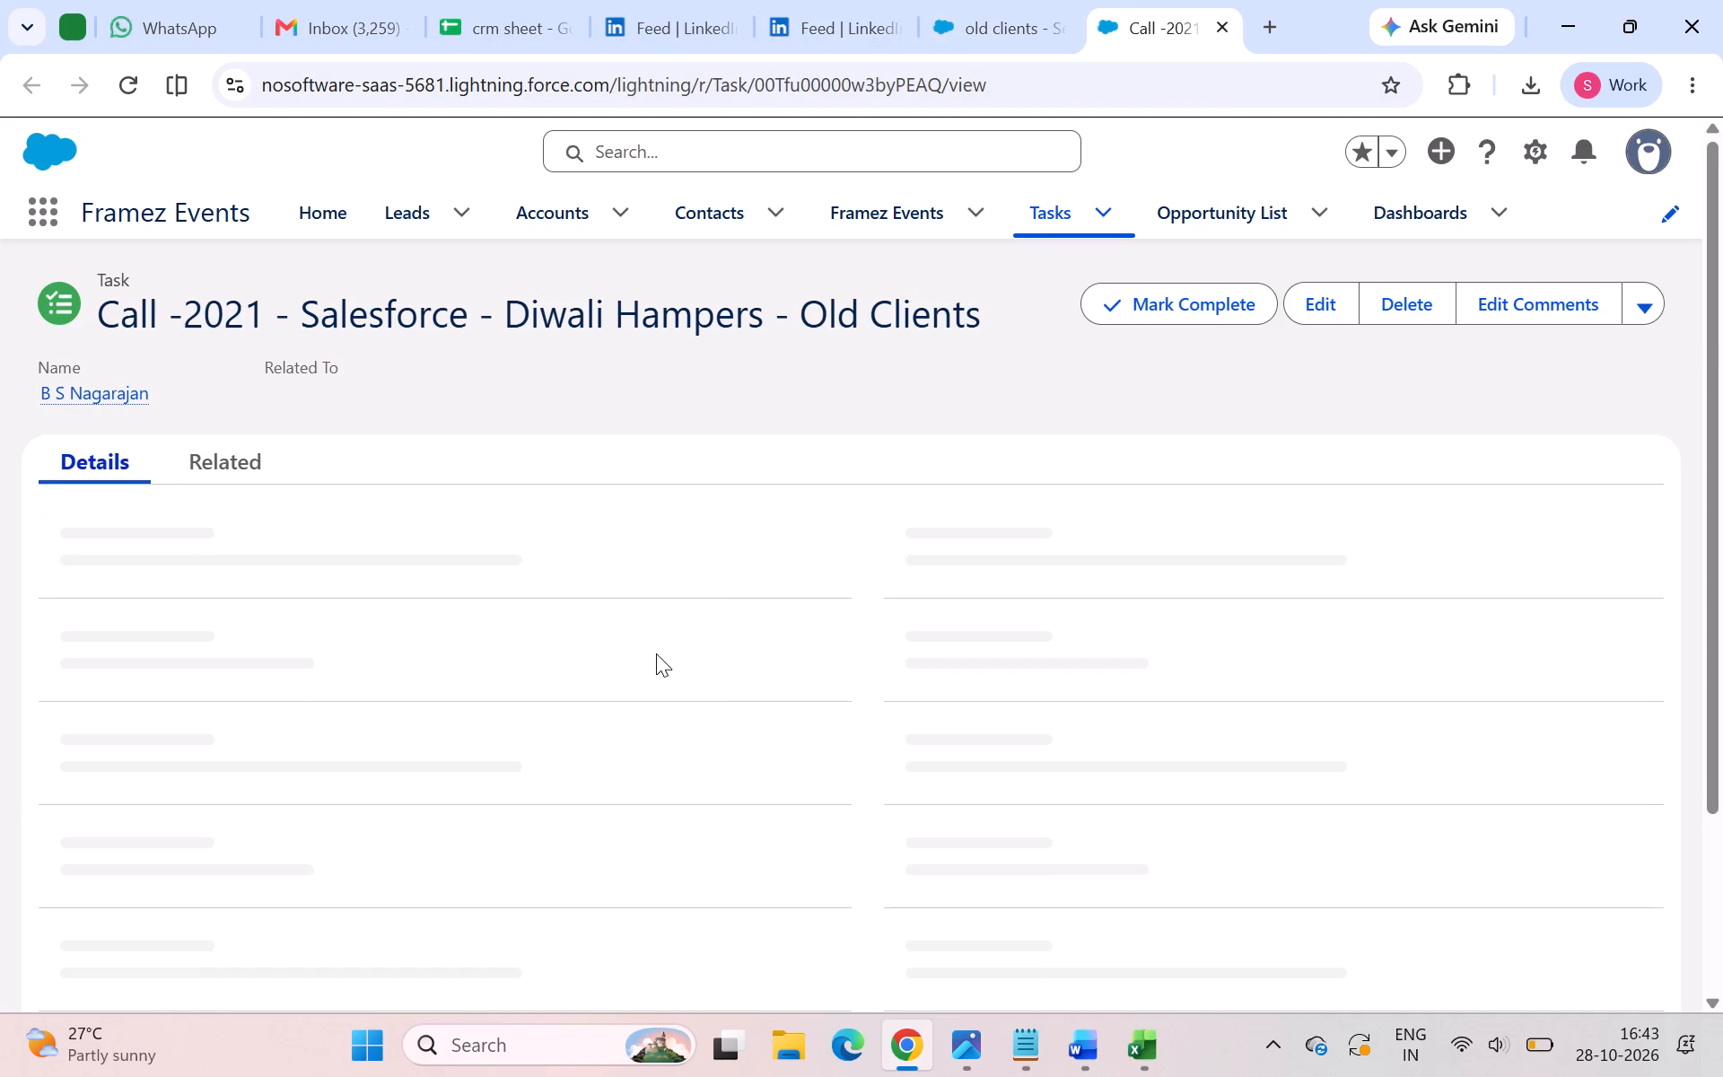
left_click(396, 654)
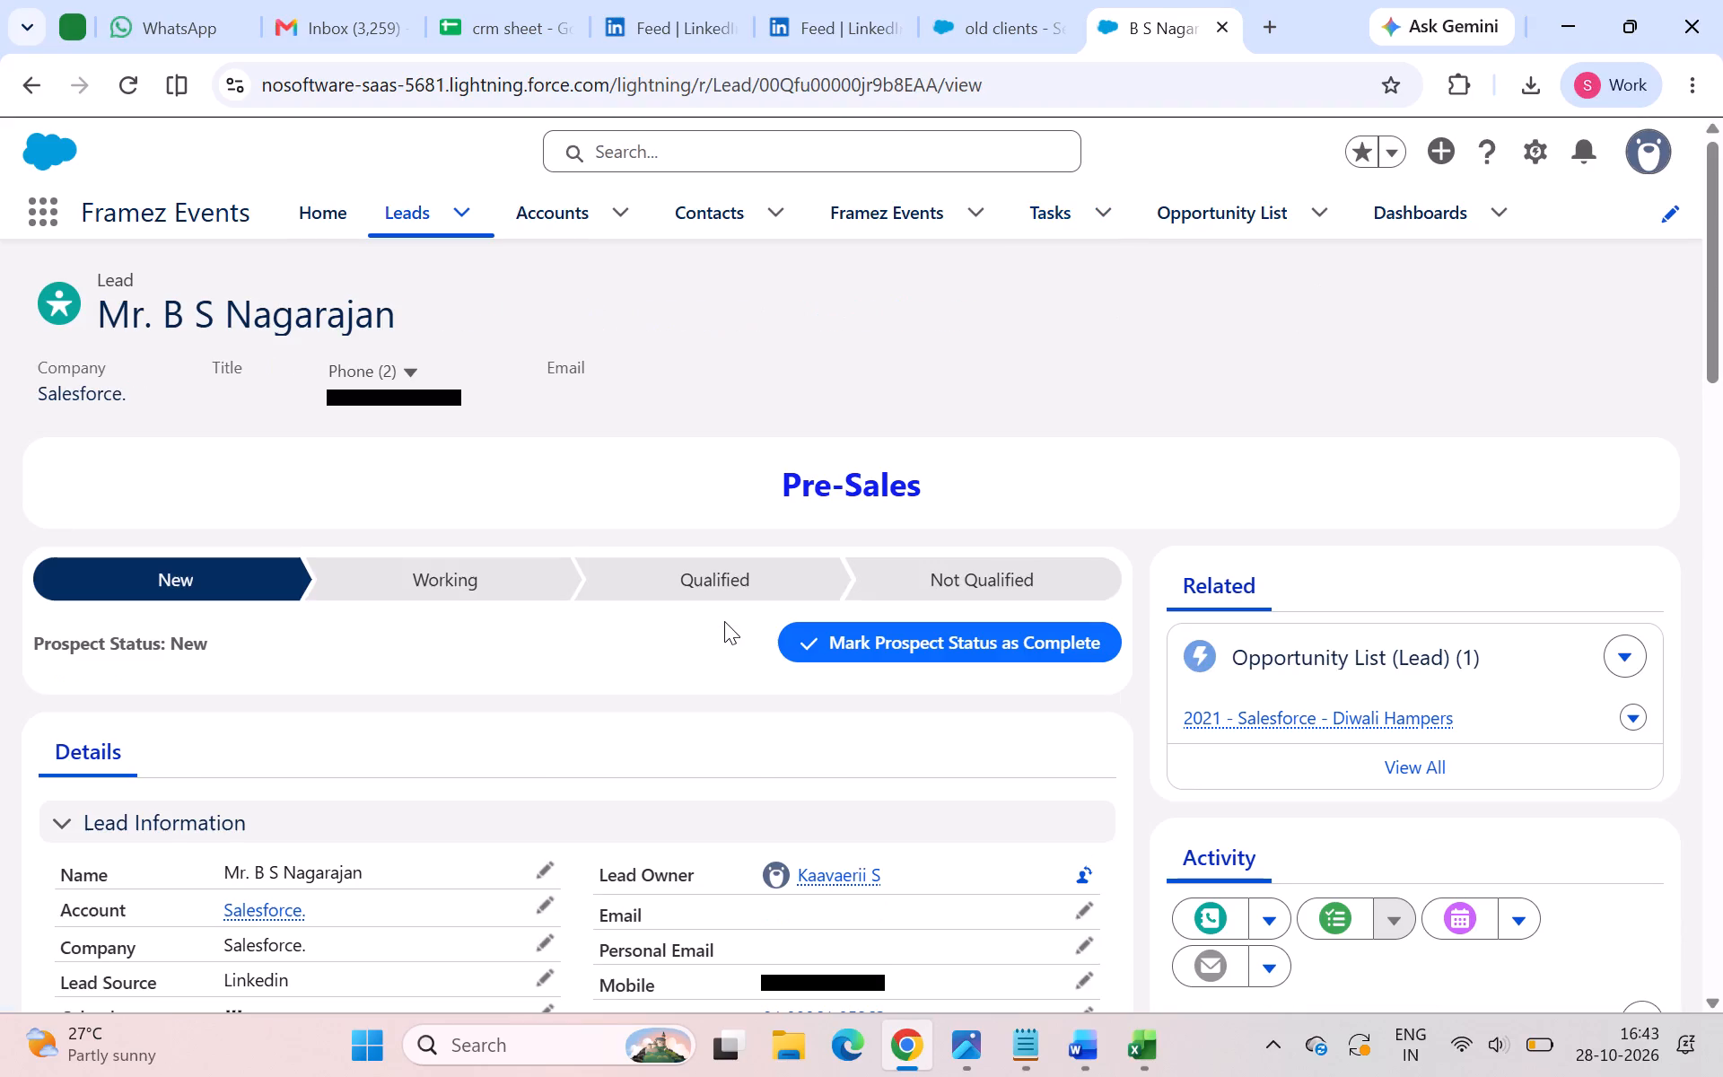
scroll(724, 621, "down", 3)
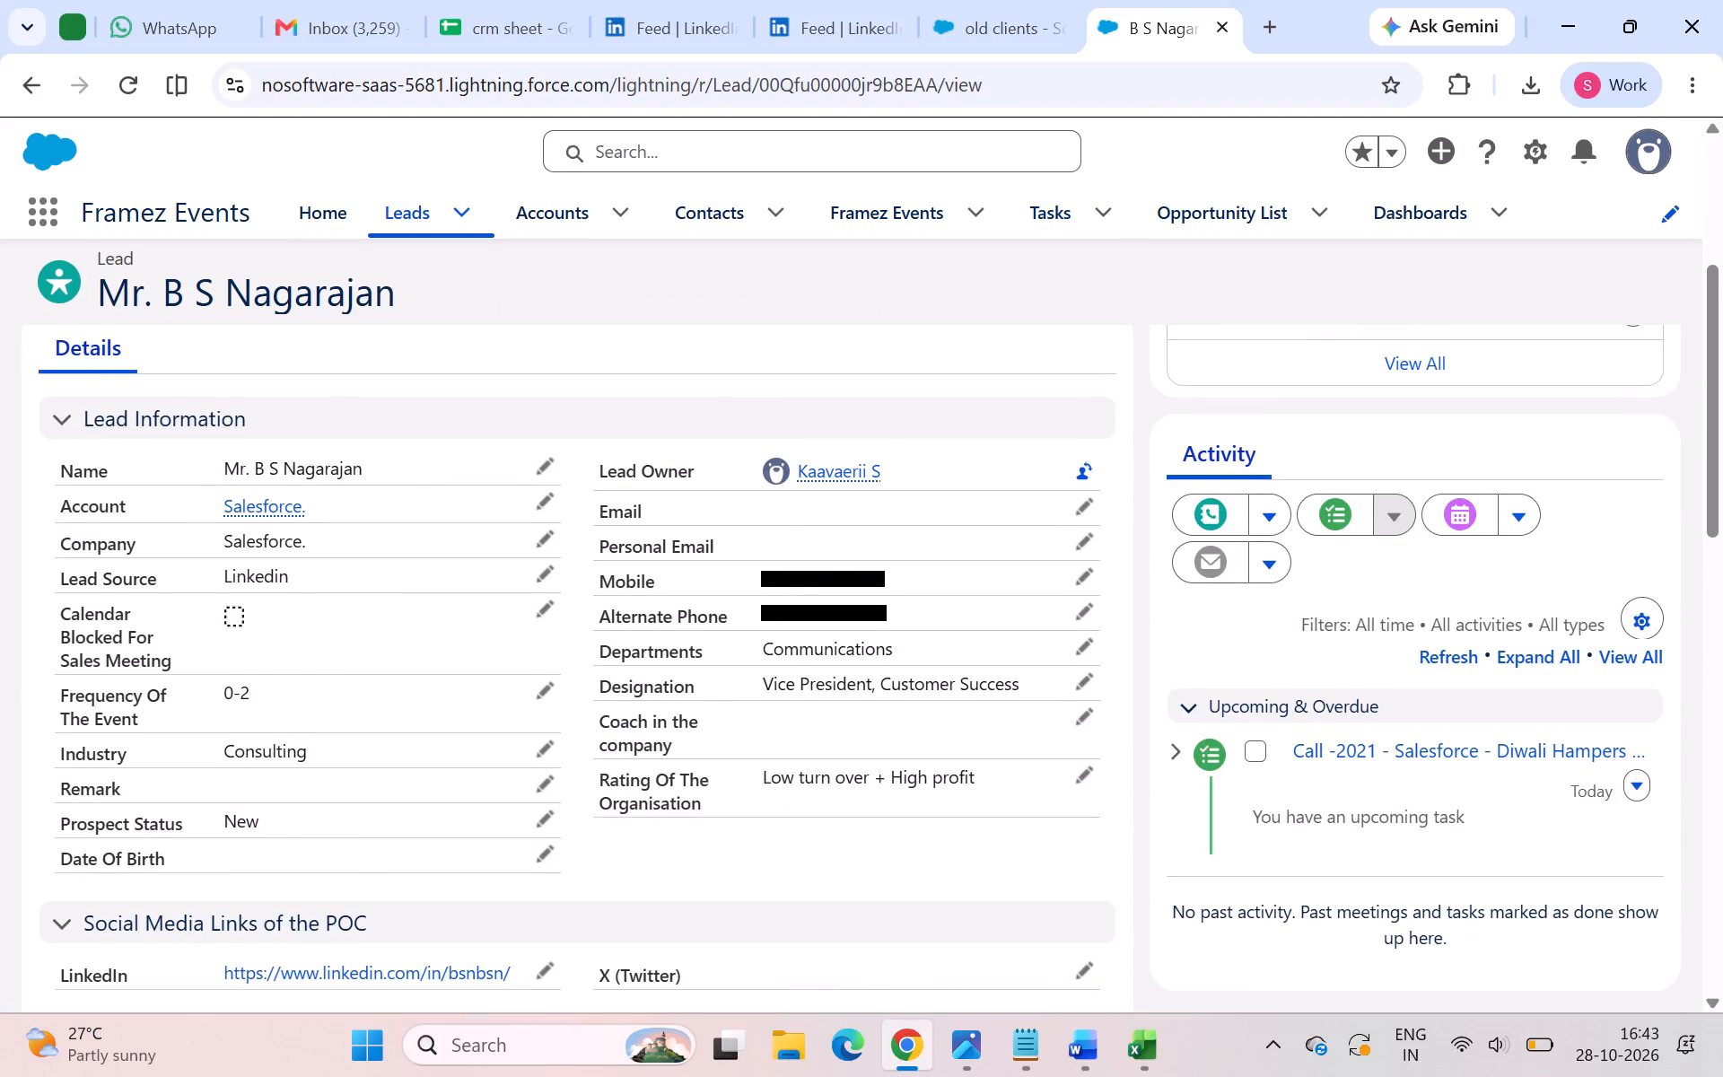
scroll(724, 621, "down", 4)
scroll(724, 621, "up", 3)
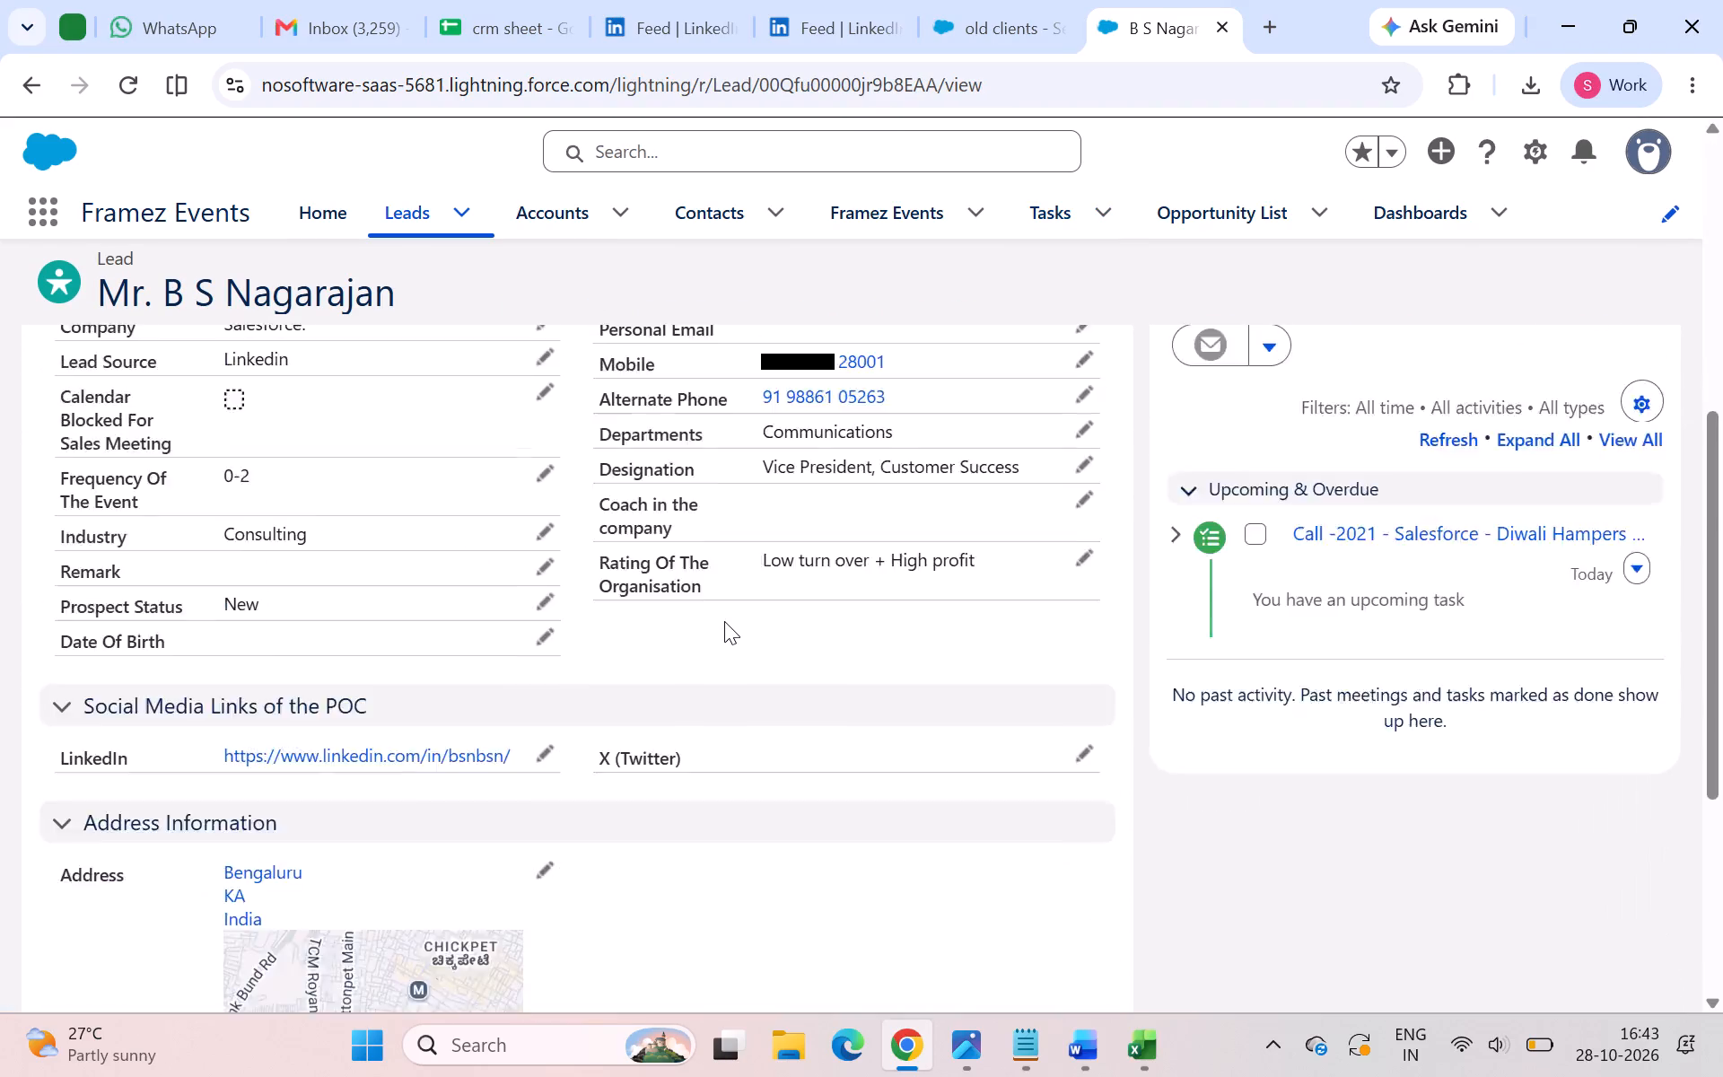
scroll(724, 621, "up", 3)
scroll(724, 621, "down", 3)
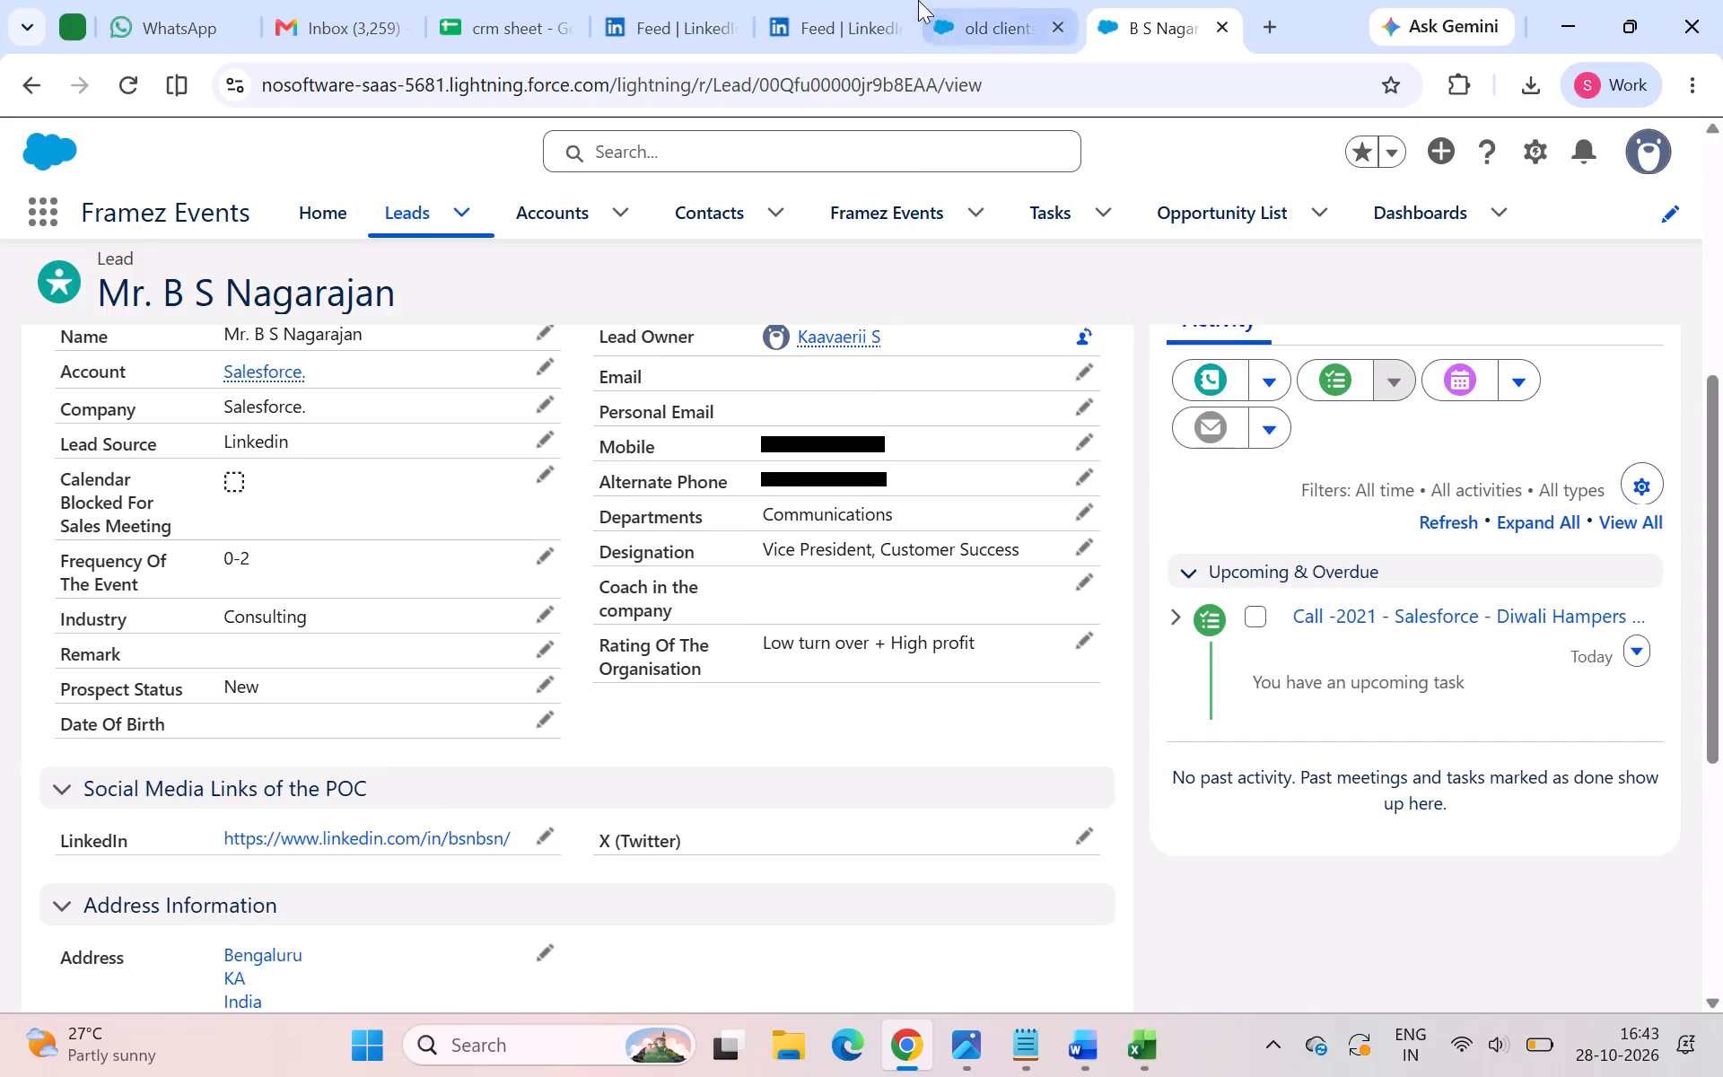
left_click(981, 30)
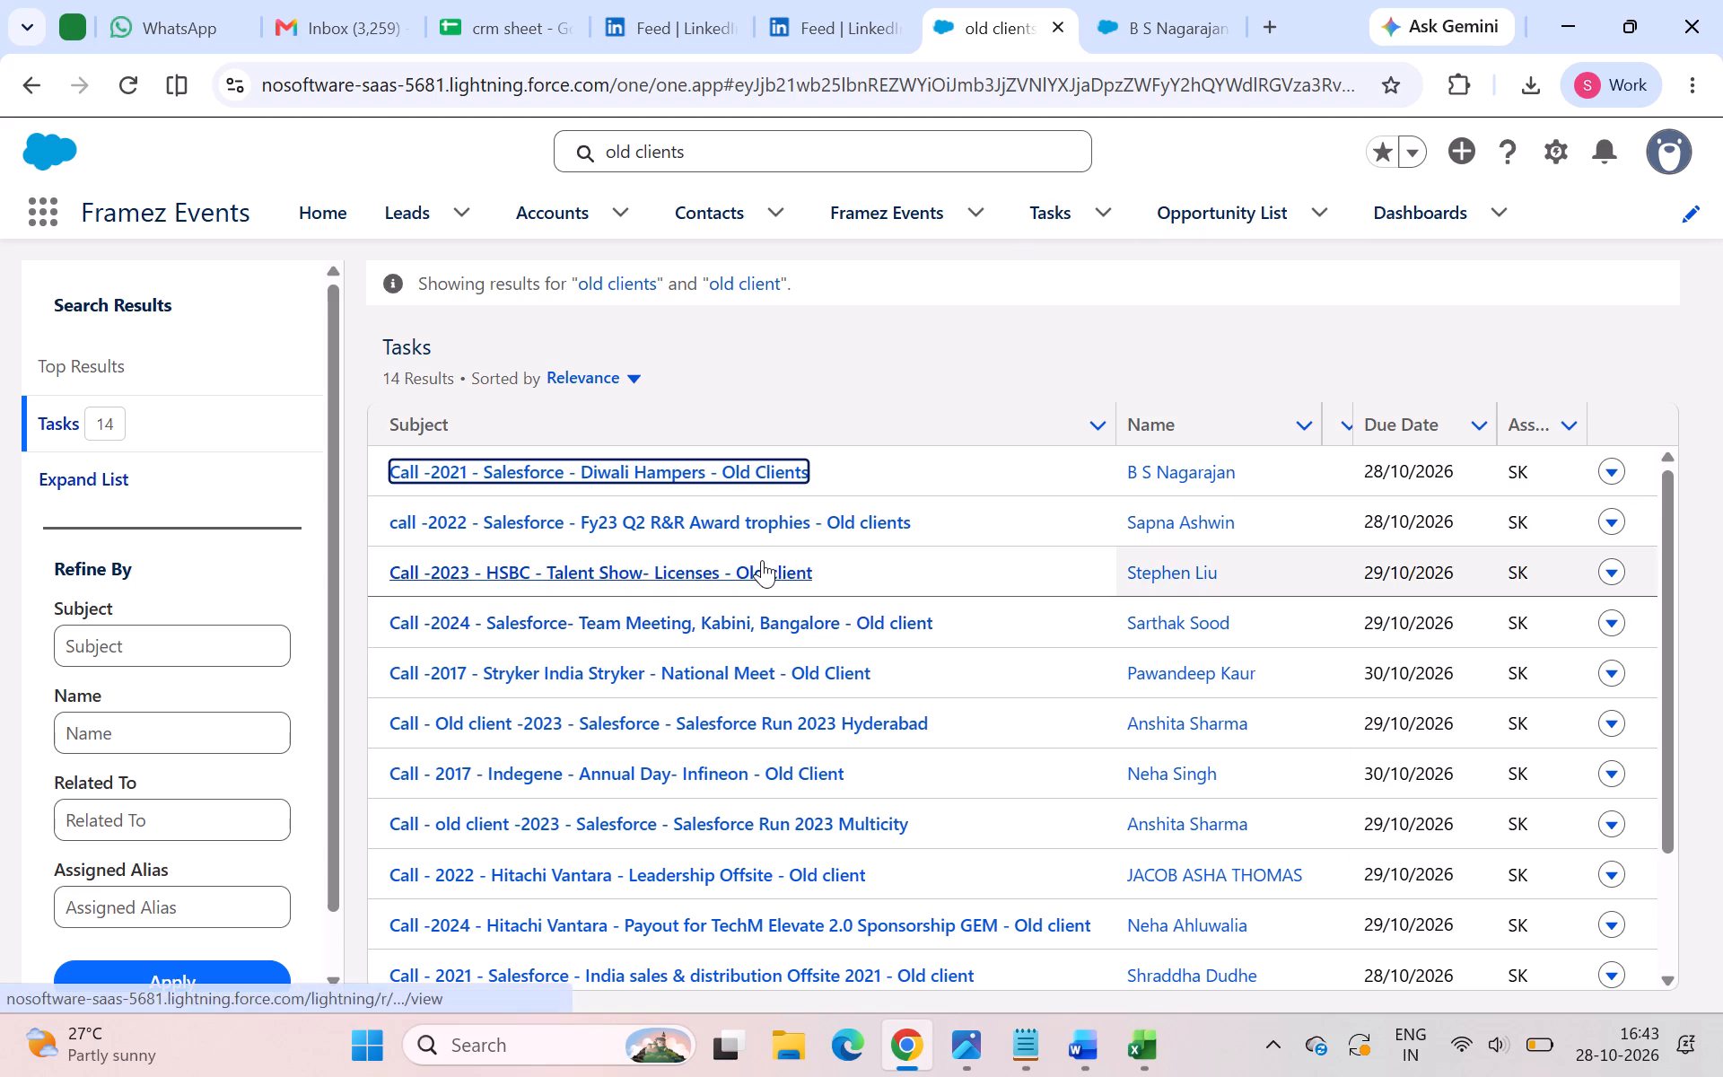
left_click(1203, 9)
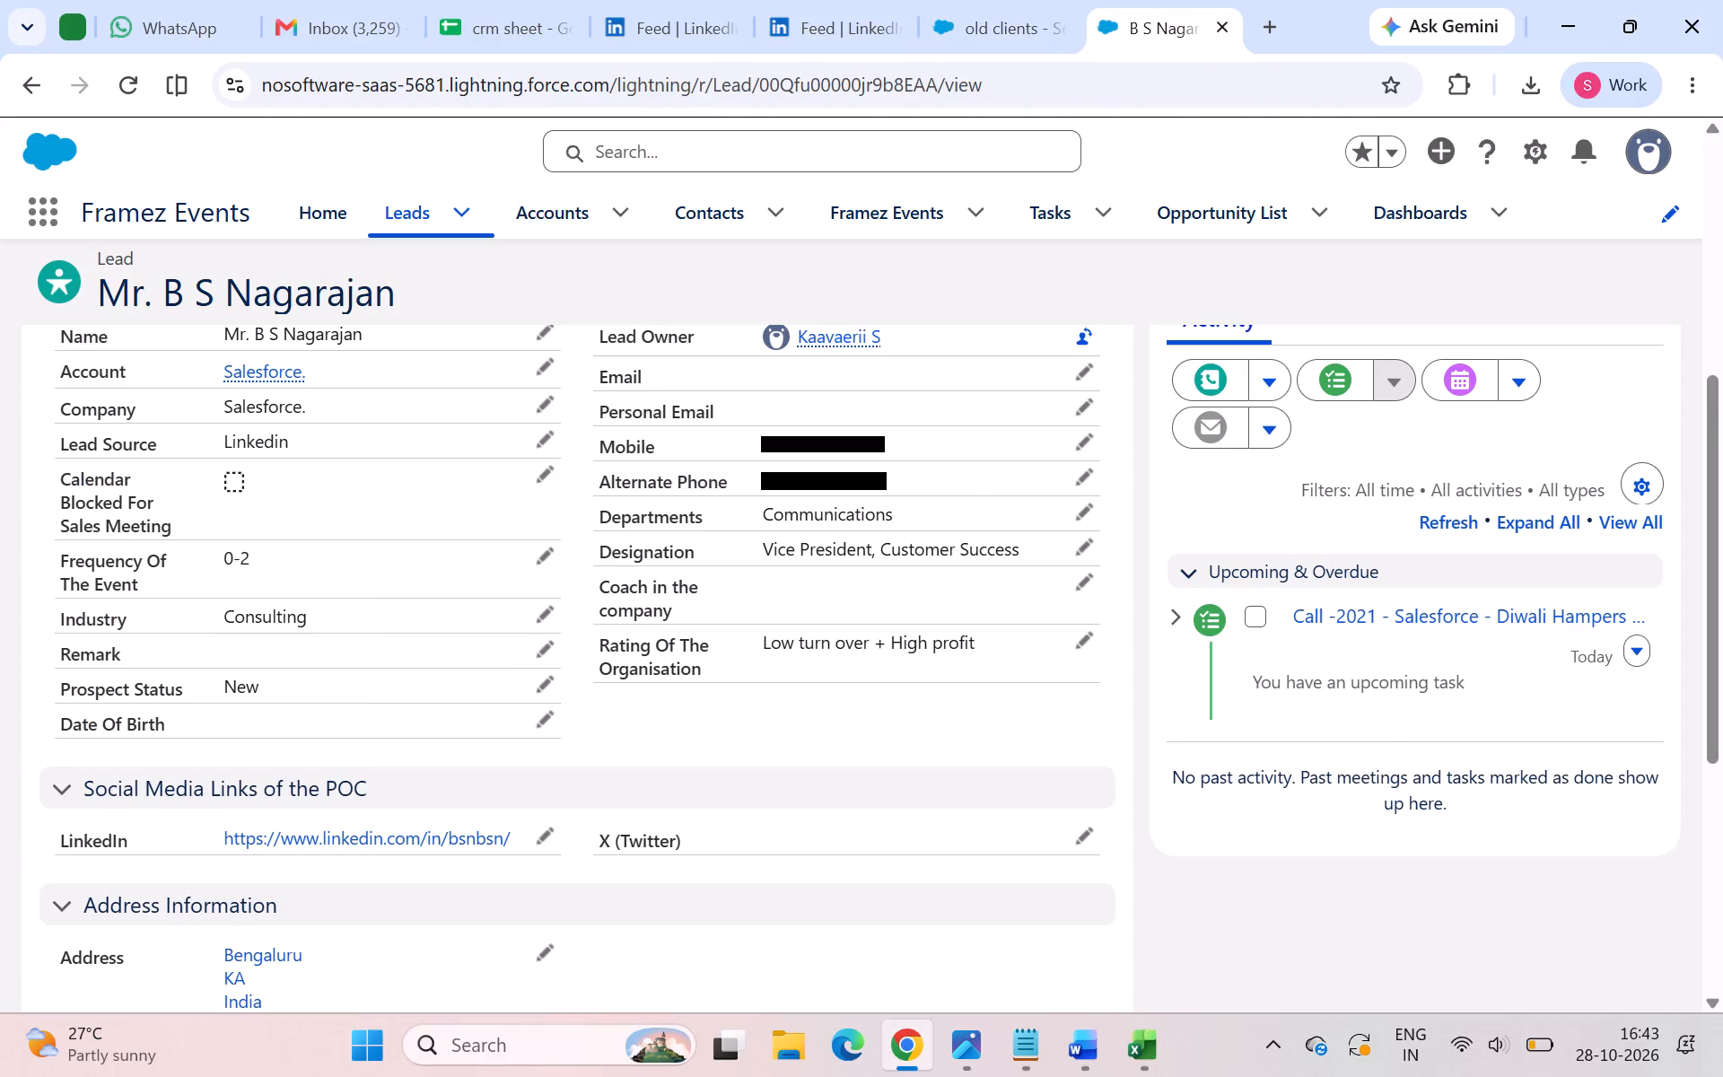
Open the Diwali Hampers lead's LinkedIn profile from the record, review the experience and activity, and close the profile.
scroll(913, 550, "up", 3)
scroll(913, 550, "down", 1)
scroll(800, 709, "down", 4)
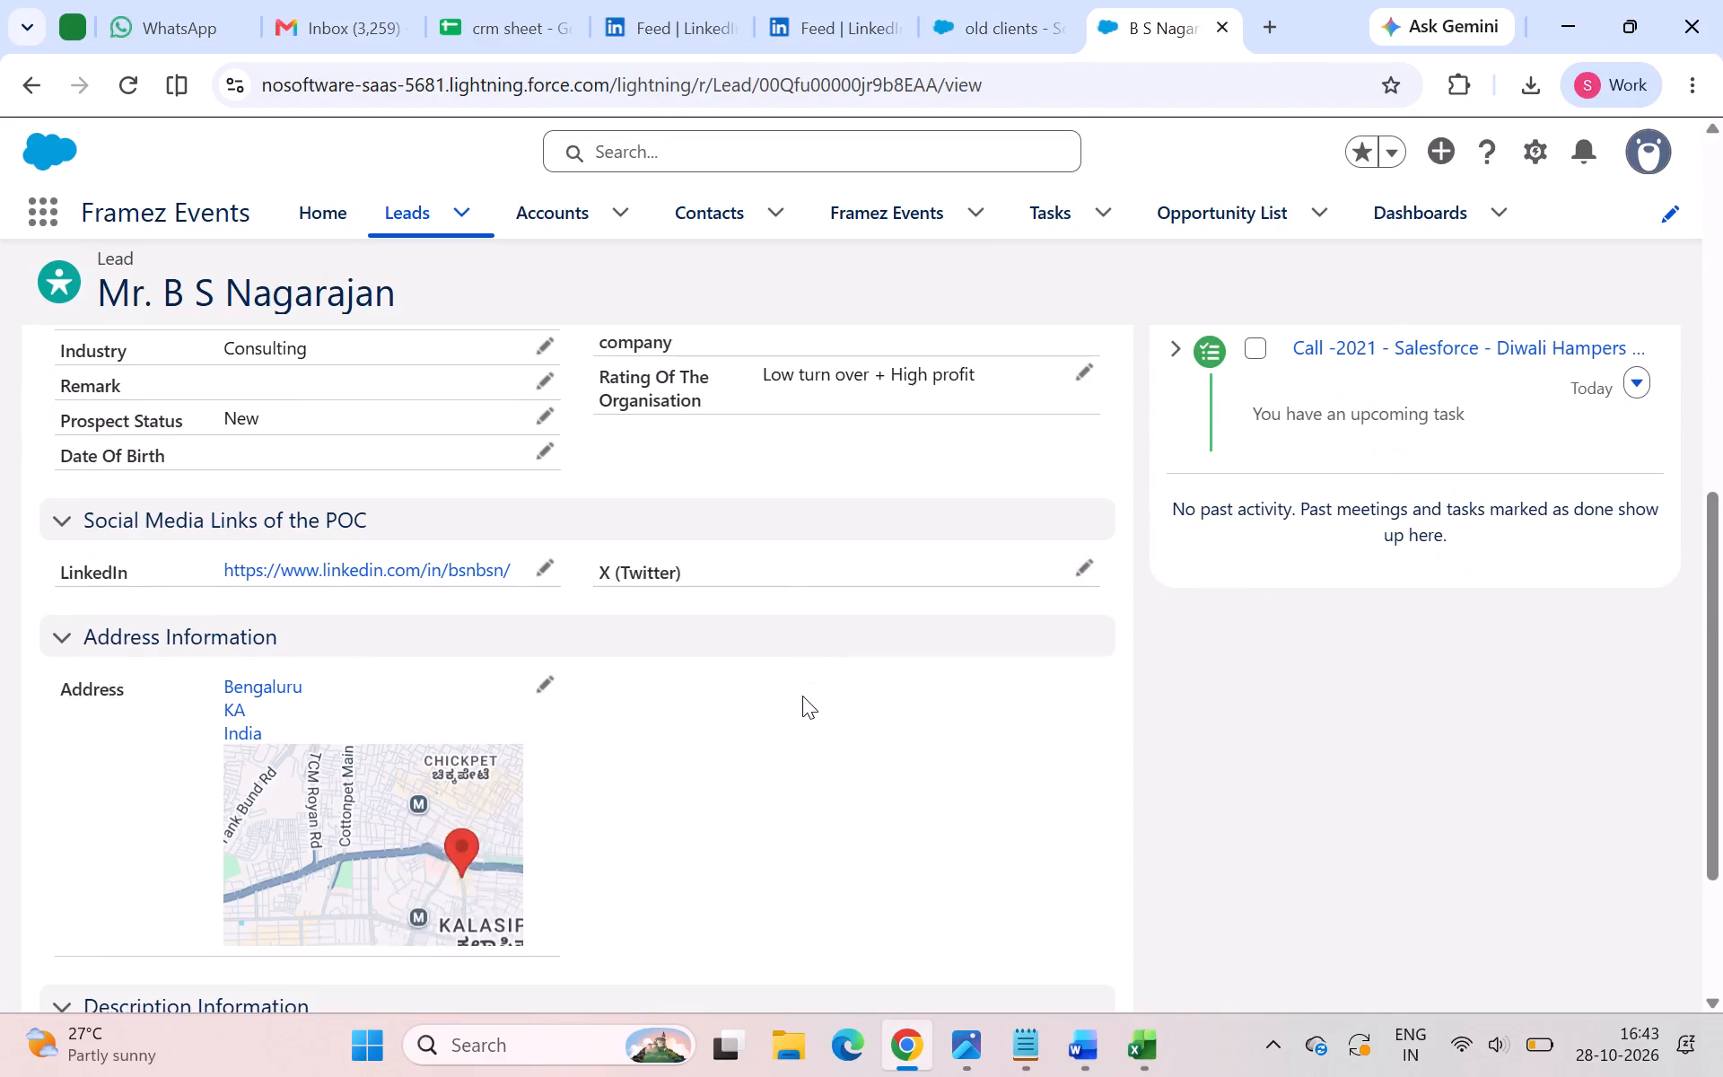
left_click(318, 576)
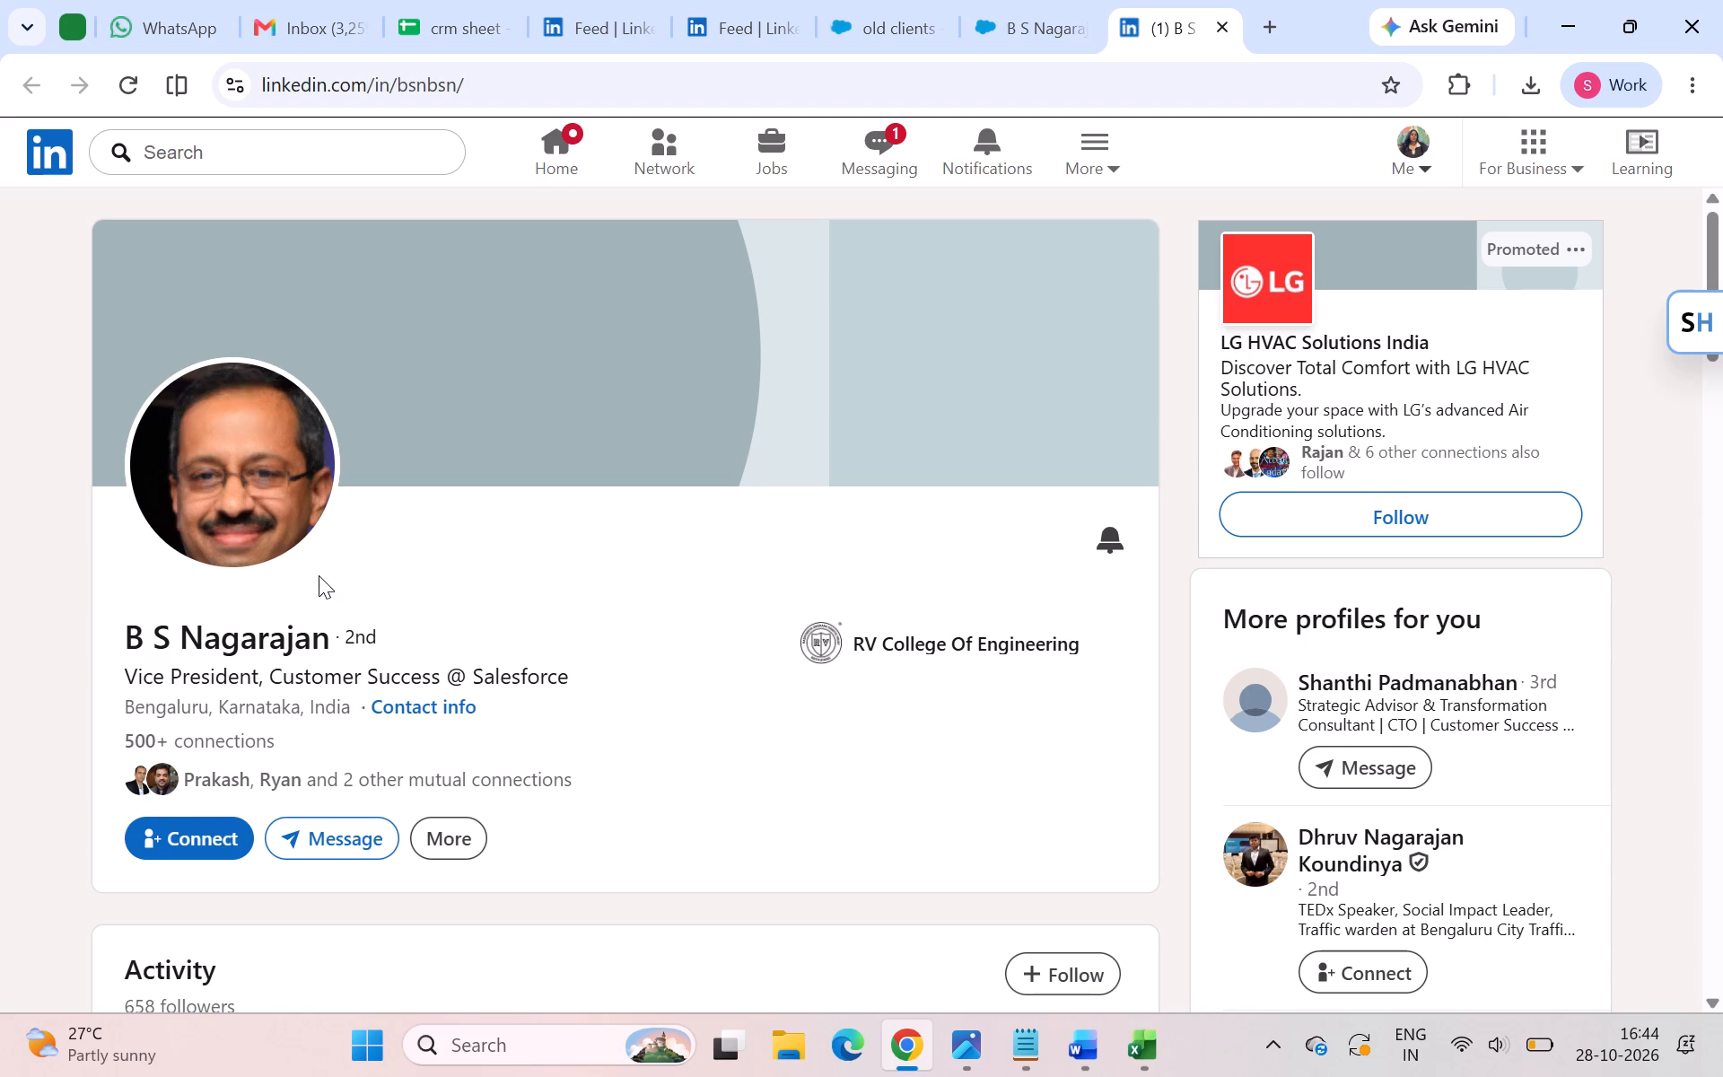
scroll(319, 574, "down", 6)
scroll(465, 598, "down", 5)
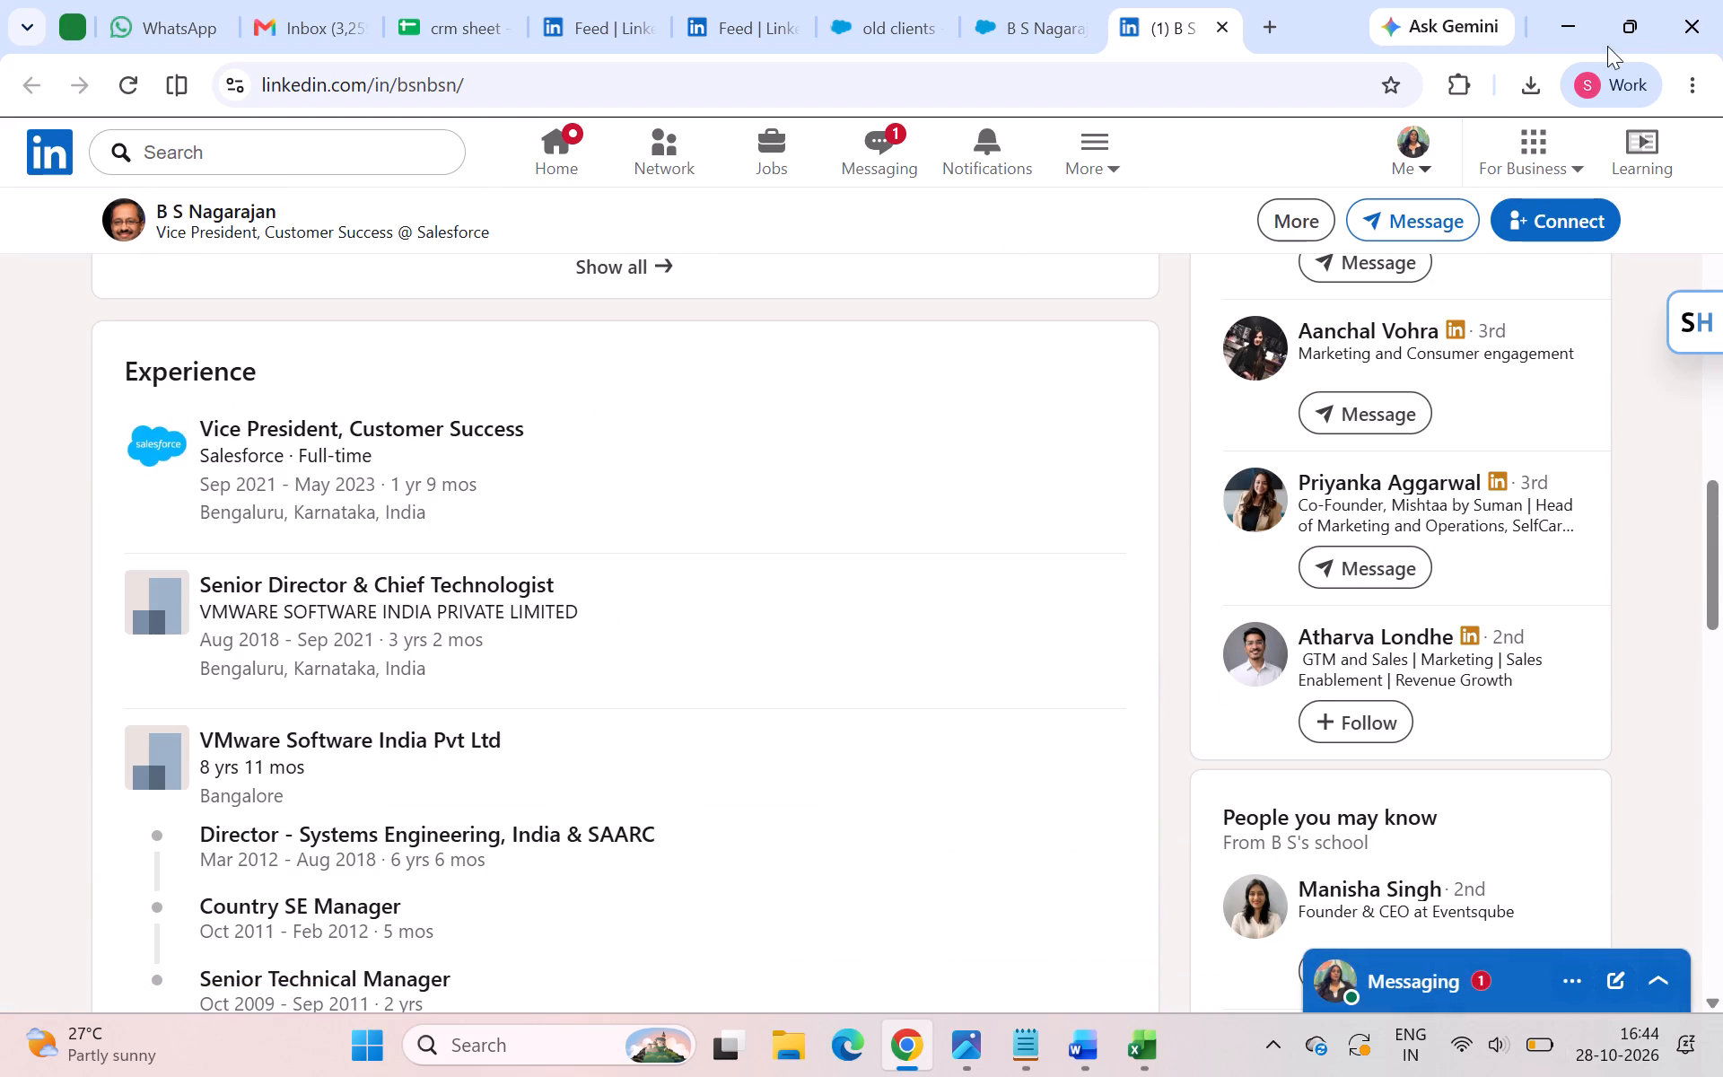
scroll(665, 738, "up", 6)
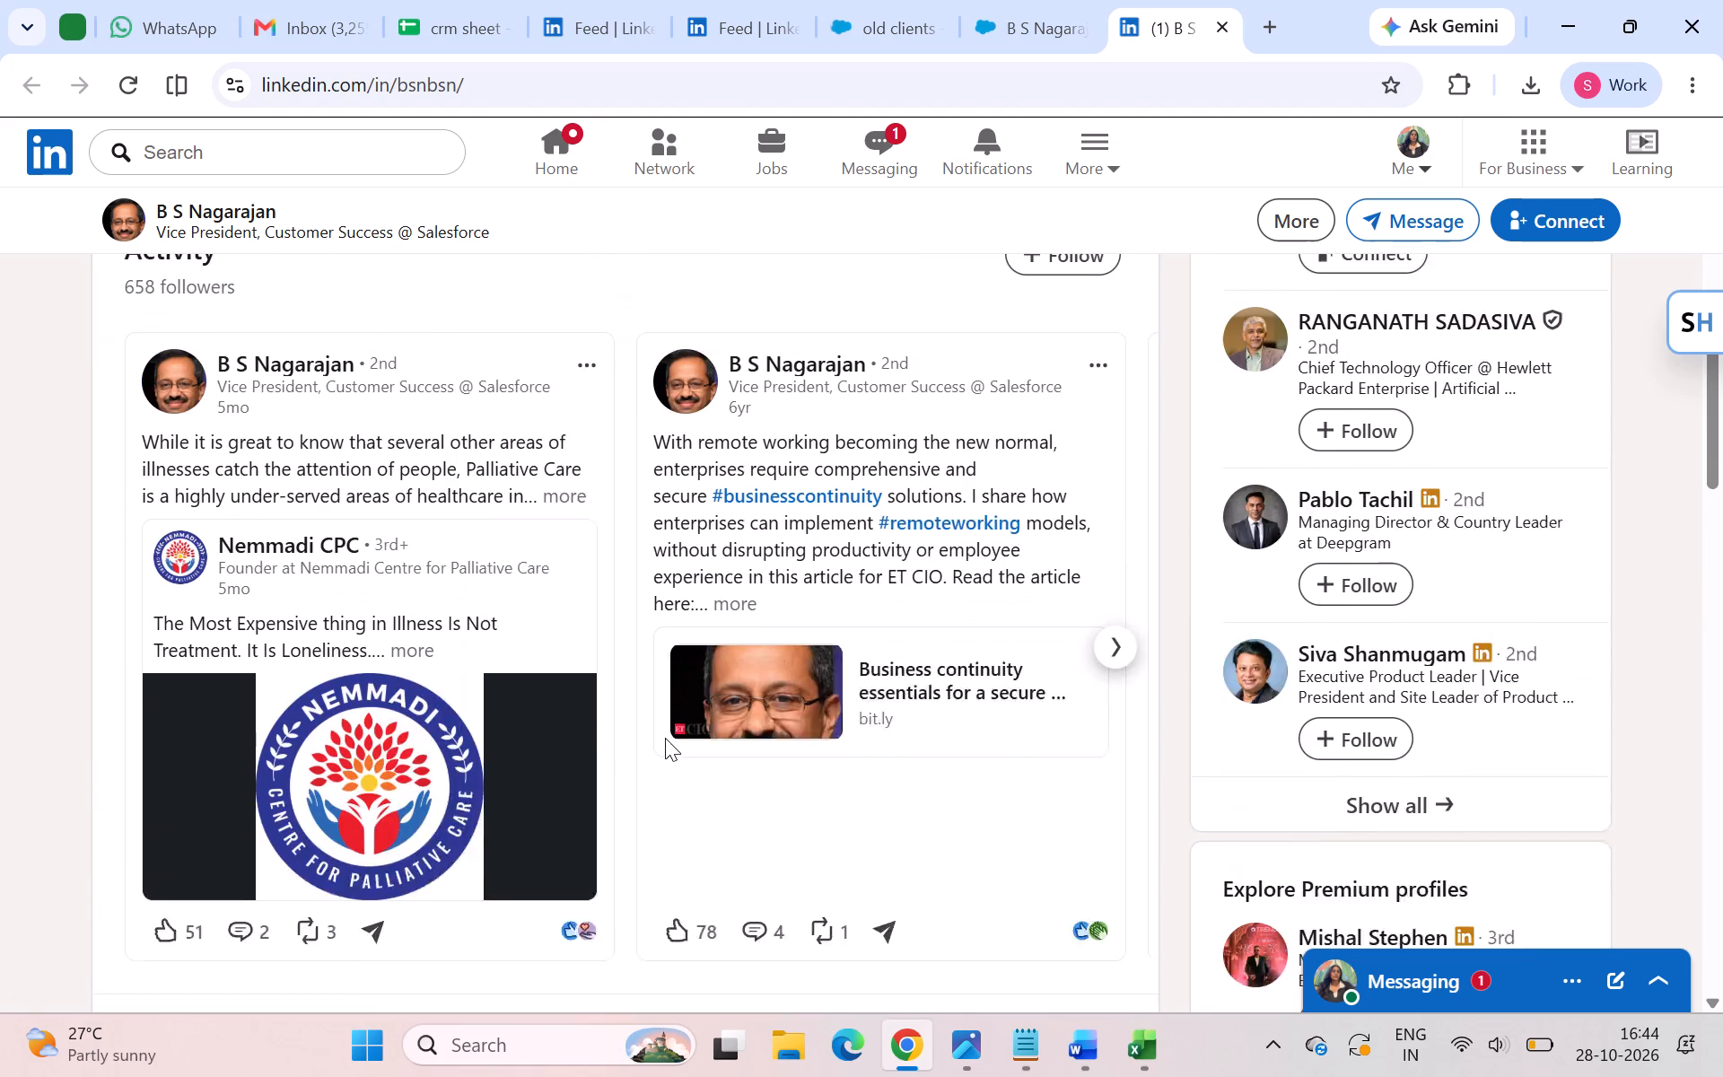
scroll(665, 738, "up", 6)
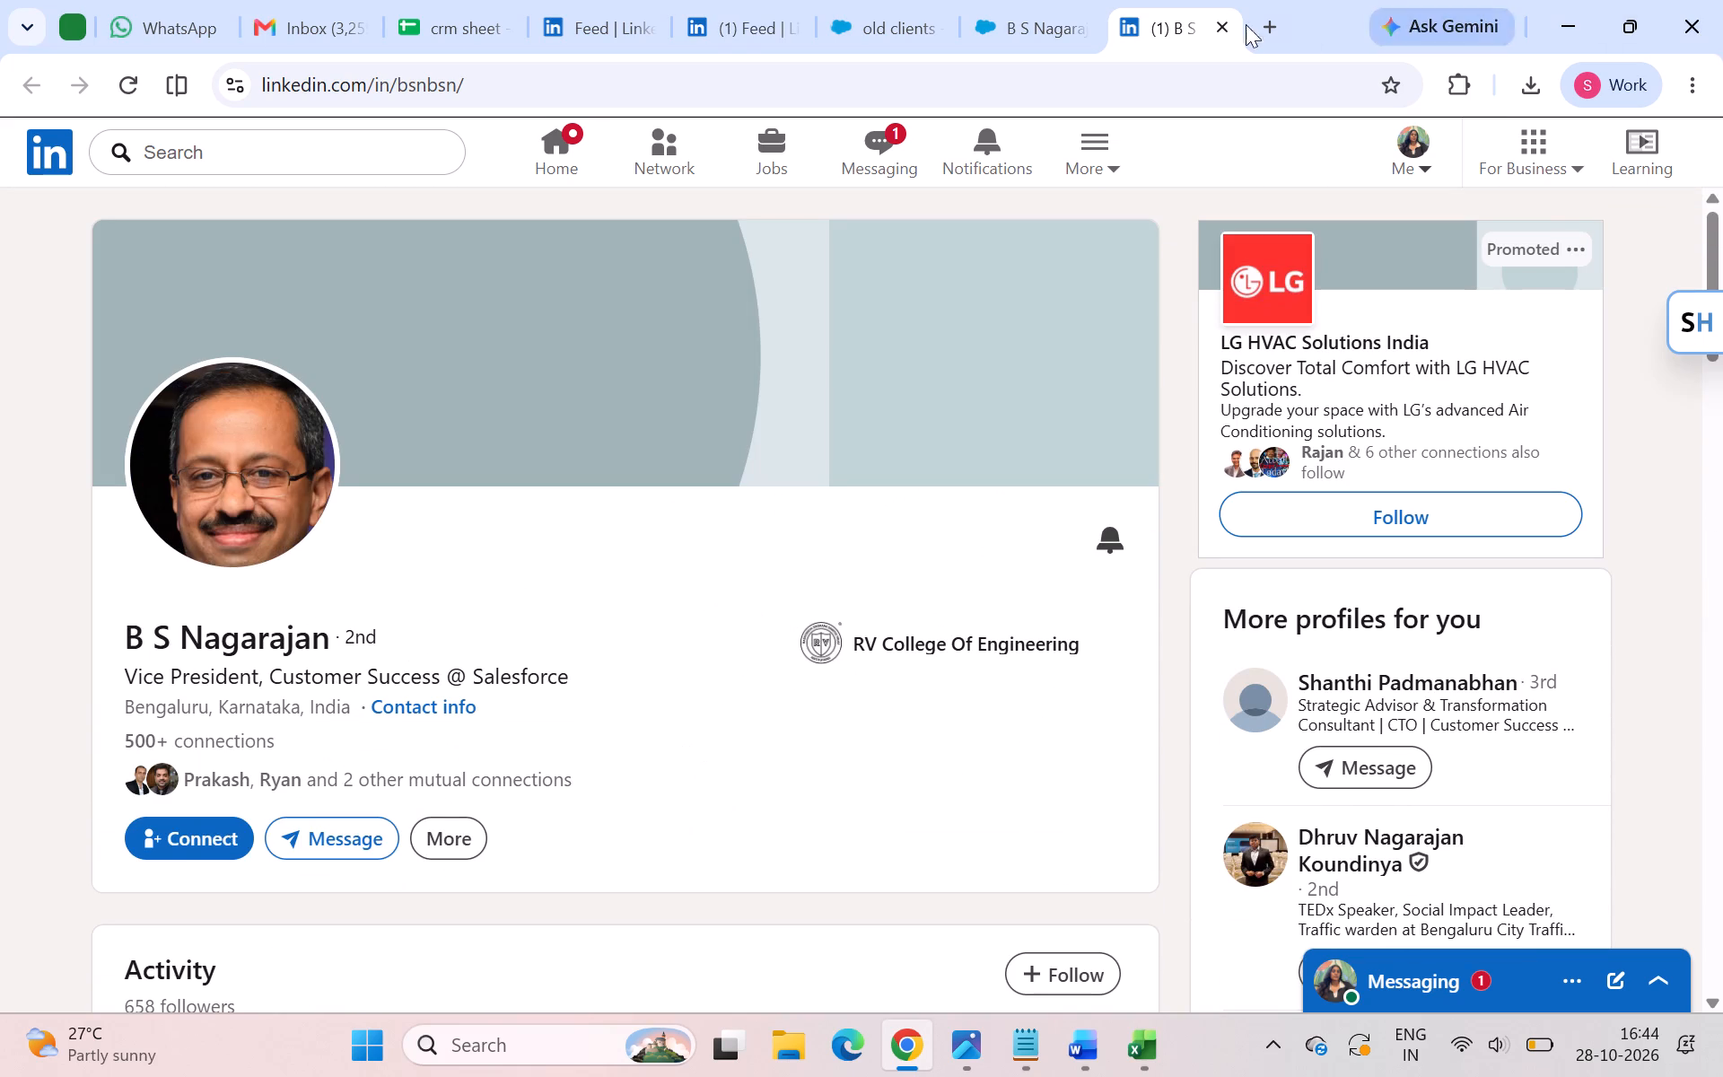
left_click(1220, 22)
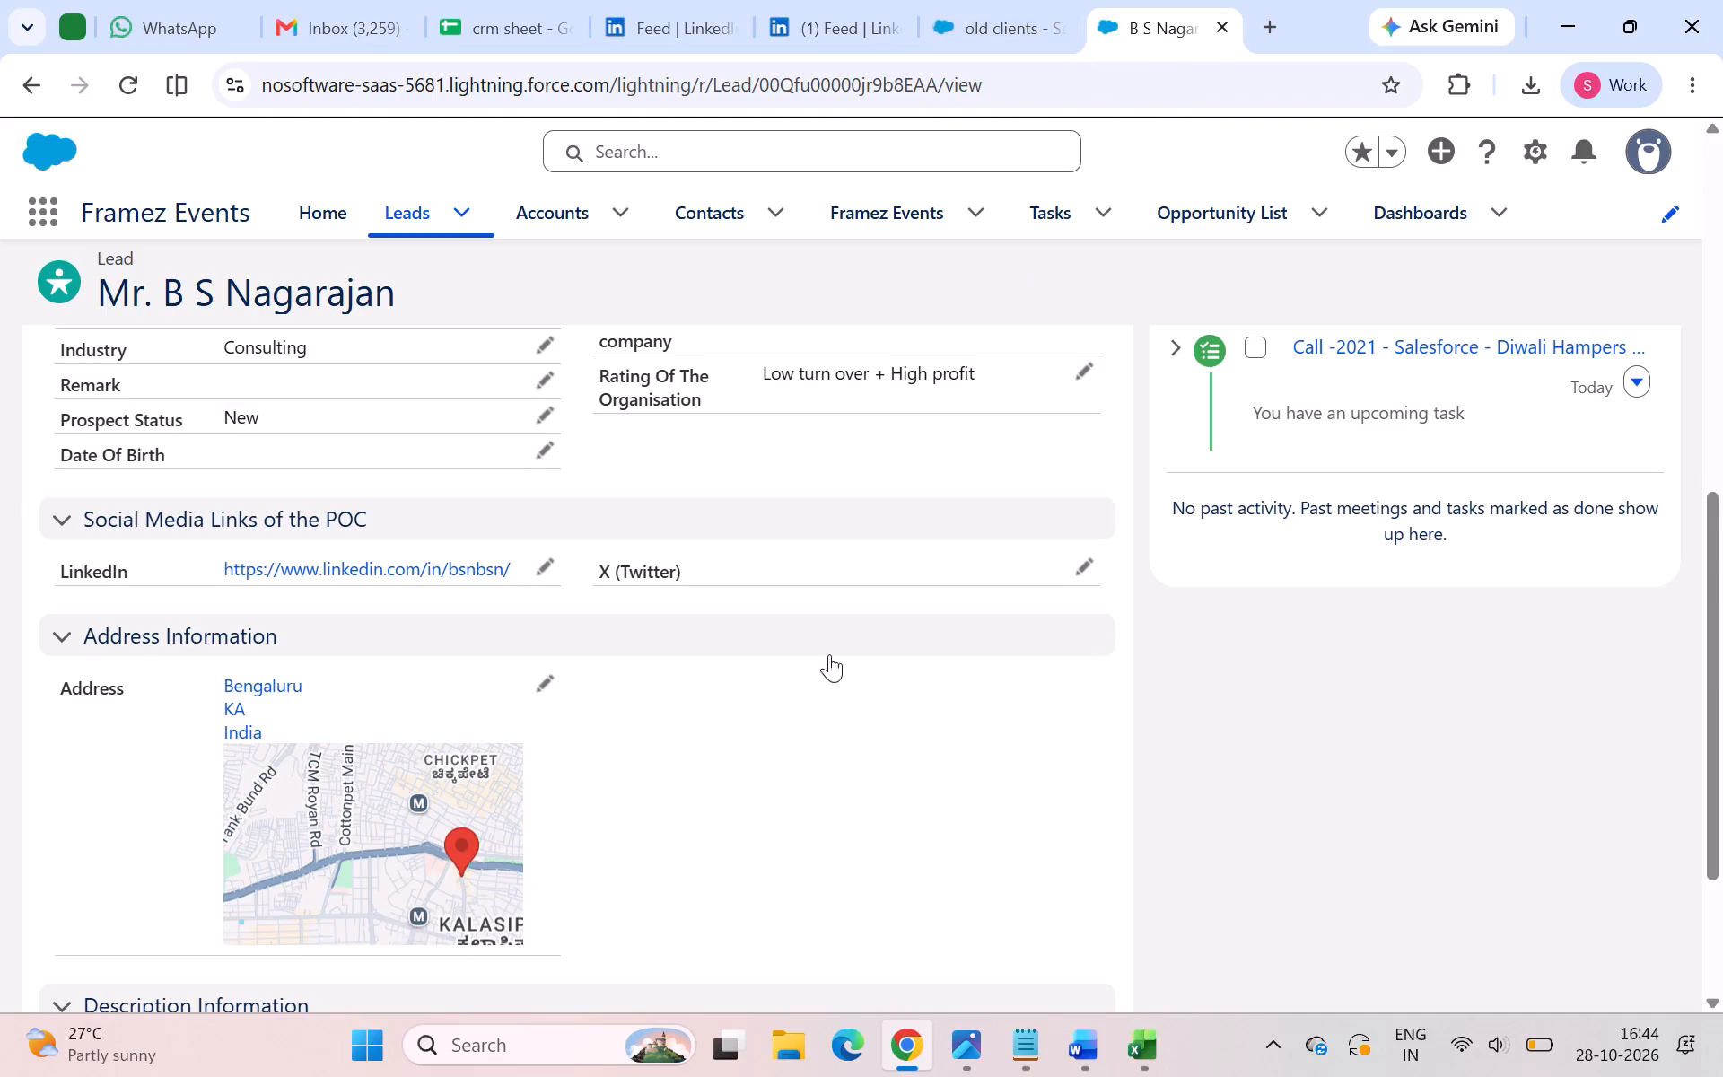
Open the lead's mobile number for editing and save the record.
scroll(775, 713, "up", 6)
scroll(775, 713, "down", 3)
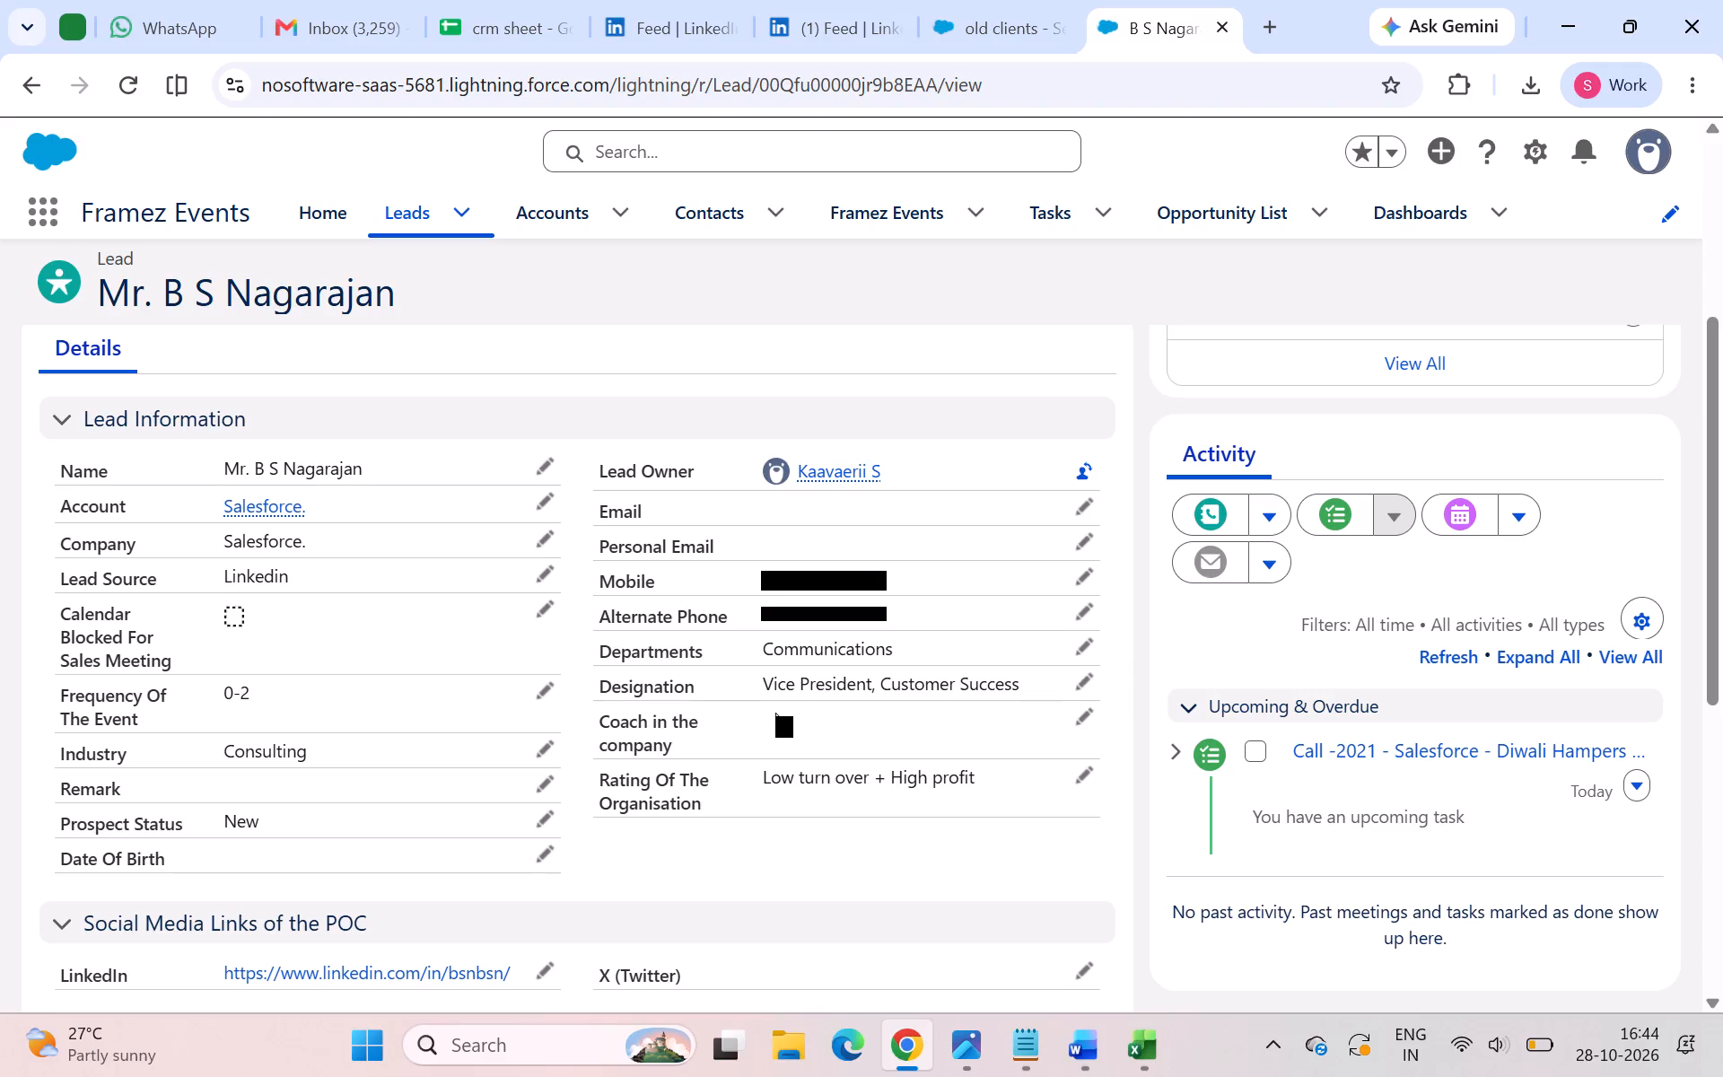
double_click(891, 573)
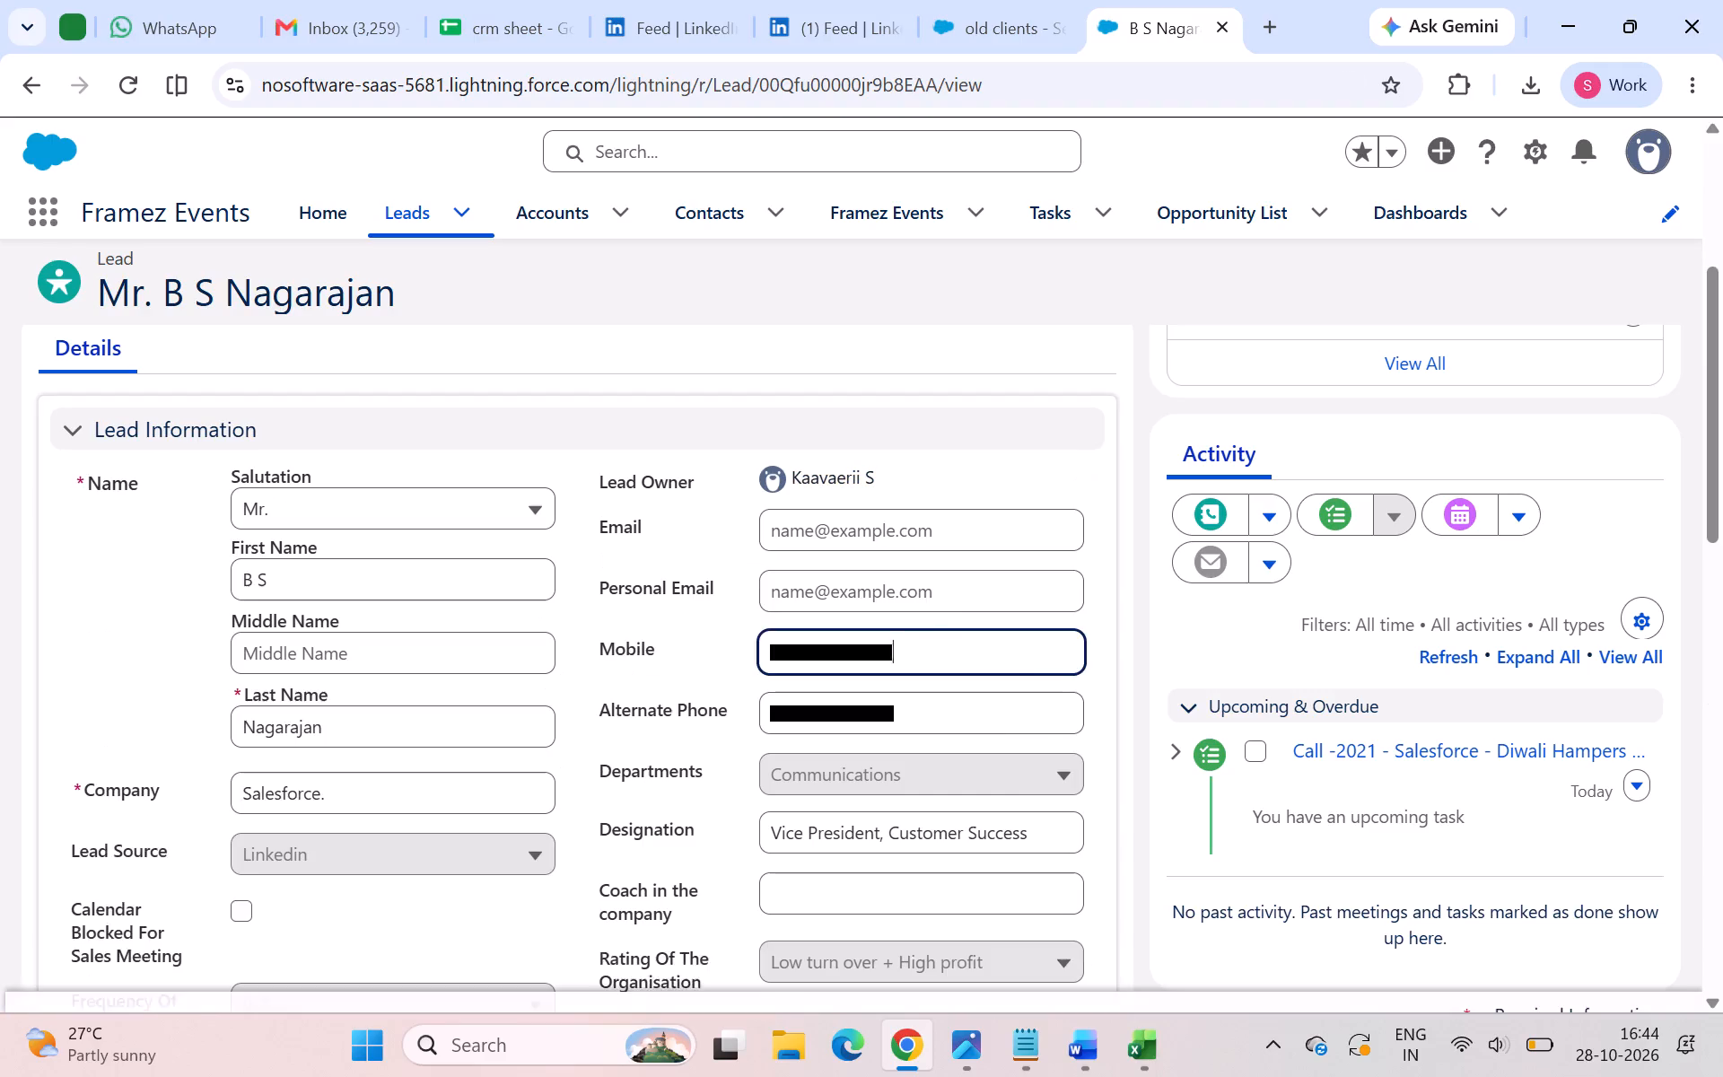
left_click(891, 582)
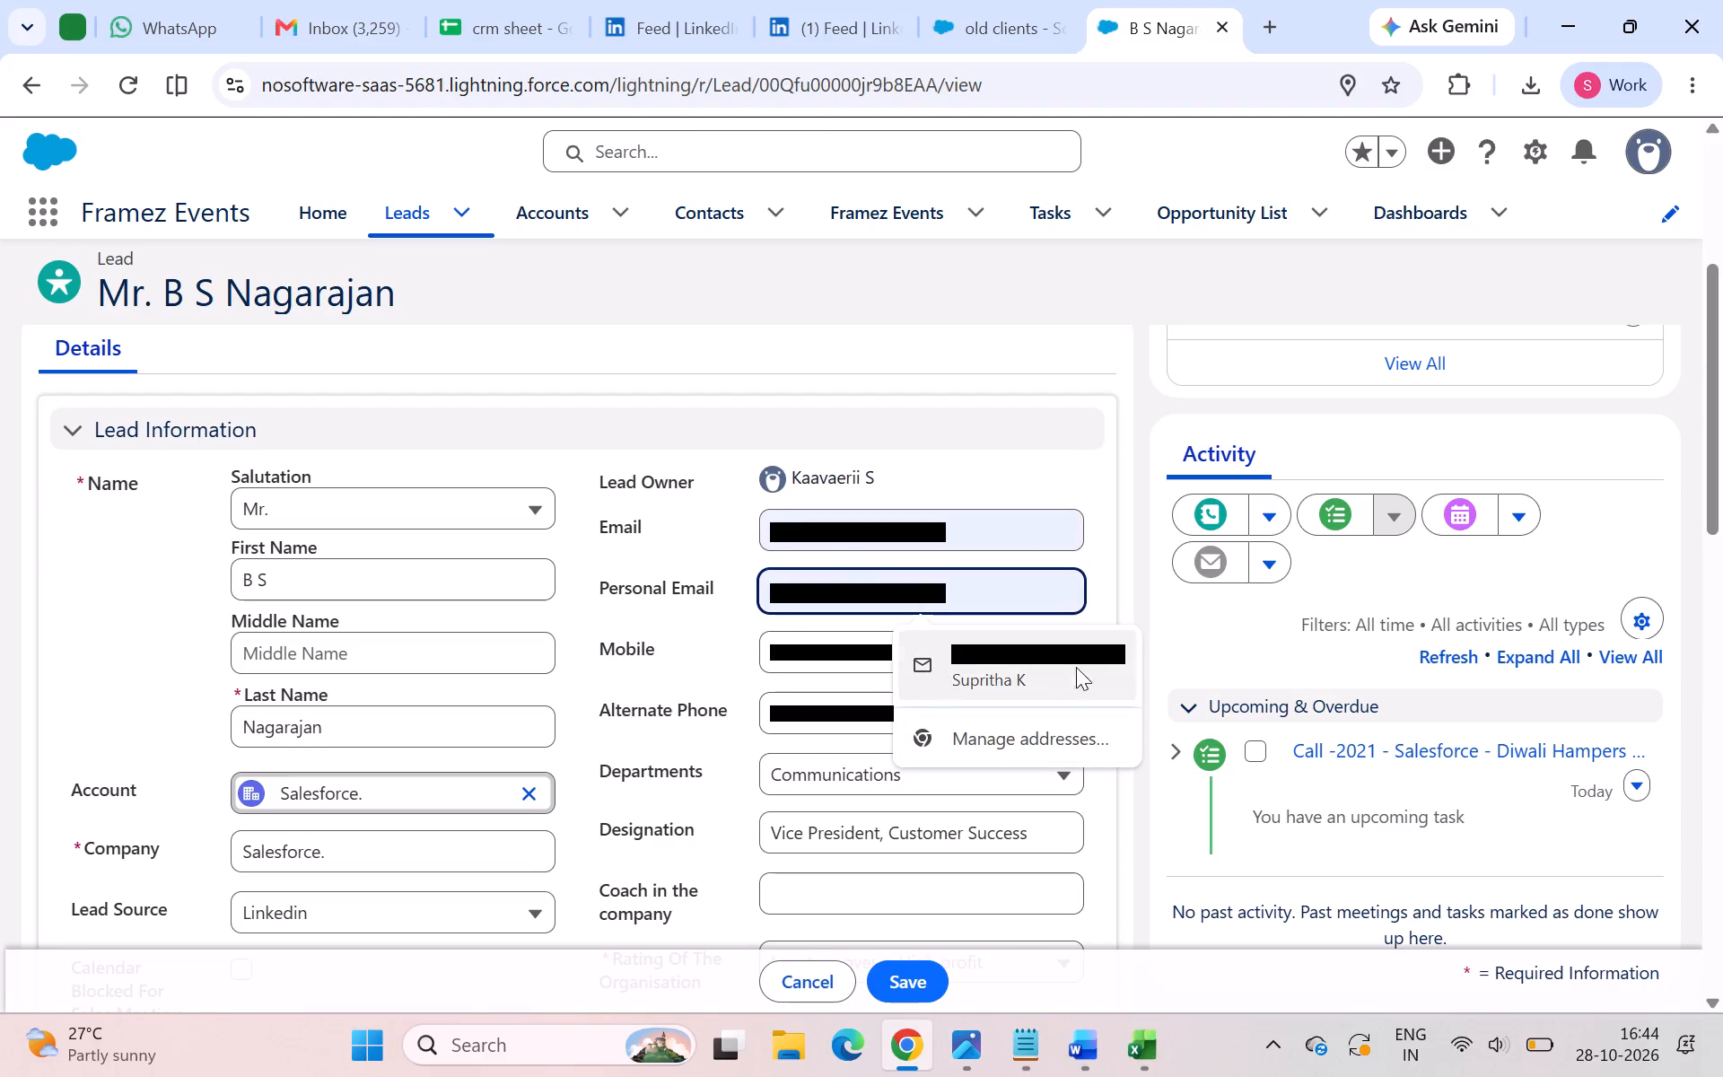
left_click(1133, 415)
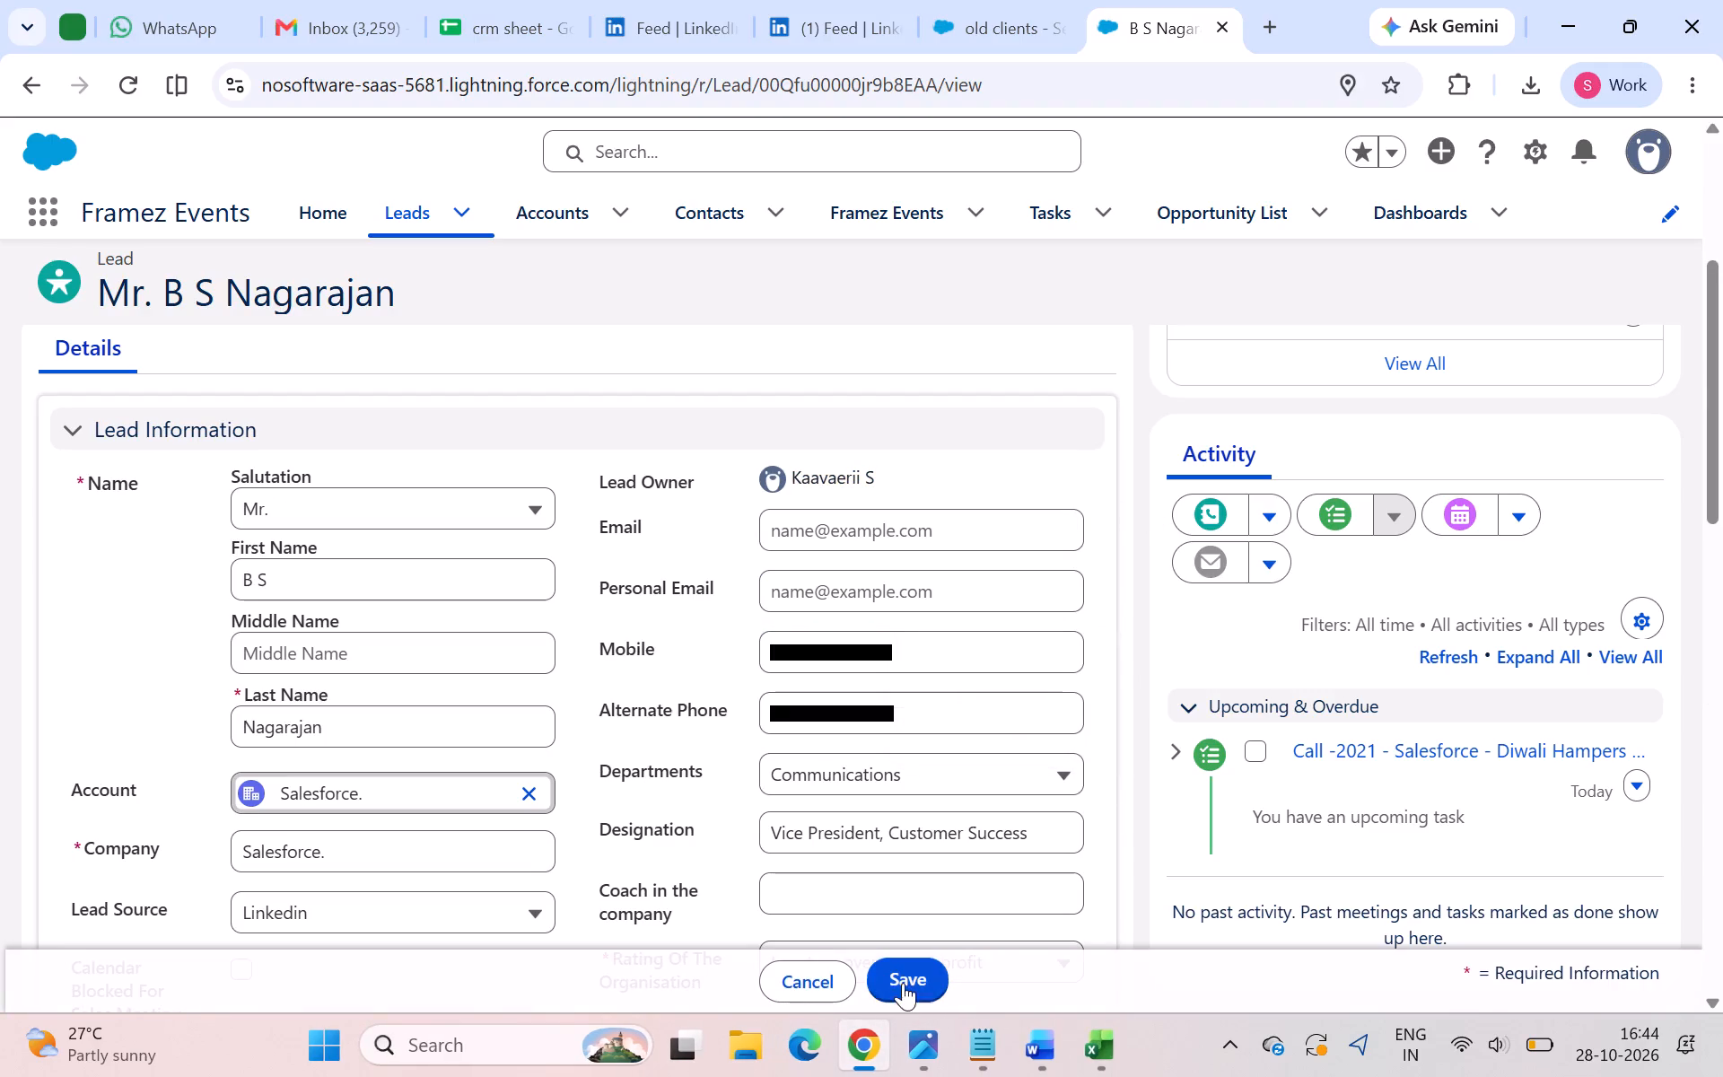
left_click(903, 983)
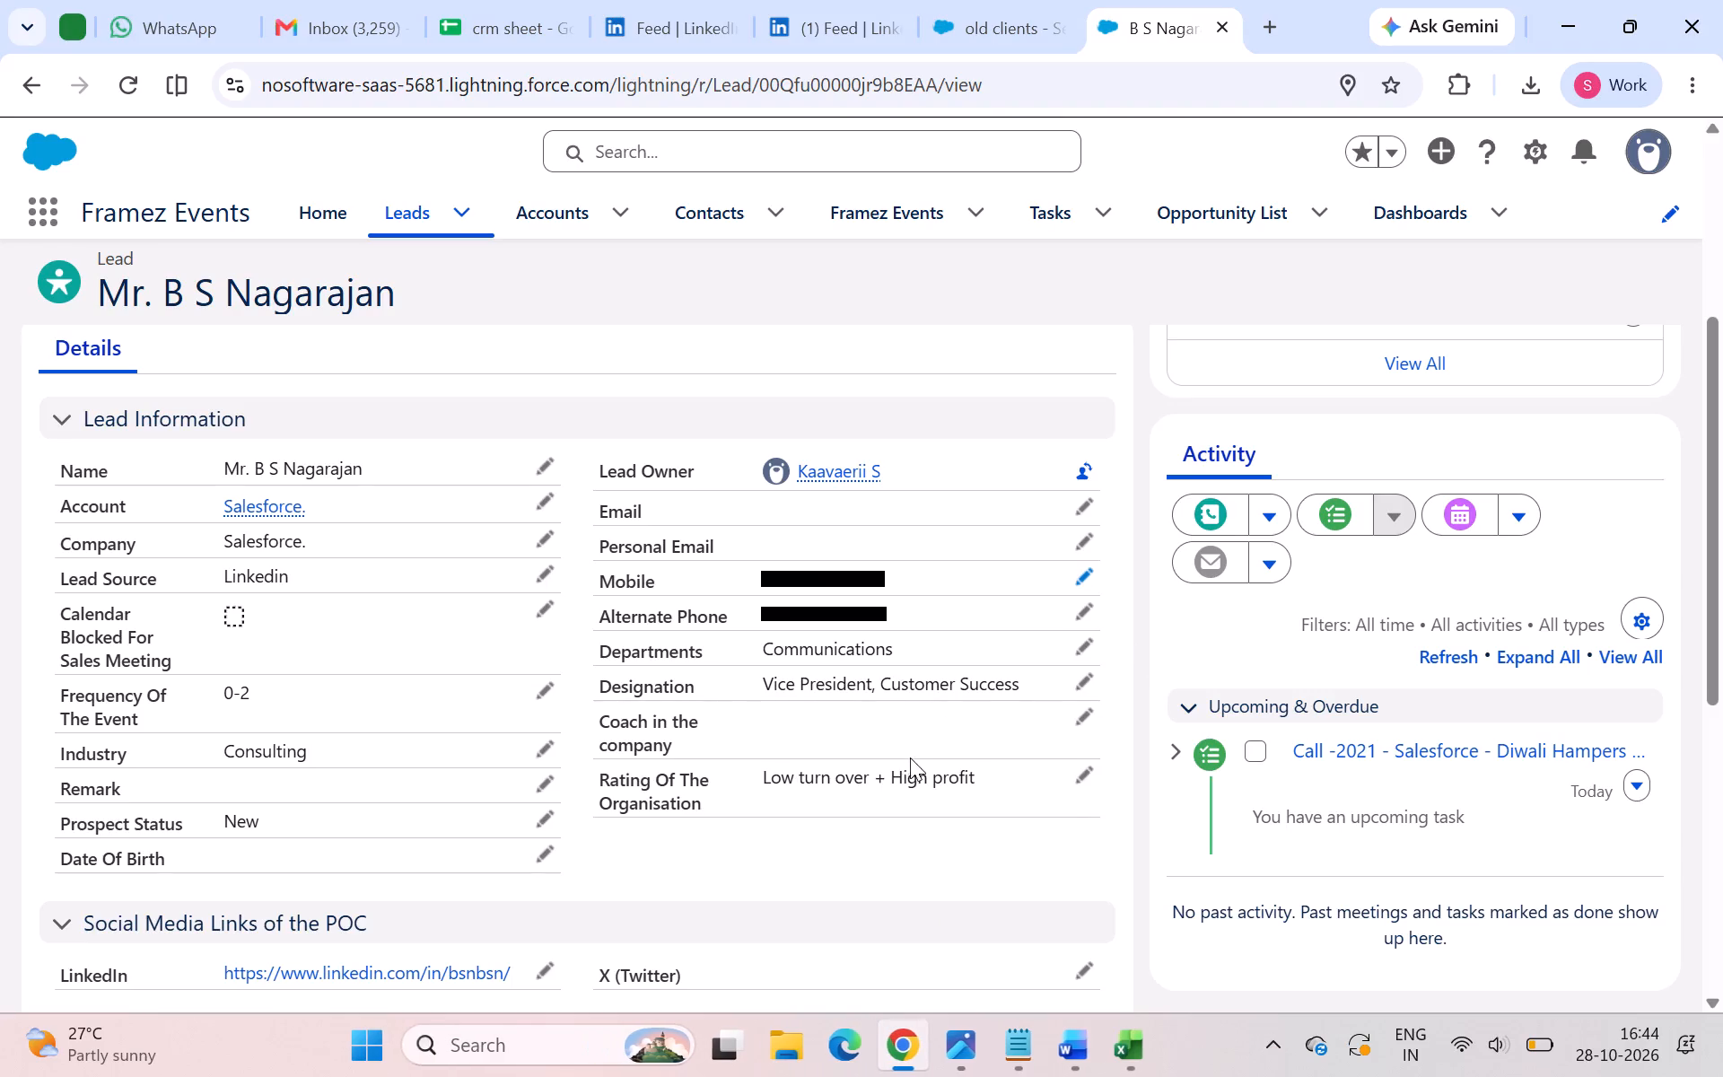
Start a new task on the Diwali Hampers lead with the subject "both numbers invalid, can you getb his email?".
left_click(1205, 508)
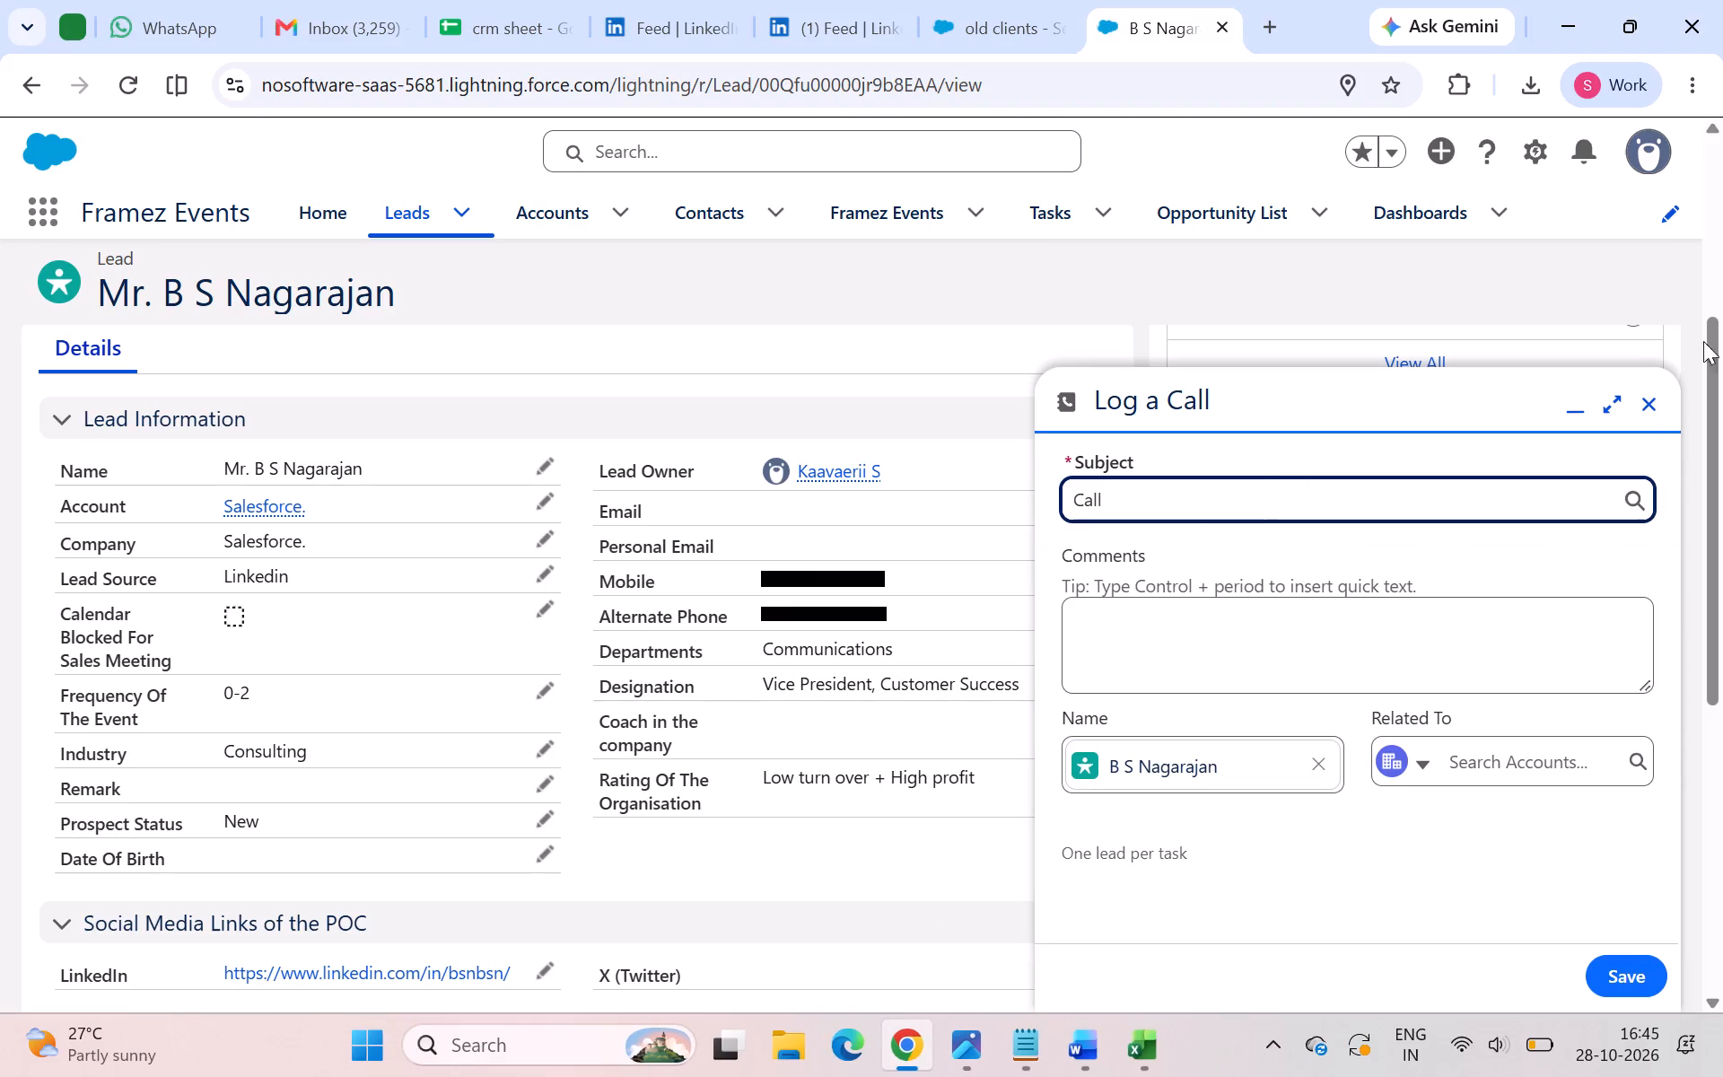
left_click(1654, 394)
left_click(1333, 501)
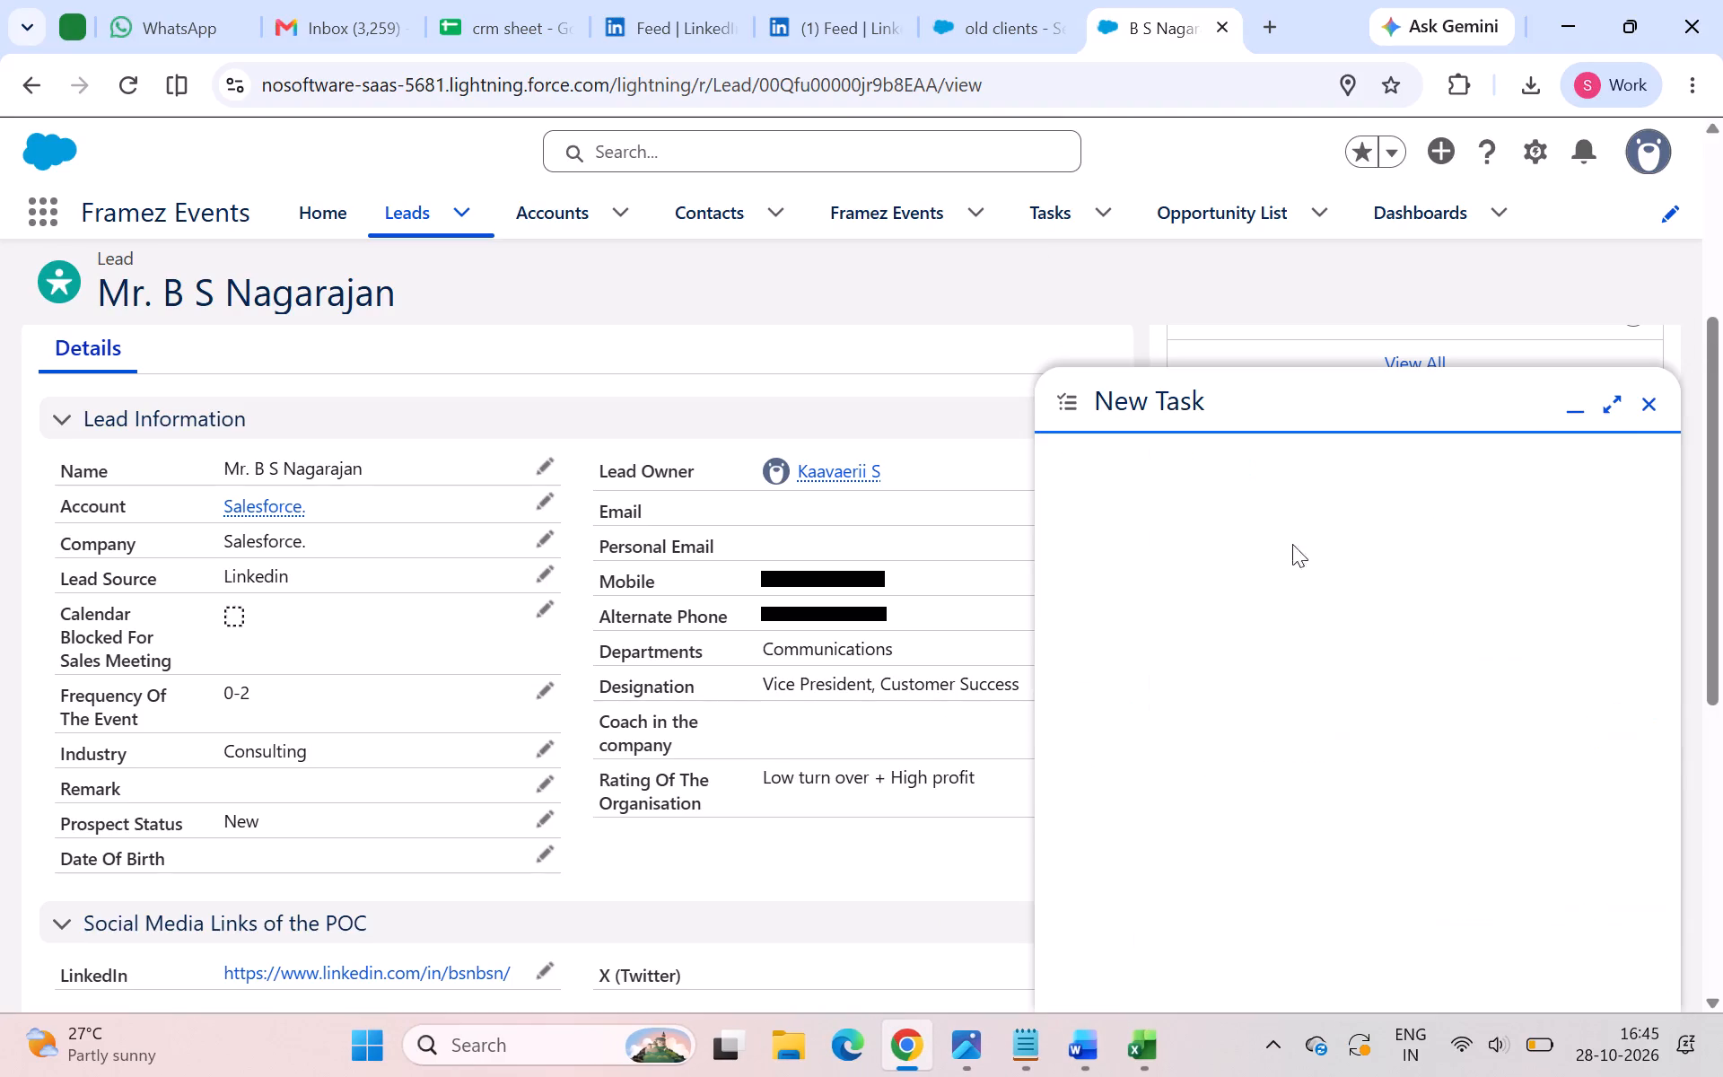
type("both numbers invalid, can you gi")
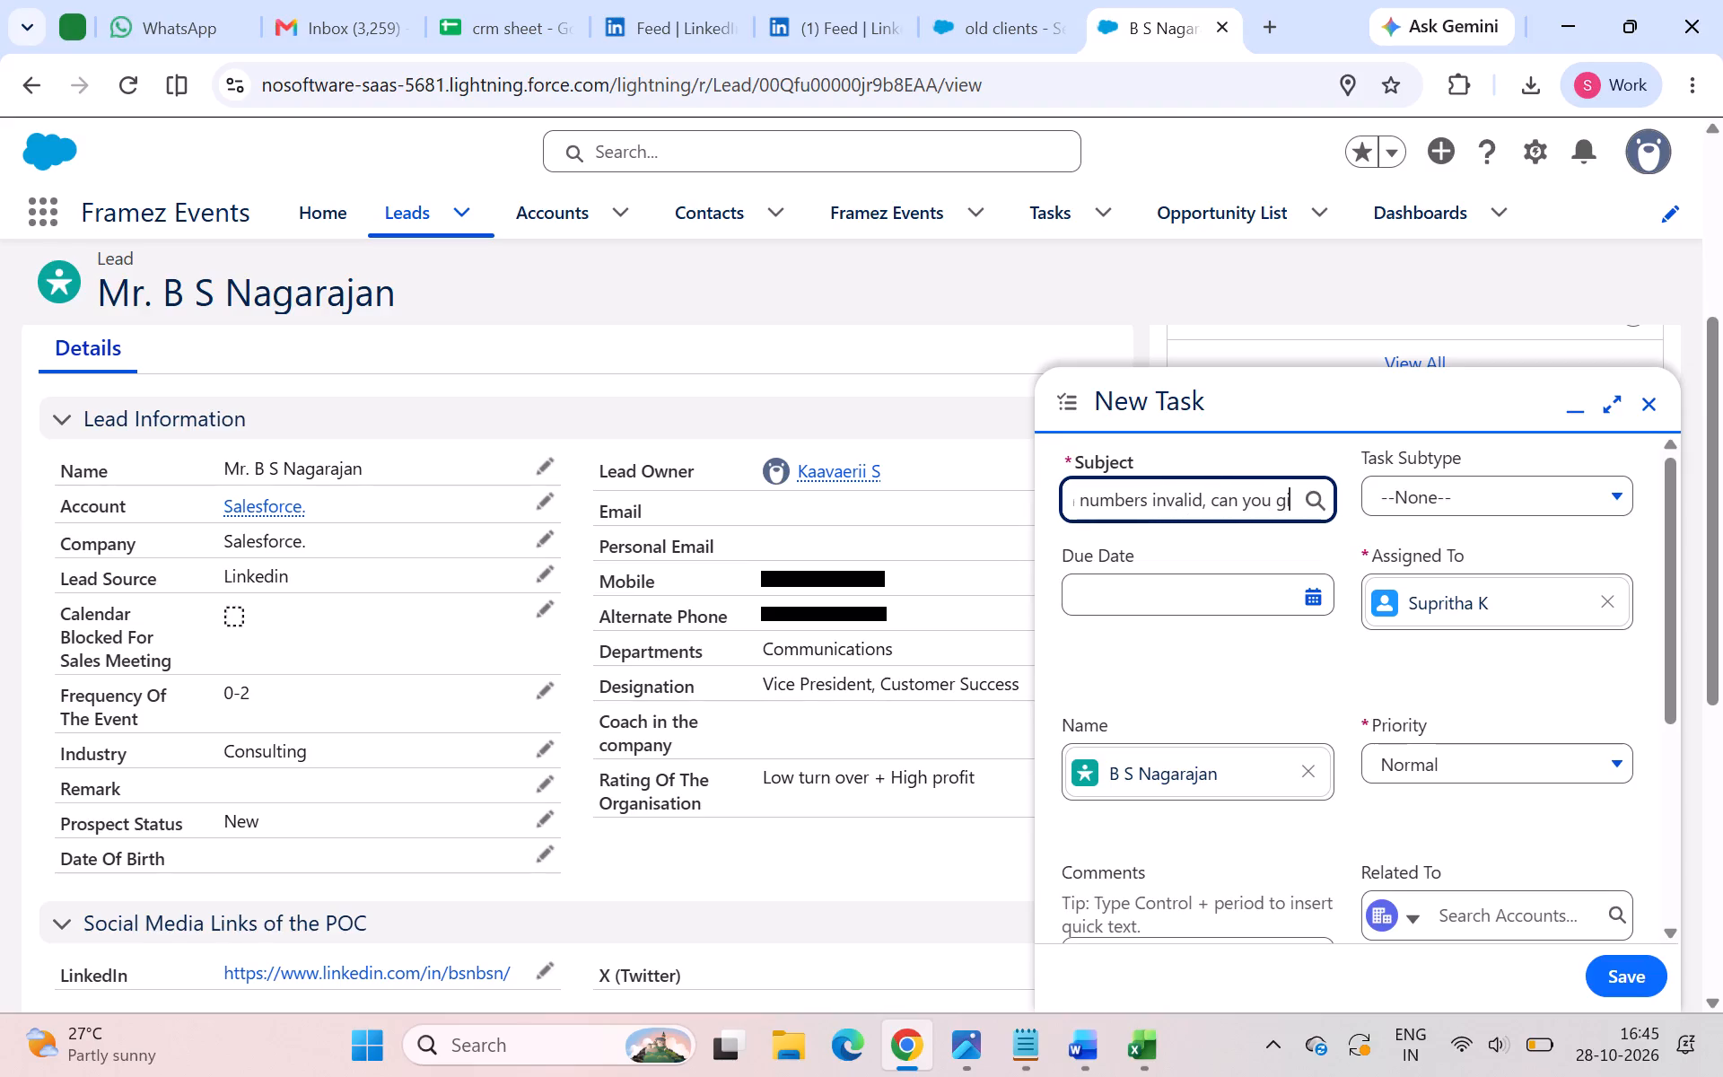
key("BackSpace")
type("etb")
key("space")
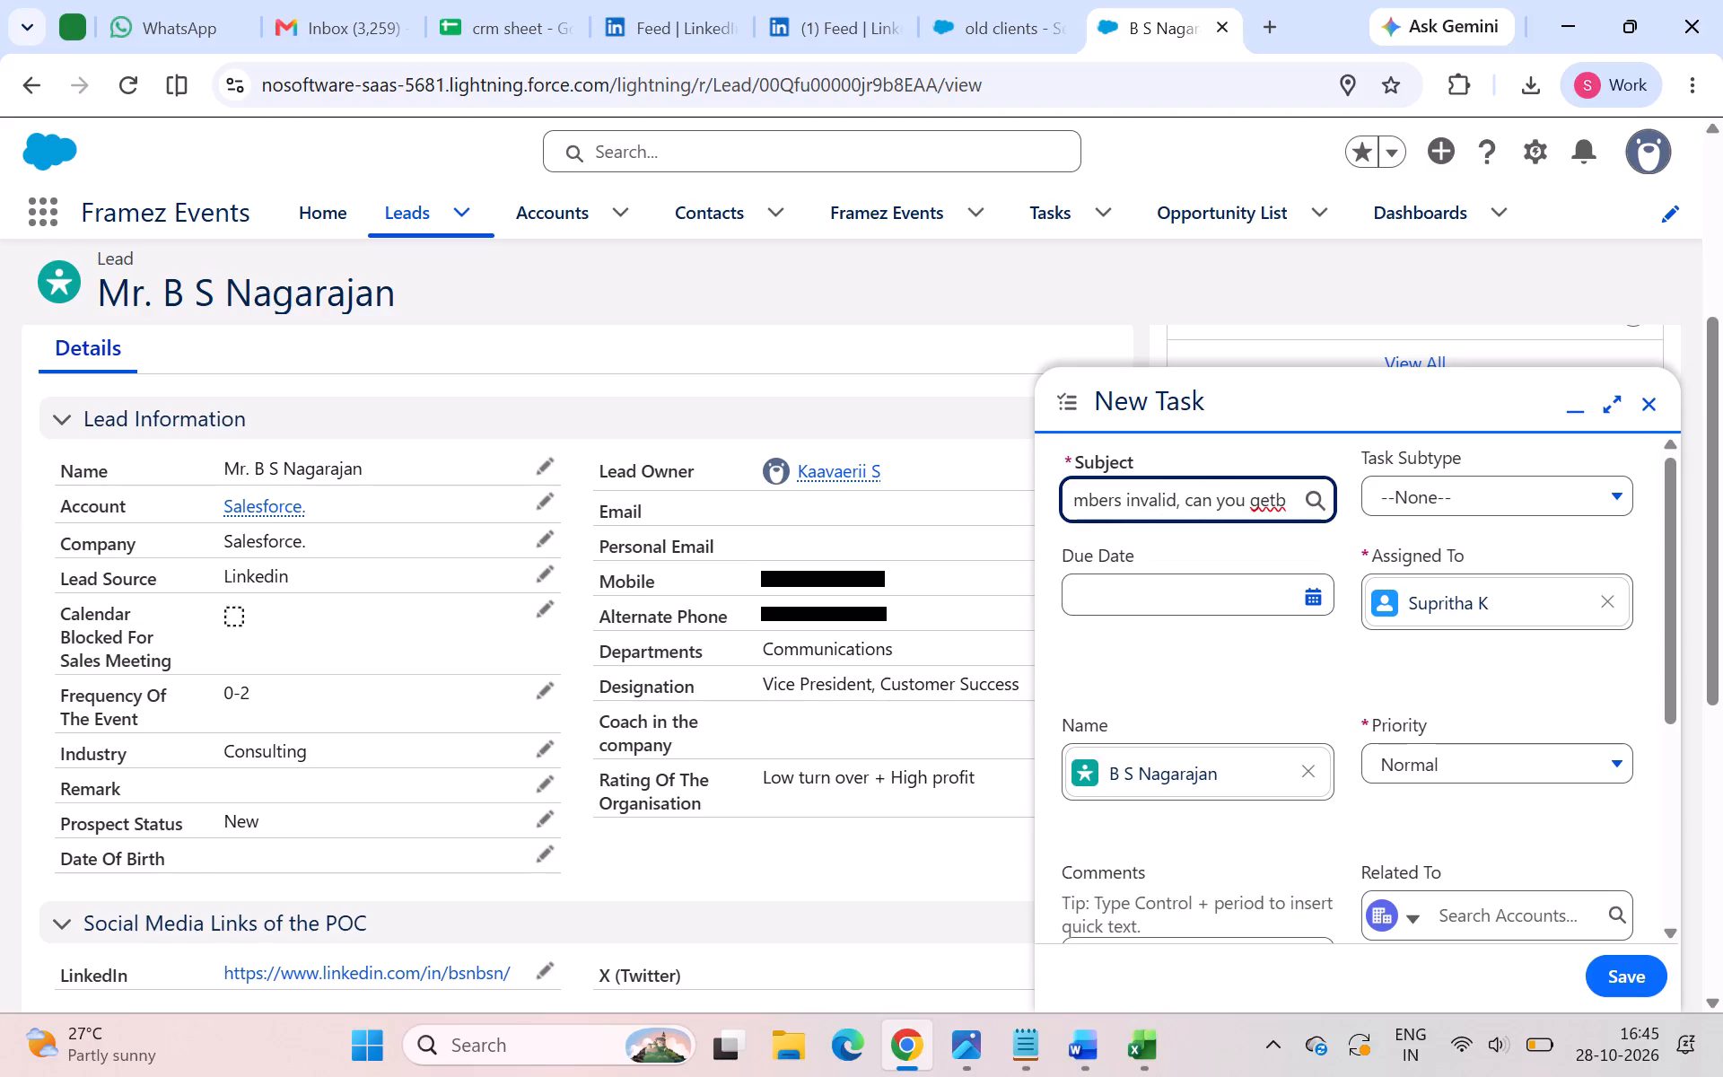
type("his email?")
Reassign the new follow-up task to the lead's owner and save it.
left_click(1610, 605)
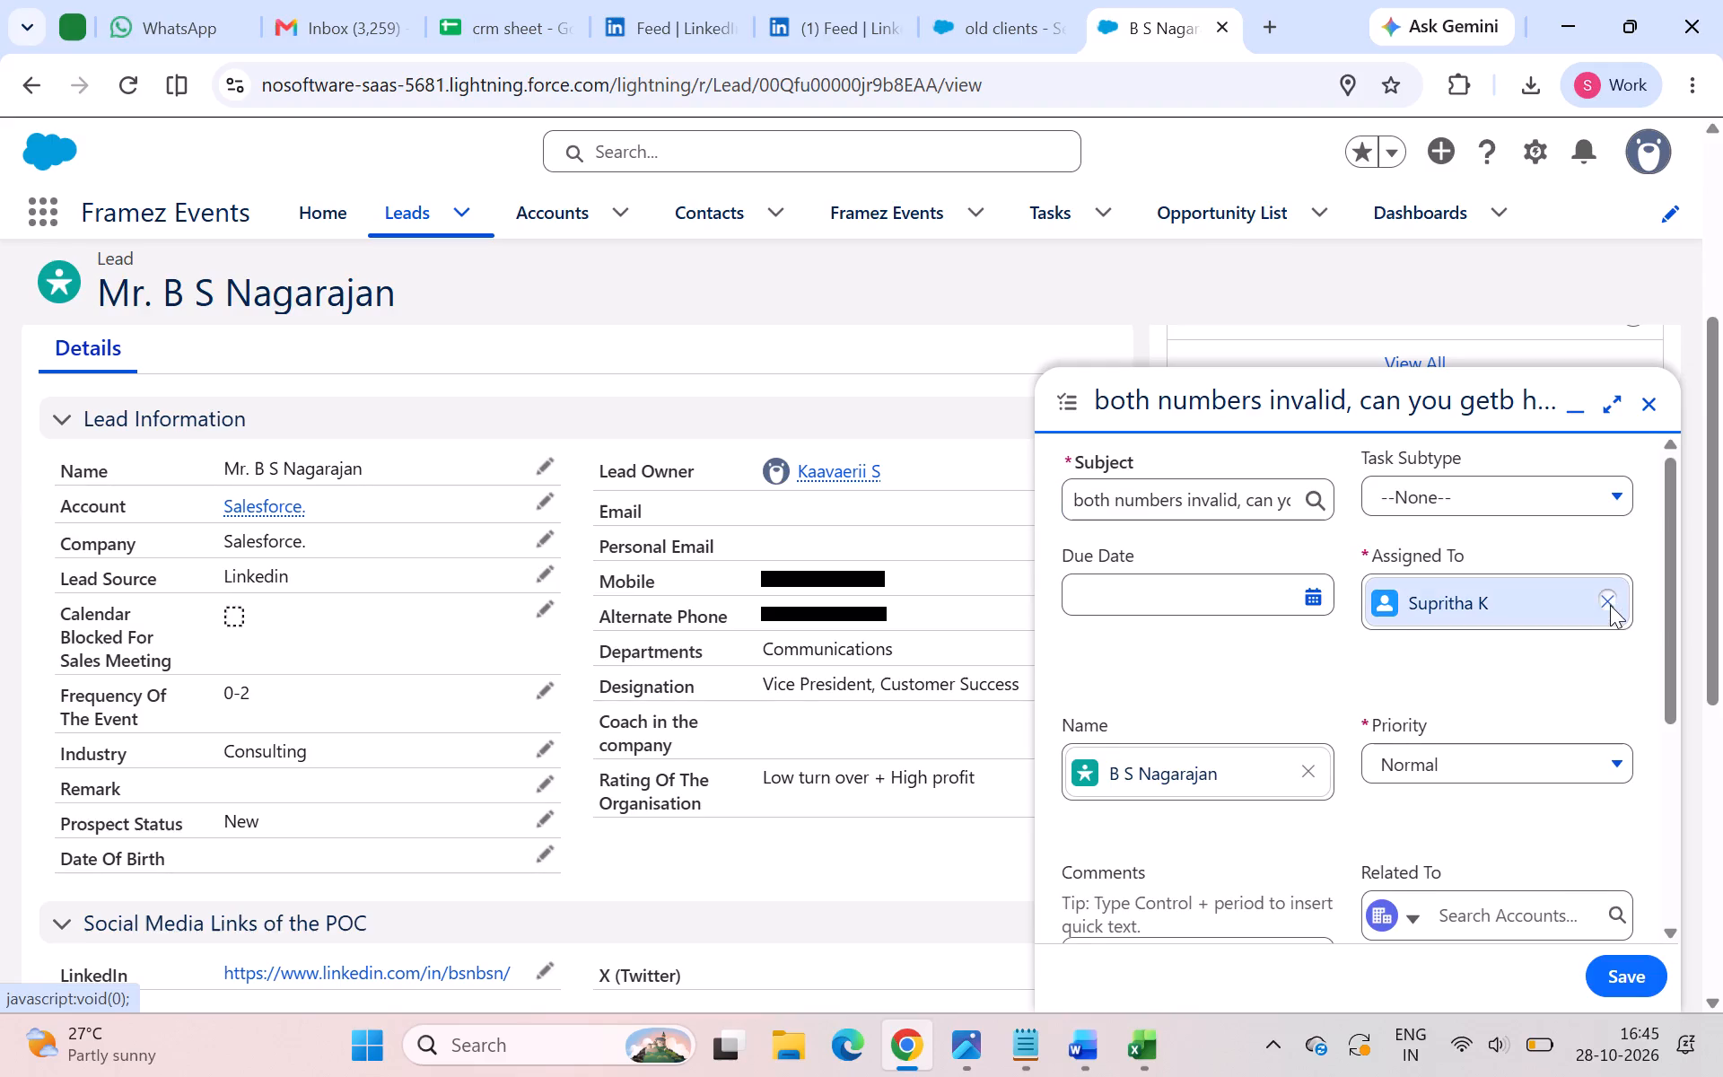
type("kaa")
left_click(1492, 658)
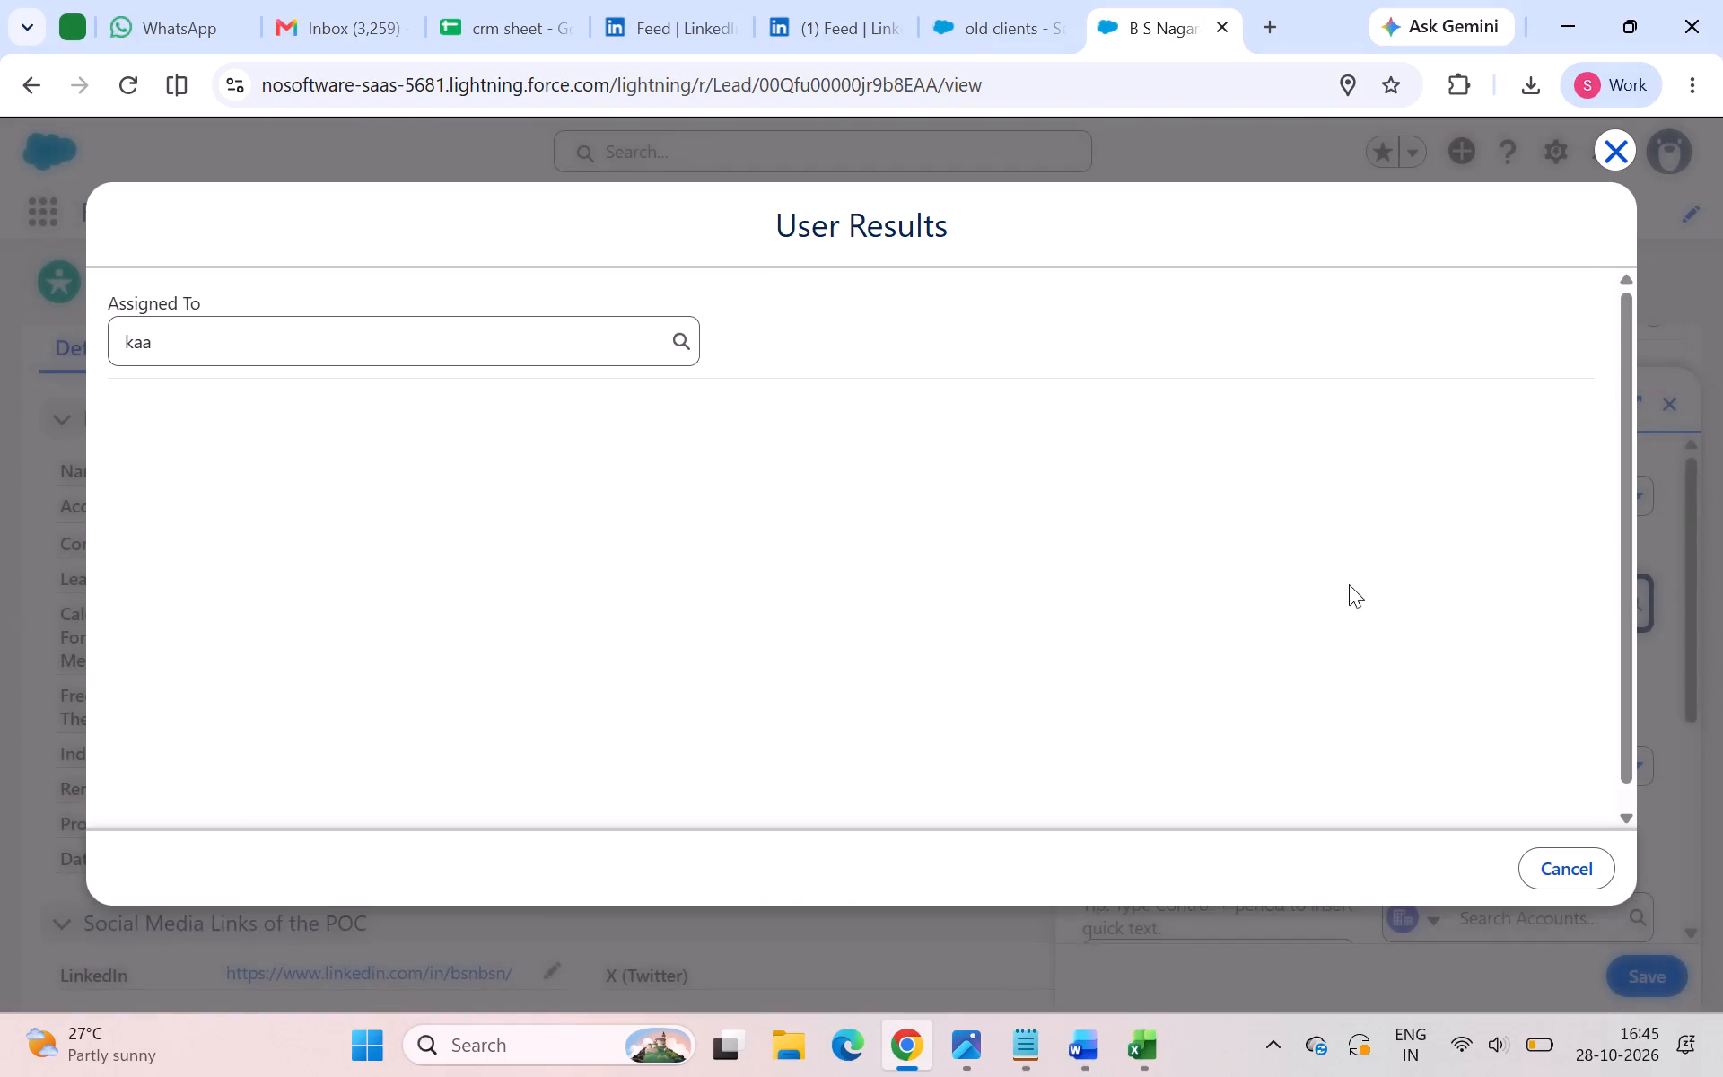
left_click(1605, 135)
left_click(1525, 575)
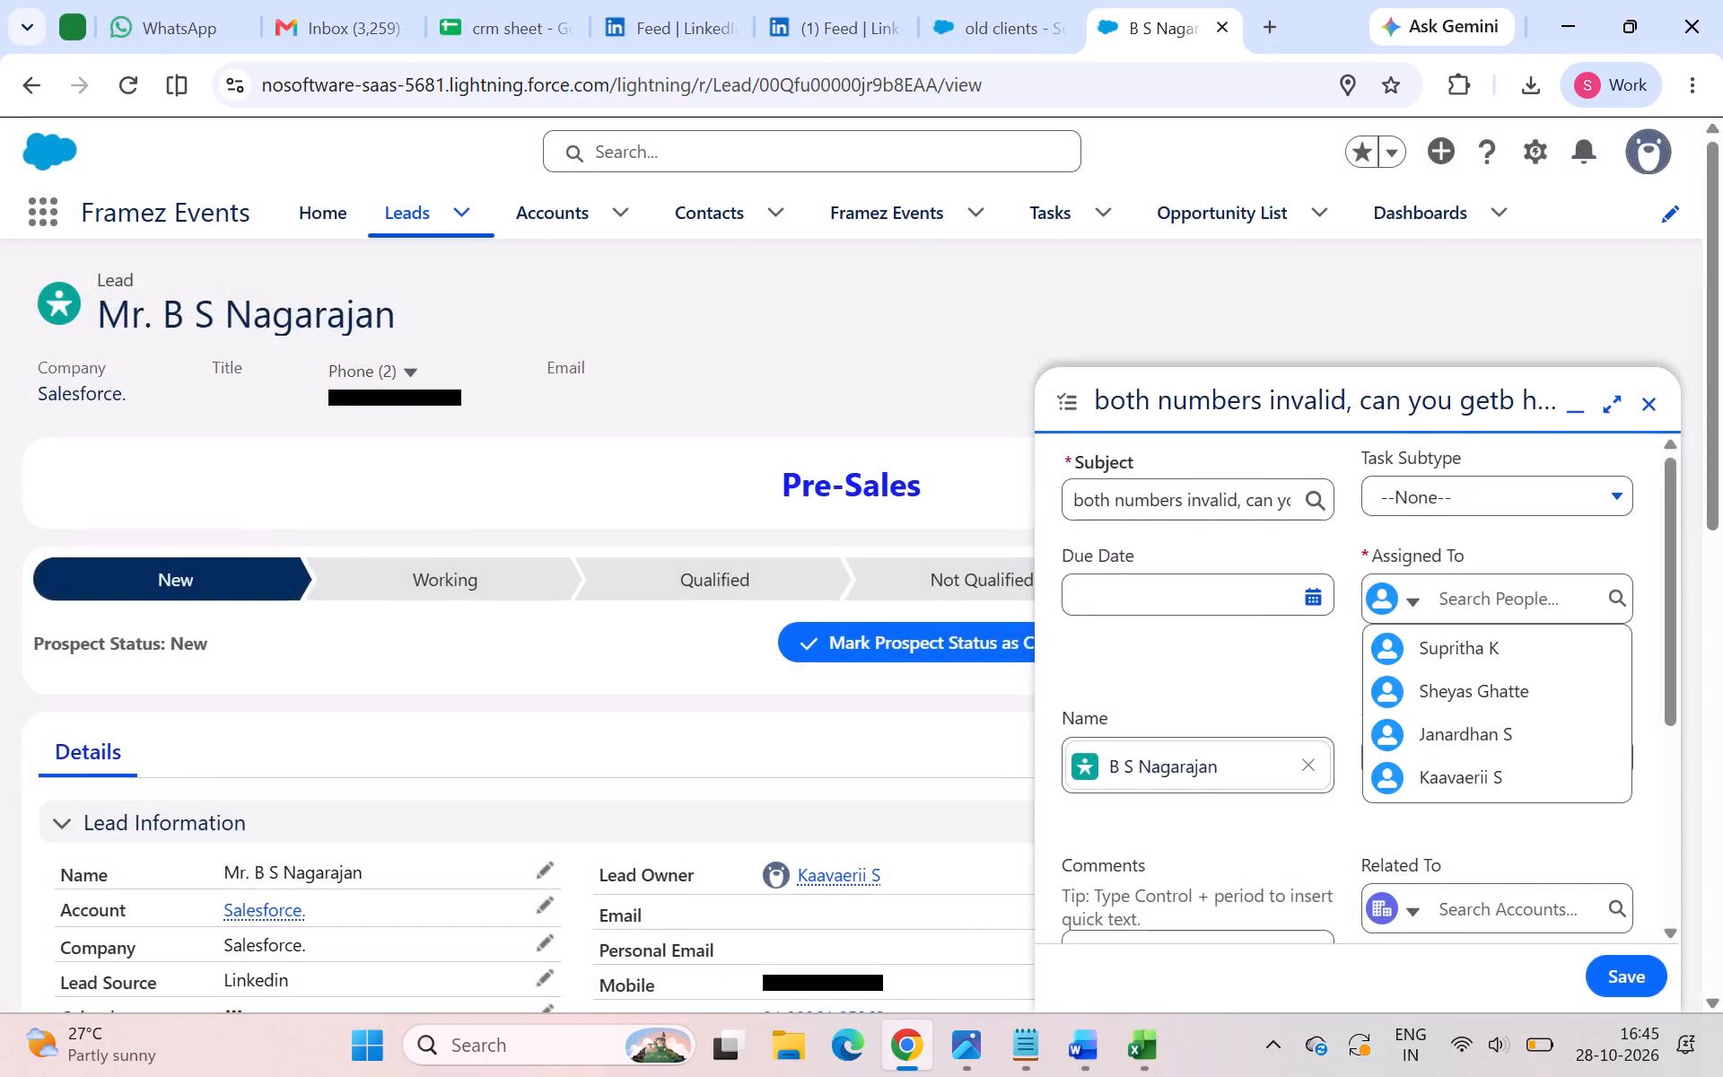
left_click(1507, 601)
left_click(1475, 789)
left_click(1623, 979)
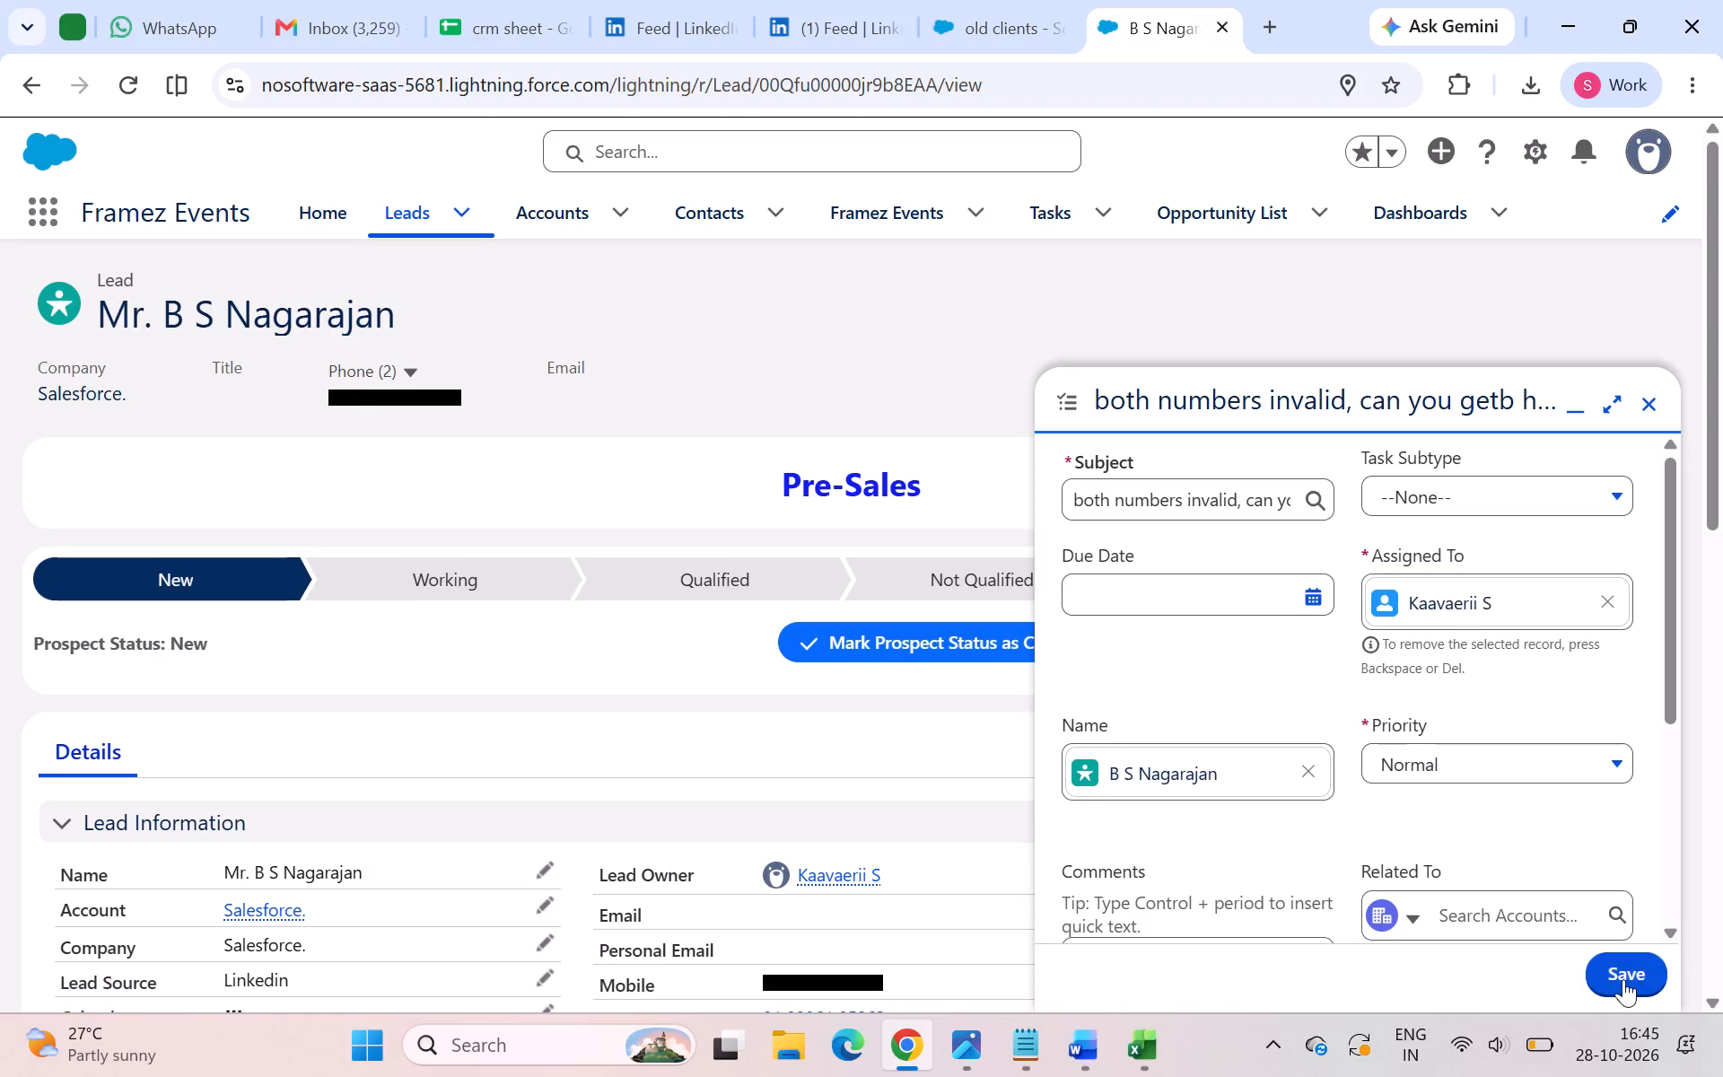
Go back to the Diwali Hampers call task and close its tab, returning to the "old clients" task results.
left_click(28, 106)
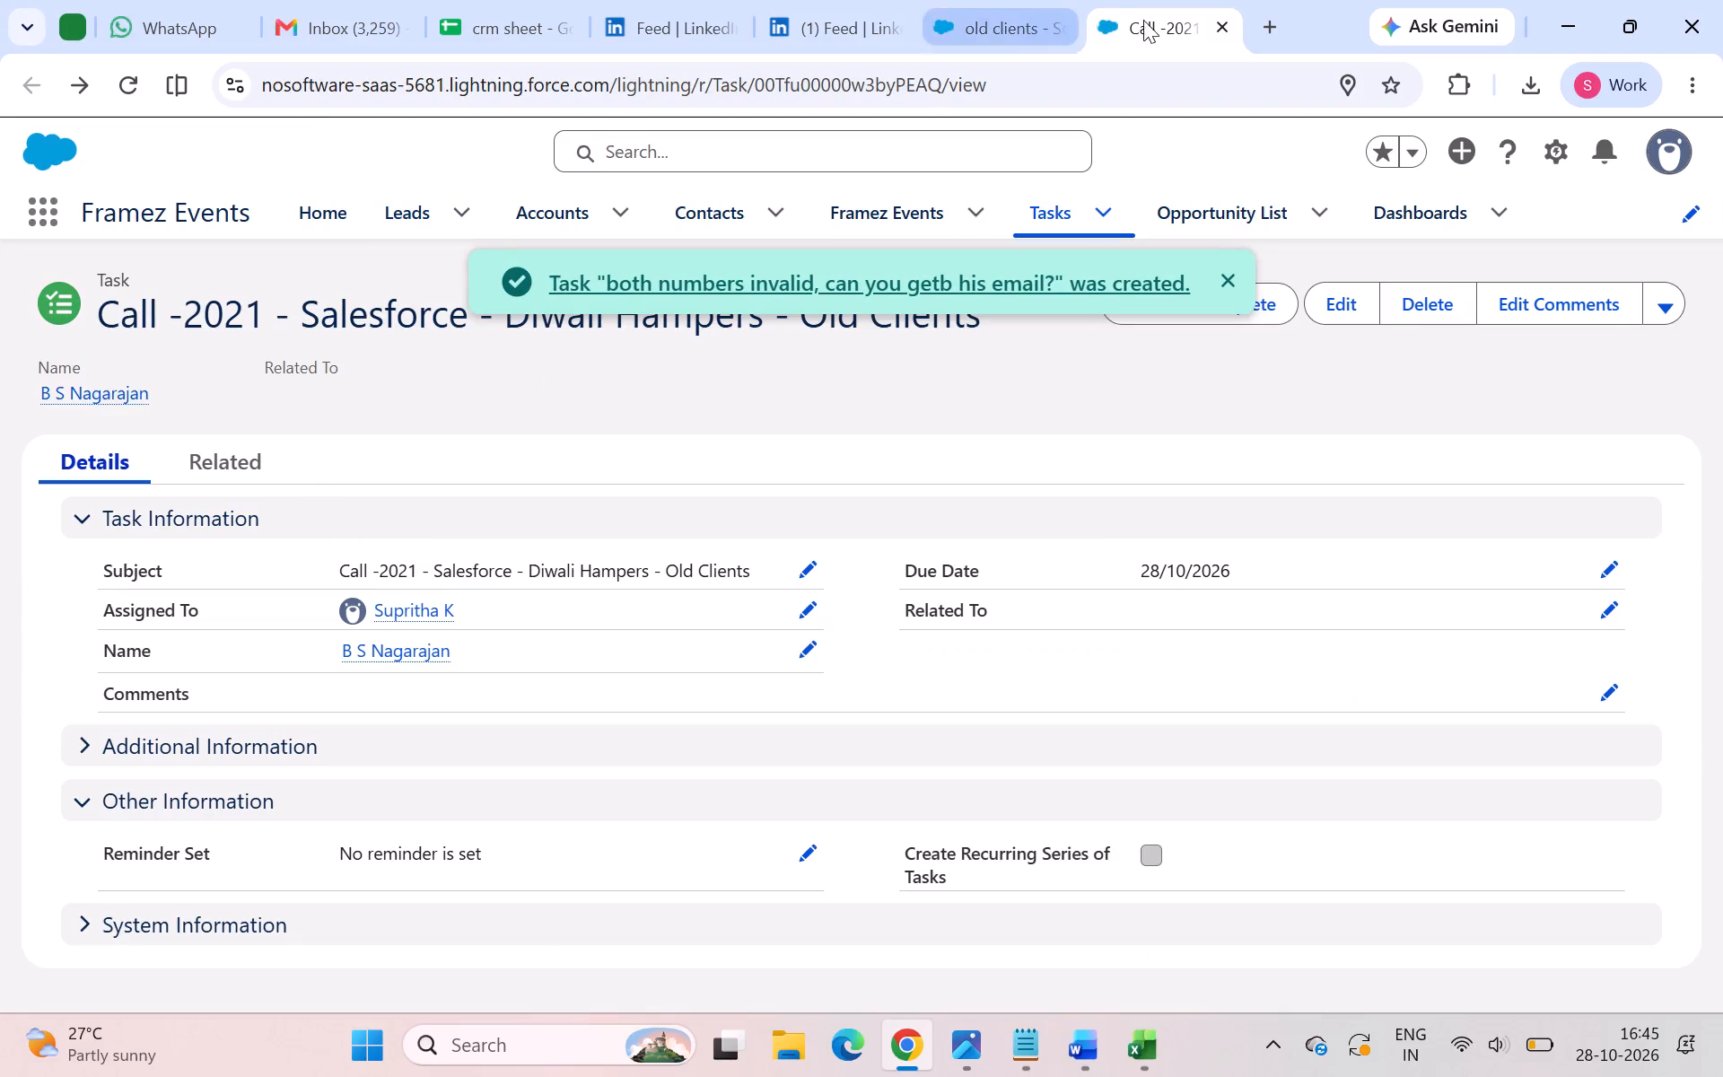
left_click(1228, 25)
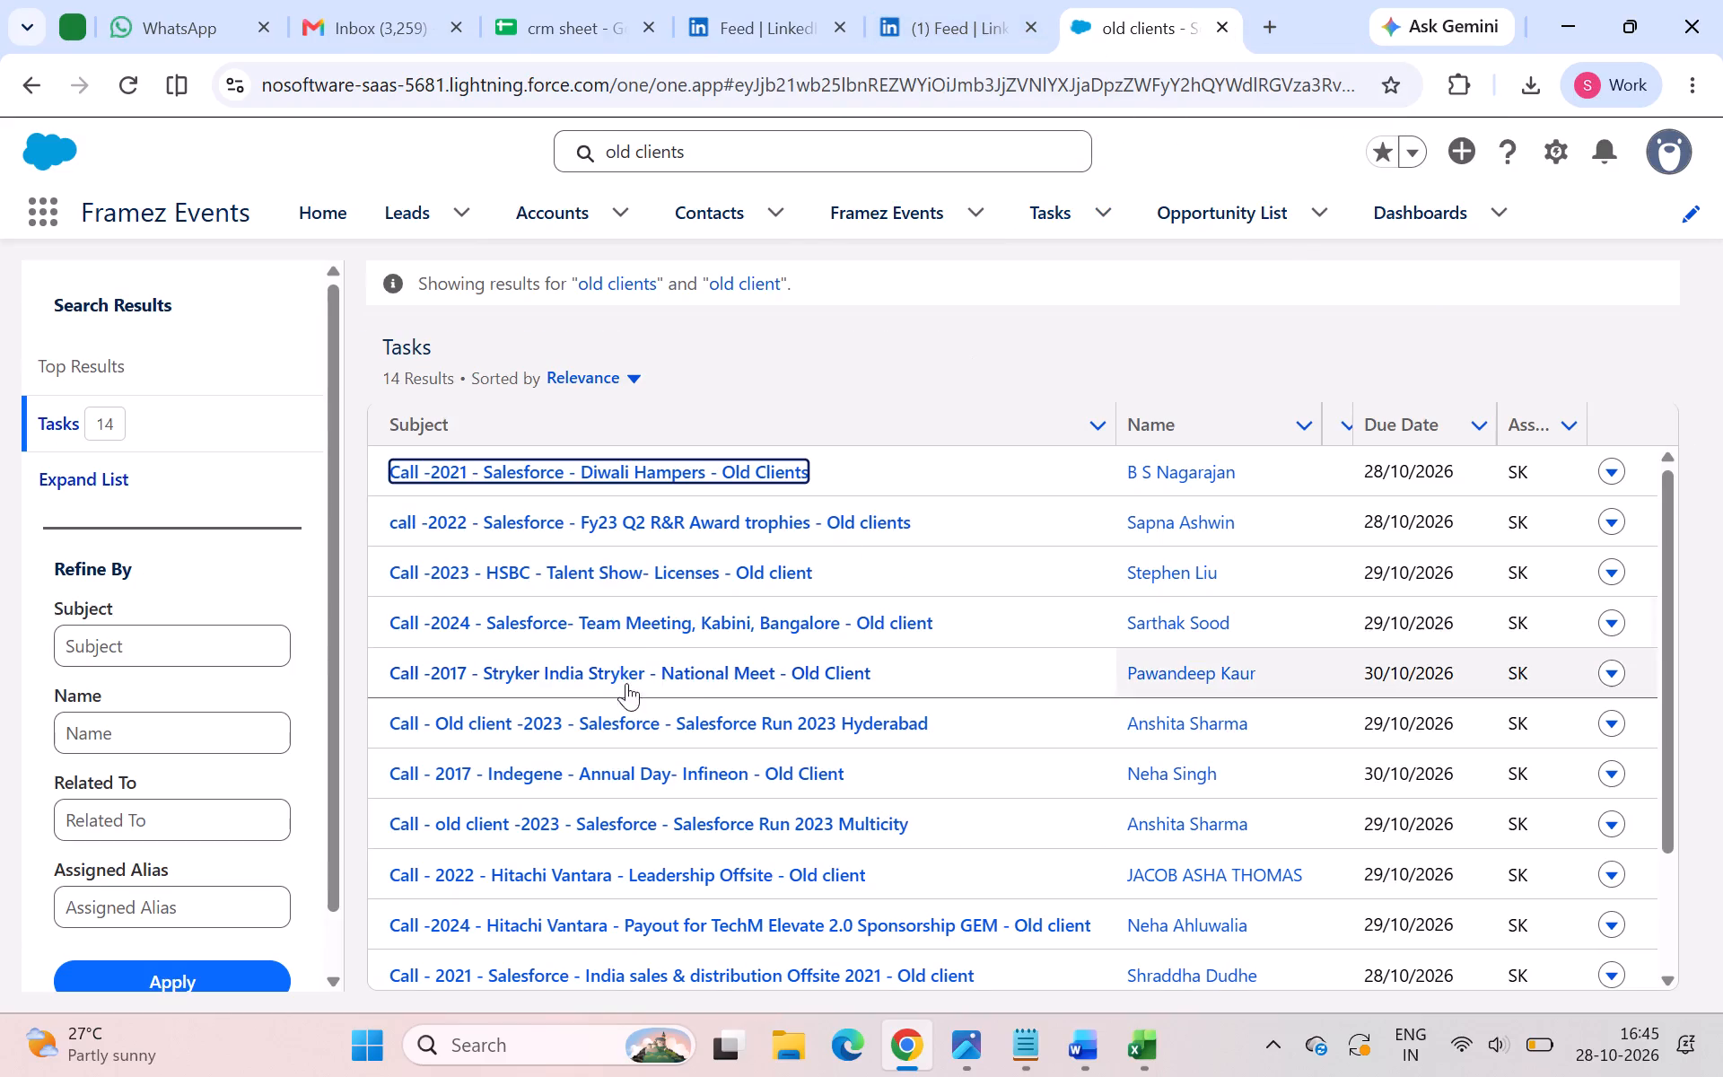
Open the 2023 HSBC Talent Show Licenses old-client call task in a new tab and review its linked lead's details.
right_click(647, 572)
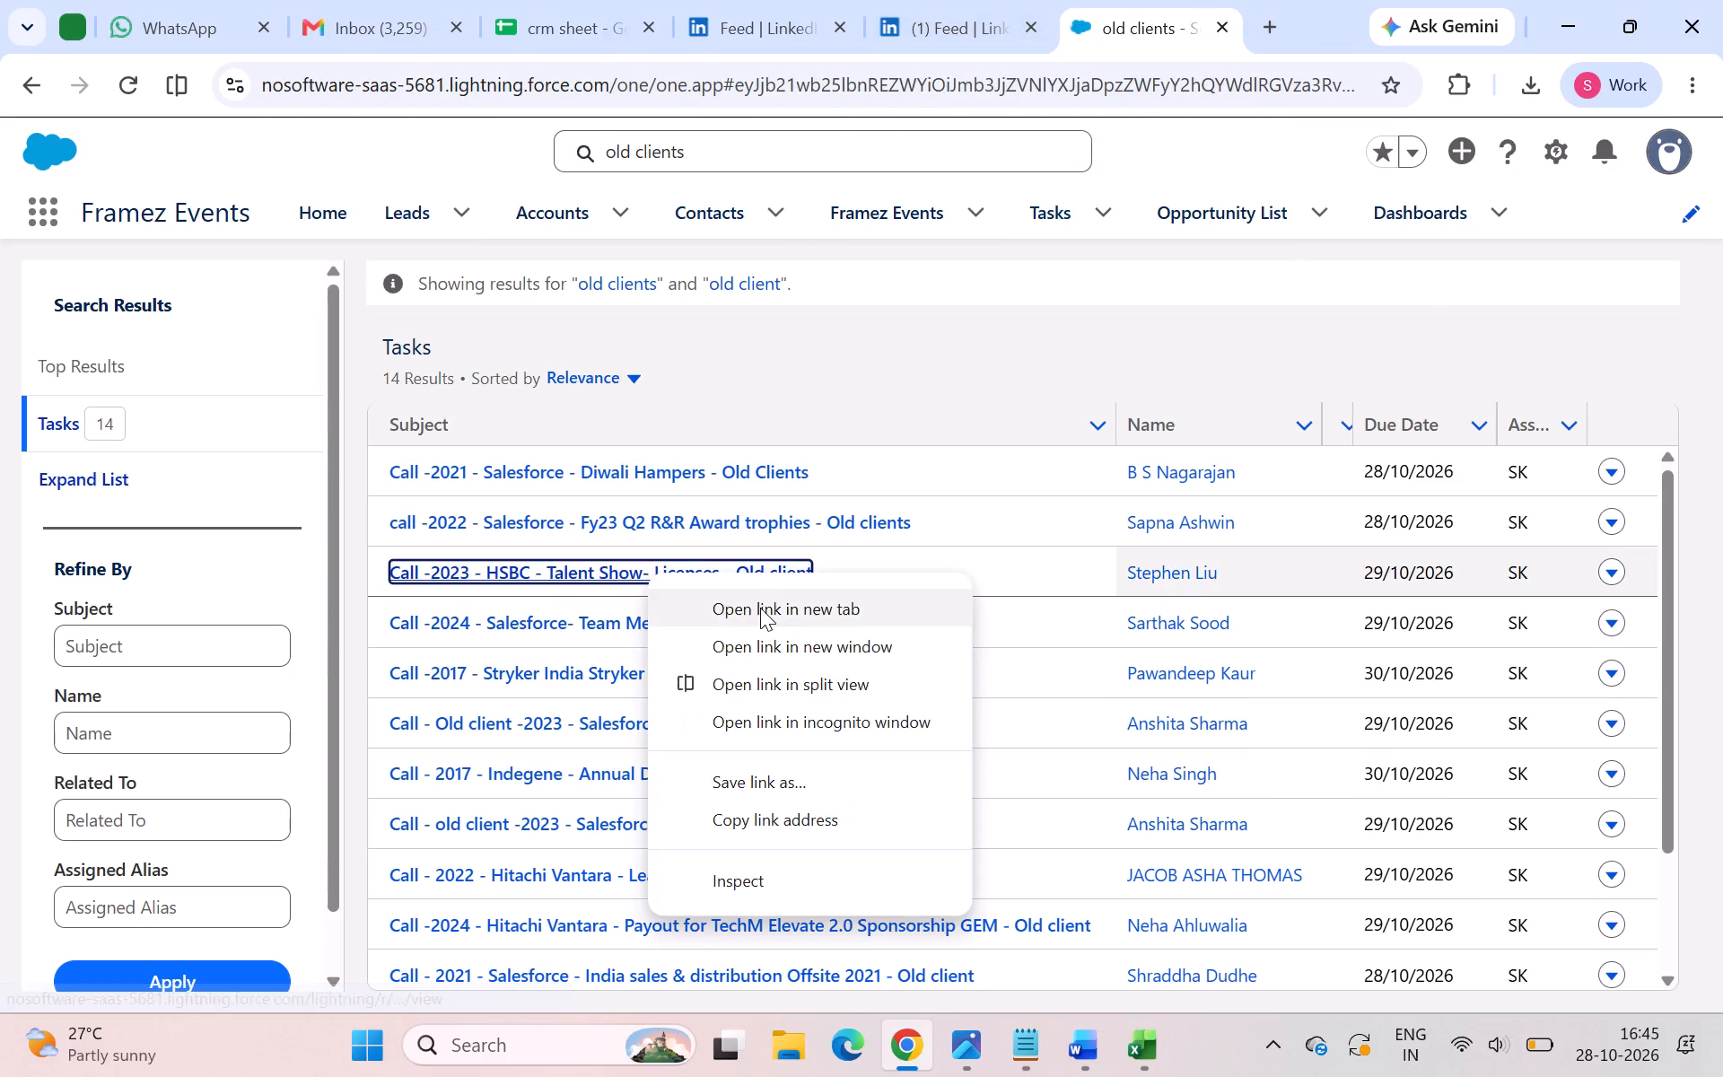
left_click(760, 608)
left_click(1119, 39)
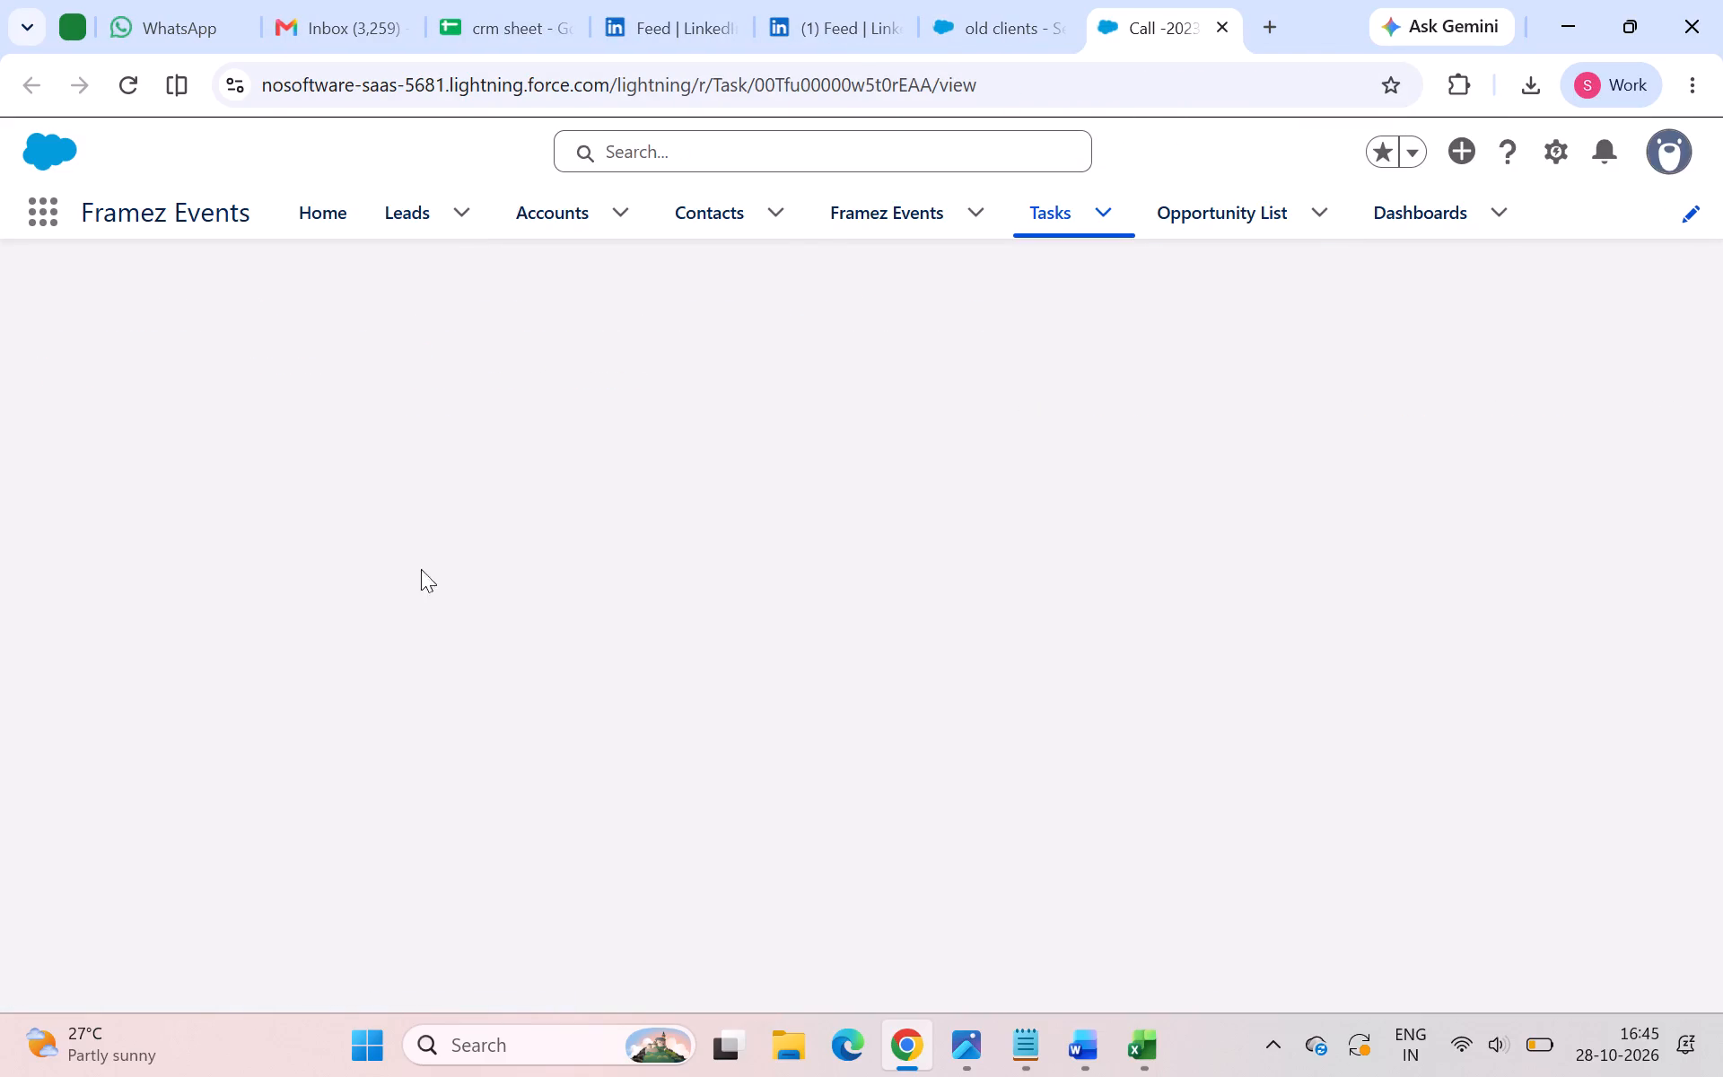
left_click(387, 645)
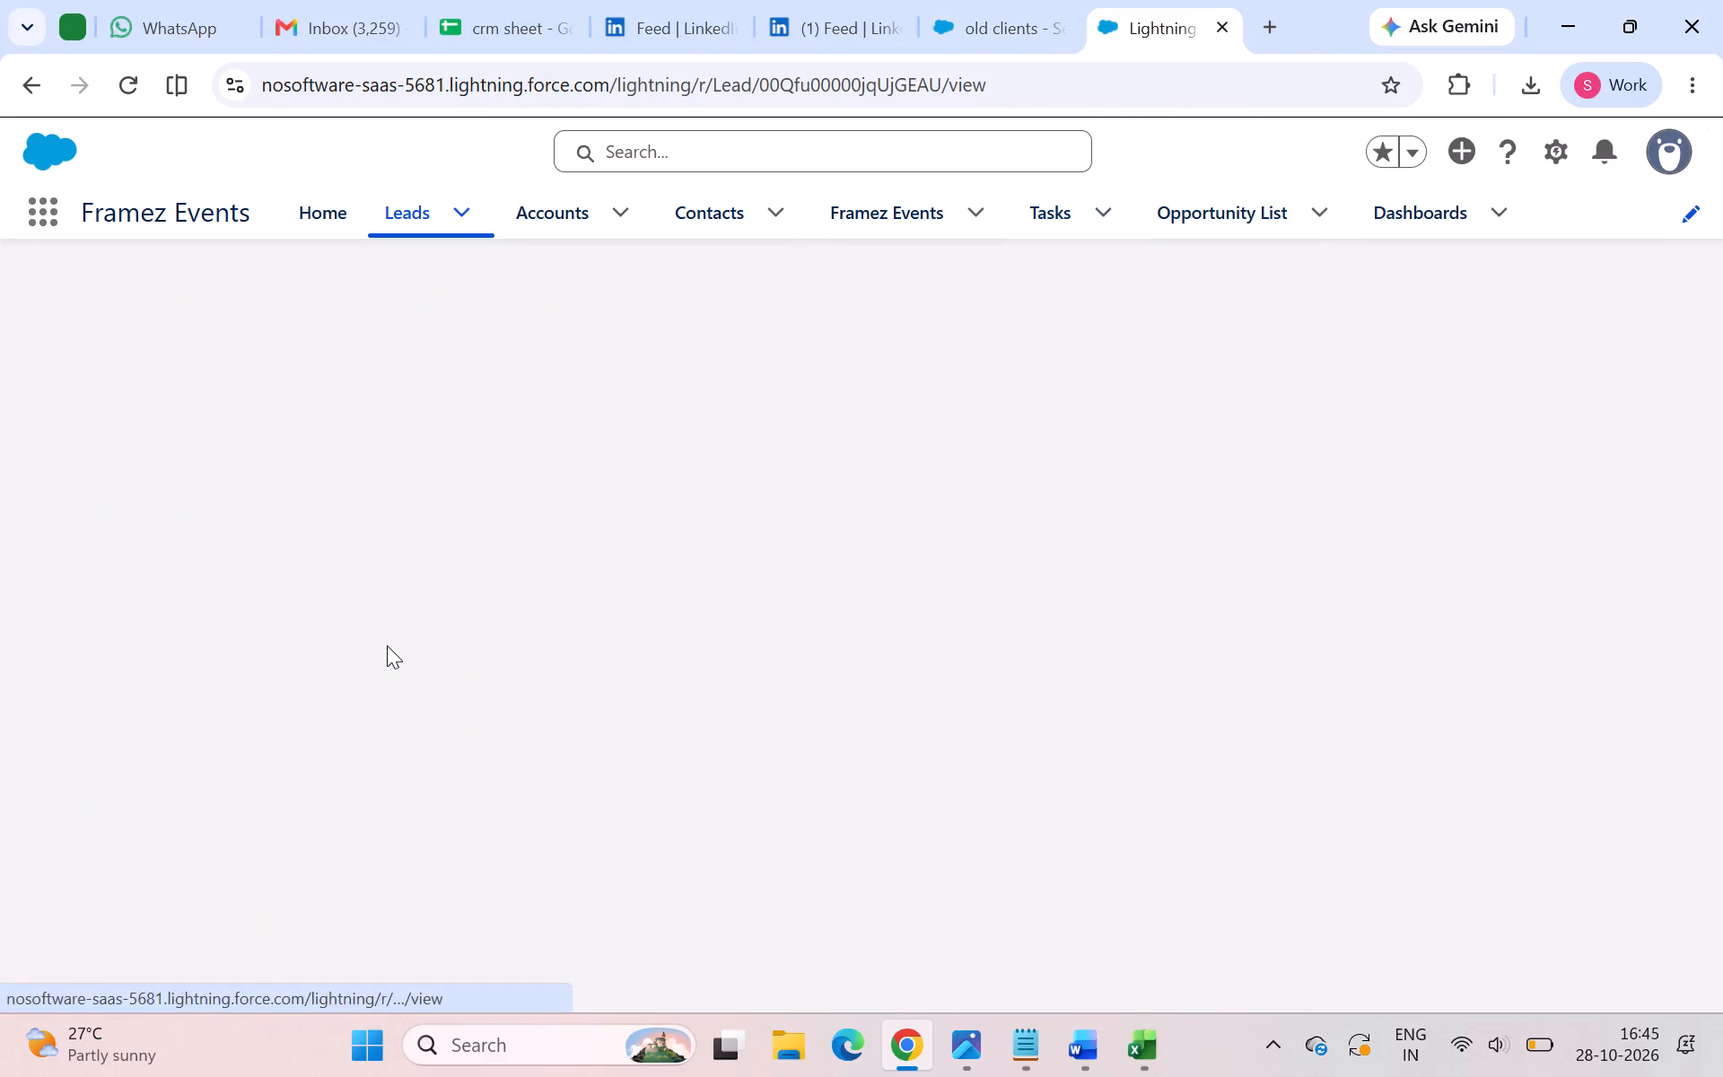
scroll(677, 739, "down", 3)
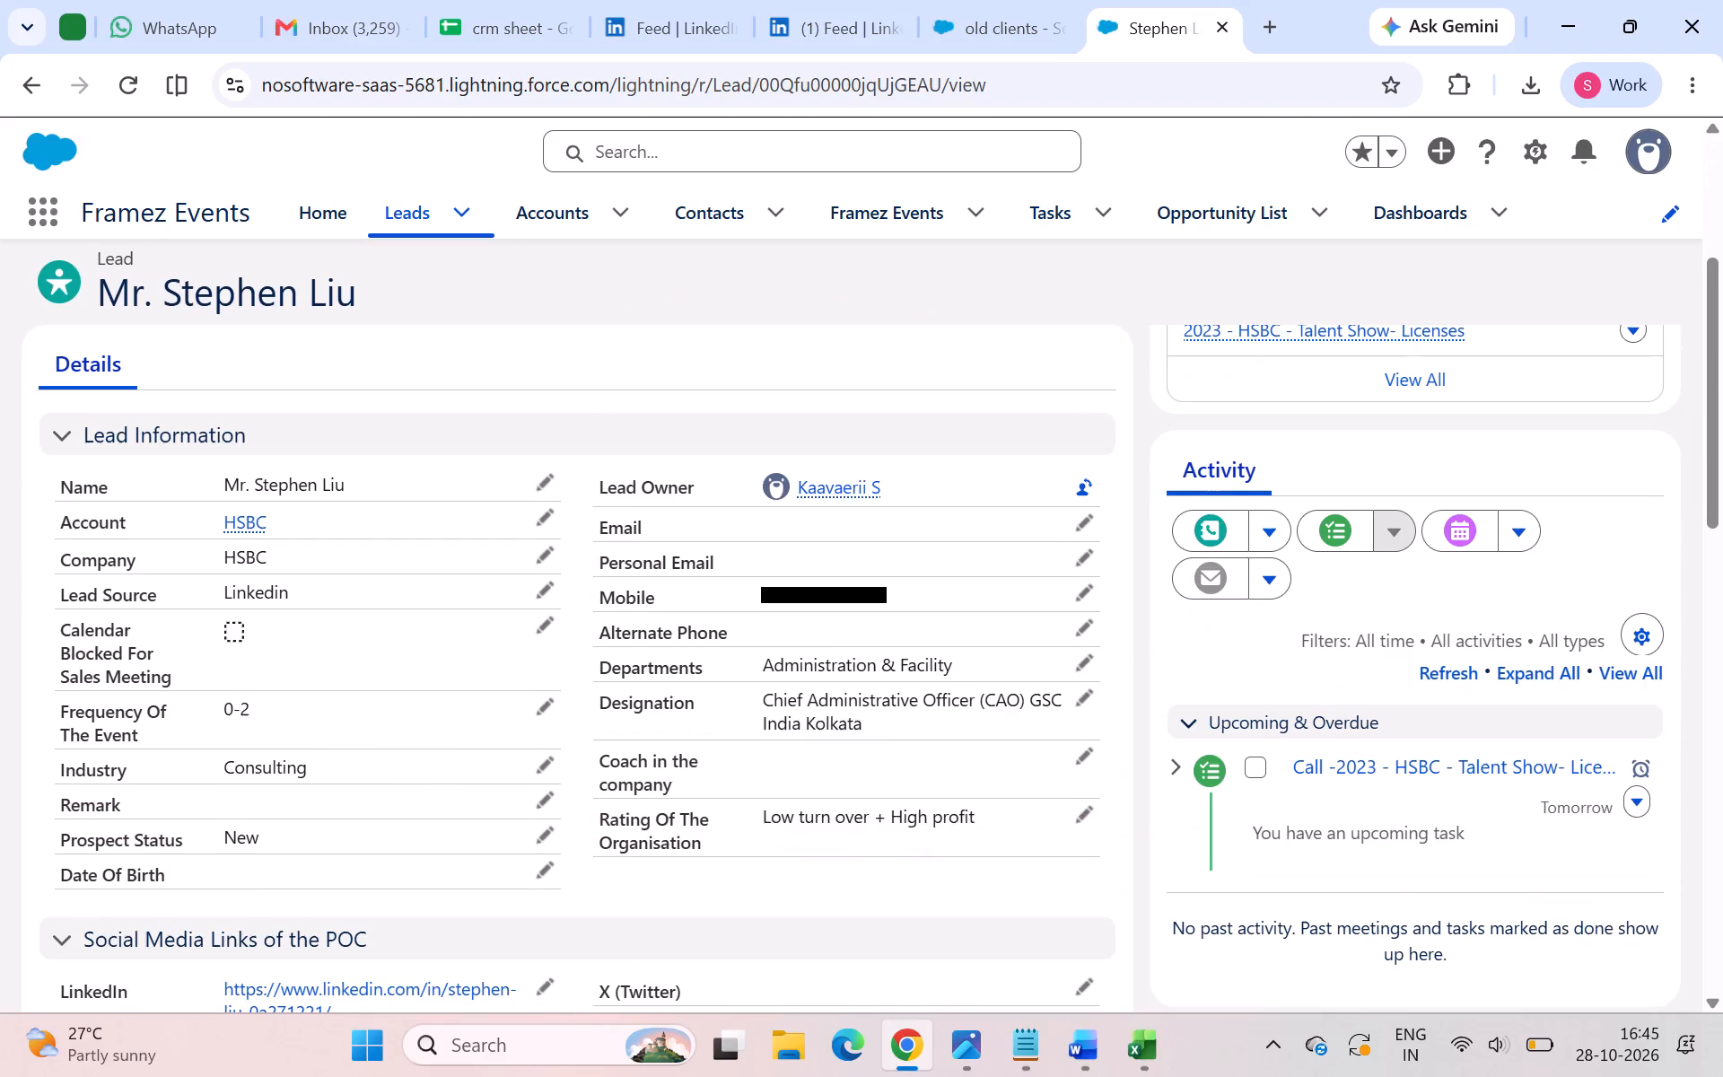
scroll(677, 739, "down", 2)
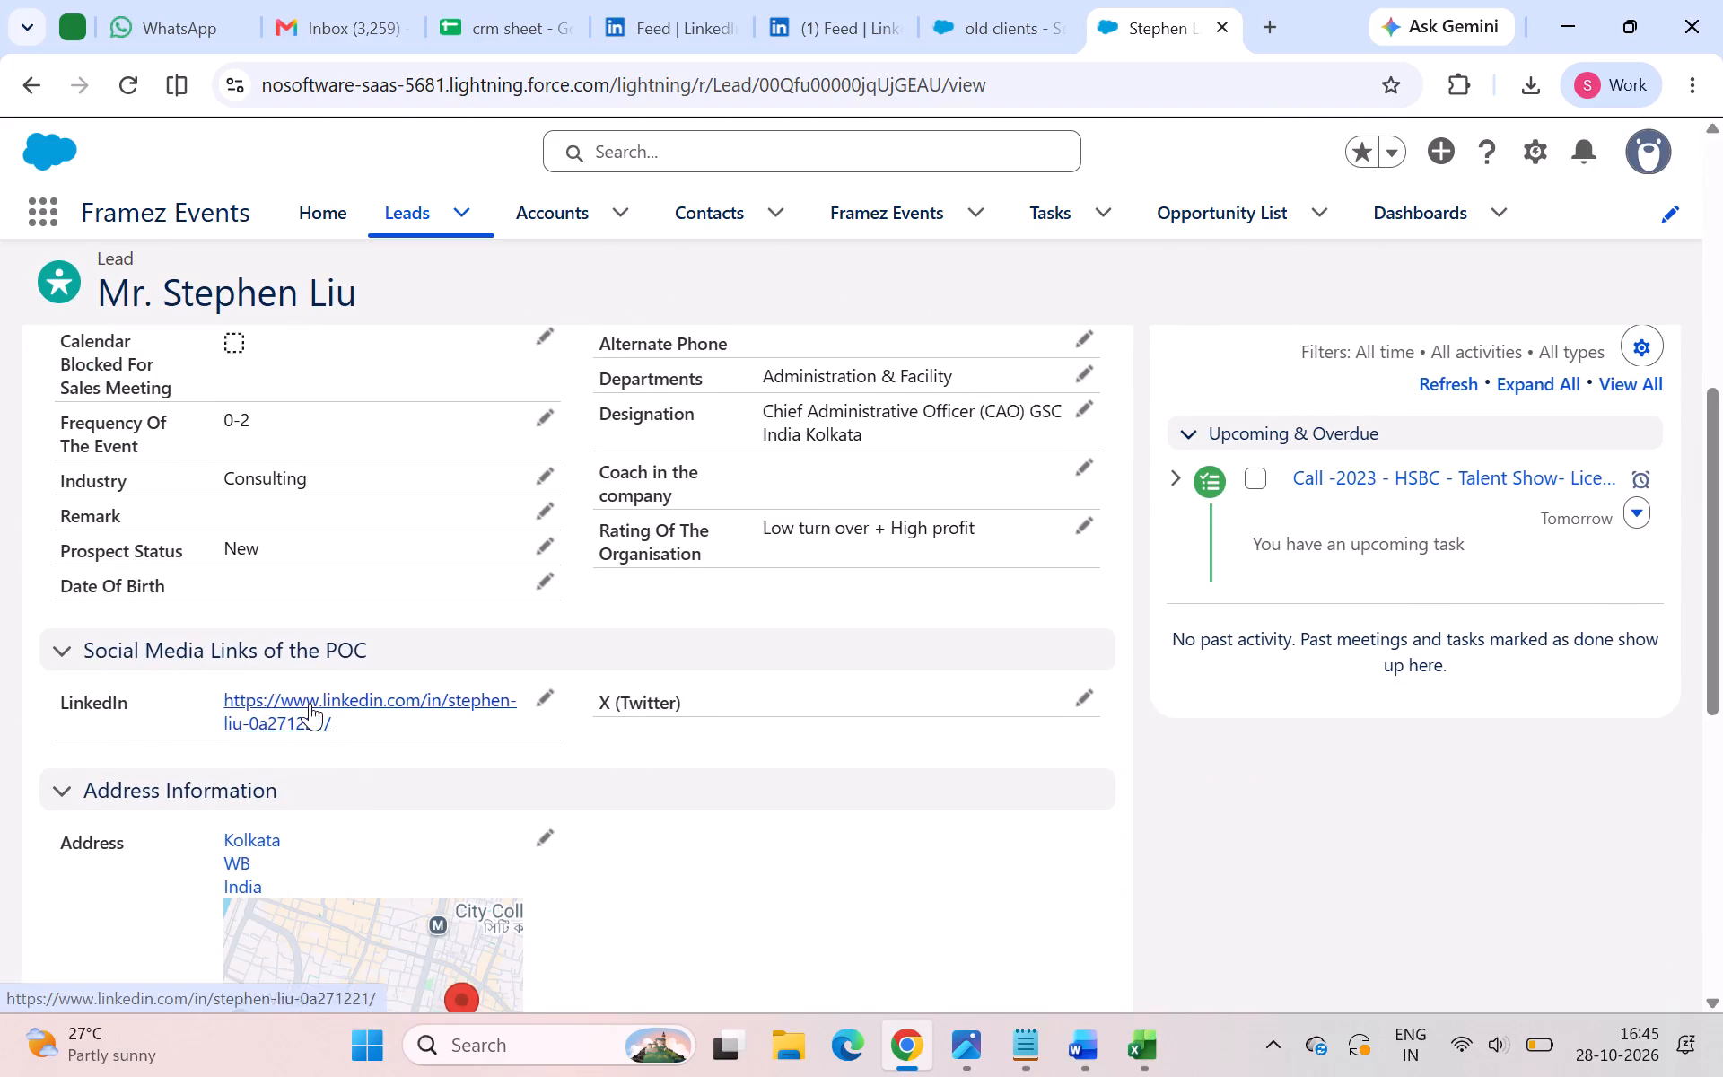
Open the HSBC lead's LinkedIn profile from the record, review the activity and experience, and close the profile.
left_click(310, 703)
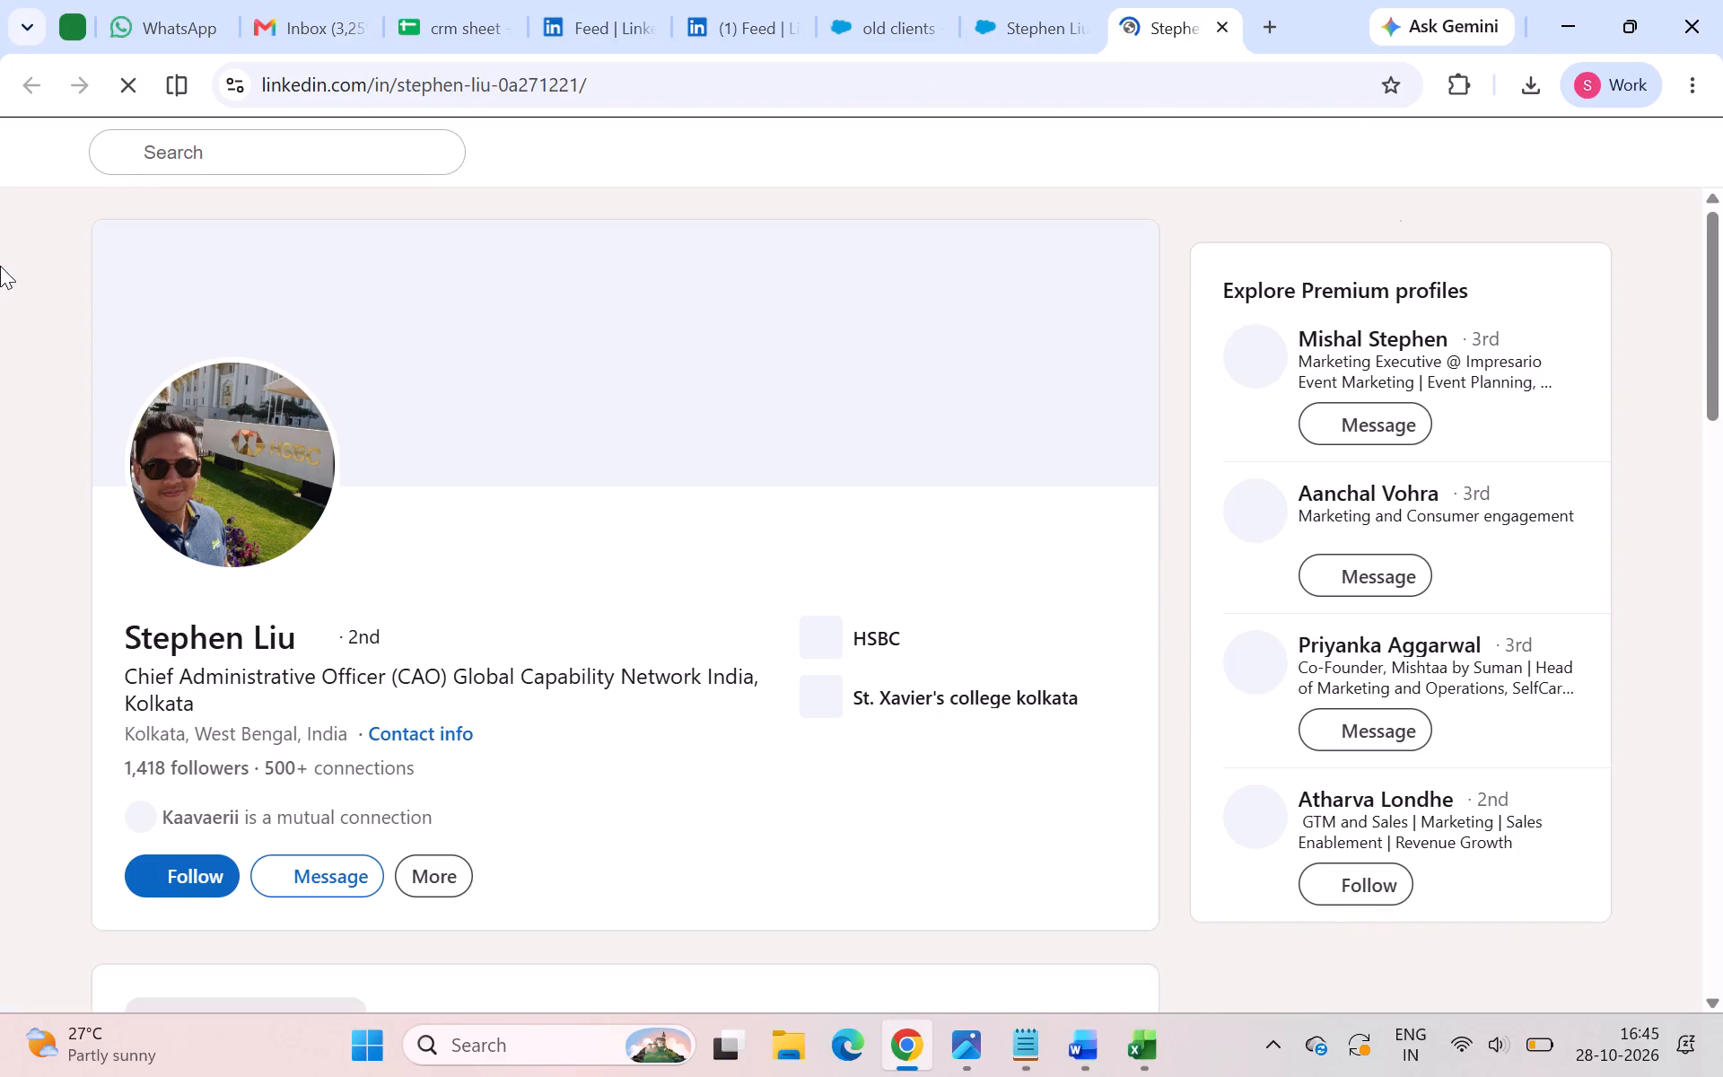
scroll(501, 676, "down", 6)
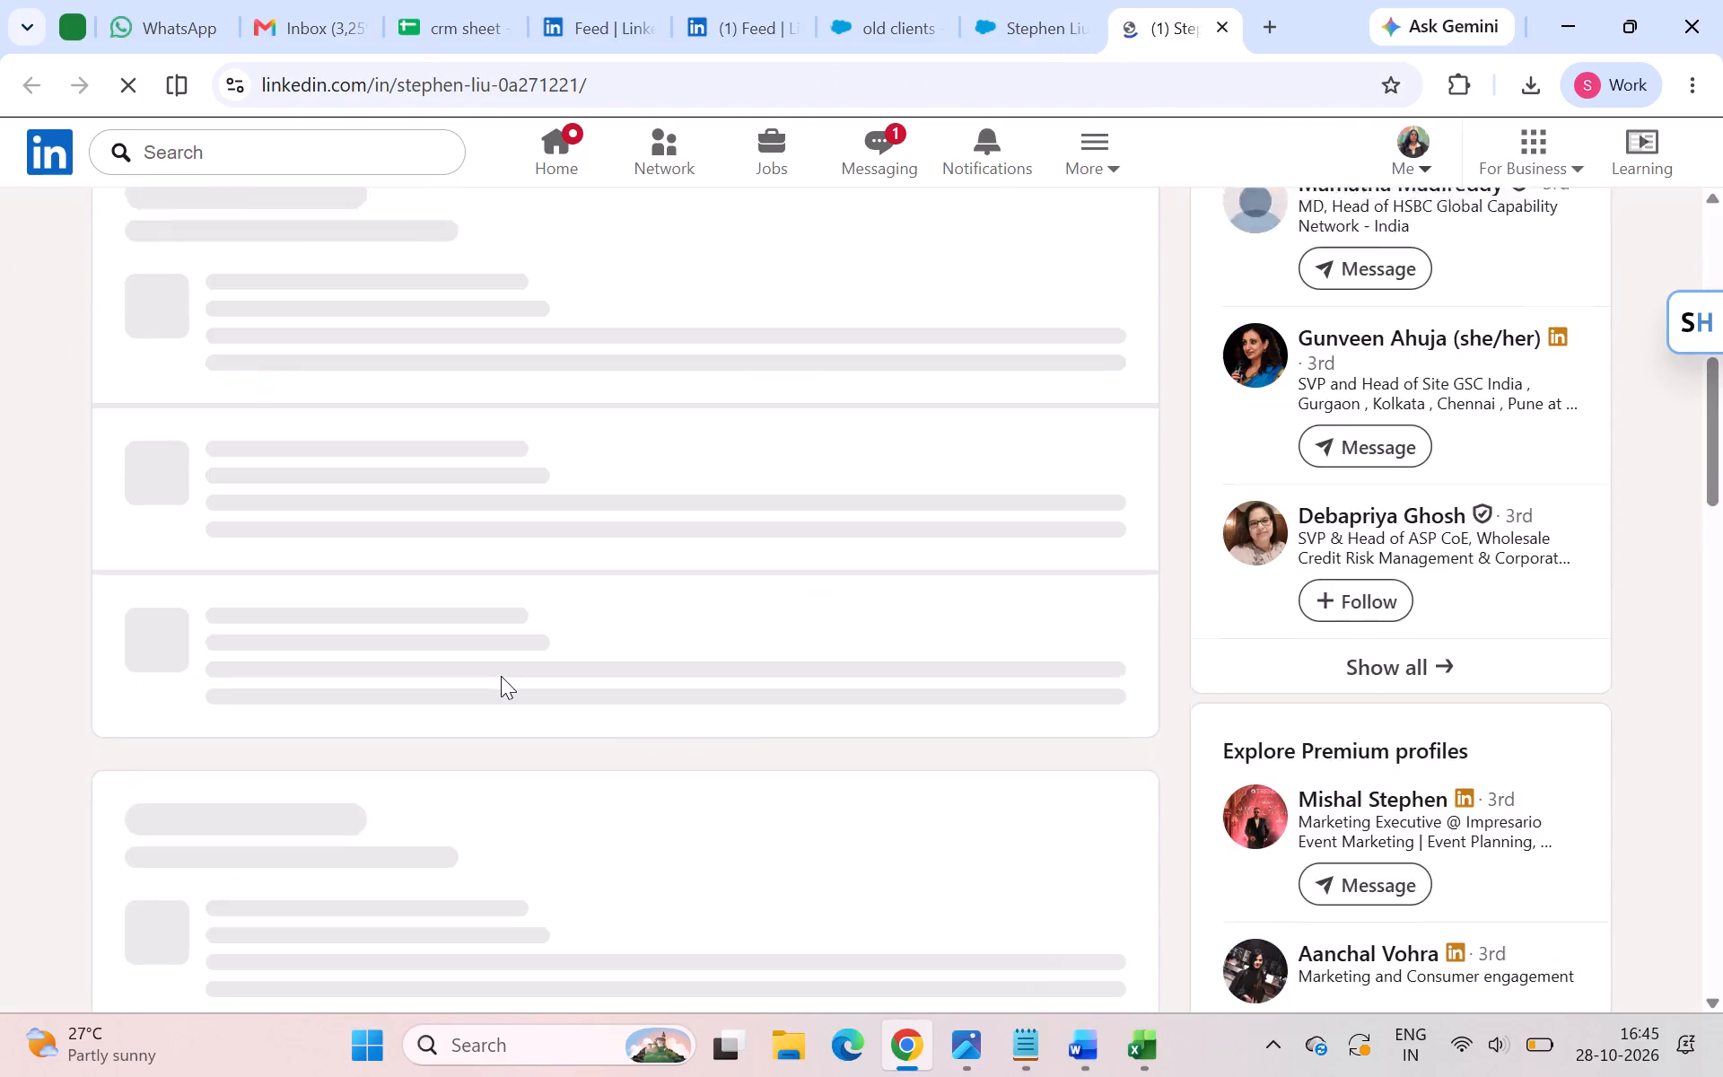
scroll(501, 676, "down", 3)
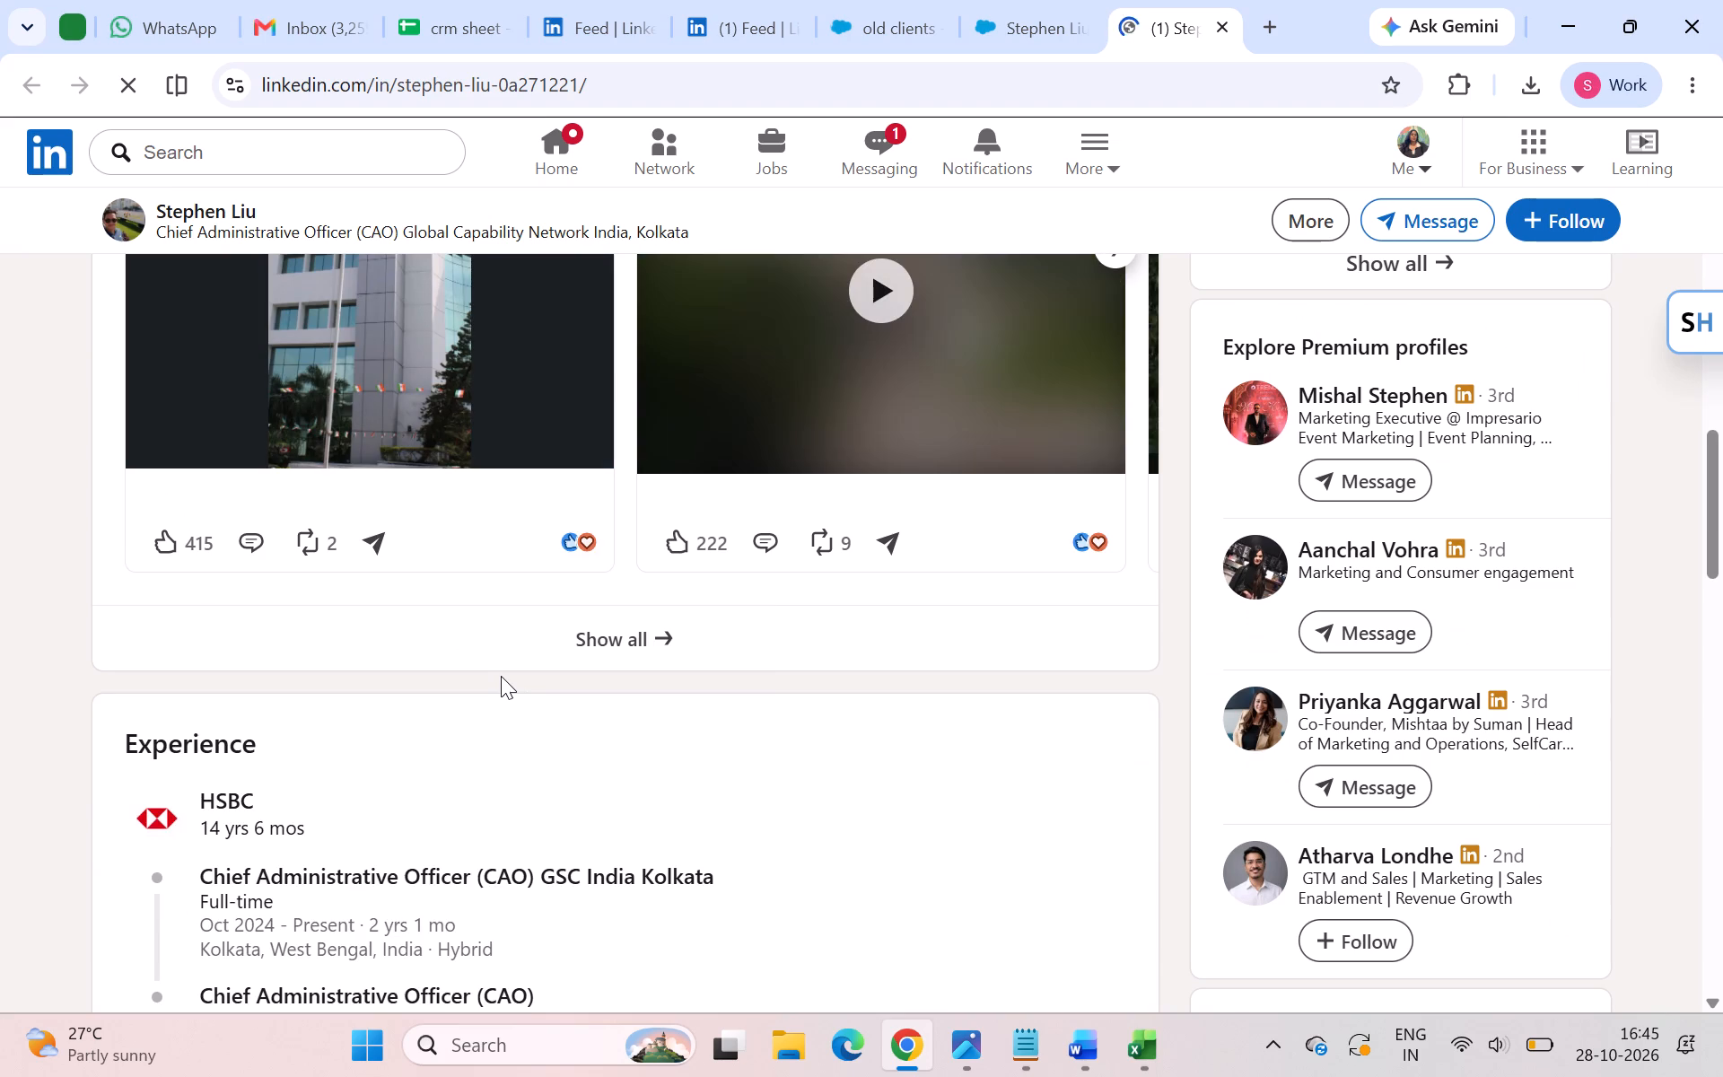
left_click(1220, 31)
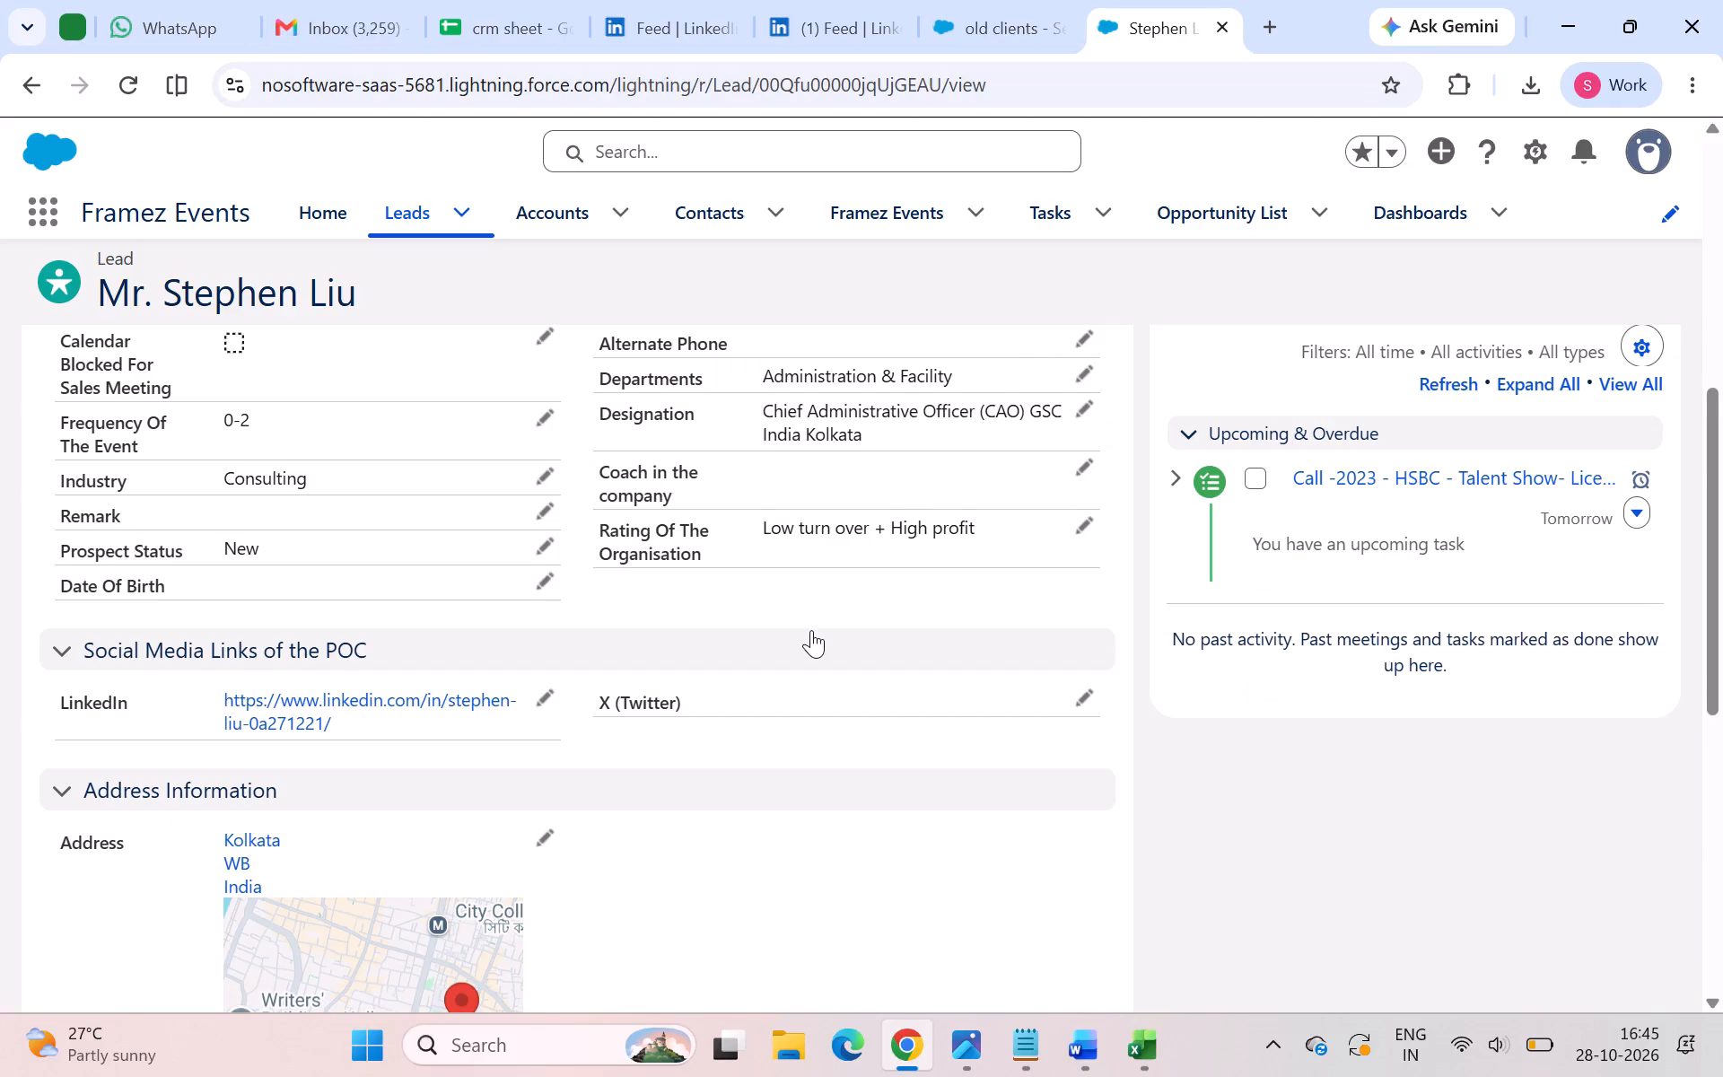
Examine the HSBC lead's contact details alongside the Talent Show Licenses entry in the old-client task results.
scroll(811, 630, "up", 6)
scroll(811, 630, "down", 3)
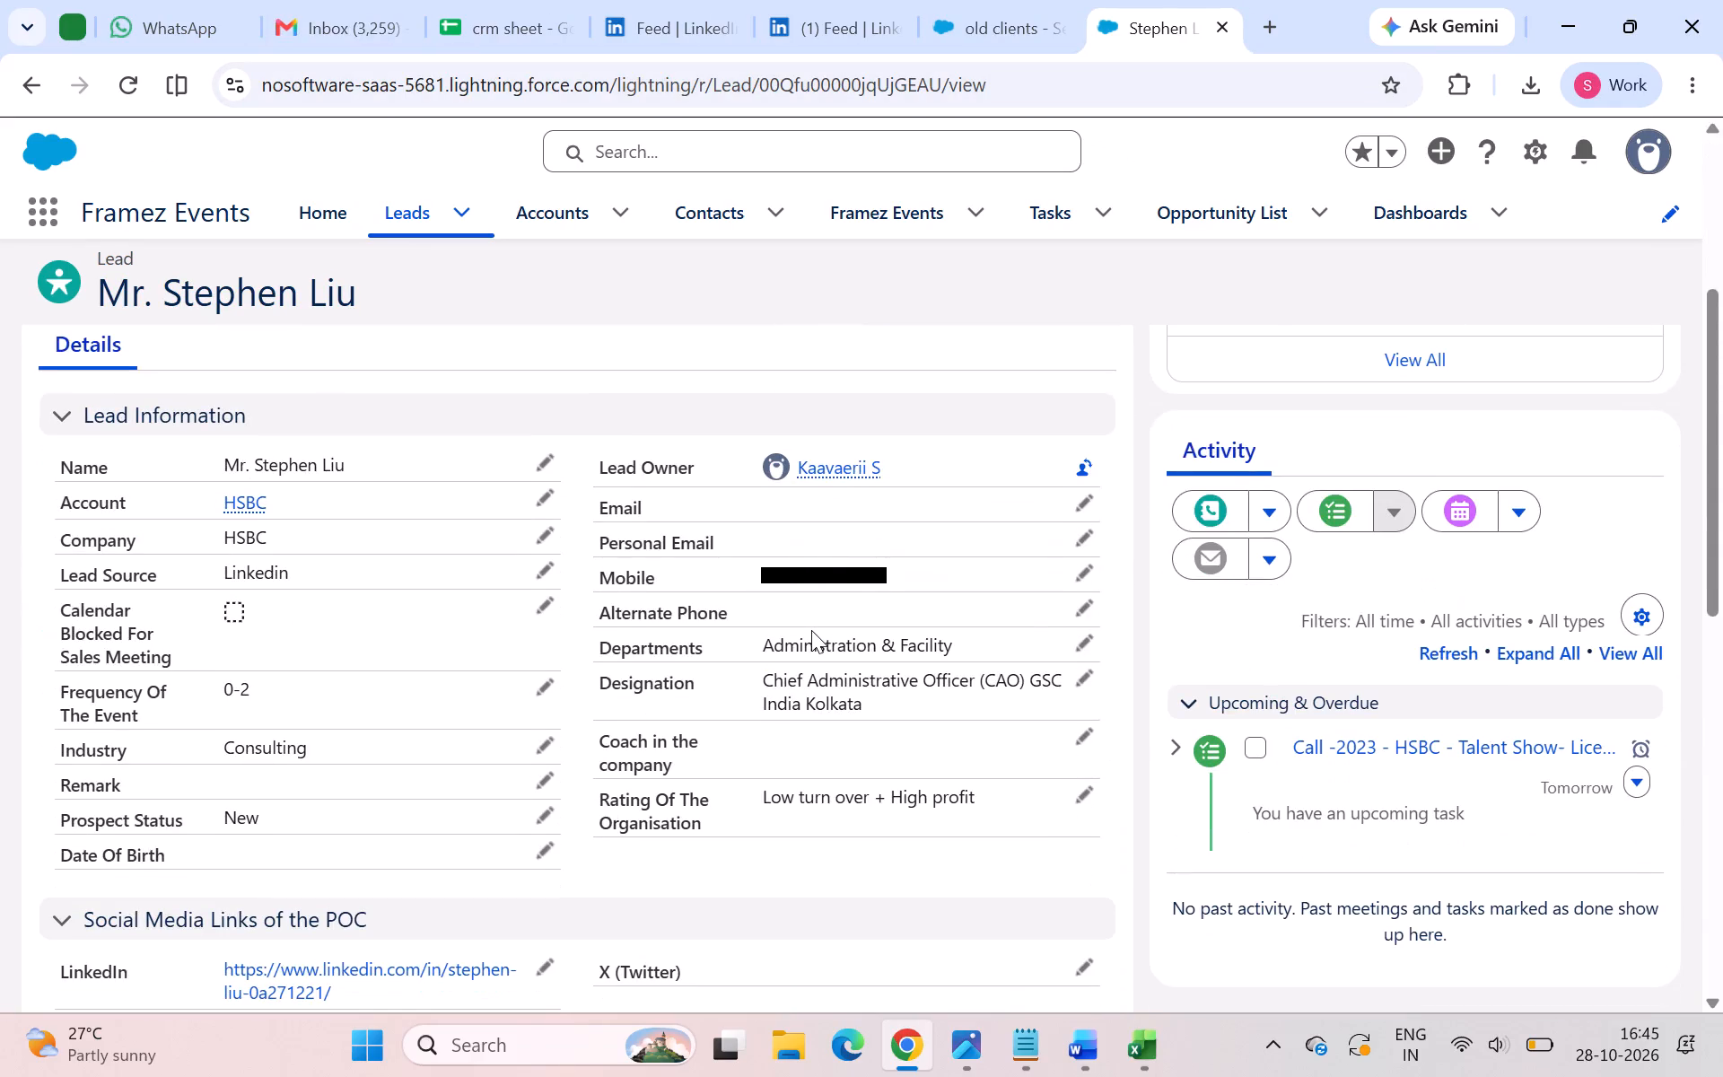
left_click(1033, 11)
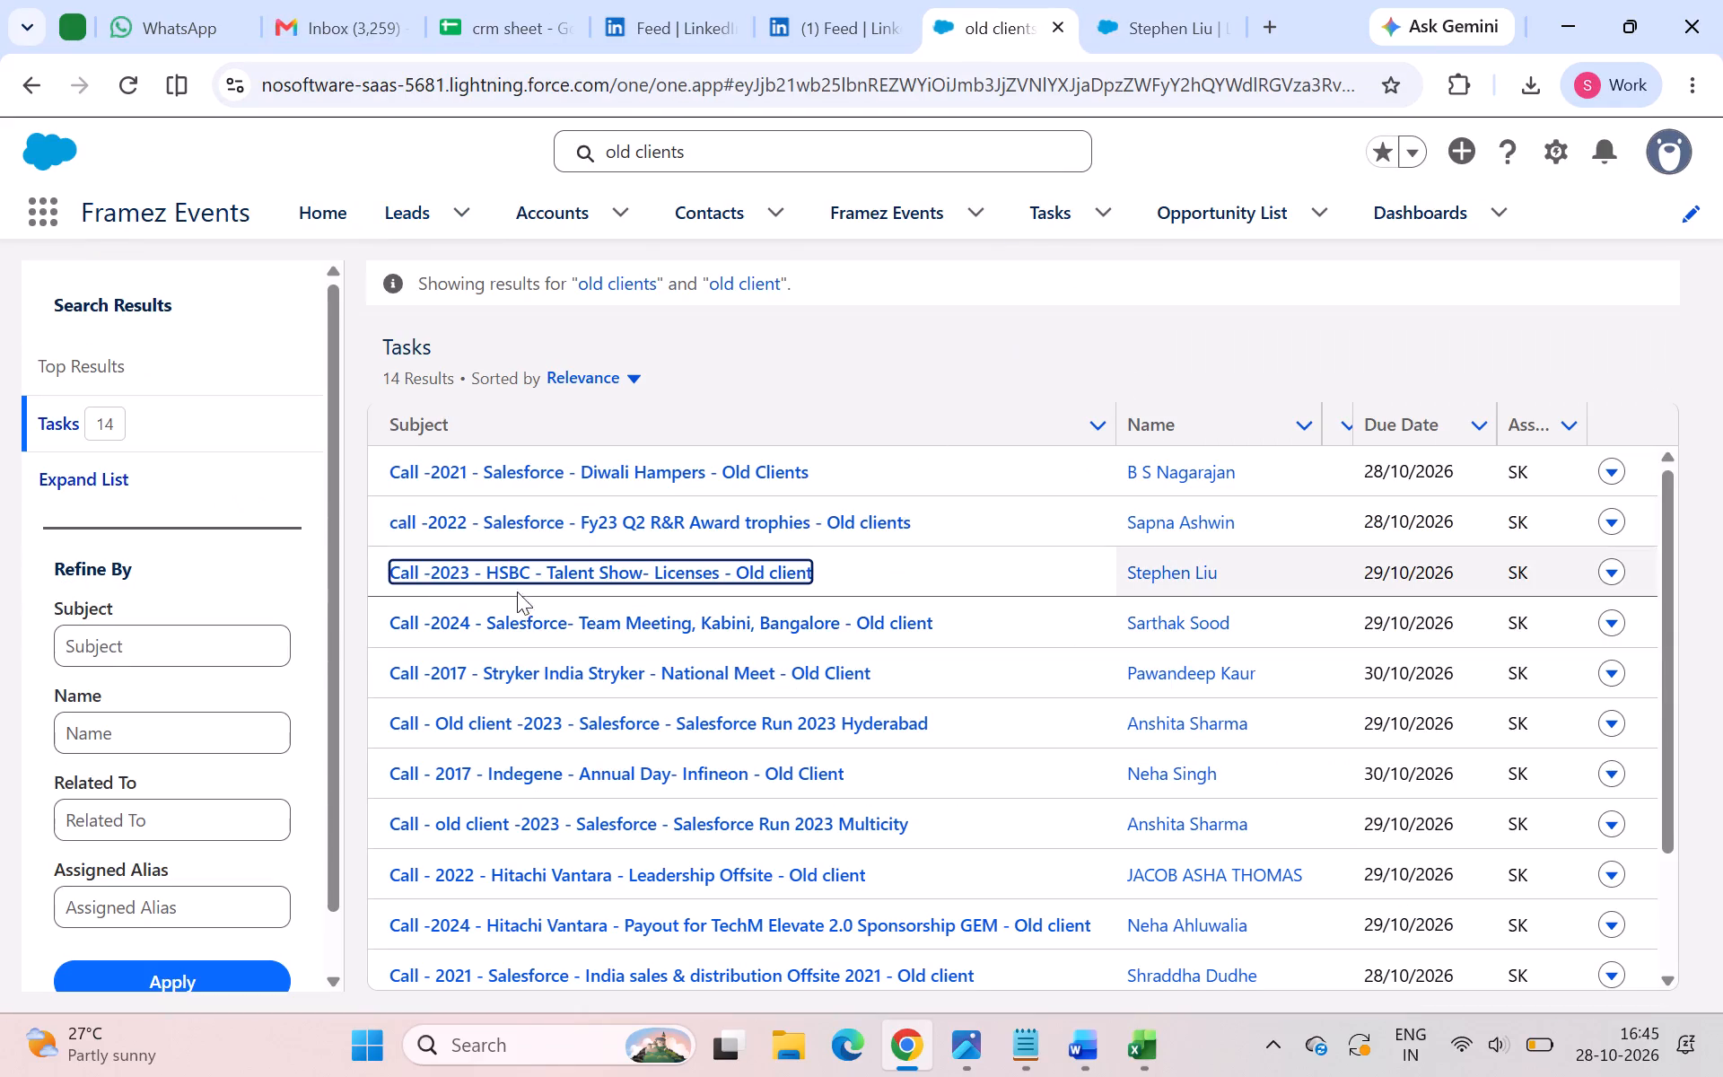
left_click(1122, 6)
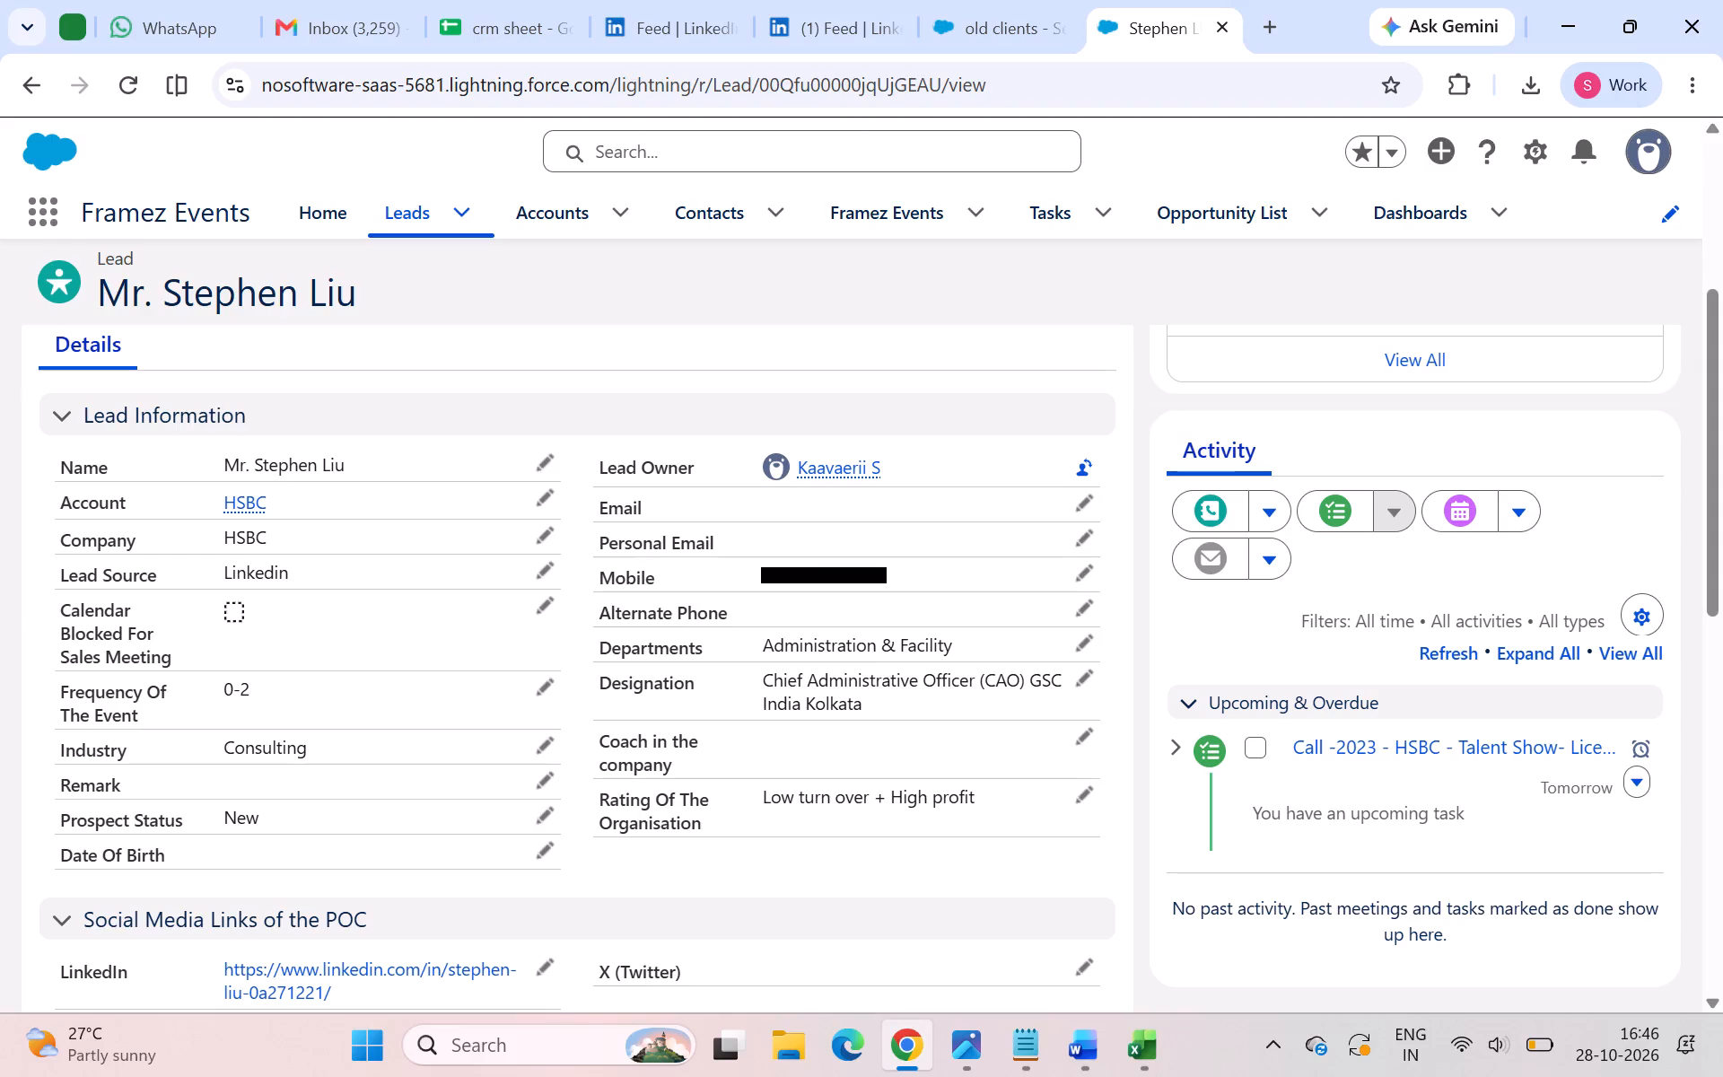
left_click(984, 27)
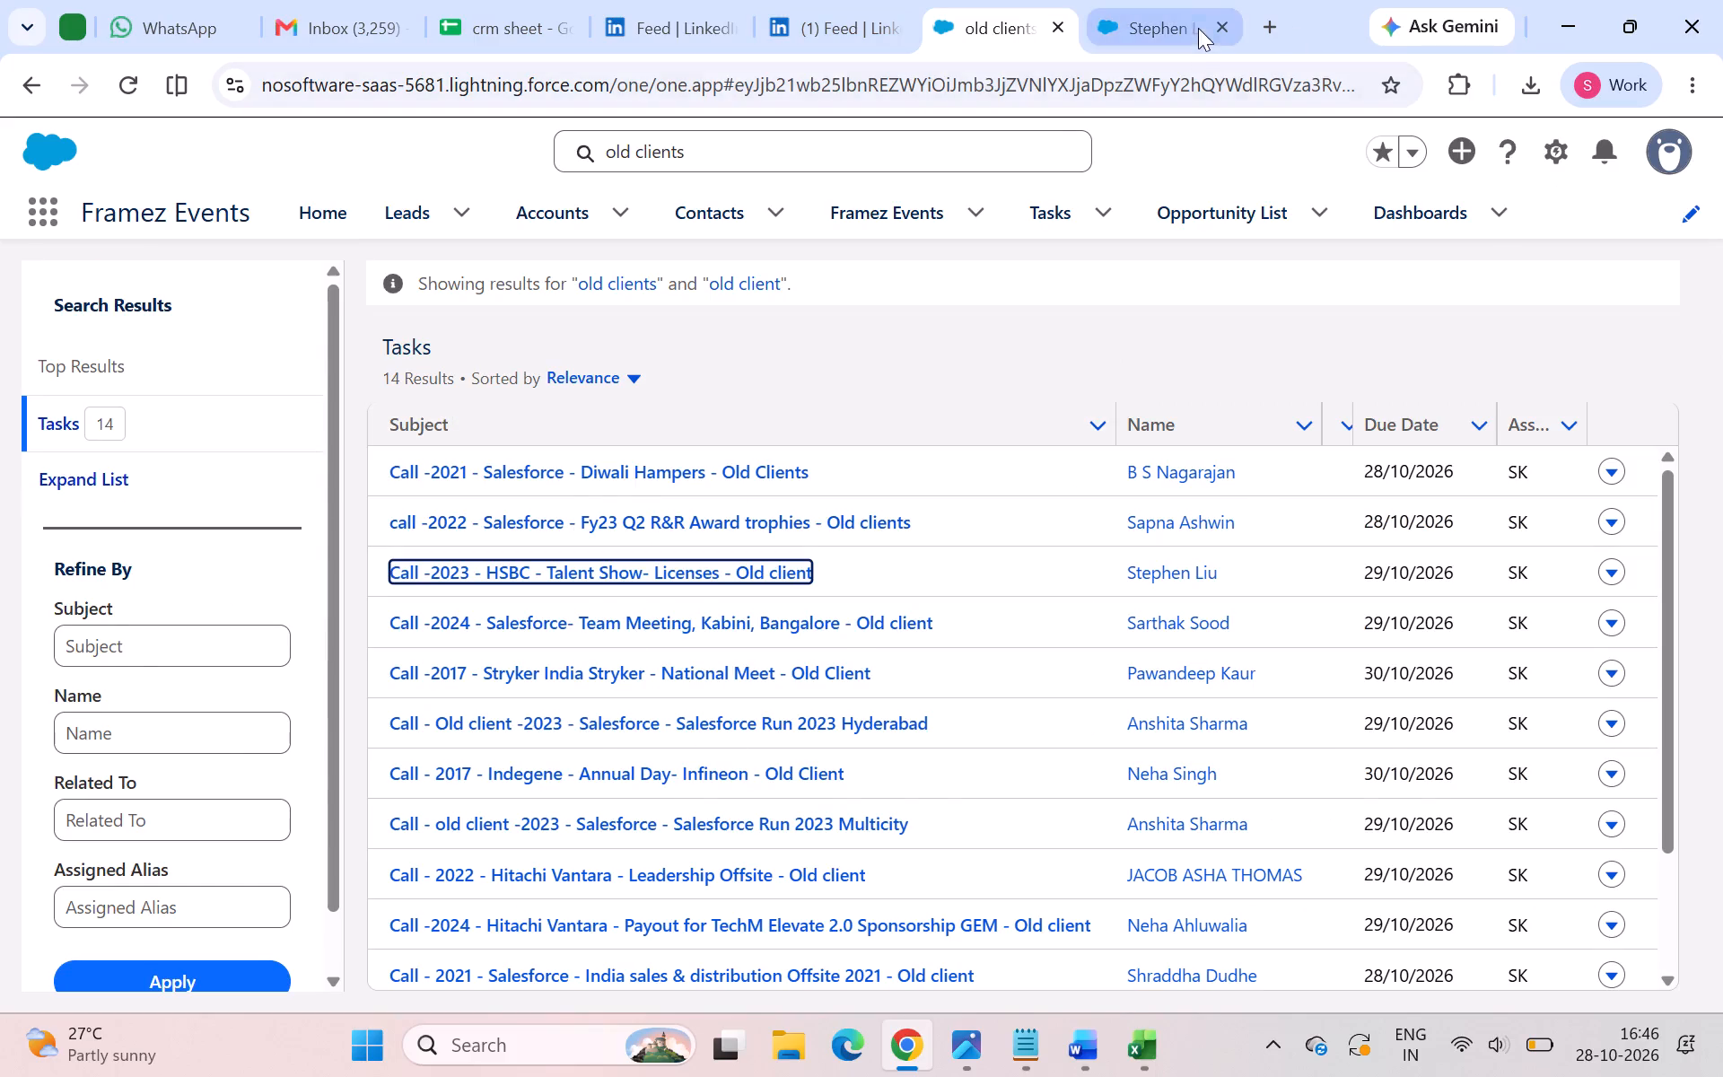
left_click(1193, 34)
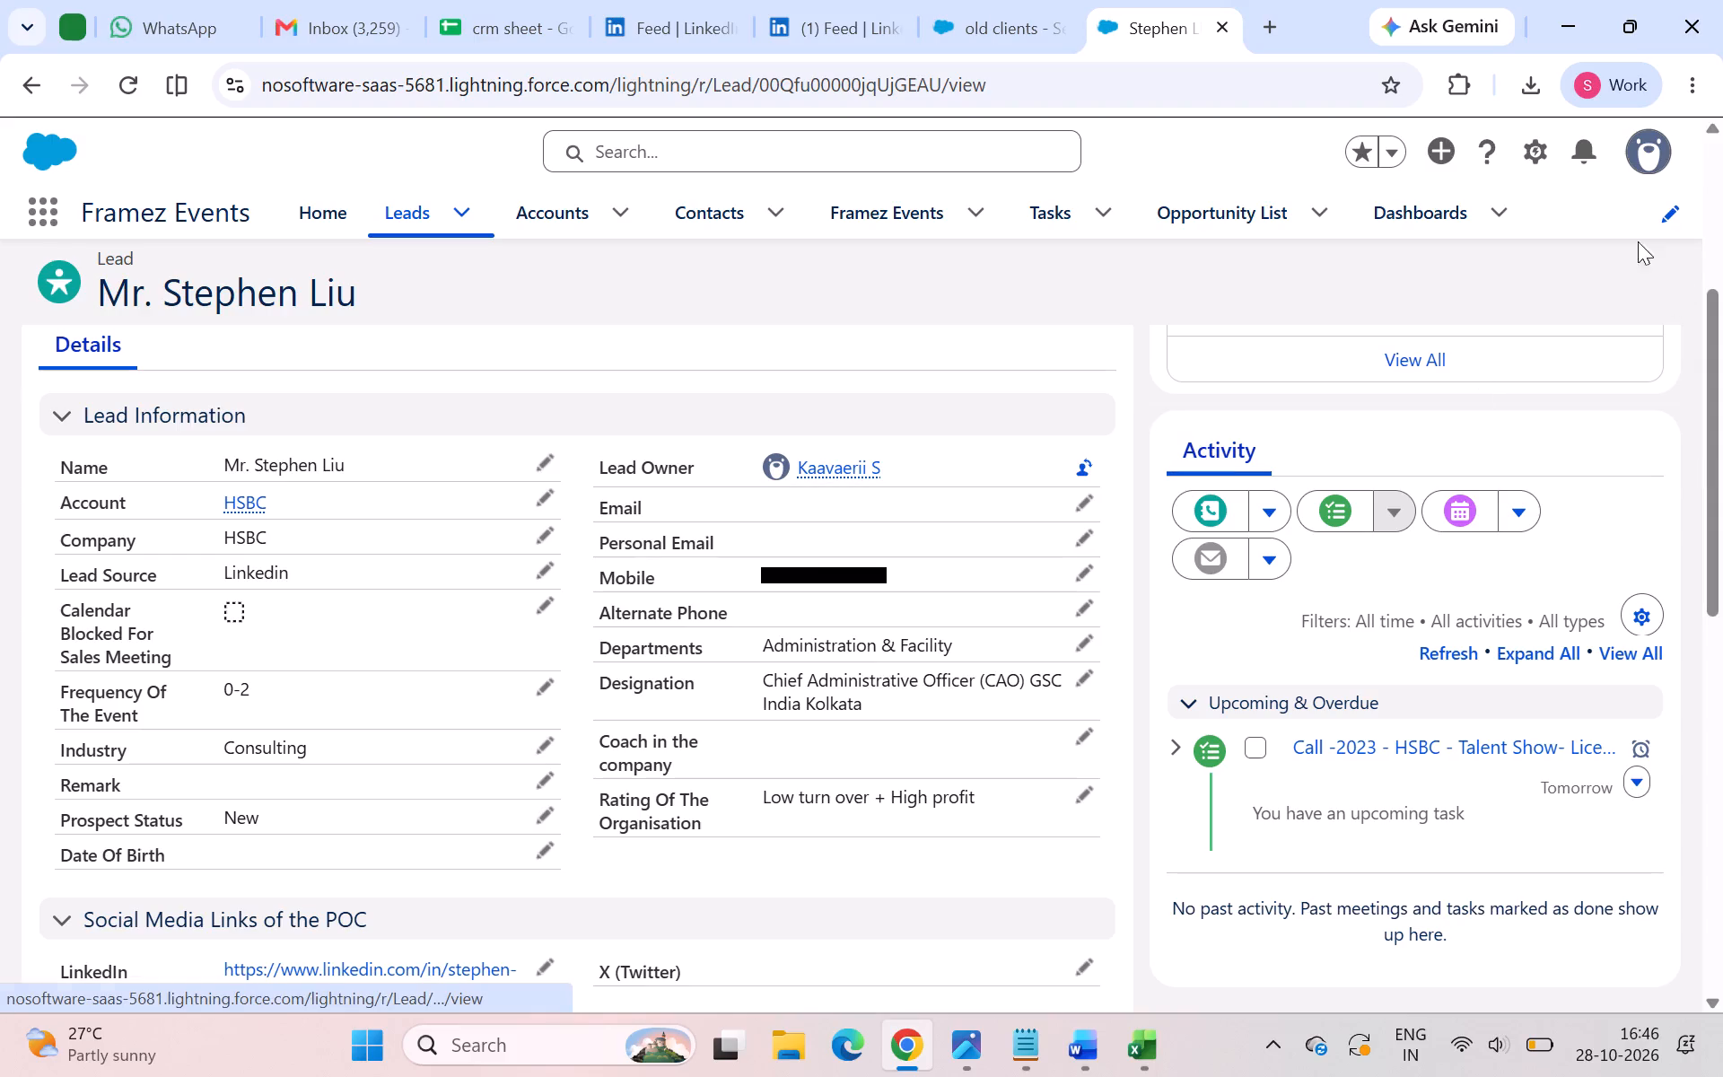
left_click(980, 39)
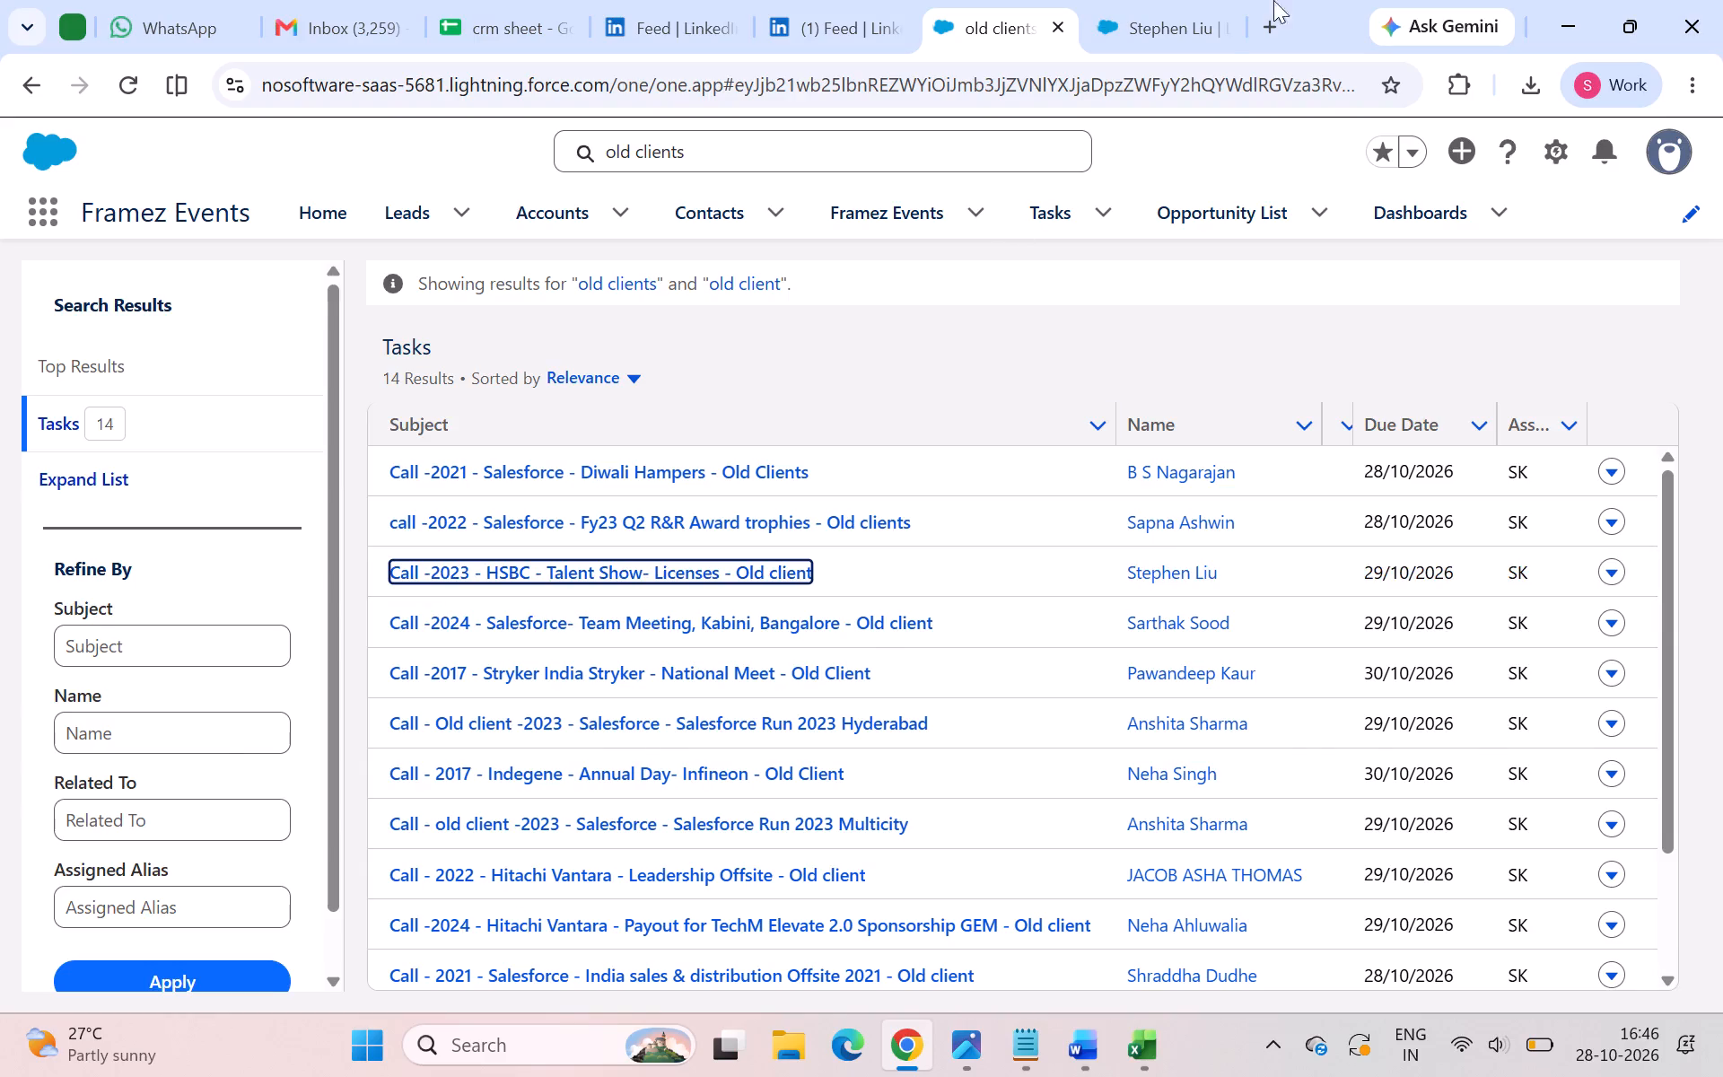
left_click(1125, 2)
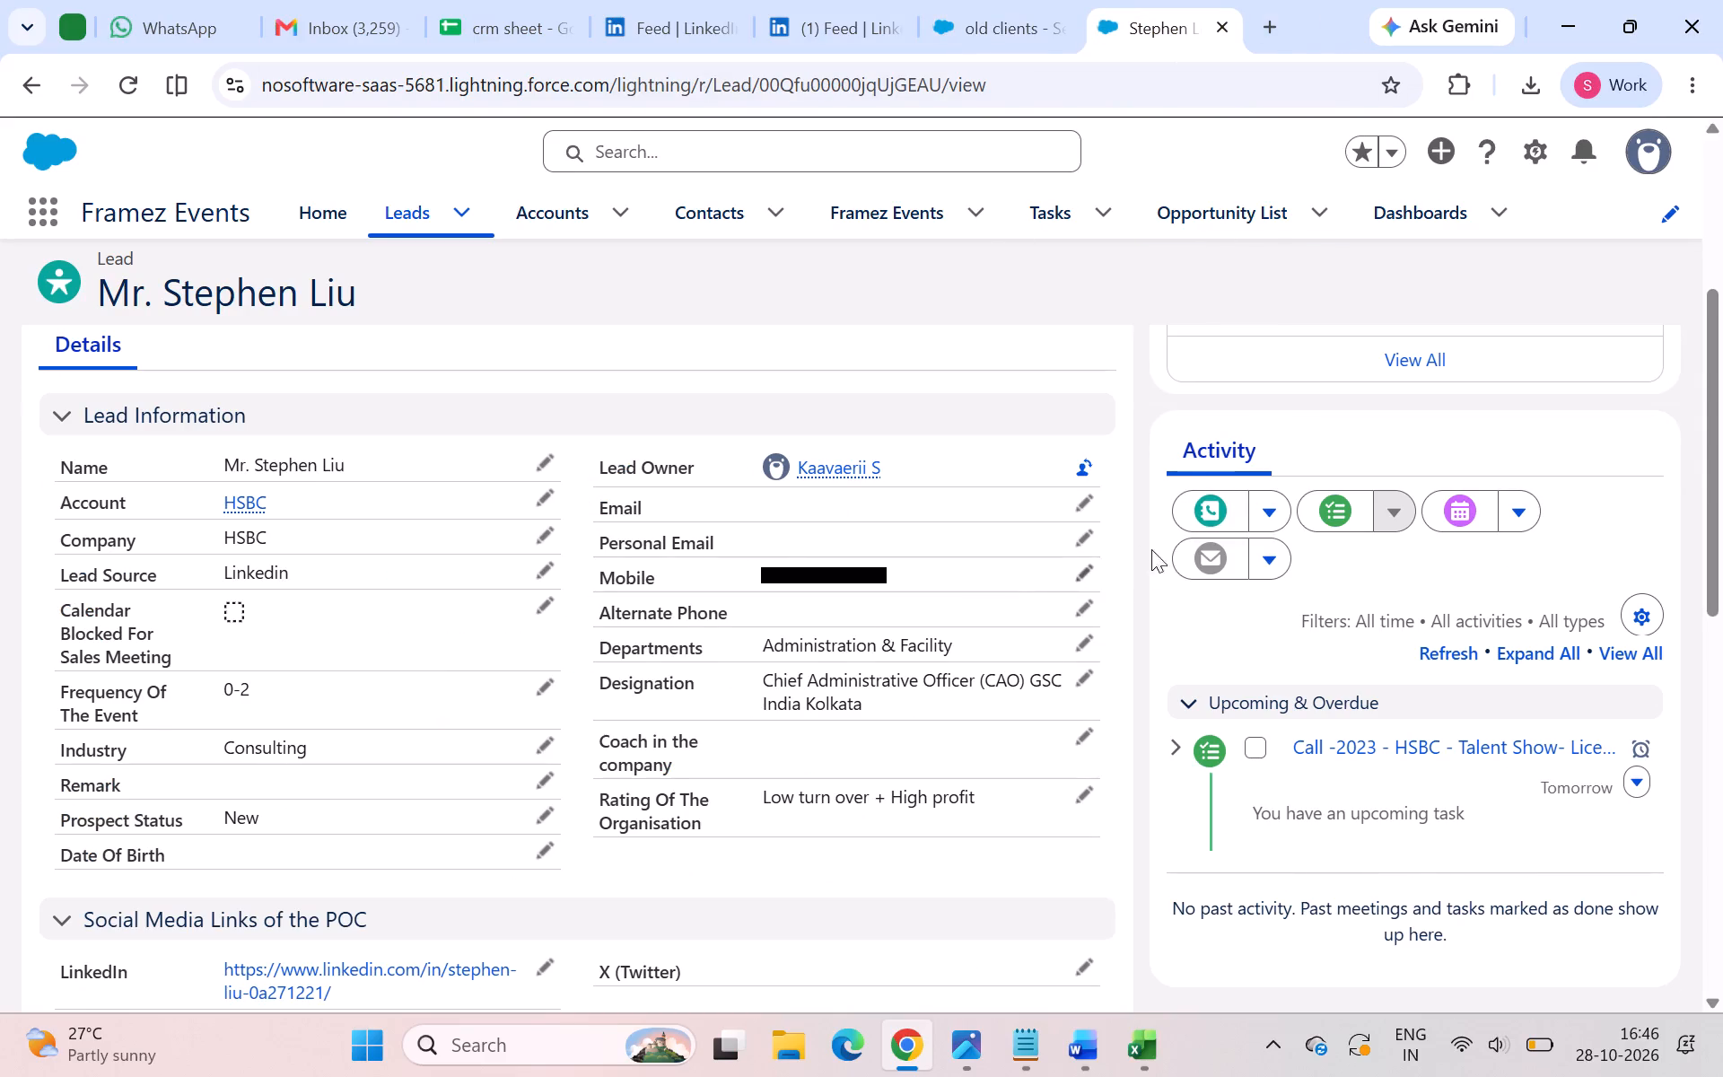
Log a call on the HSBC lead with a comment beginning "procurement".
left_click(1211, 500)
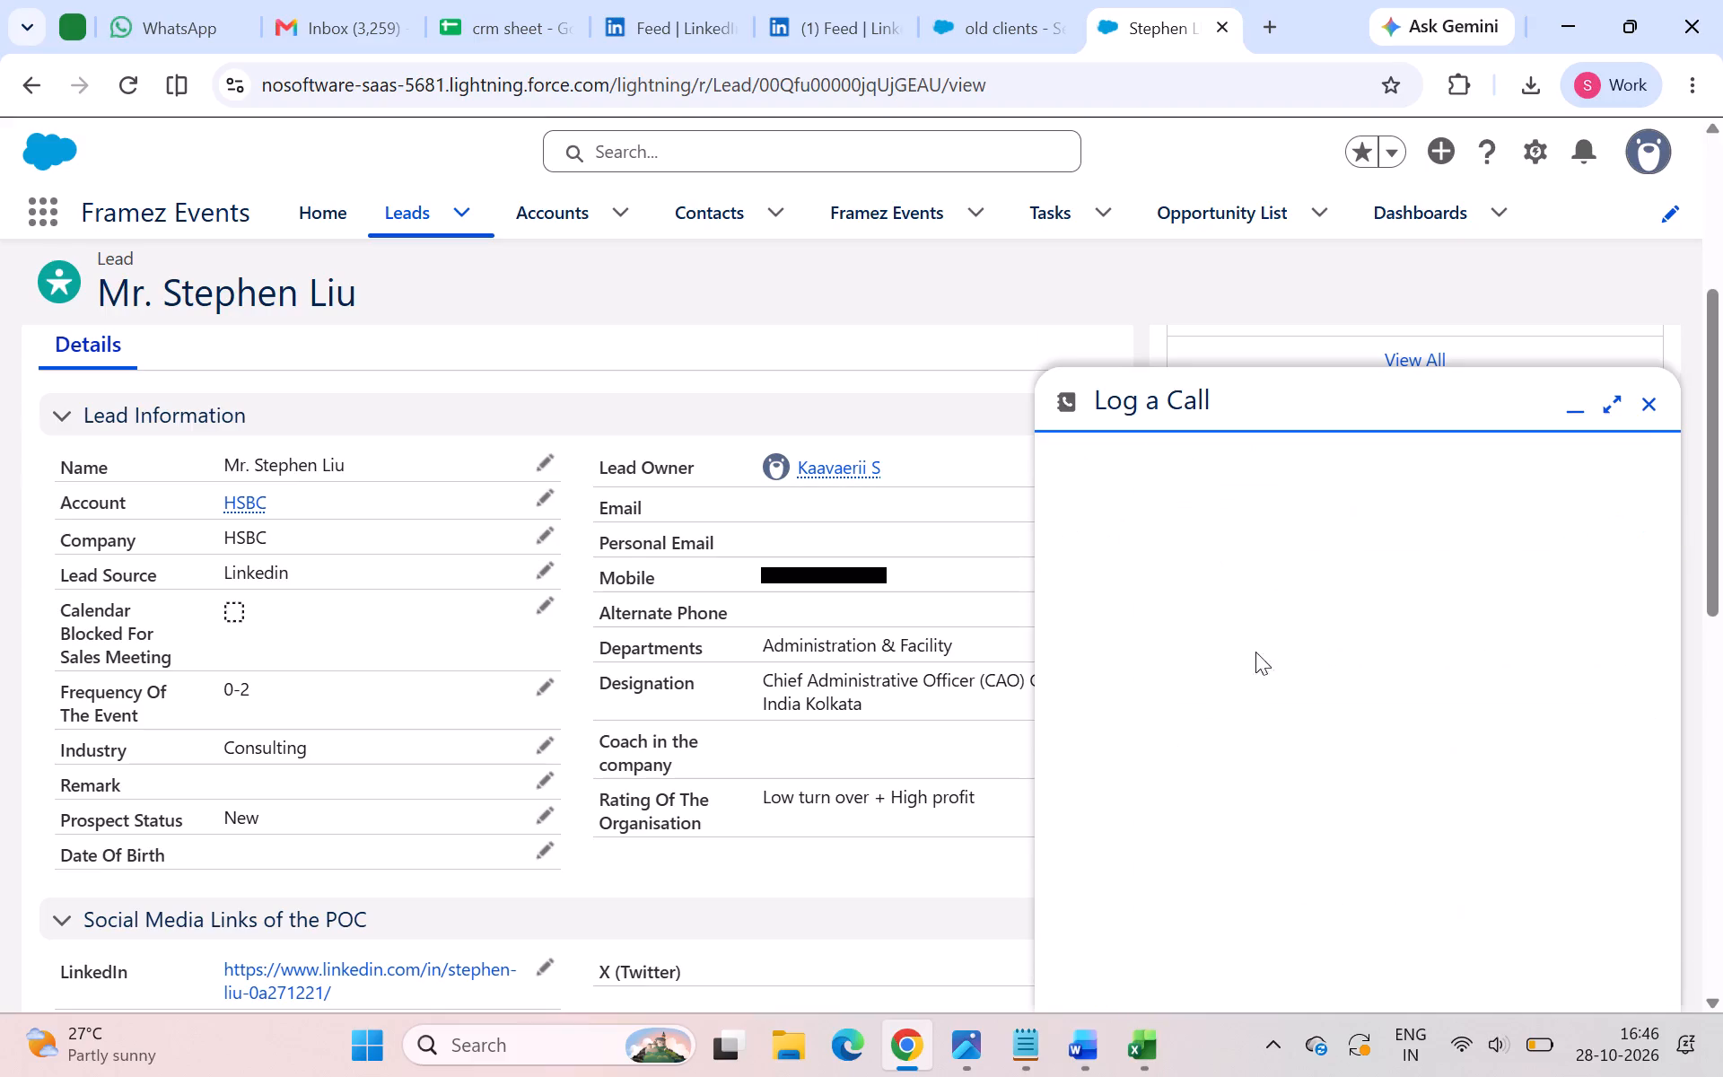
left_click(1174, 662)
type("procurement")
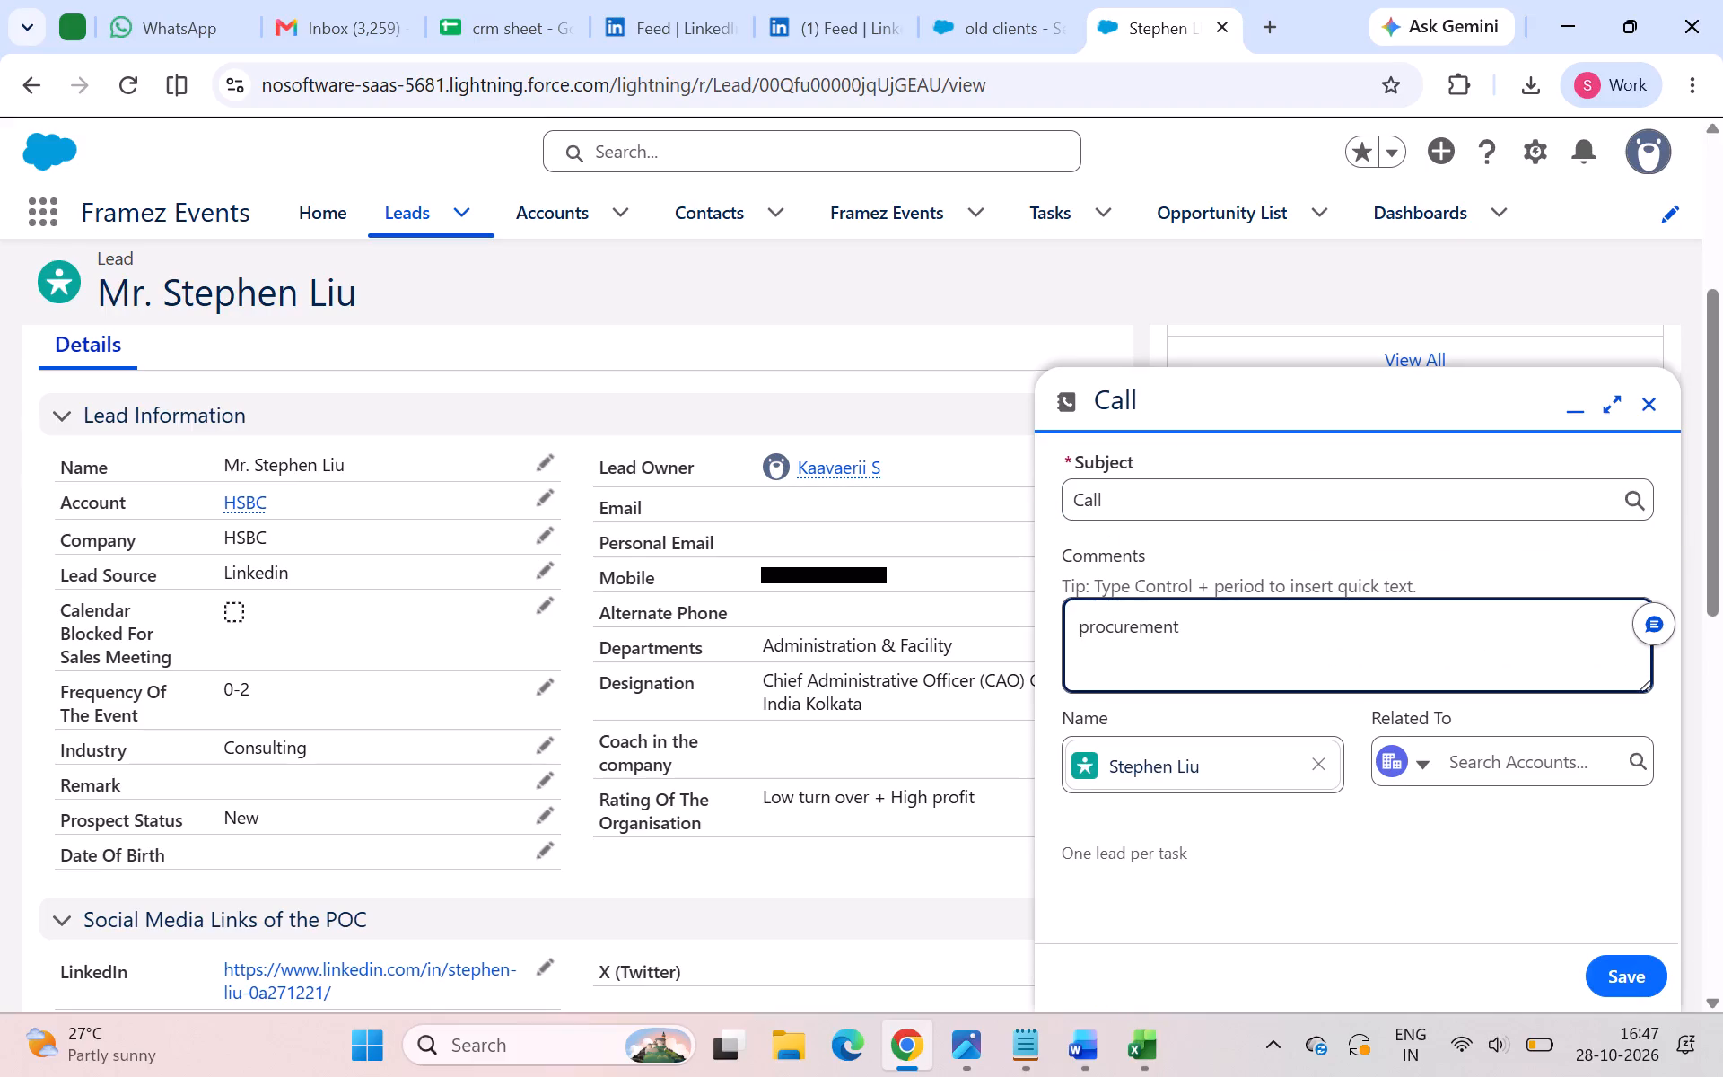
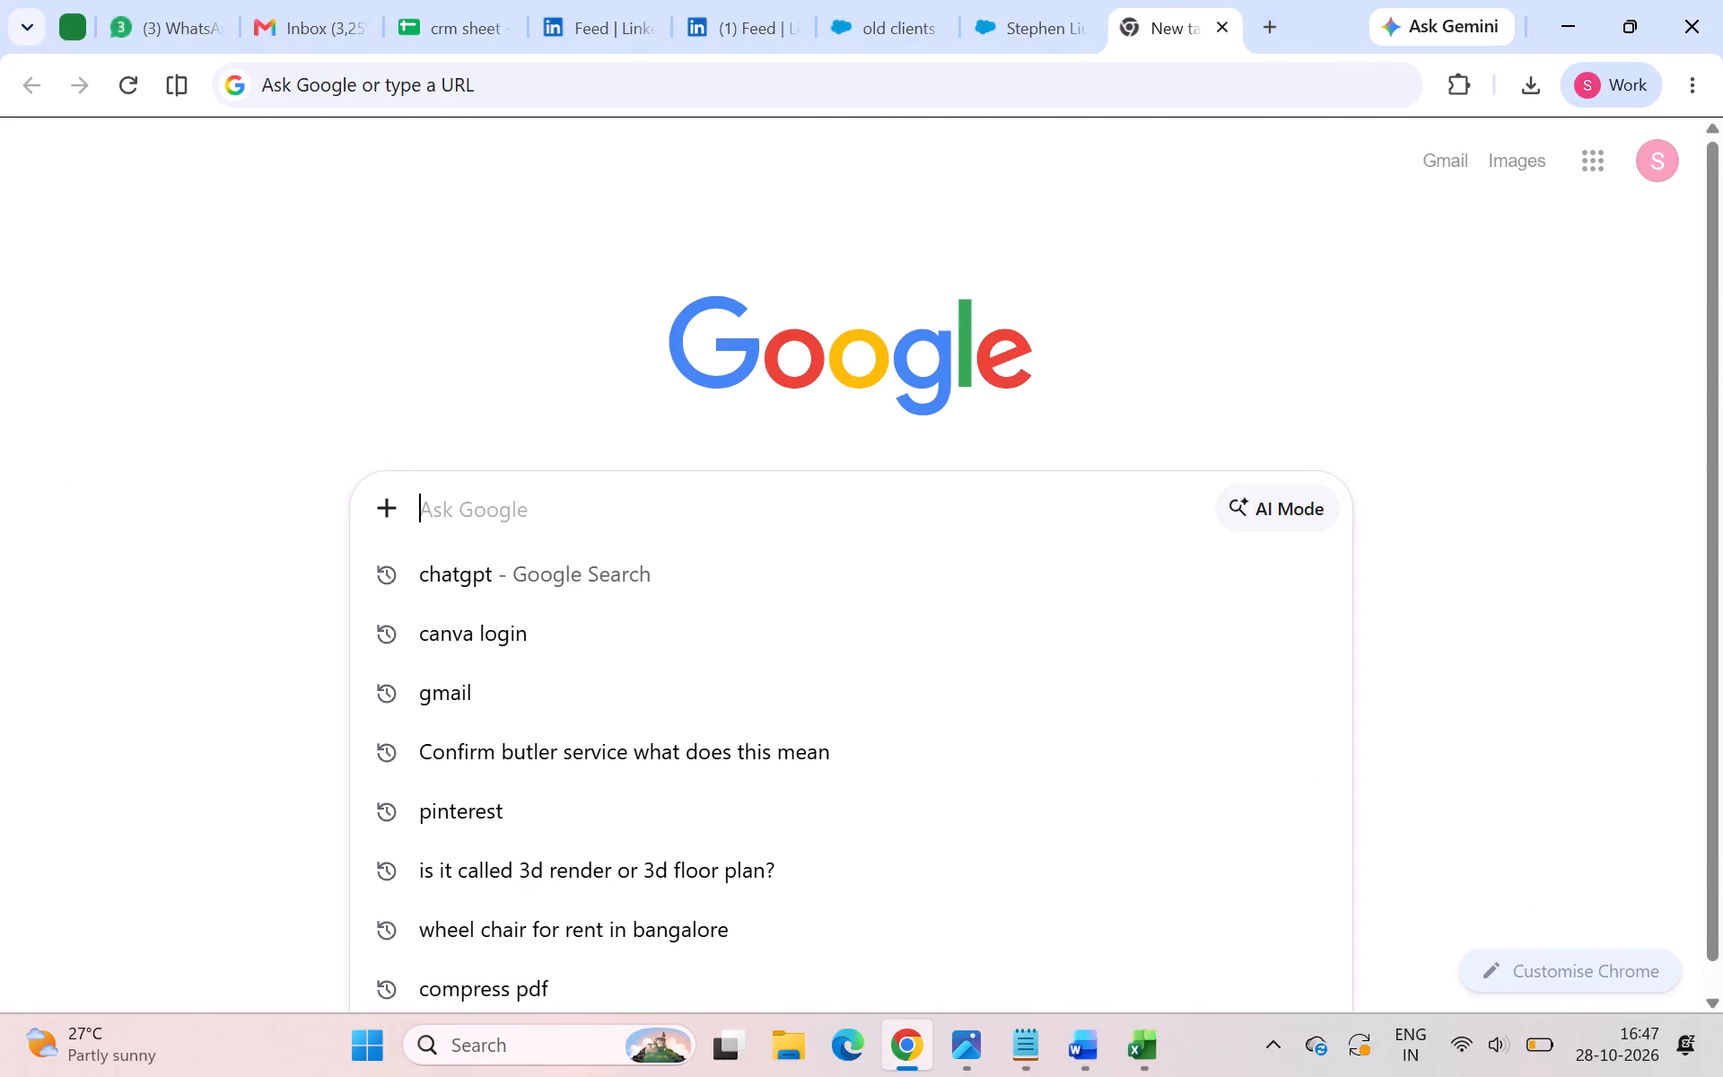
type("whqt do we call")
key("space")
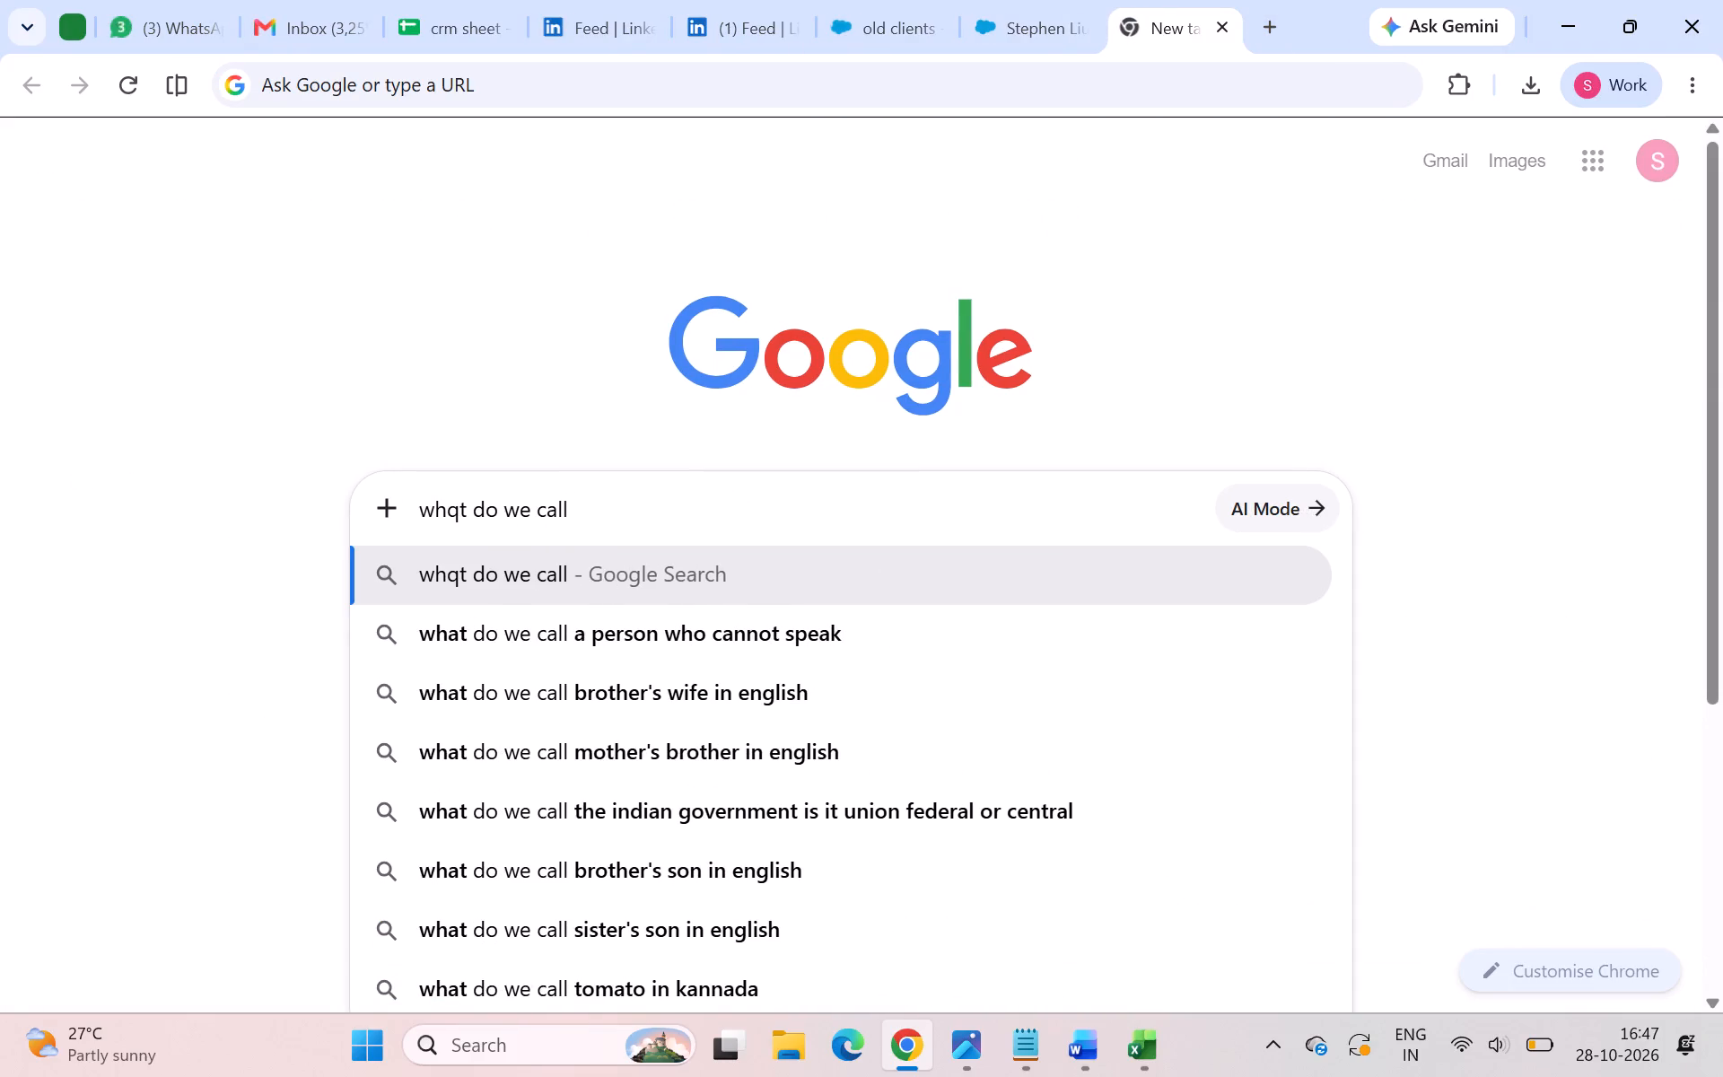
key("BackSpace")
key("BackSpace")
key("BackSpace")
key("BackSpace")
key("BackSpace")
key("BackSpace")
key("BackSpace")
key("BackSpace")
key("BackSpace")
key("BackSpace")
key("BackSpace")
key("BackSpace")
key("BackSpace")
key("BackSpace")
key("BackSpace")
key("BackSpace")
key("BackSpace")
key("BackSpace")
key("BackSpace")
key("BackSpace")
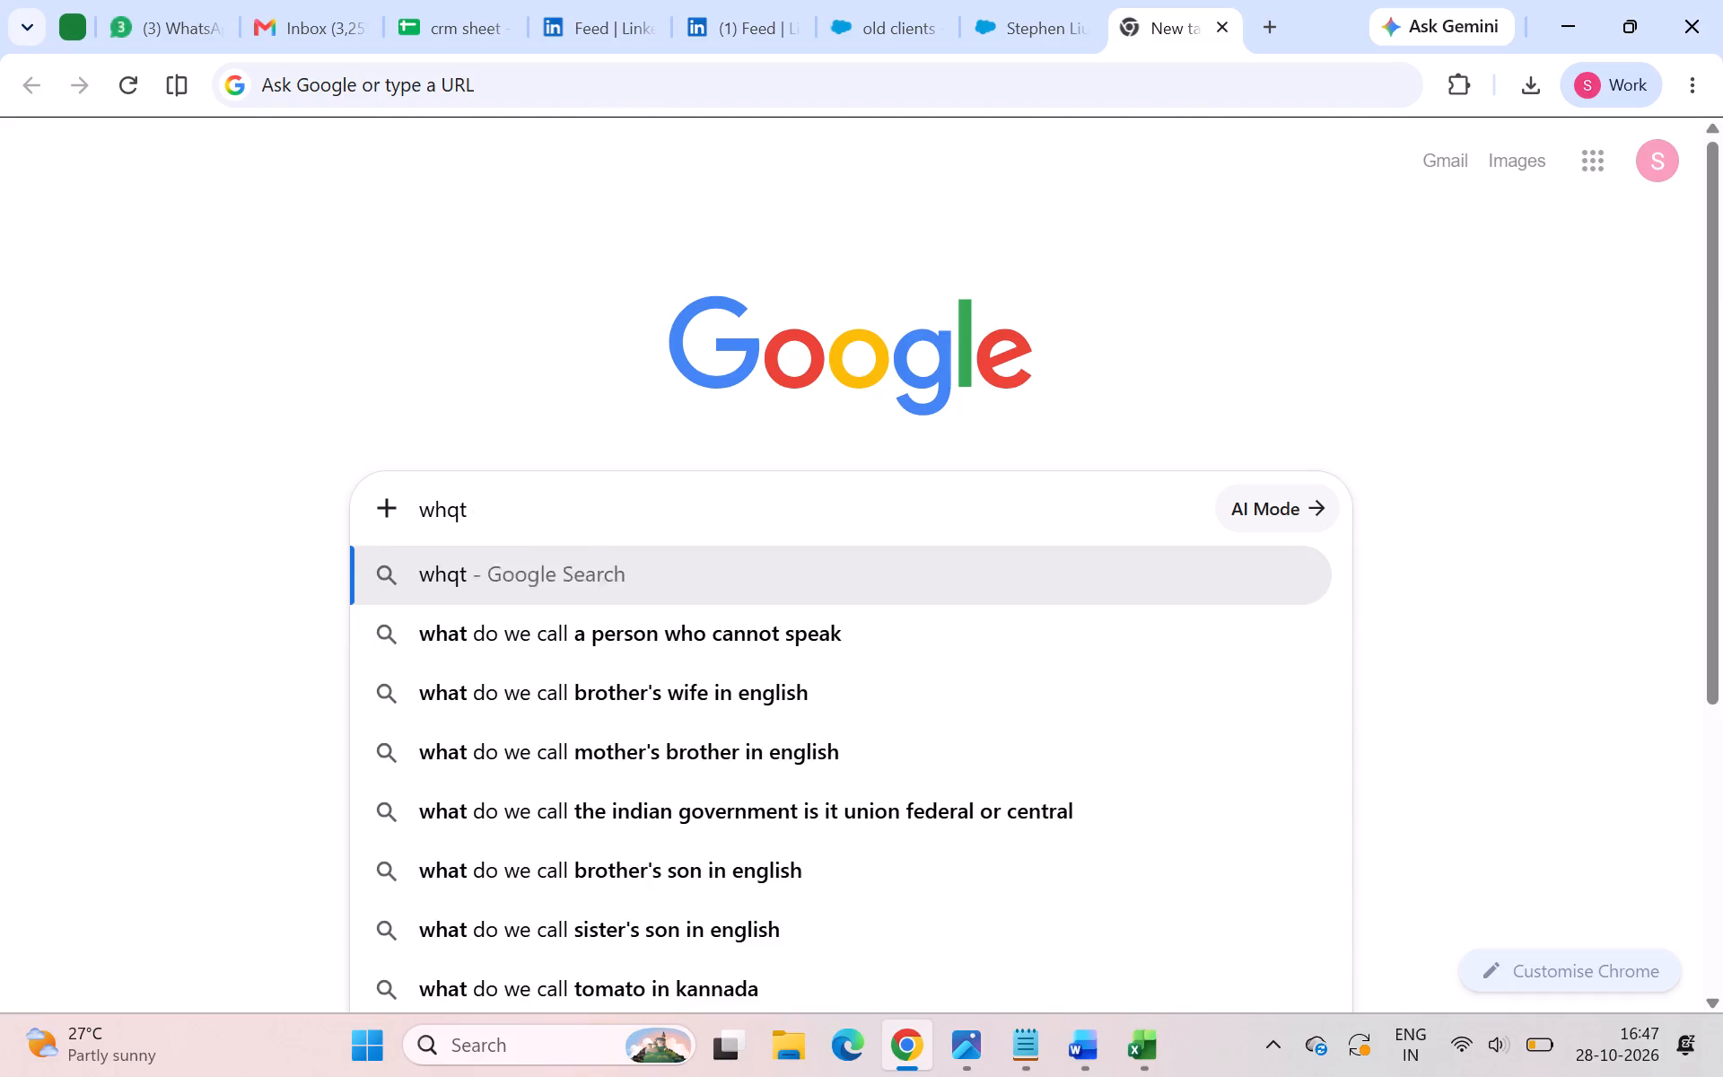
Search Google for "is full stop exlamatery called as punctuations?", read the overview, and close the search page.
type("is")
key("space")
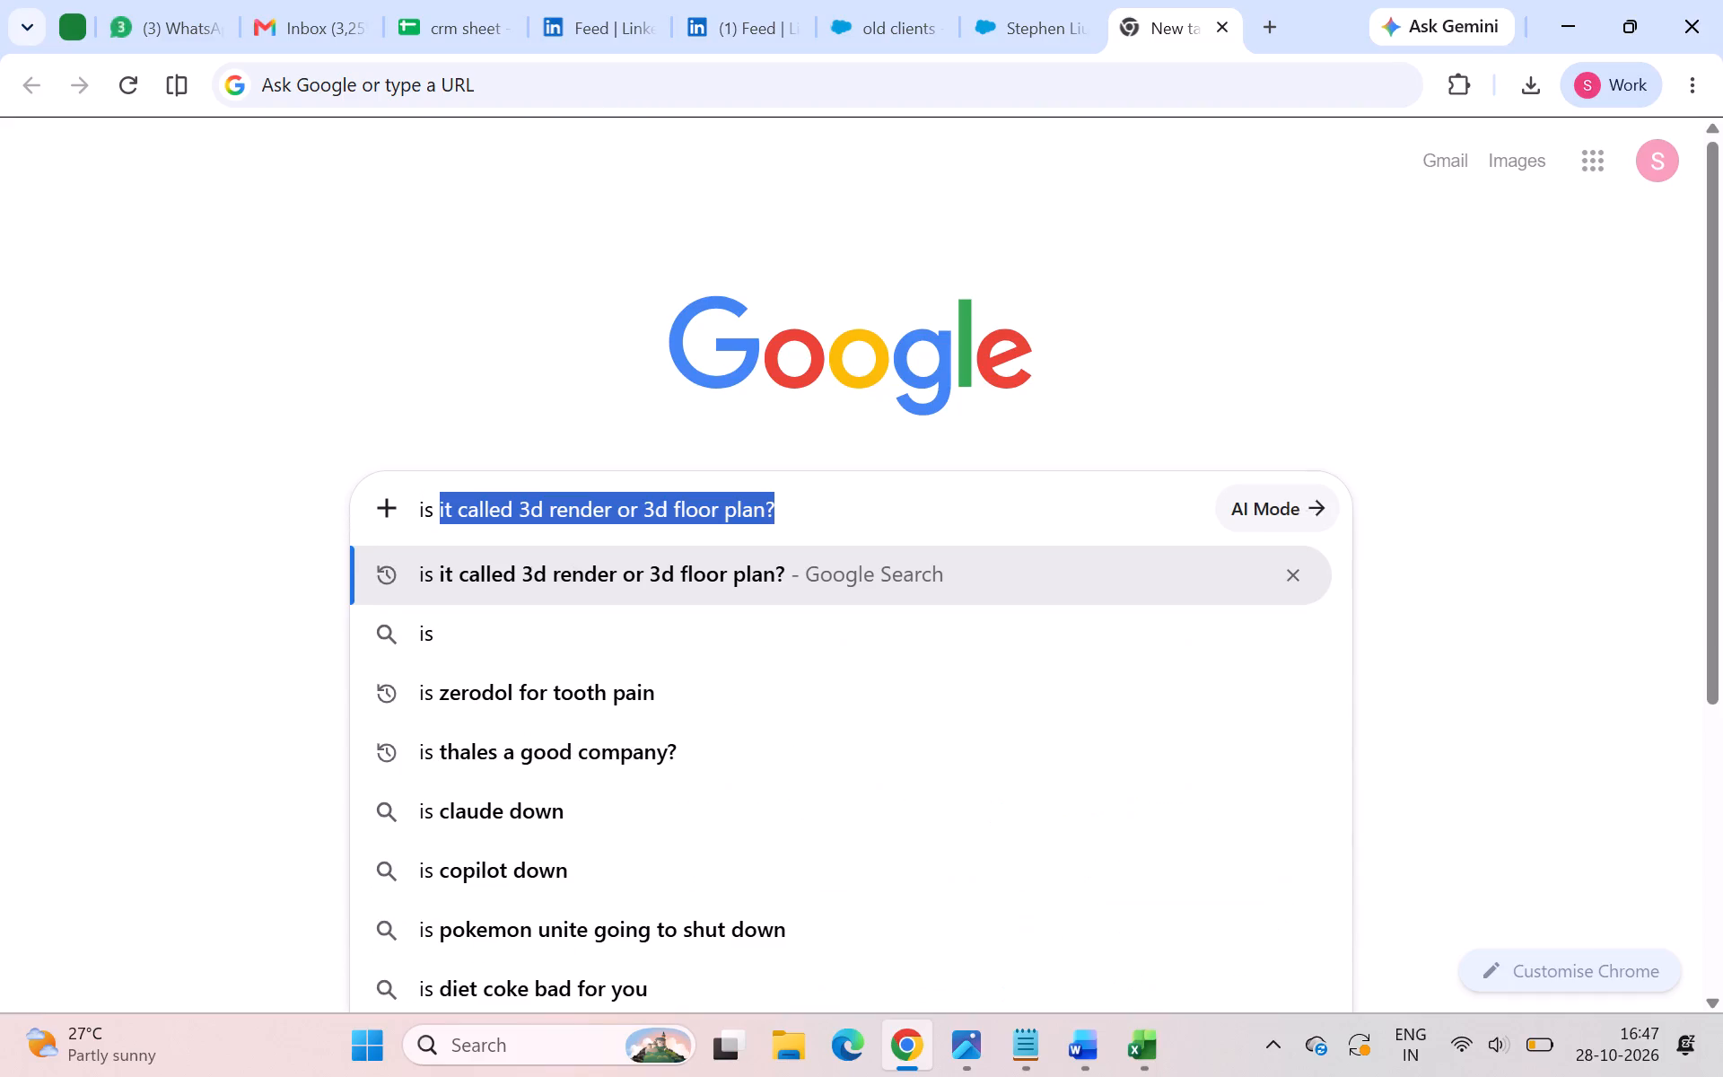
type("full stop ex")
type("lamatery")
key("space")
key("k")
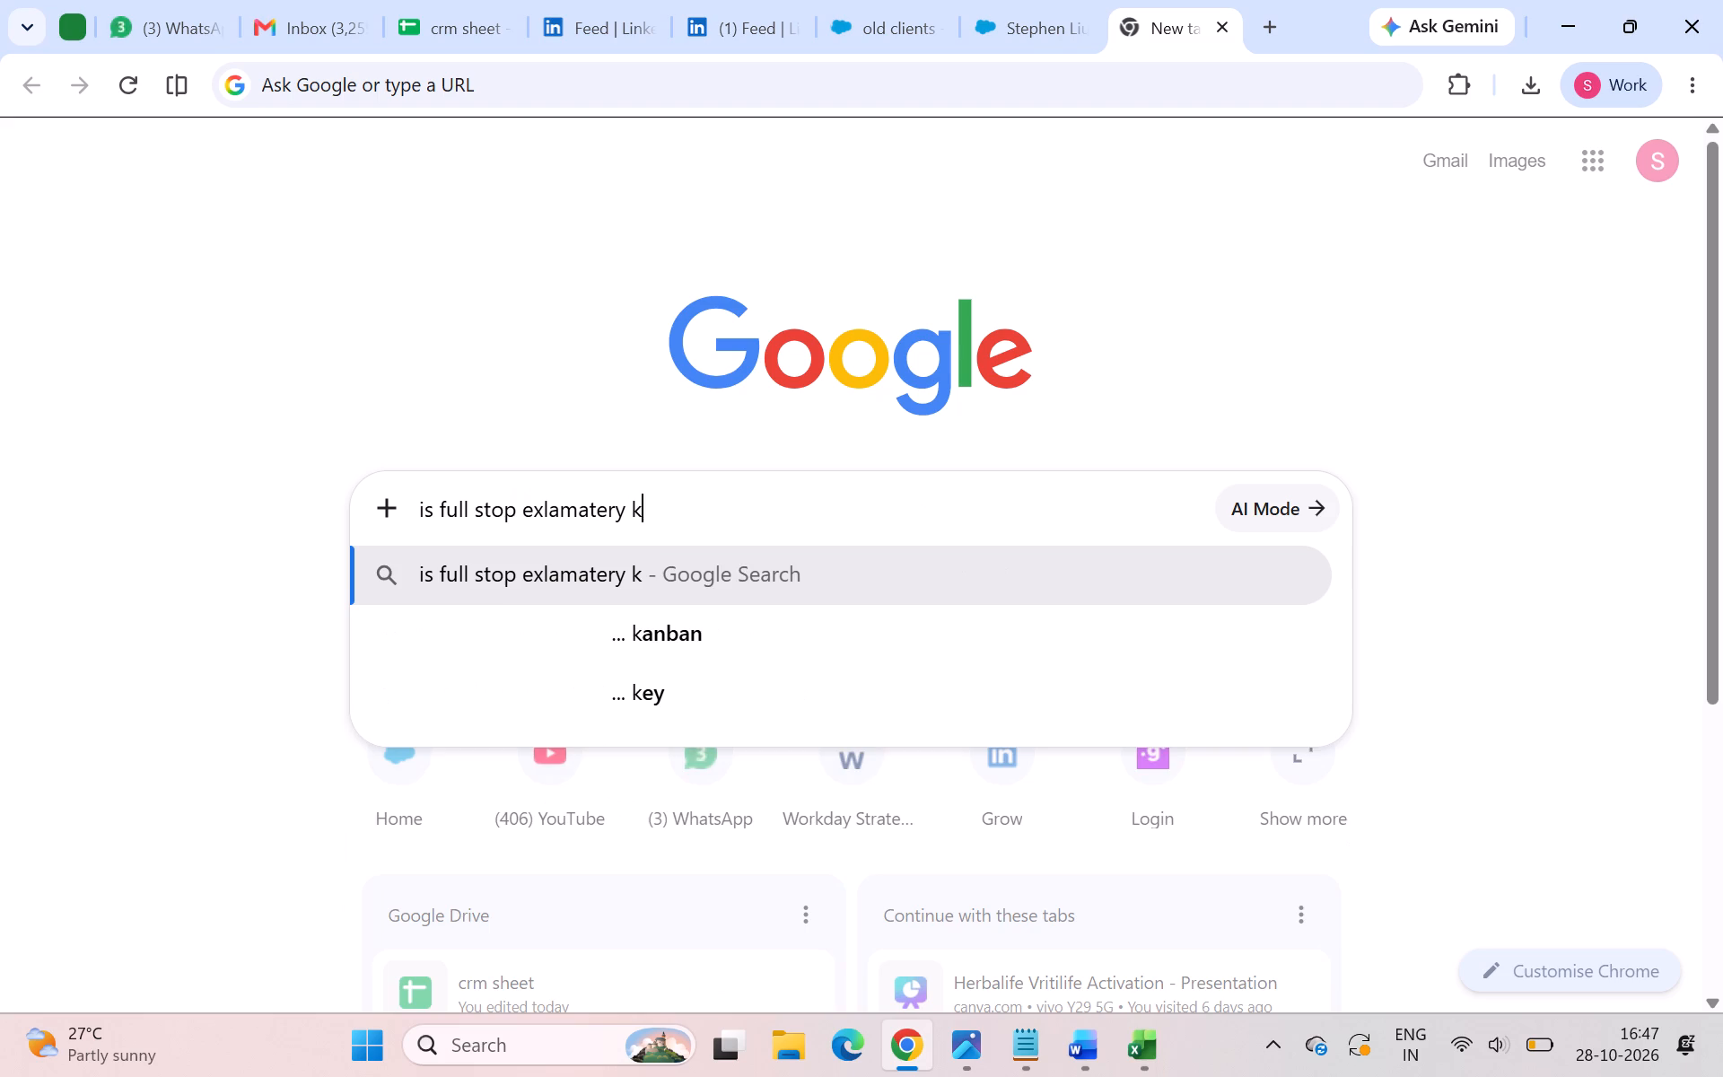
key("BackSpace")
type("called as punctuations")
key("shift+question")
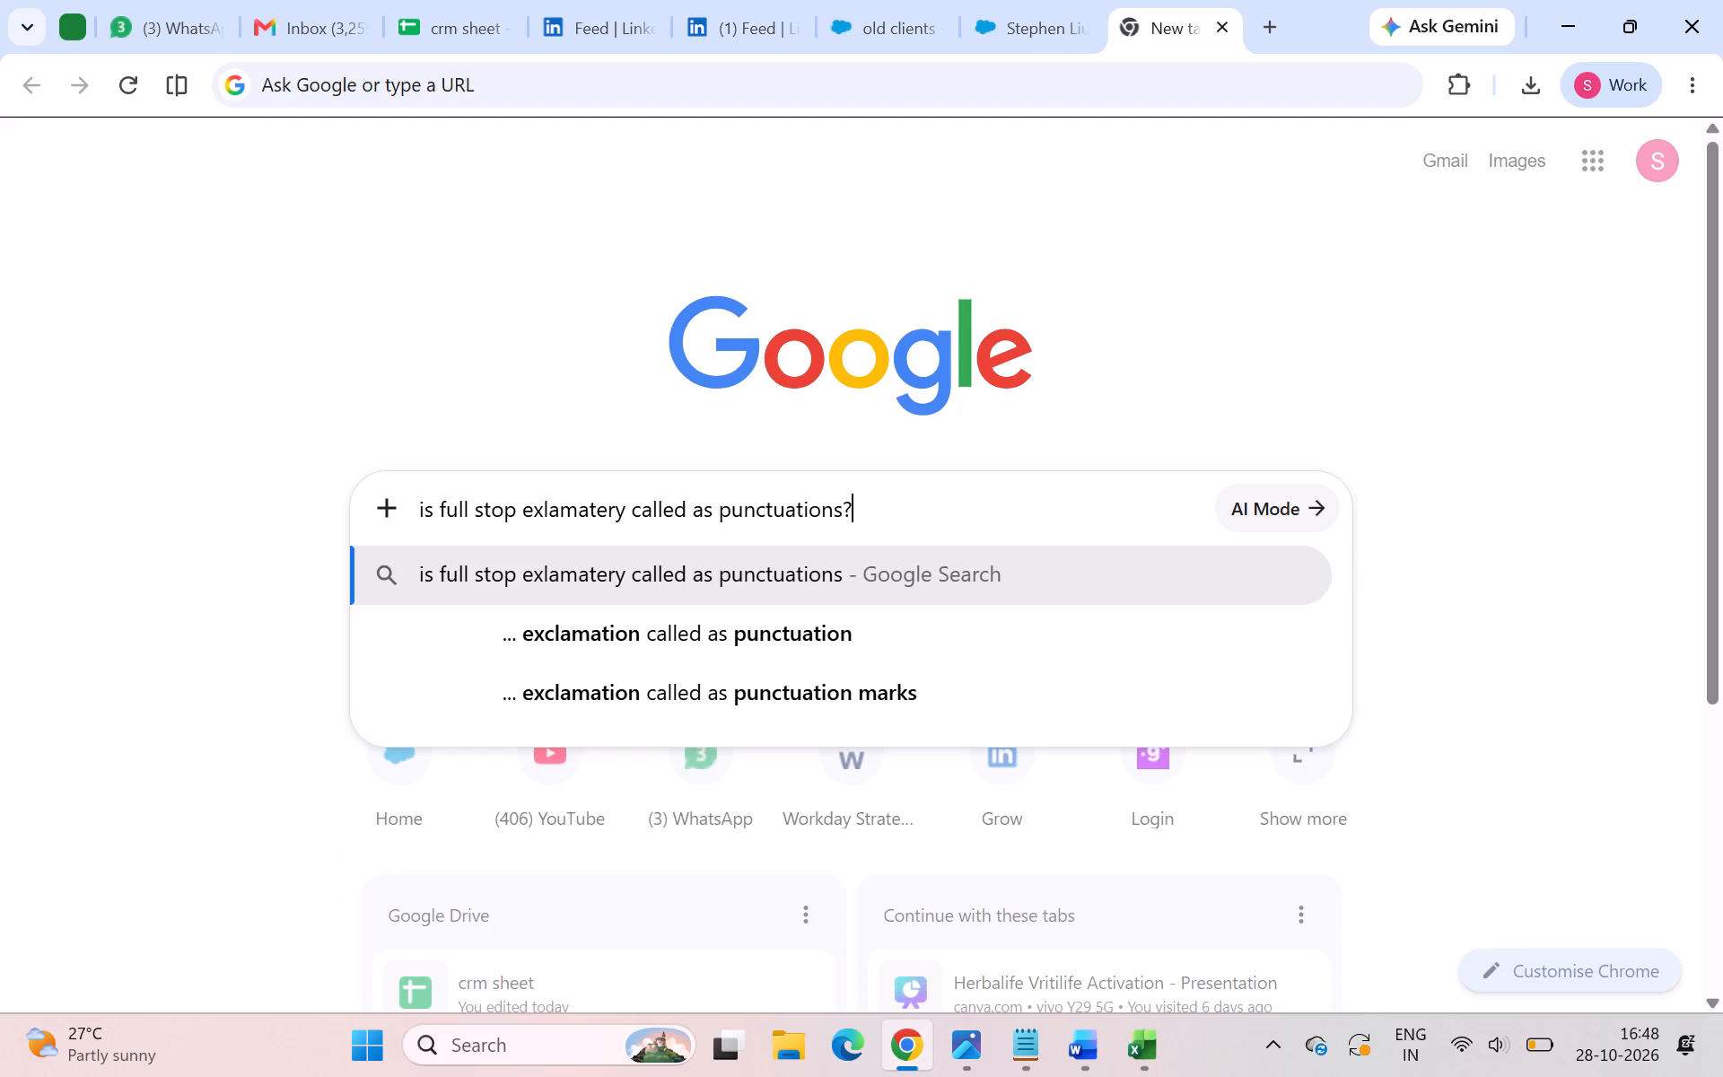
key("Return")
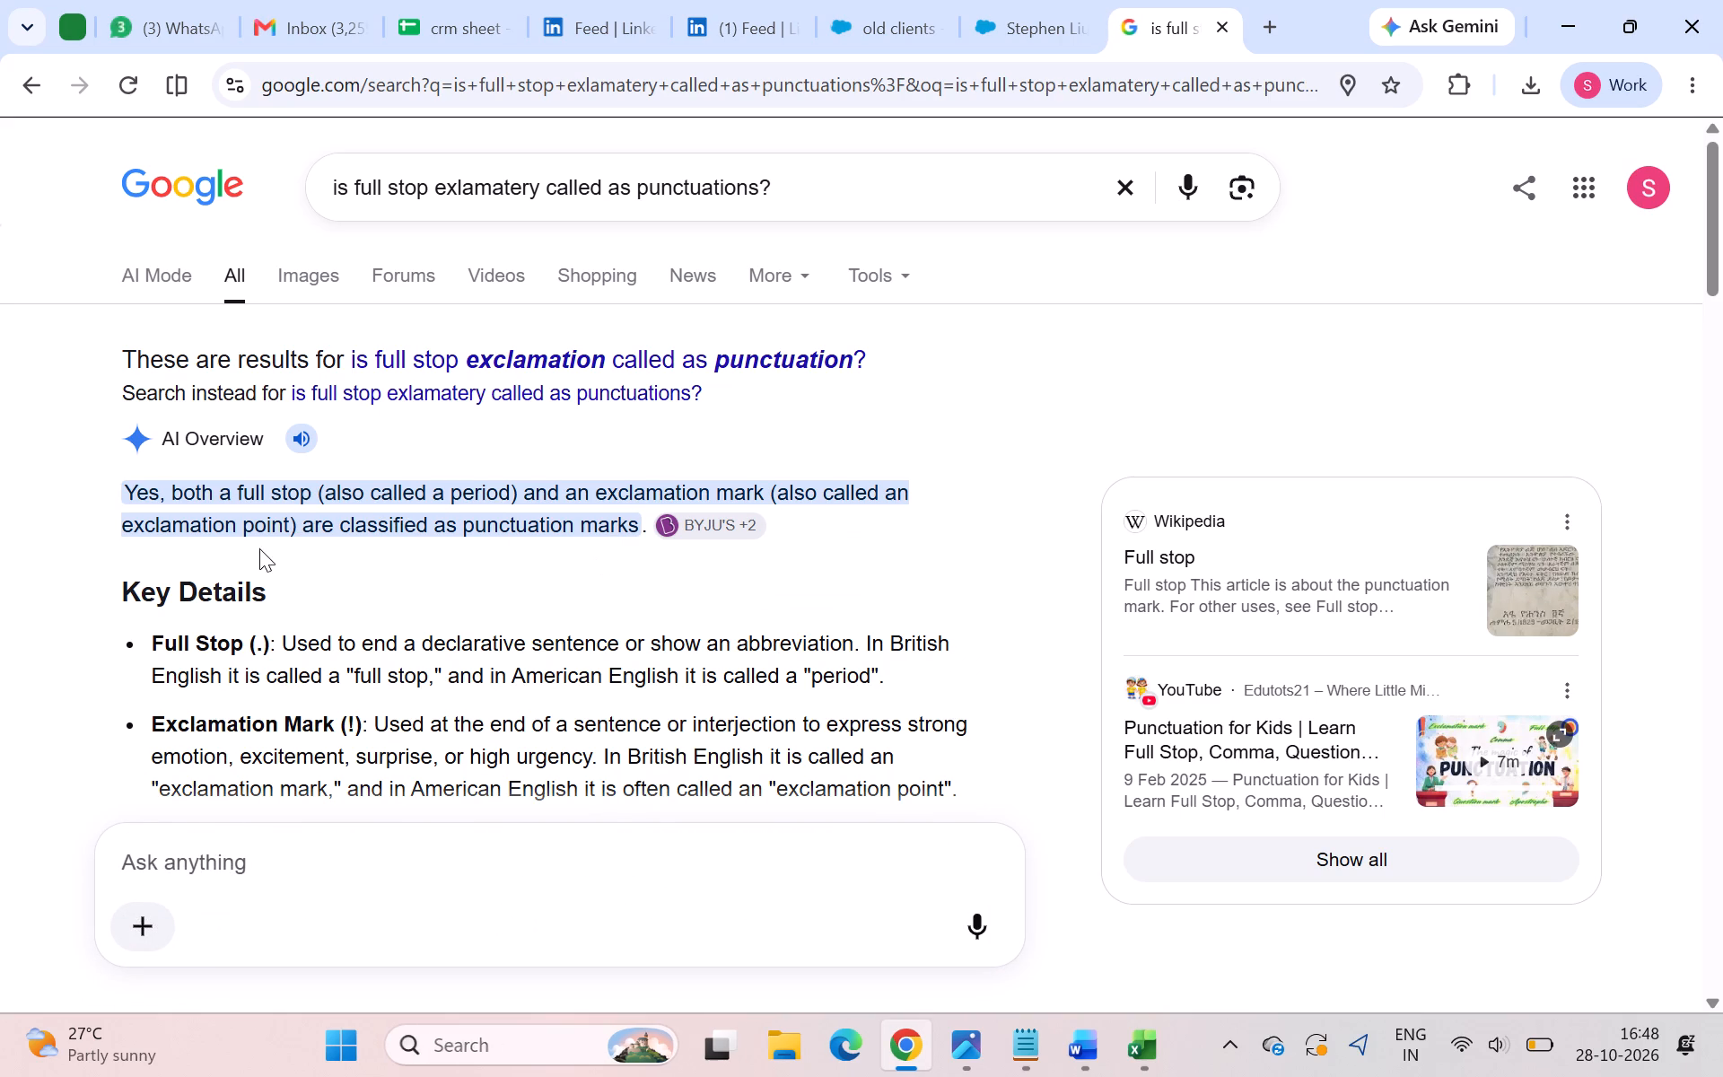
scroll(569, 558, "down", 1)
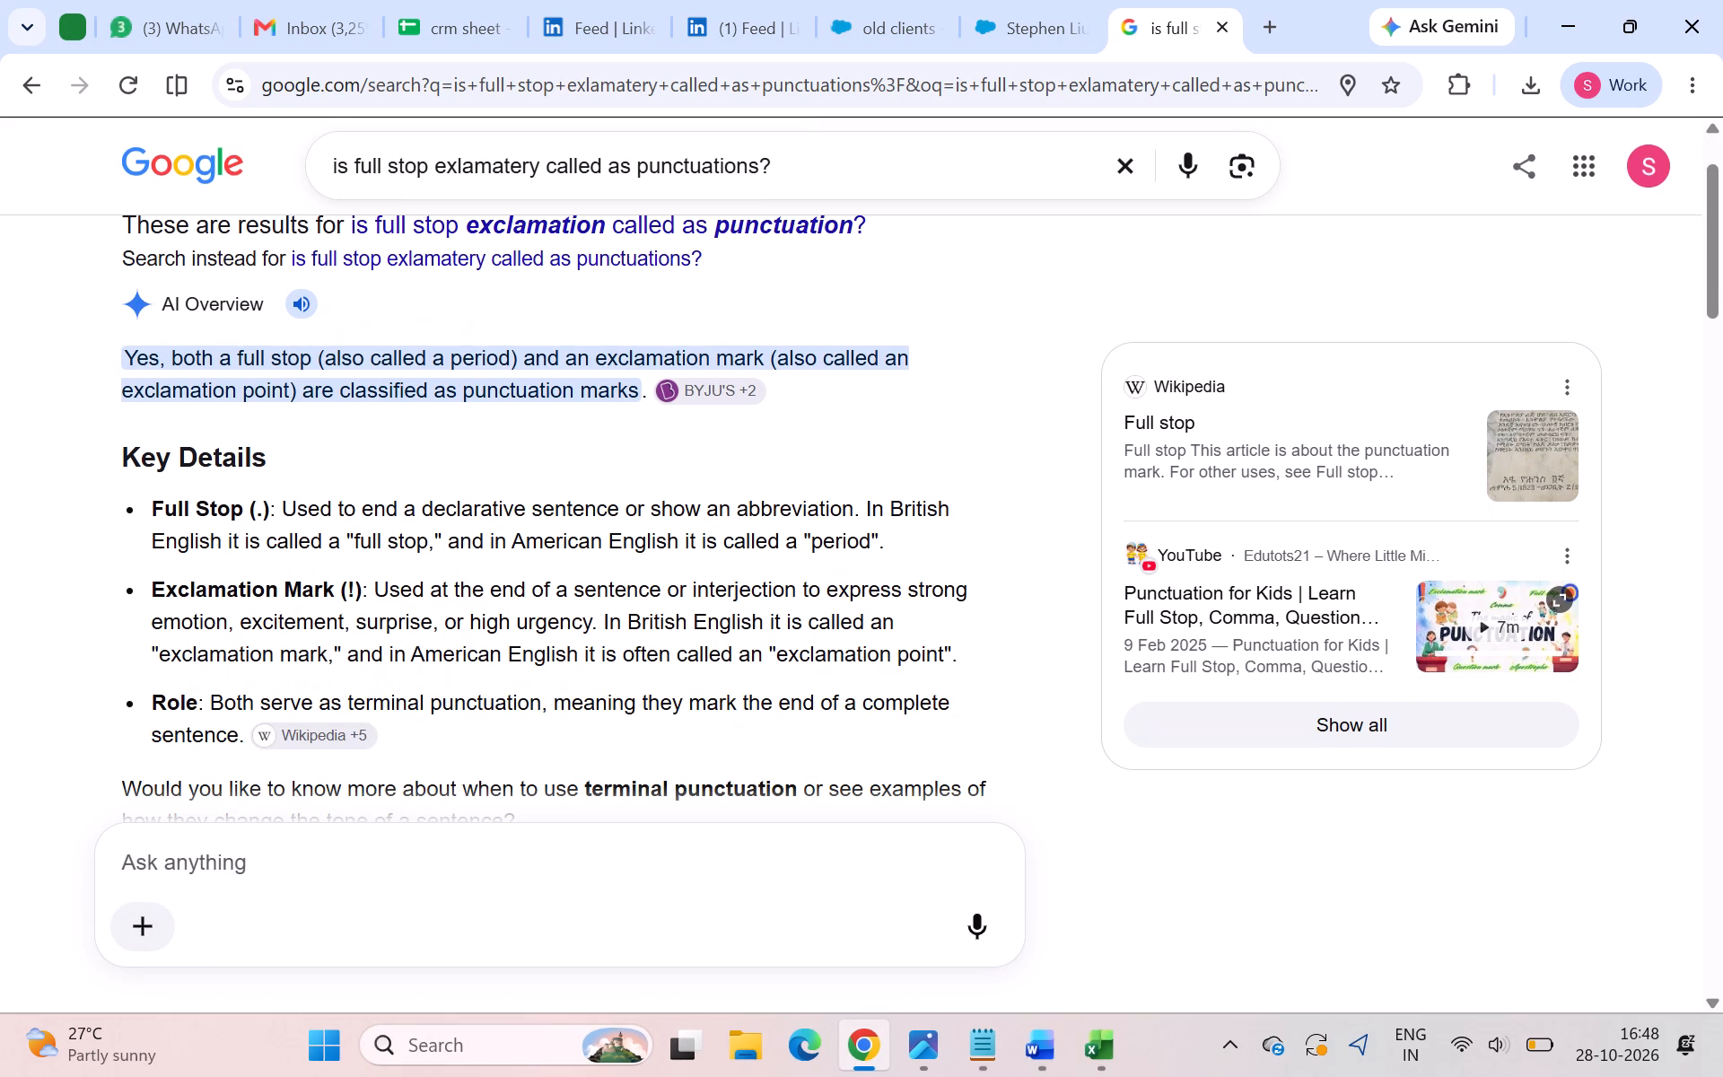
left_click(1224, 21)
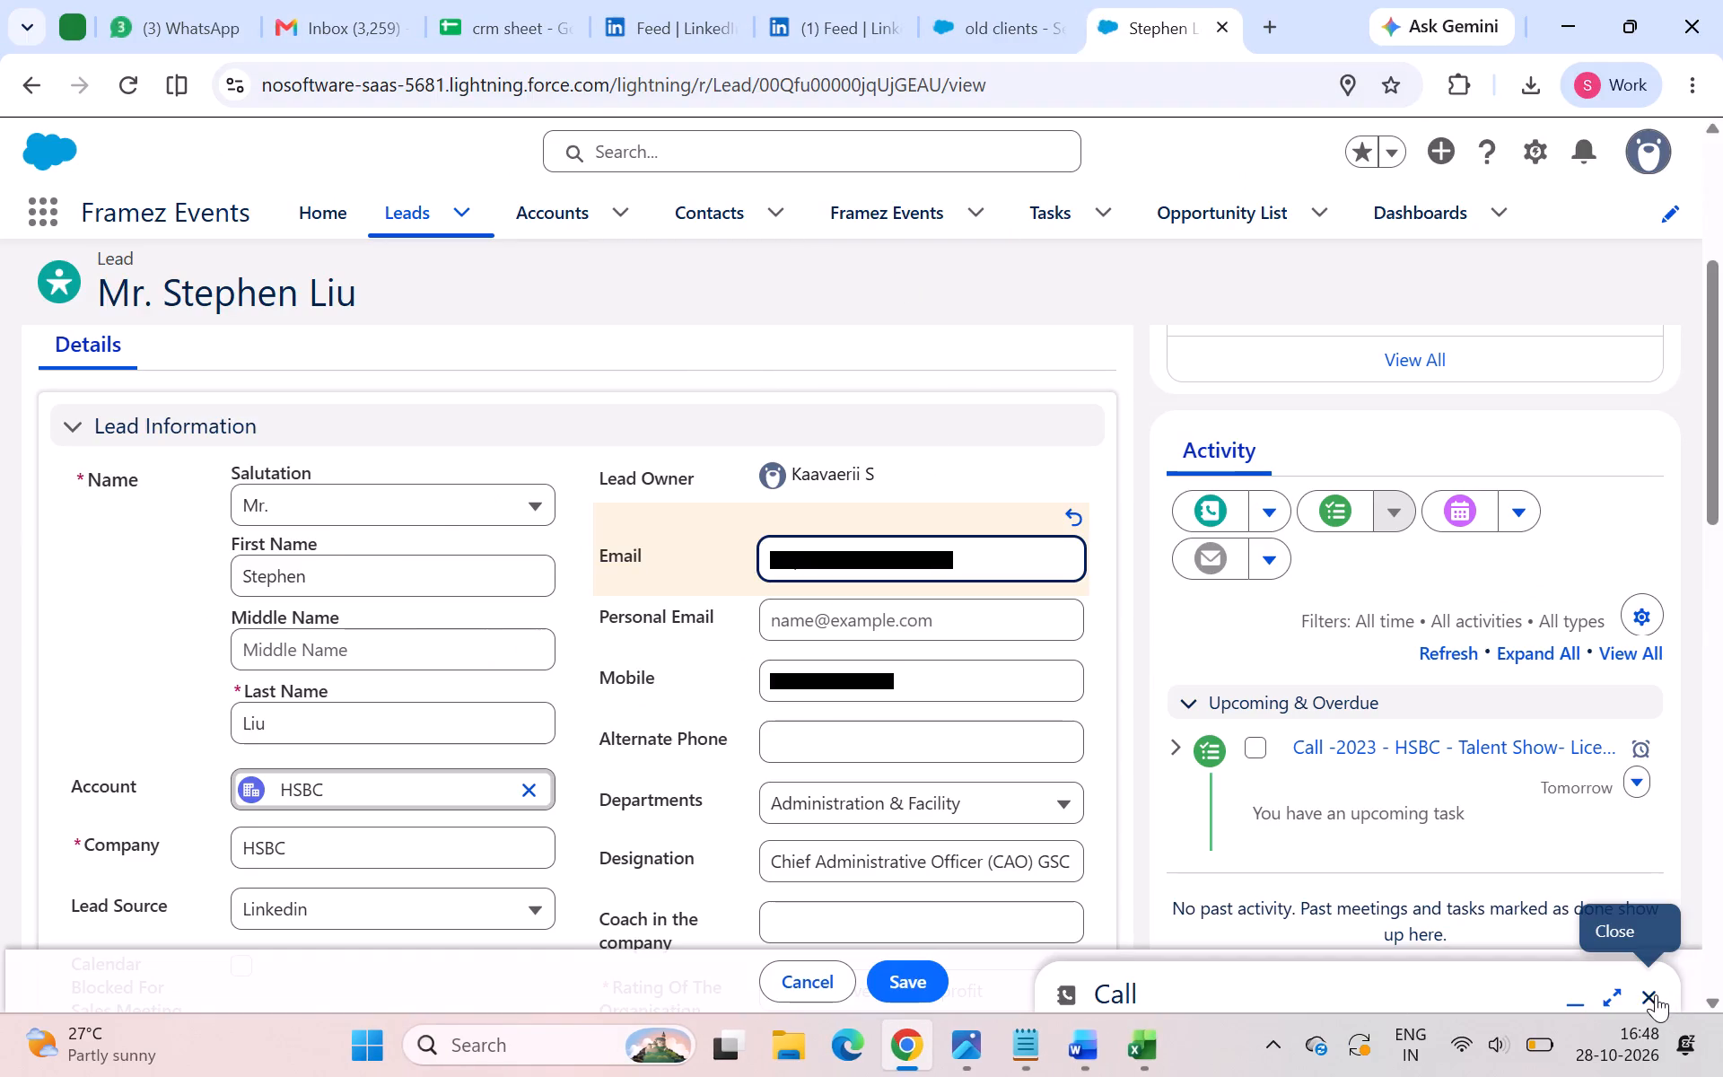
Complete the HSBC lead's call comment as "procurement team handles it, asked to drop an email will connect with the team".
left_click(1419, 993)
left_click(1204, 624)
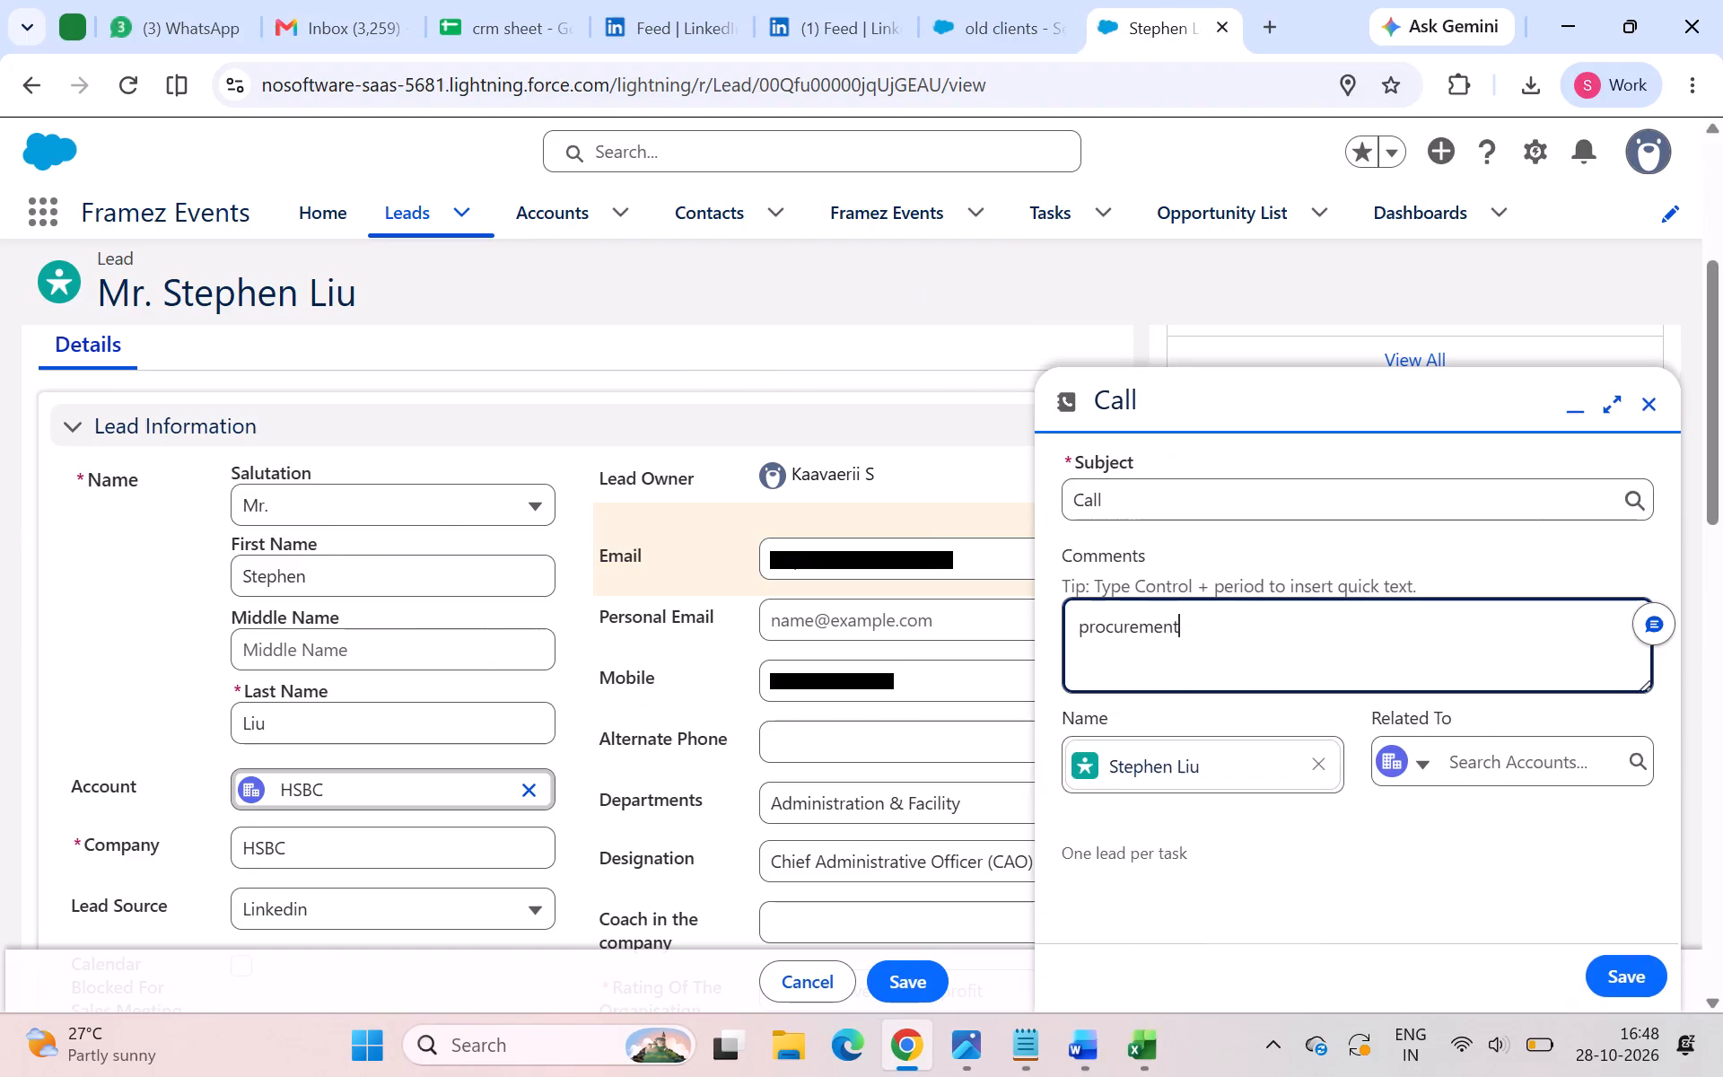
key("space")
type("team ha")
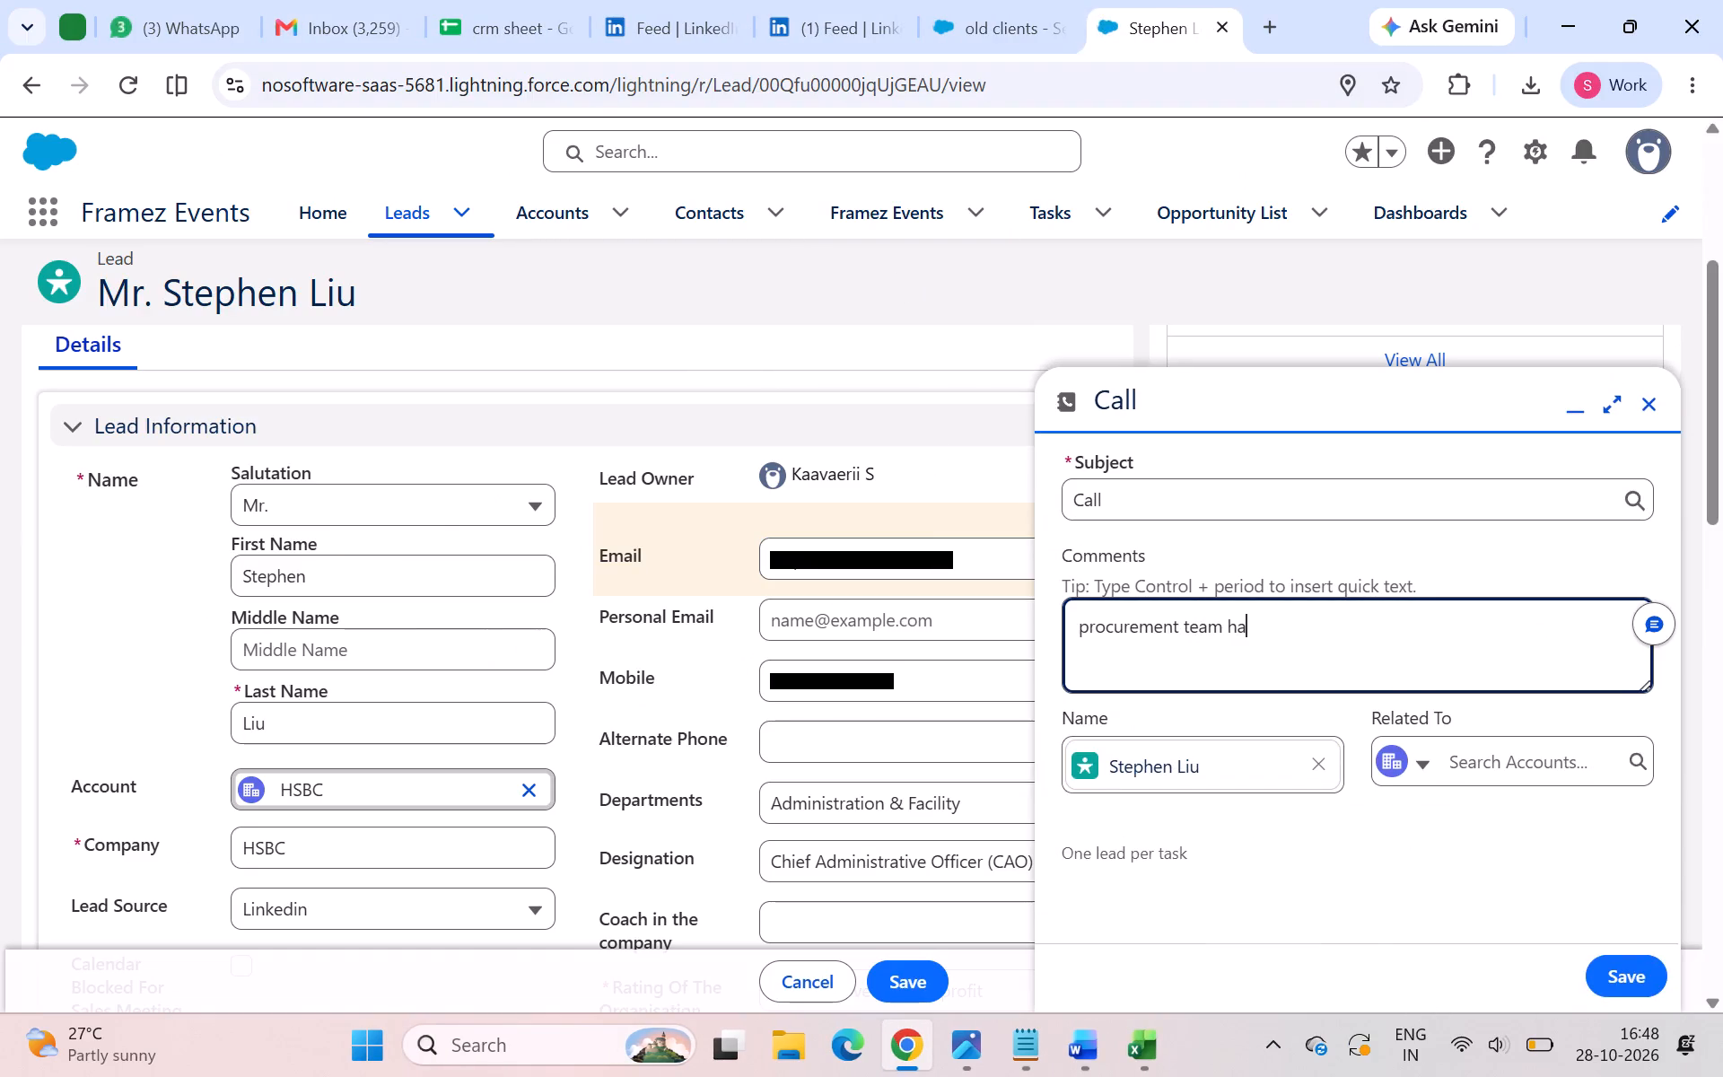
type("ndles it, asked to")
key("space")
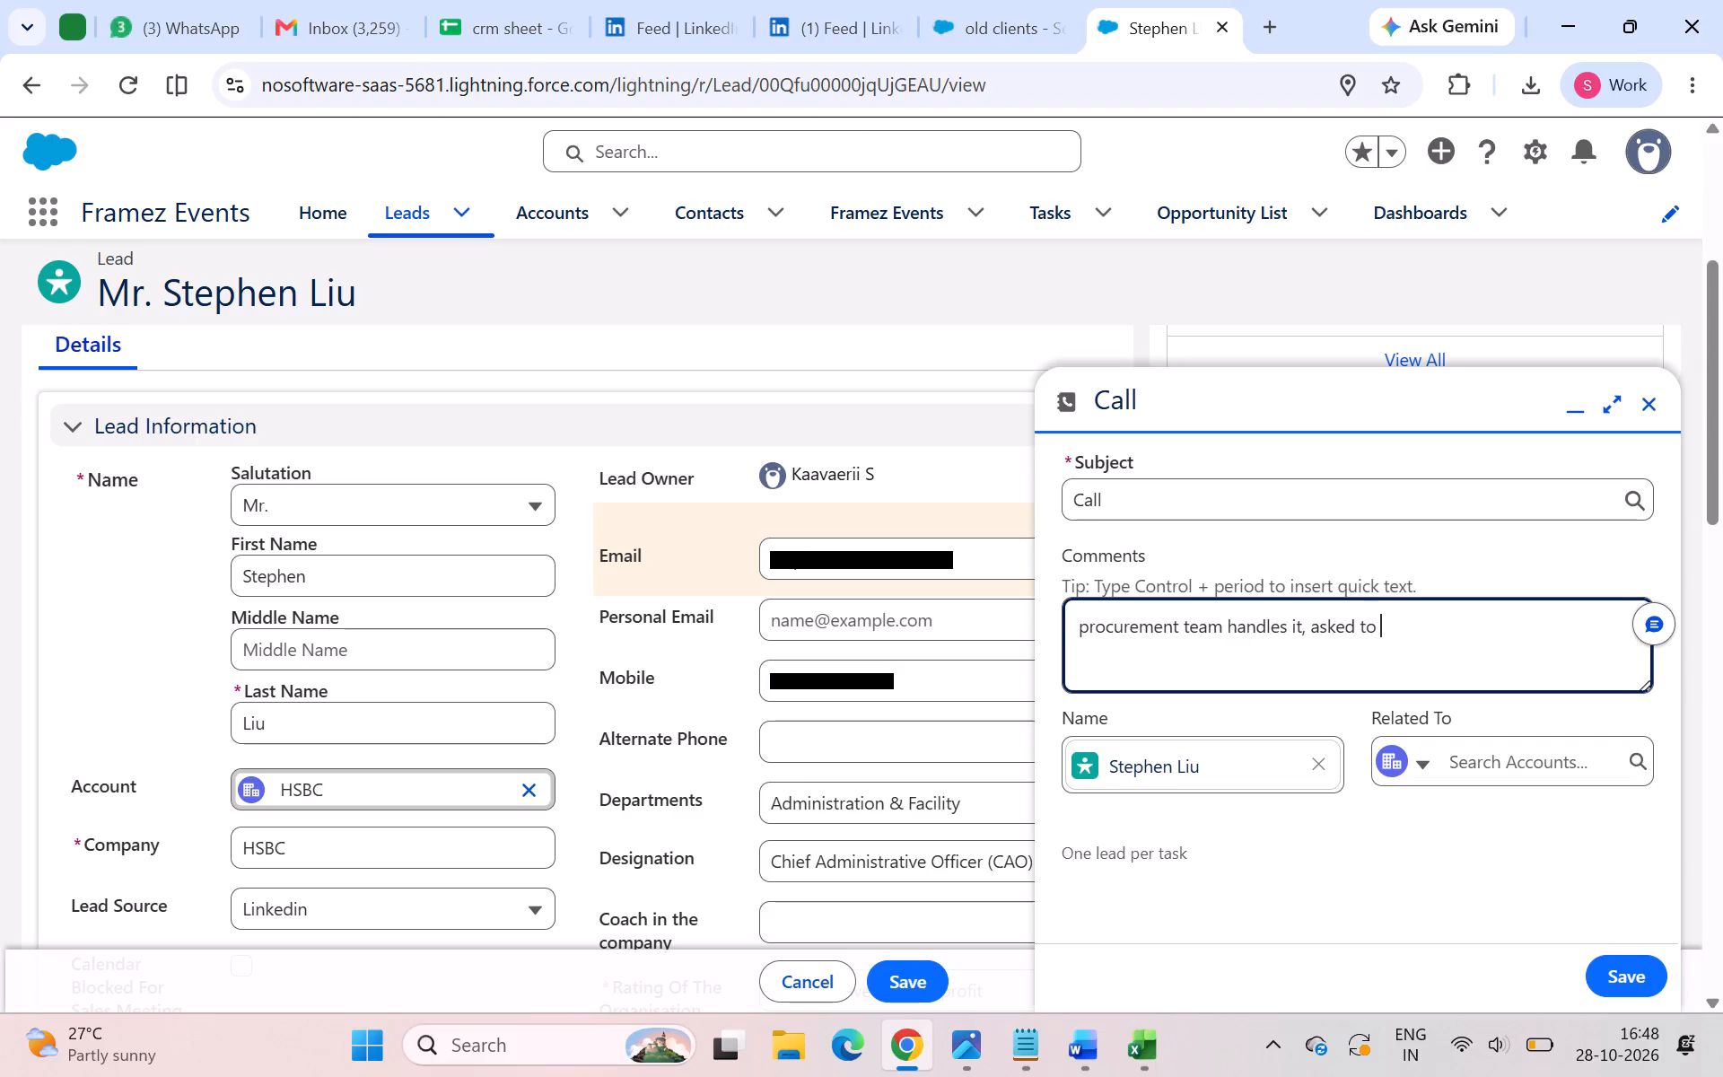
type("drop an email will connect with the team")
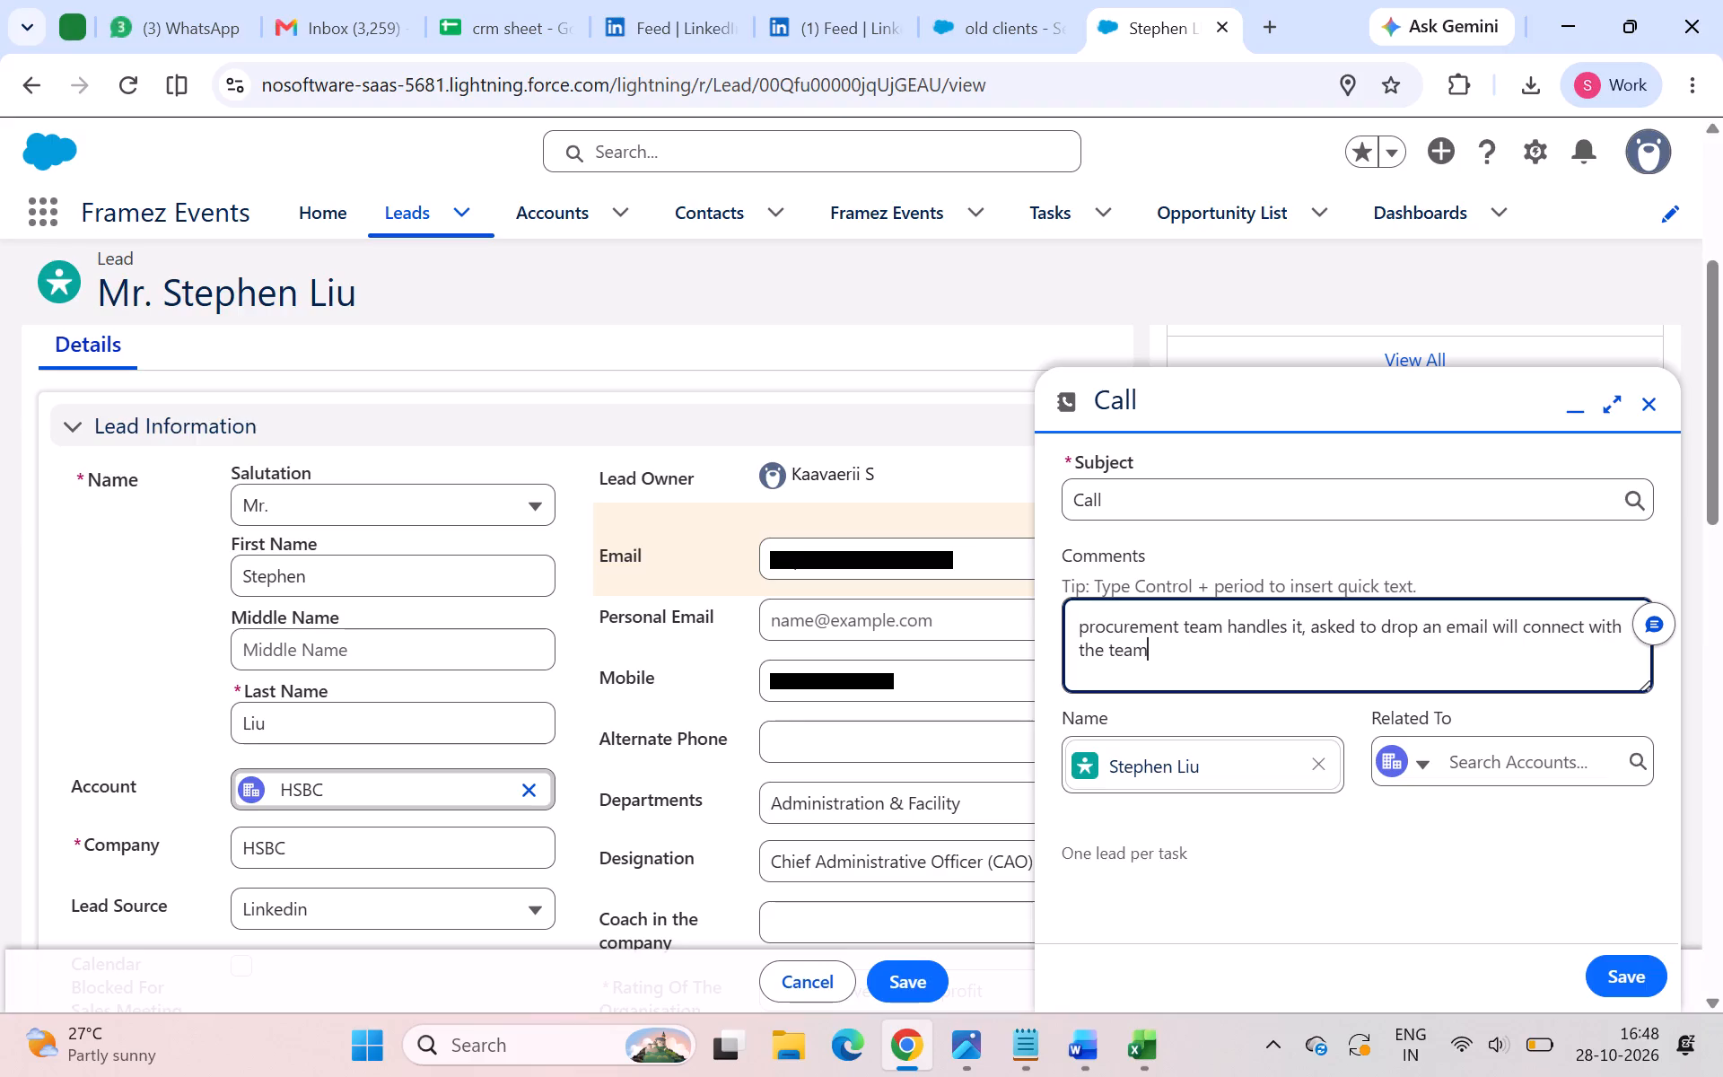
Save the call log for the HSBC lead and save the open edits on the lead record.
left_click(1638, 956)
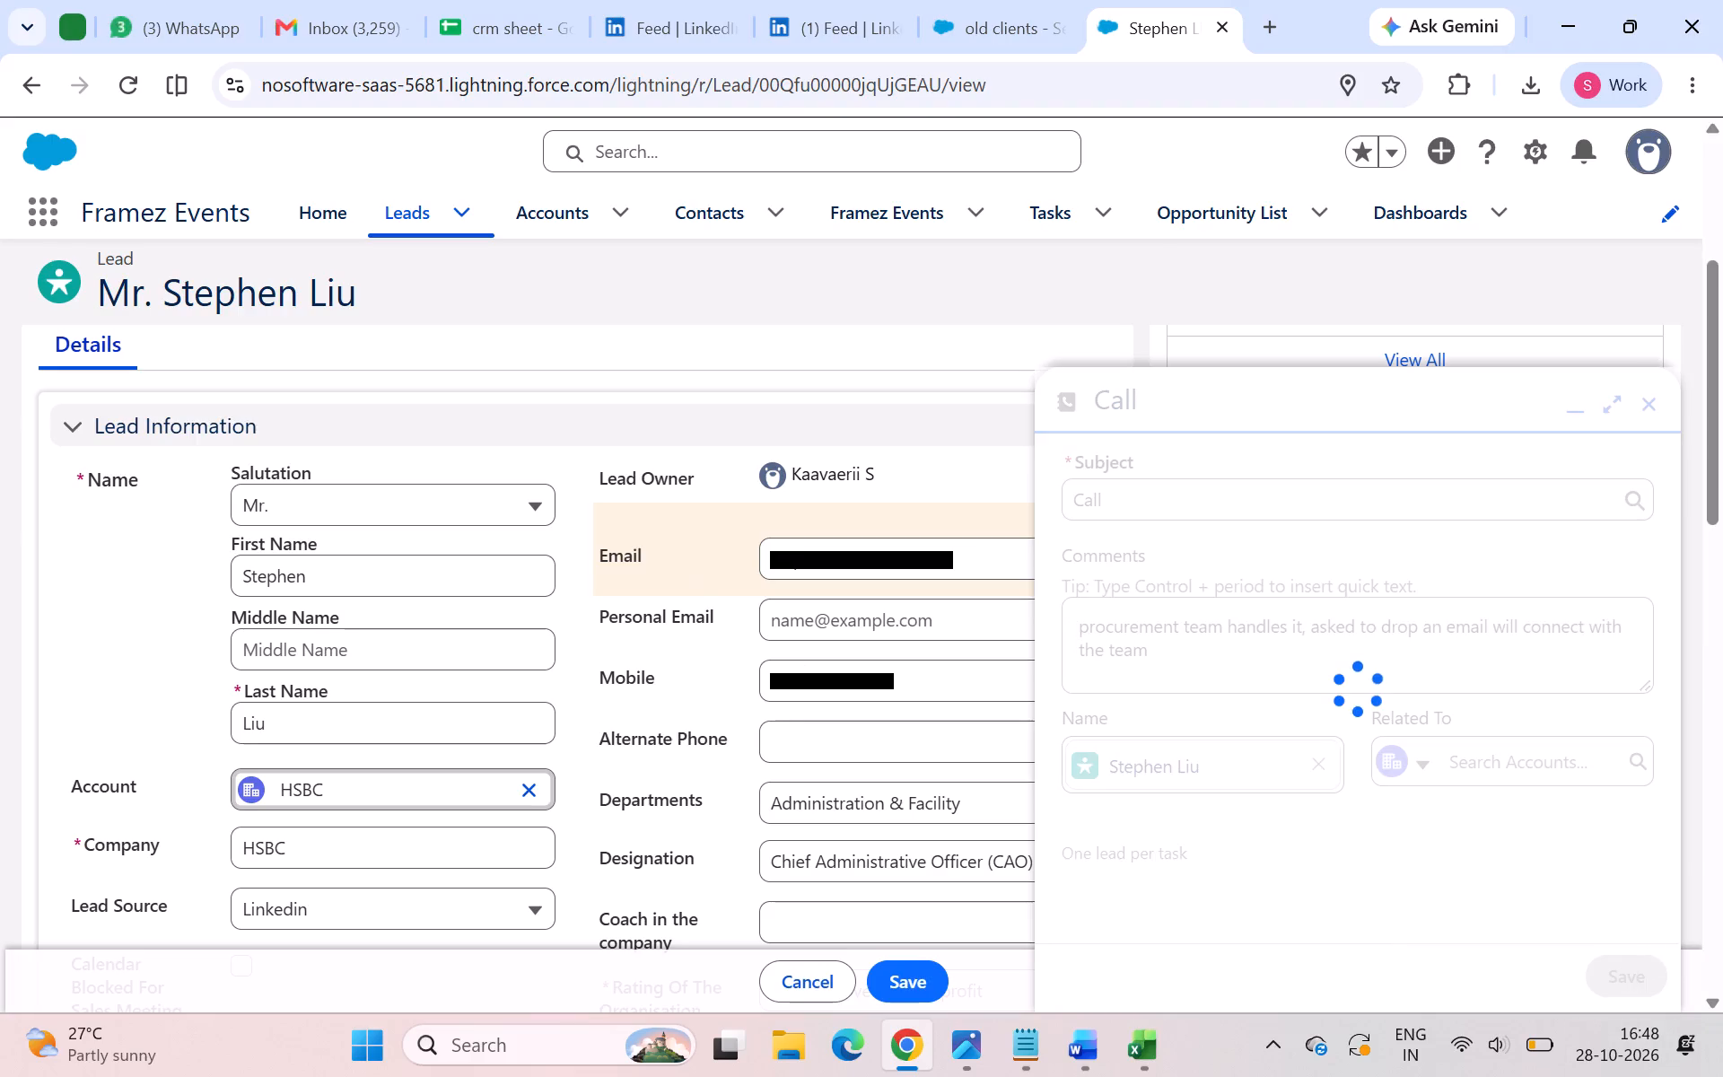
left_click(933, 968)
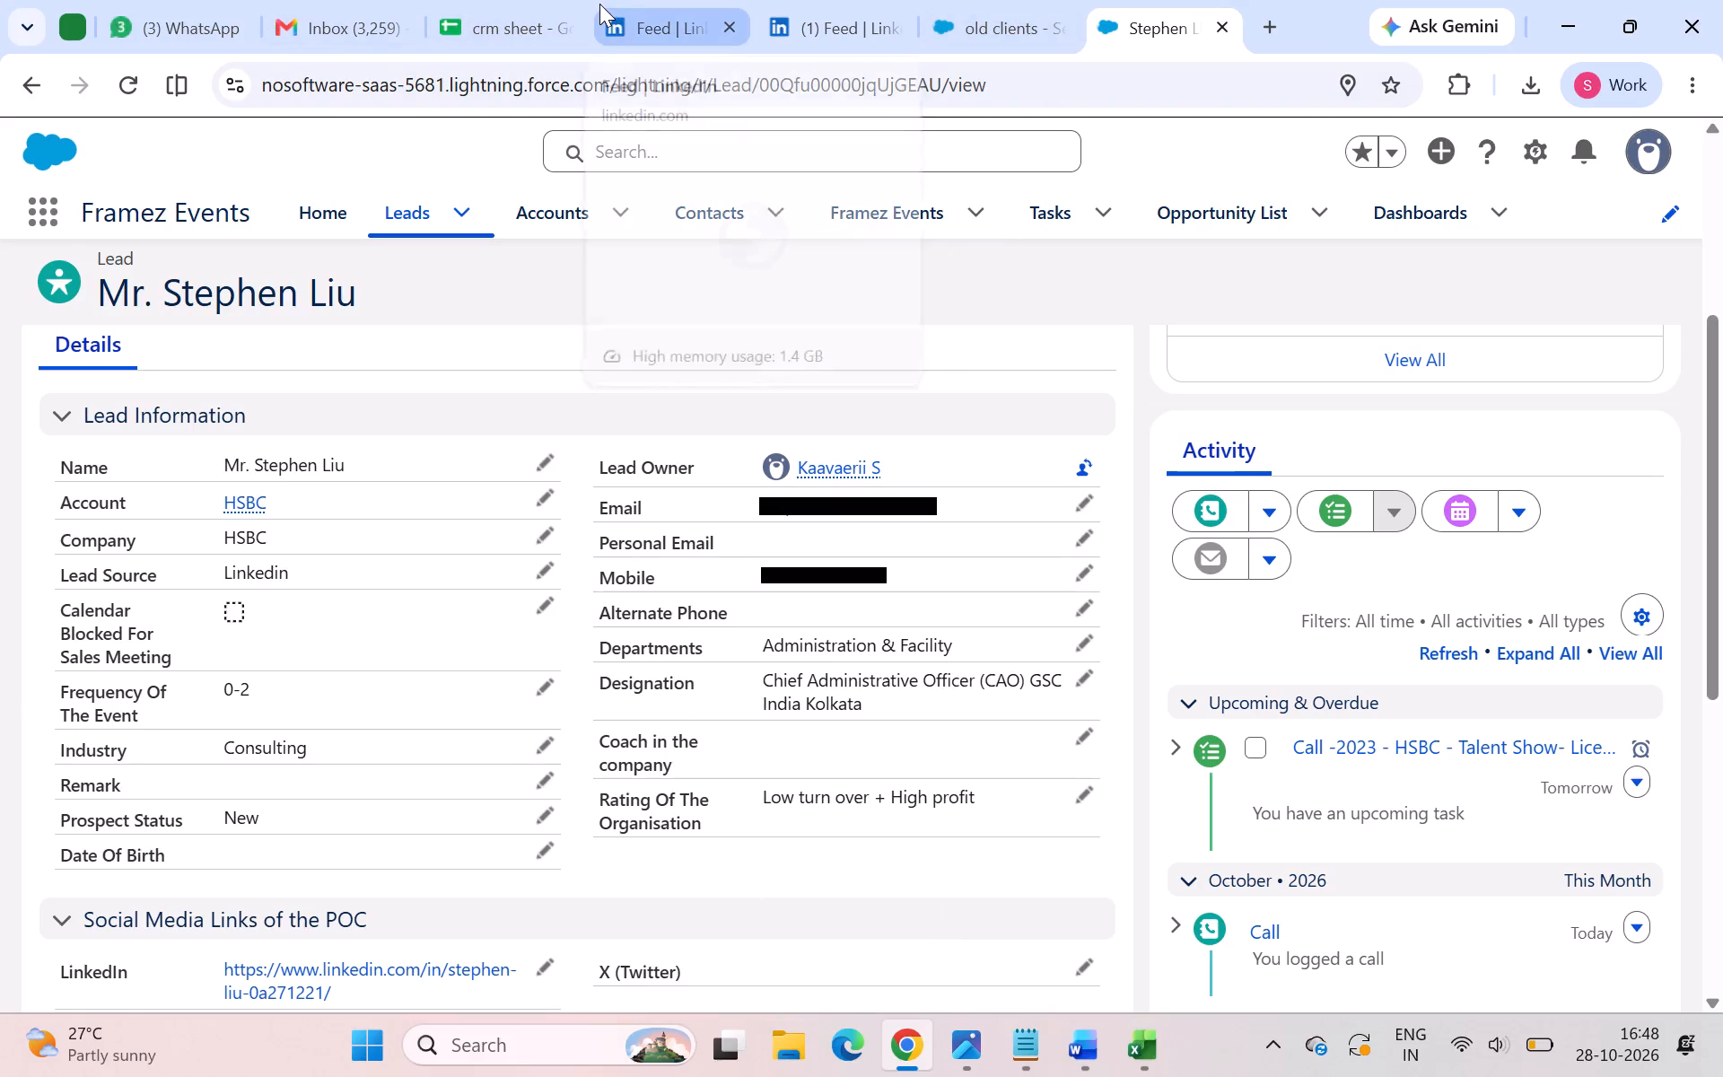
Select the email address text in the HSBC lead's contact details.
left_click_drag(953, 507, 807, 512)
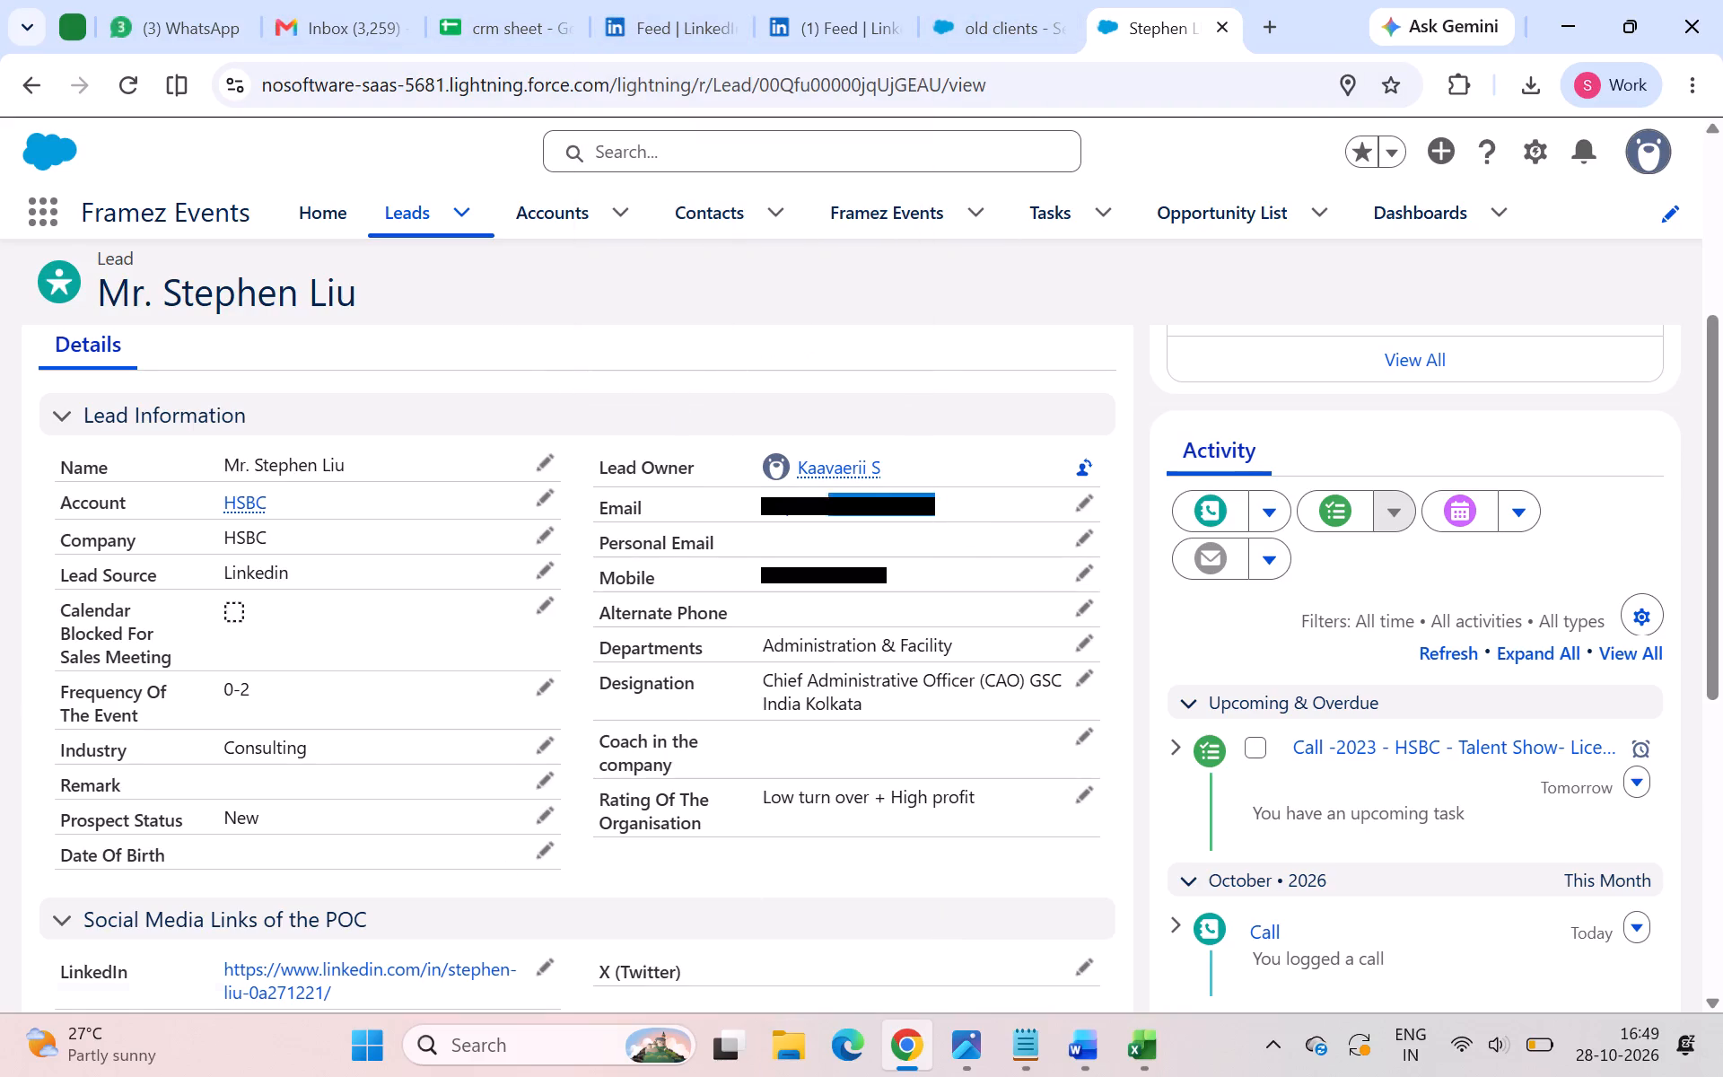
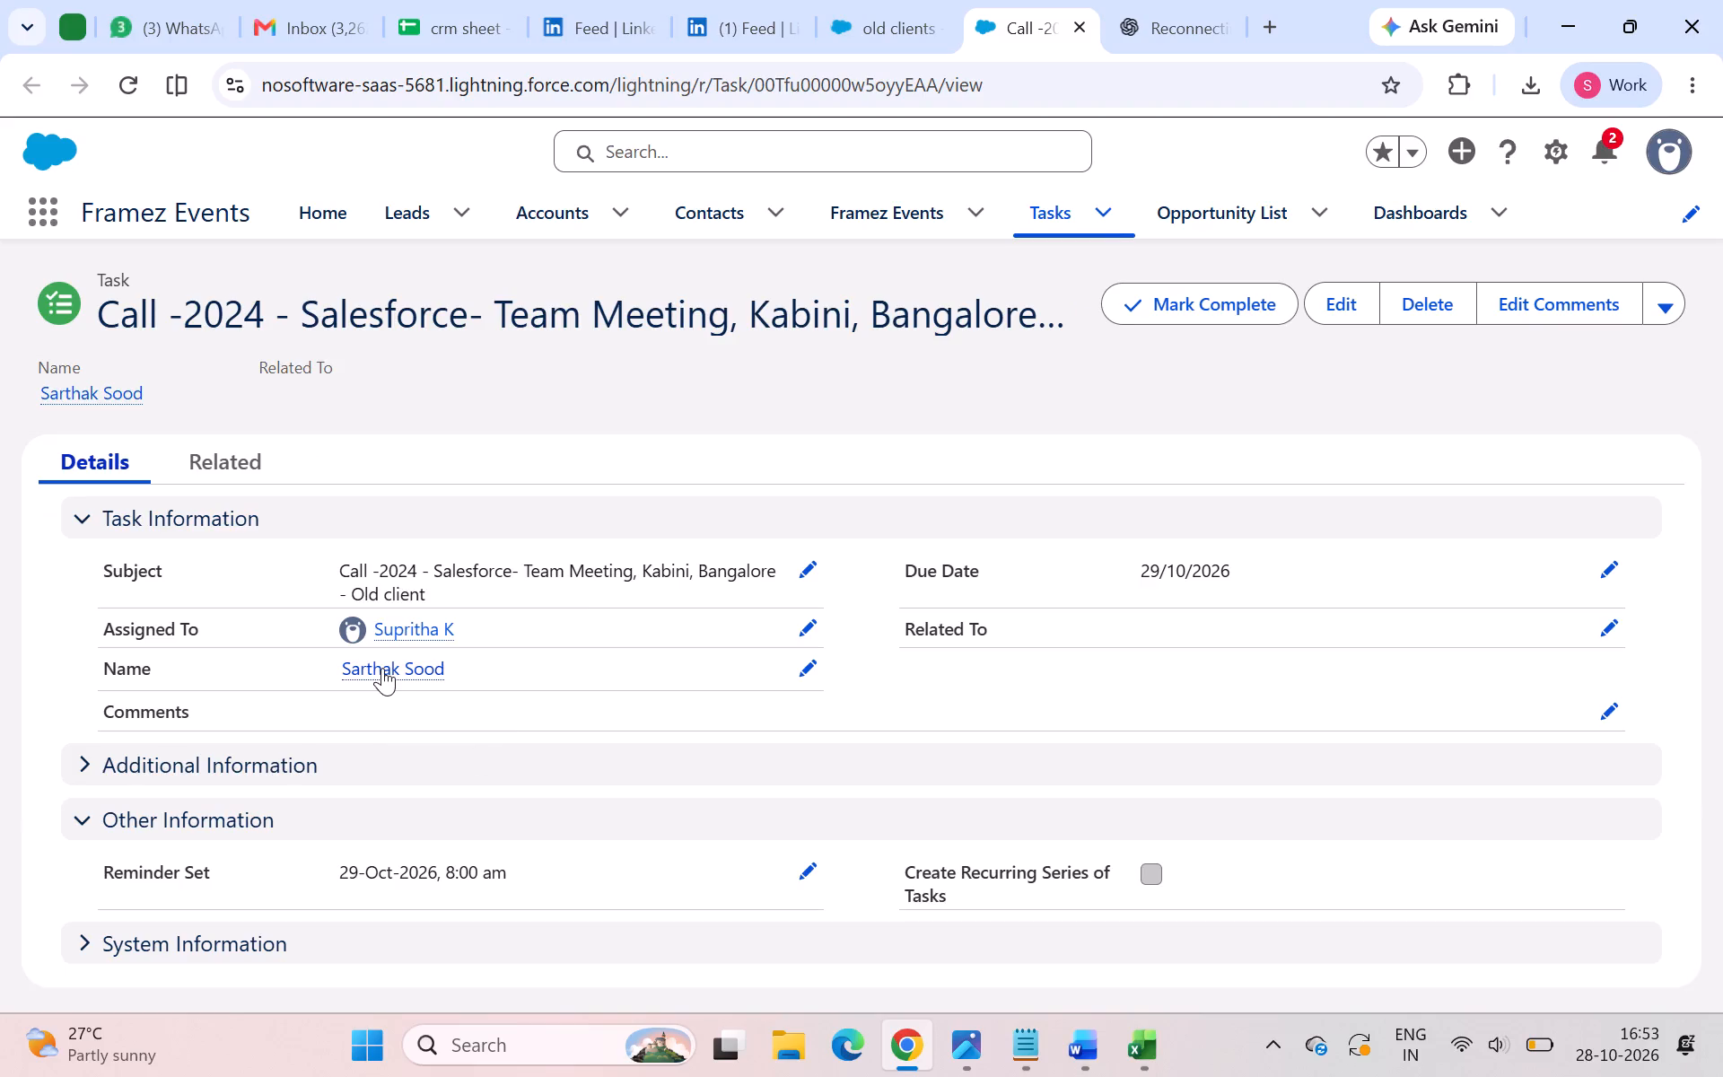
left_click(382, 668)
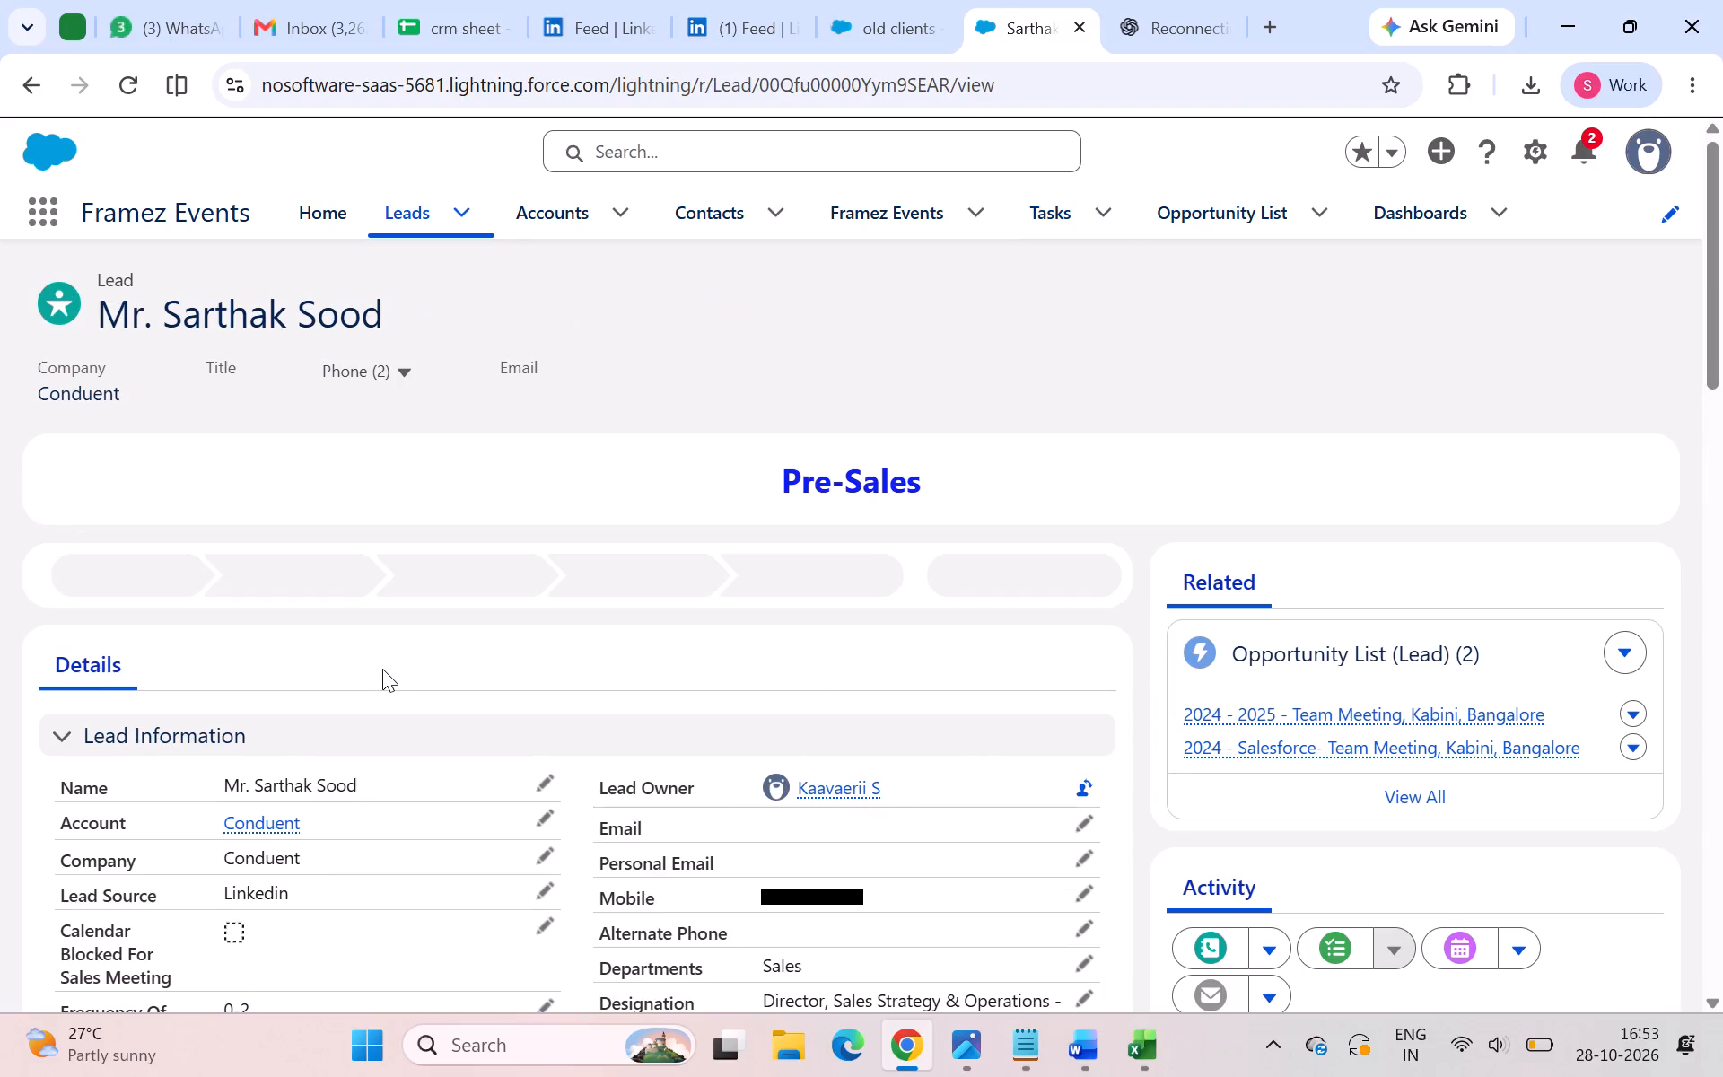
scroll(503, 709, "down", 1)
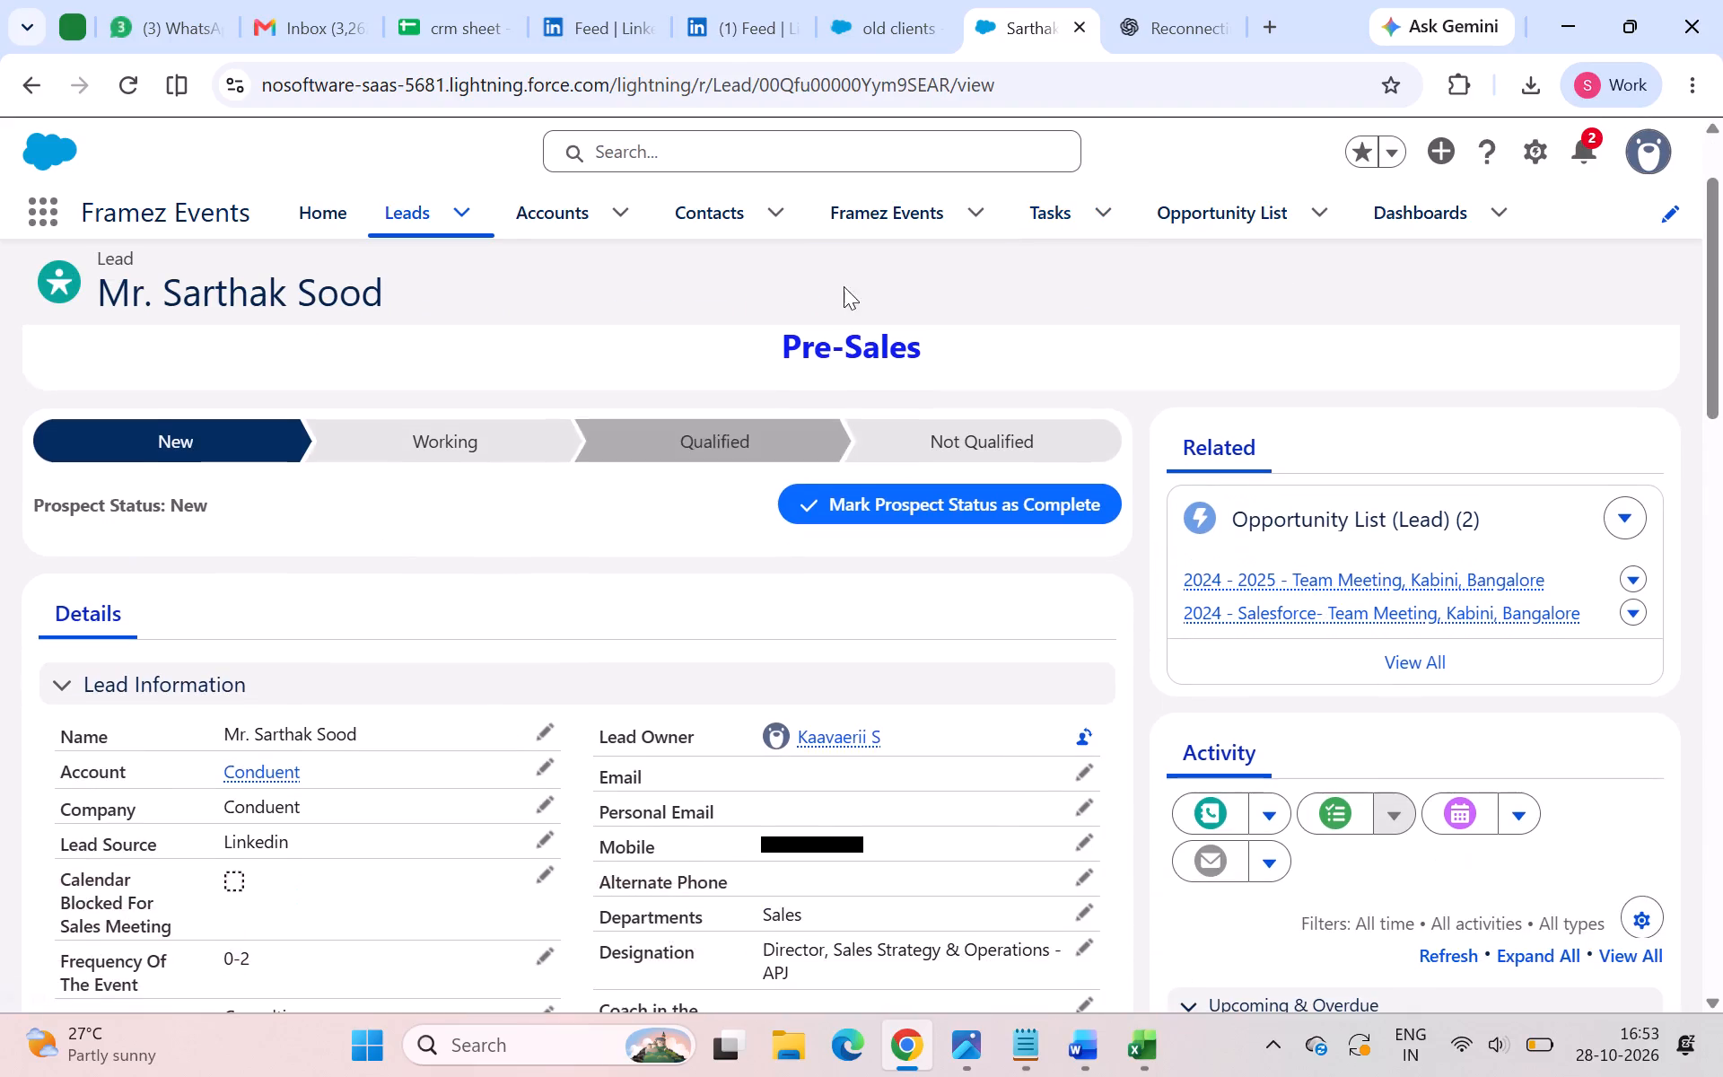
From the old clients results, open the 2017 Stryker India National Meet task in a new tab and go to its lead record.
left_click(853, 35)
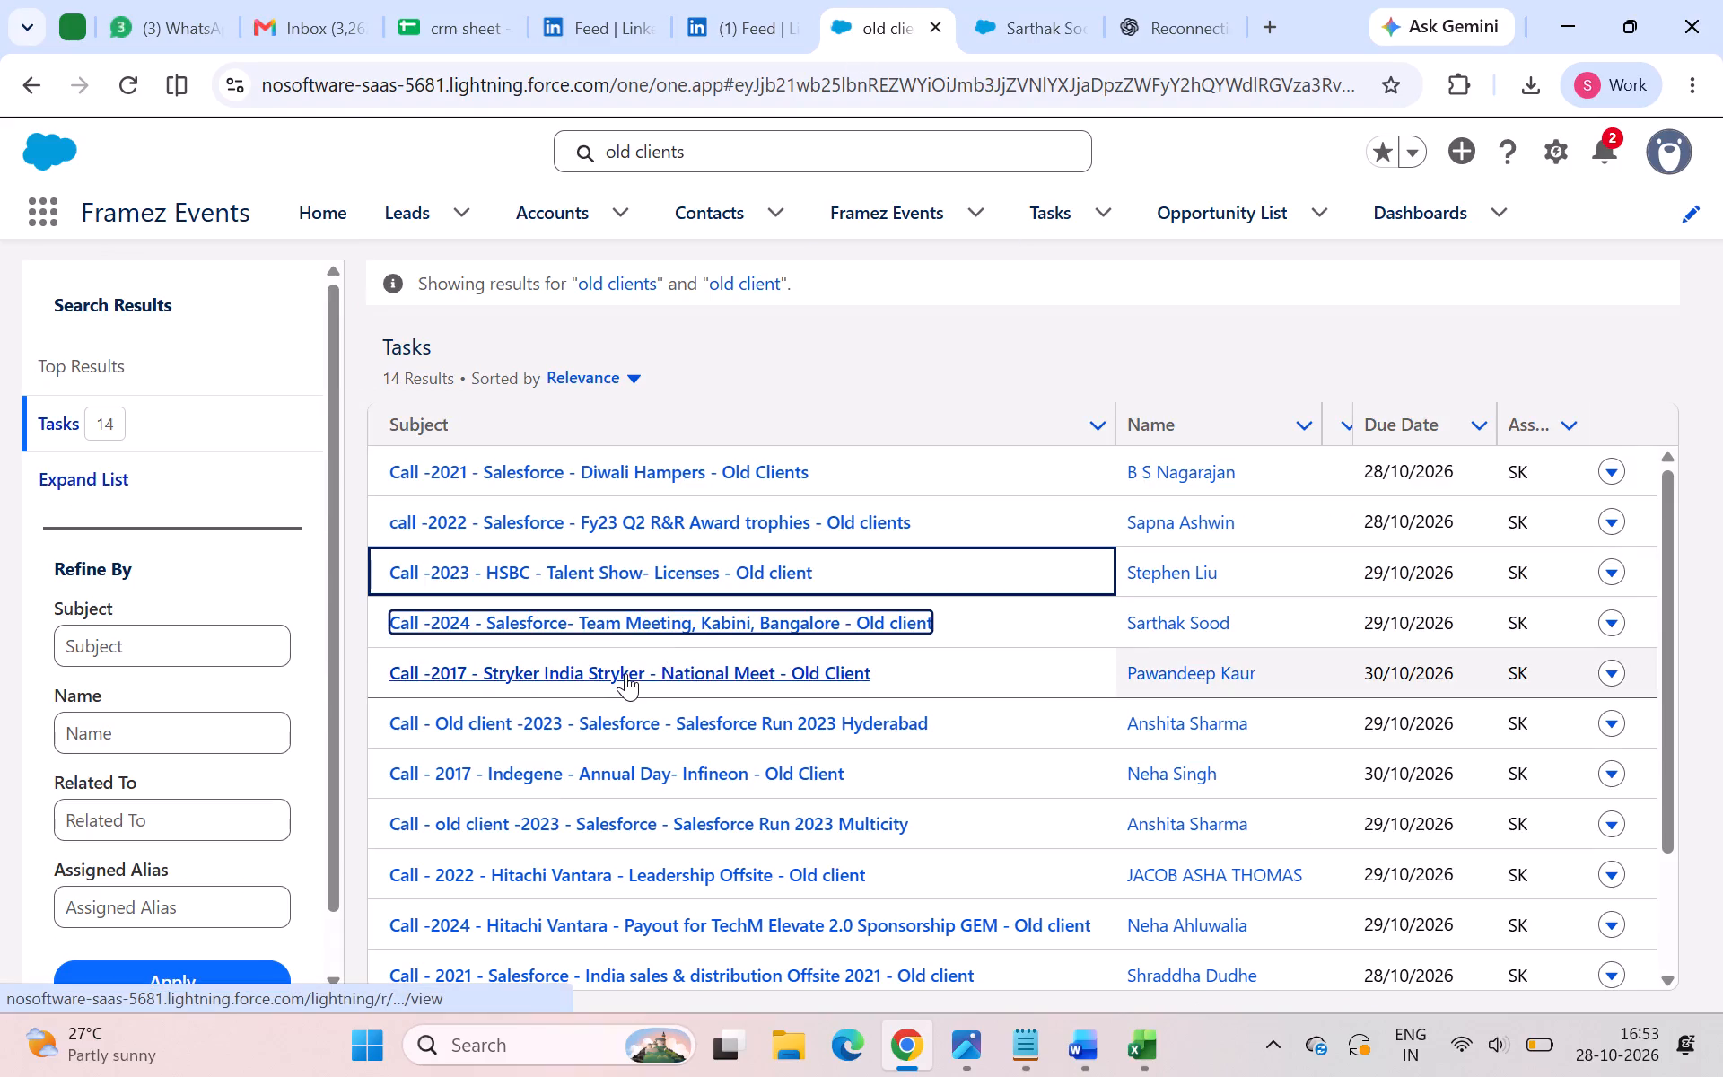
right_click(625, 673)
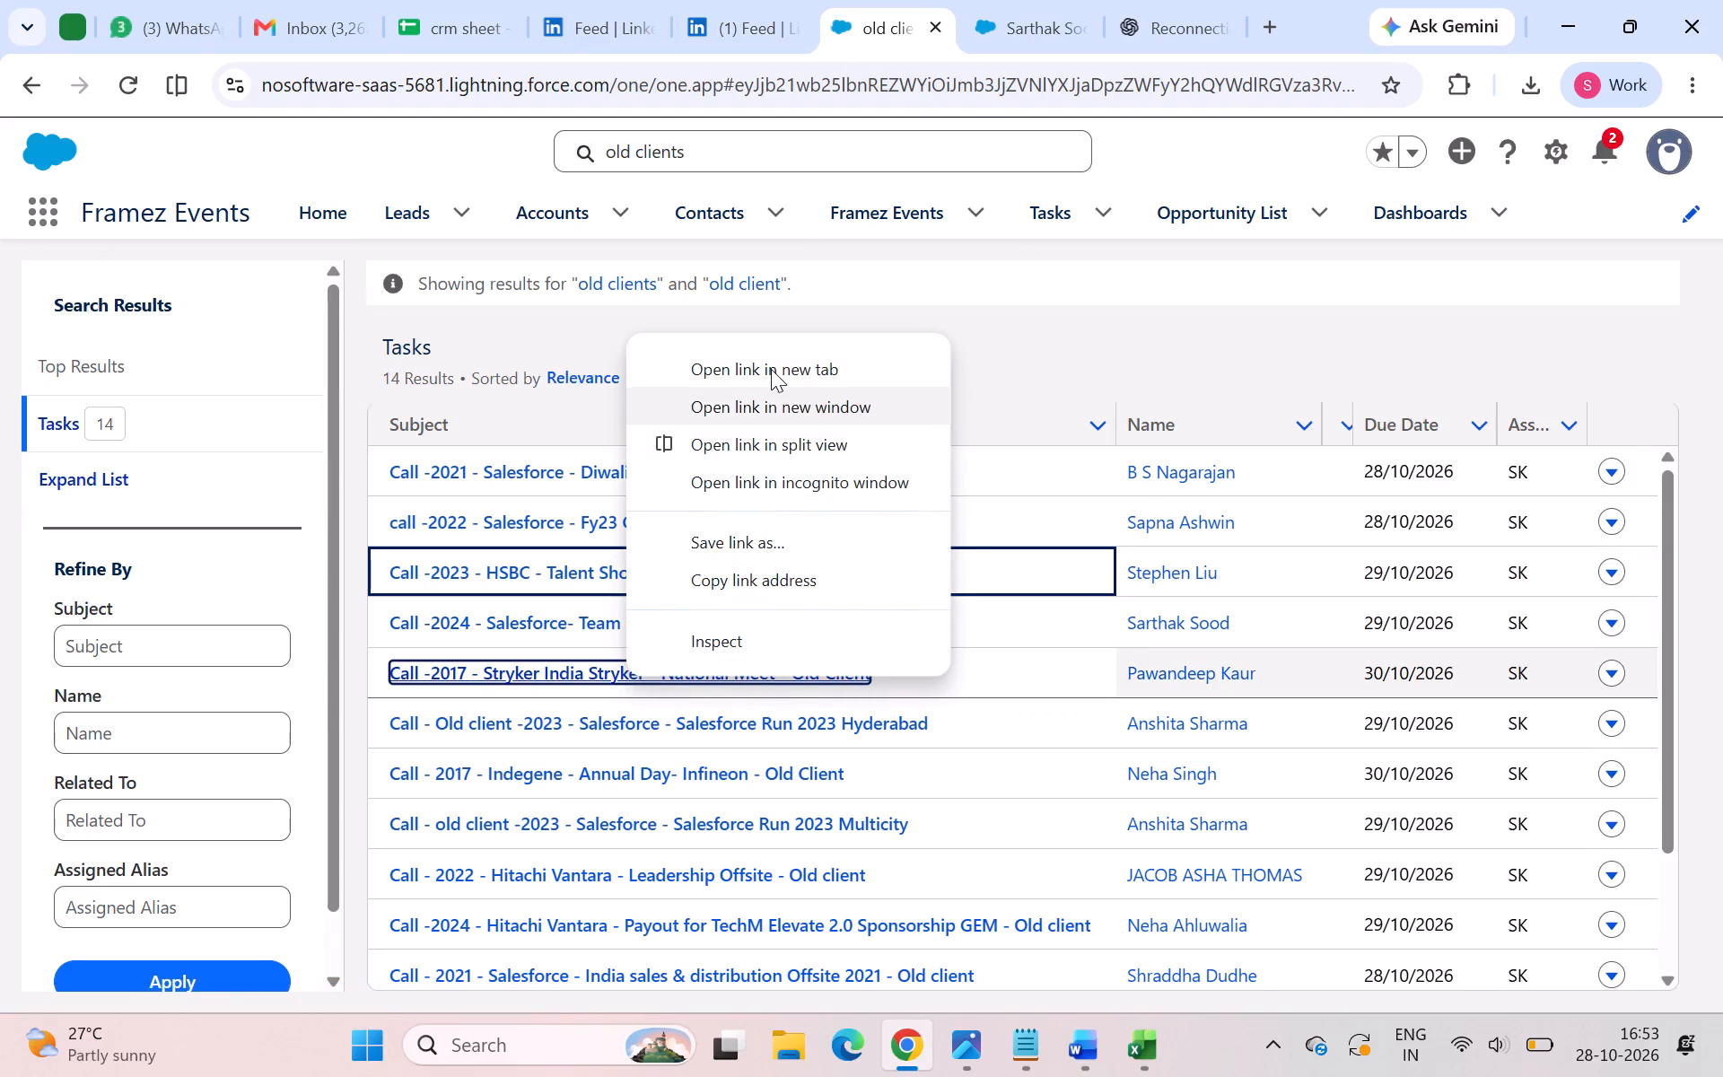
left_click(771, 369)
left_click(950, 6)
left_click(965, 22)
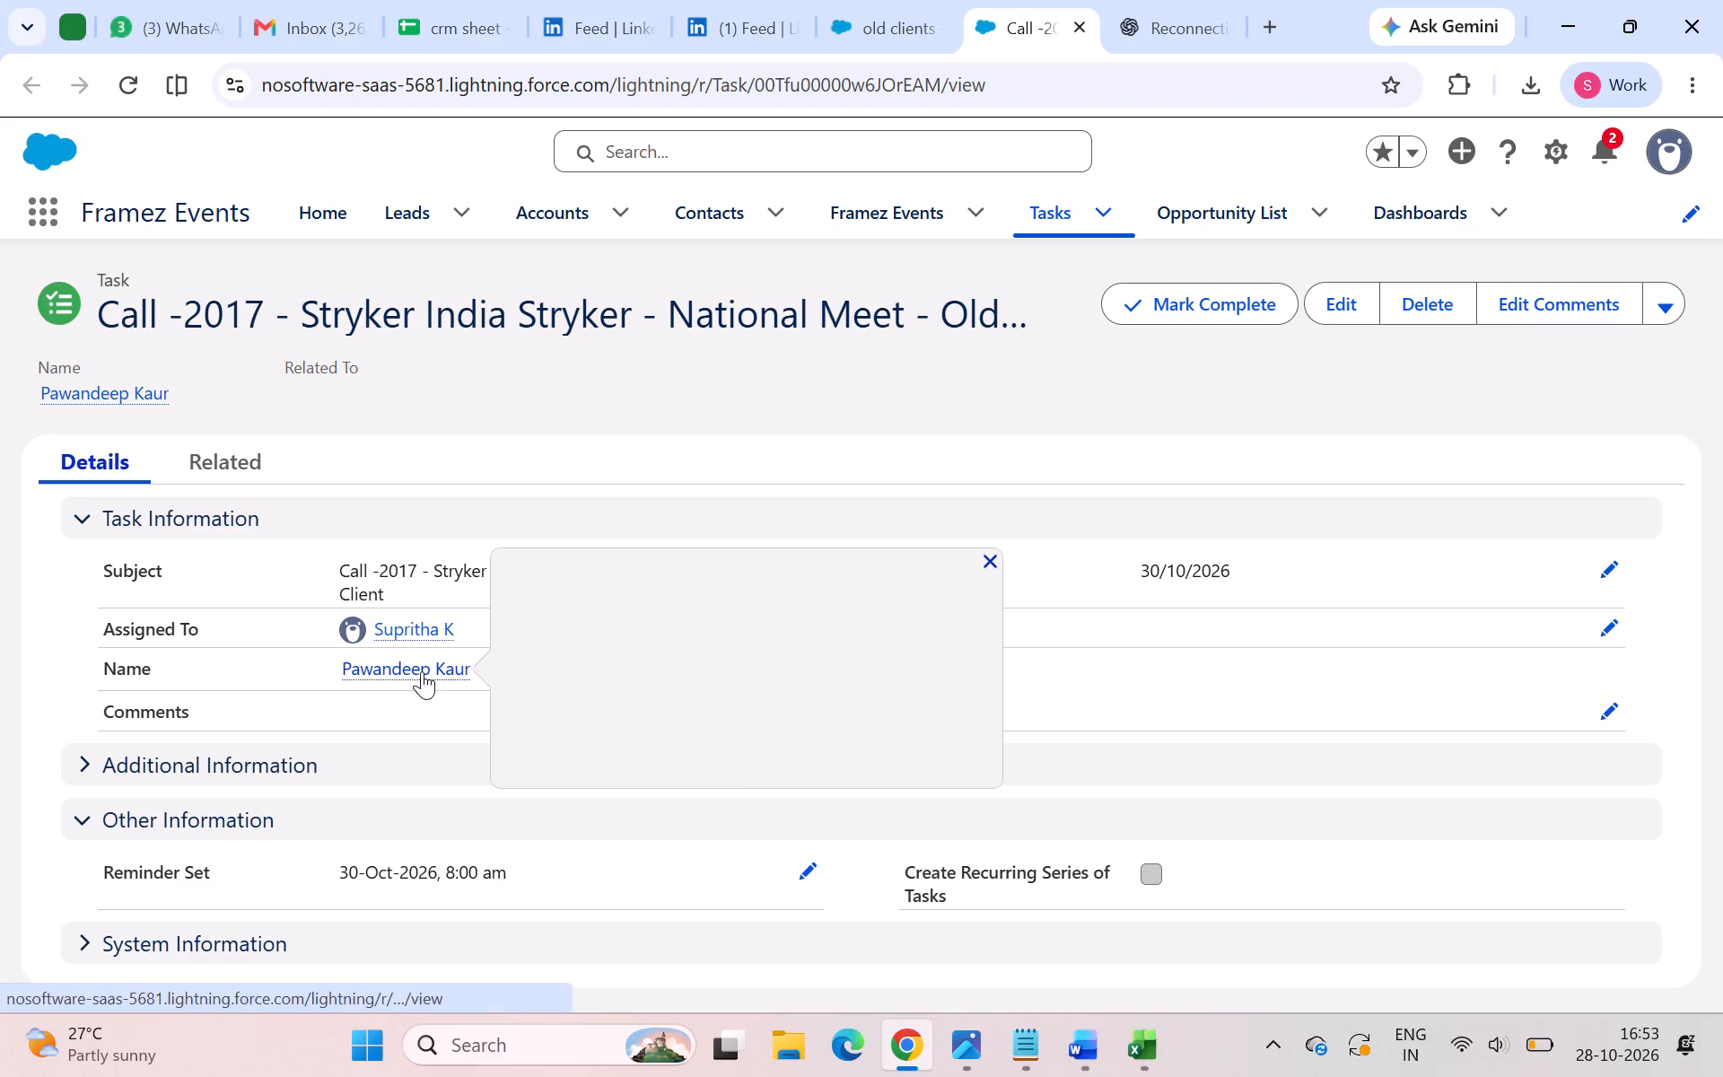
left_click(590, 377)
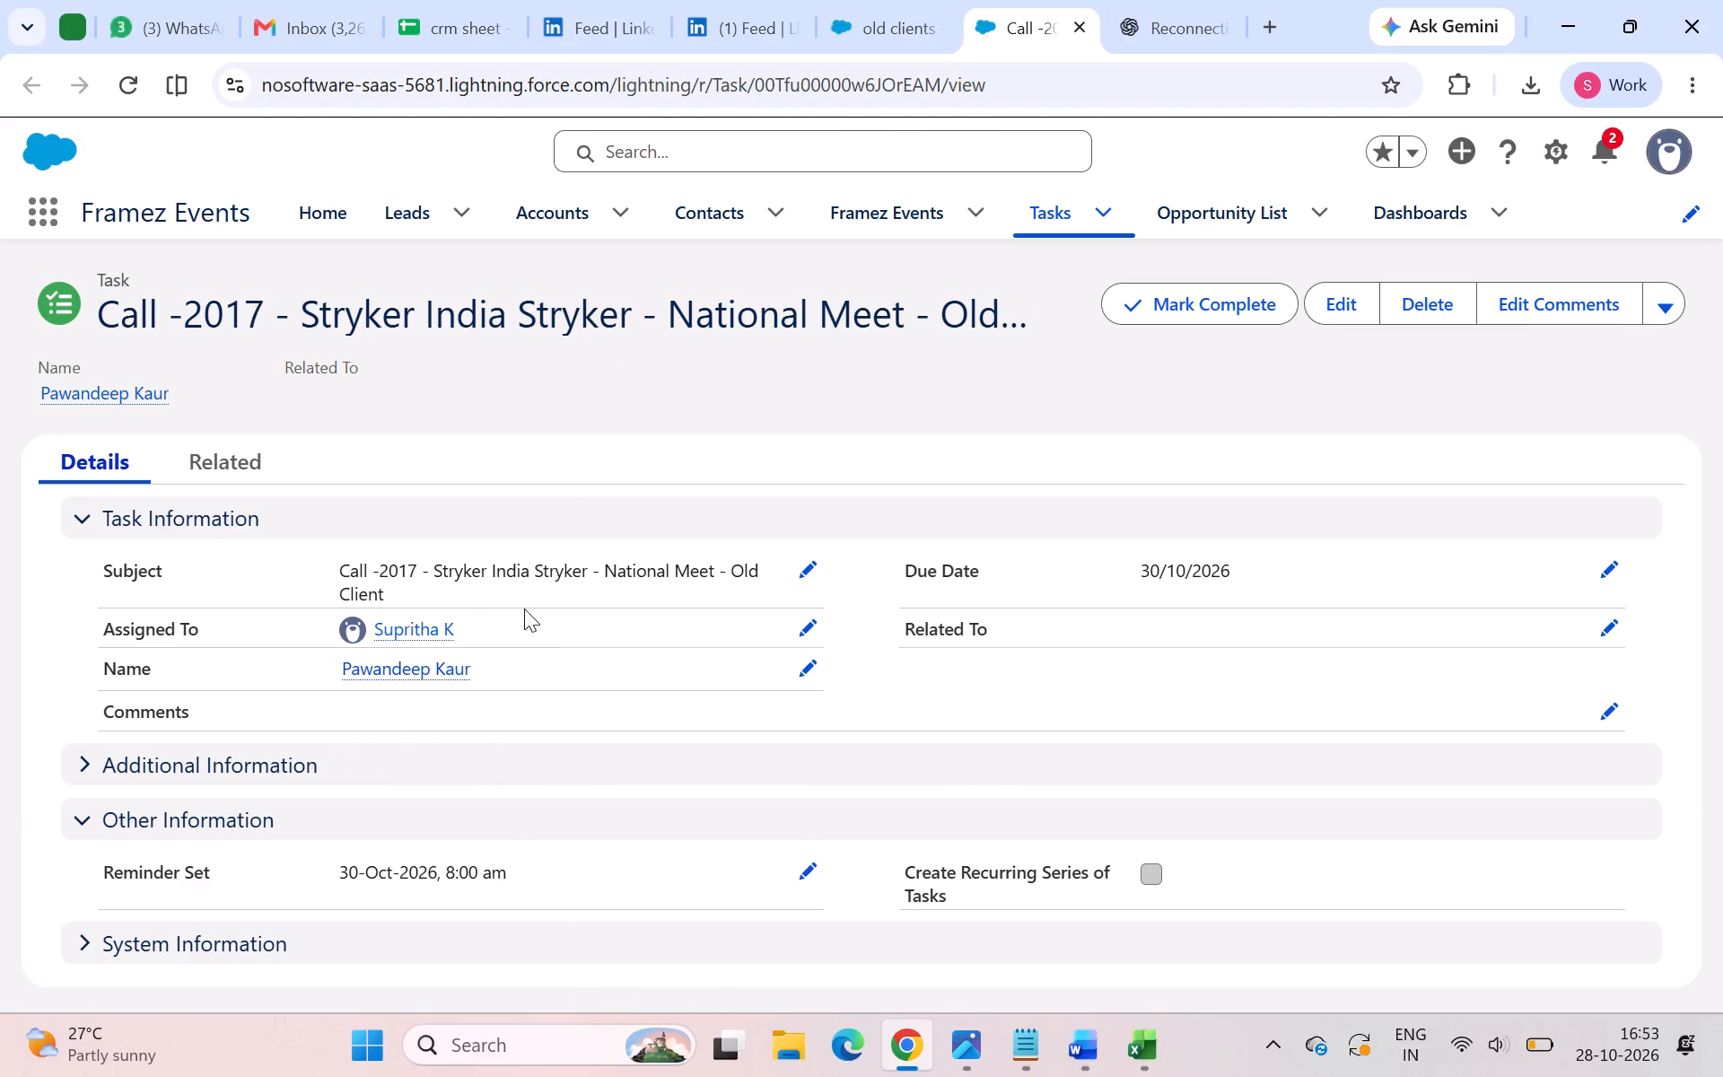
left_click(438, 670)
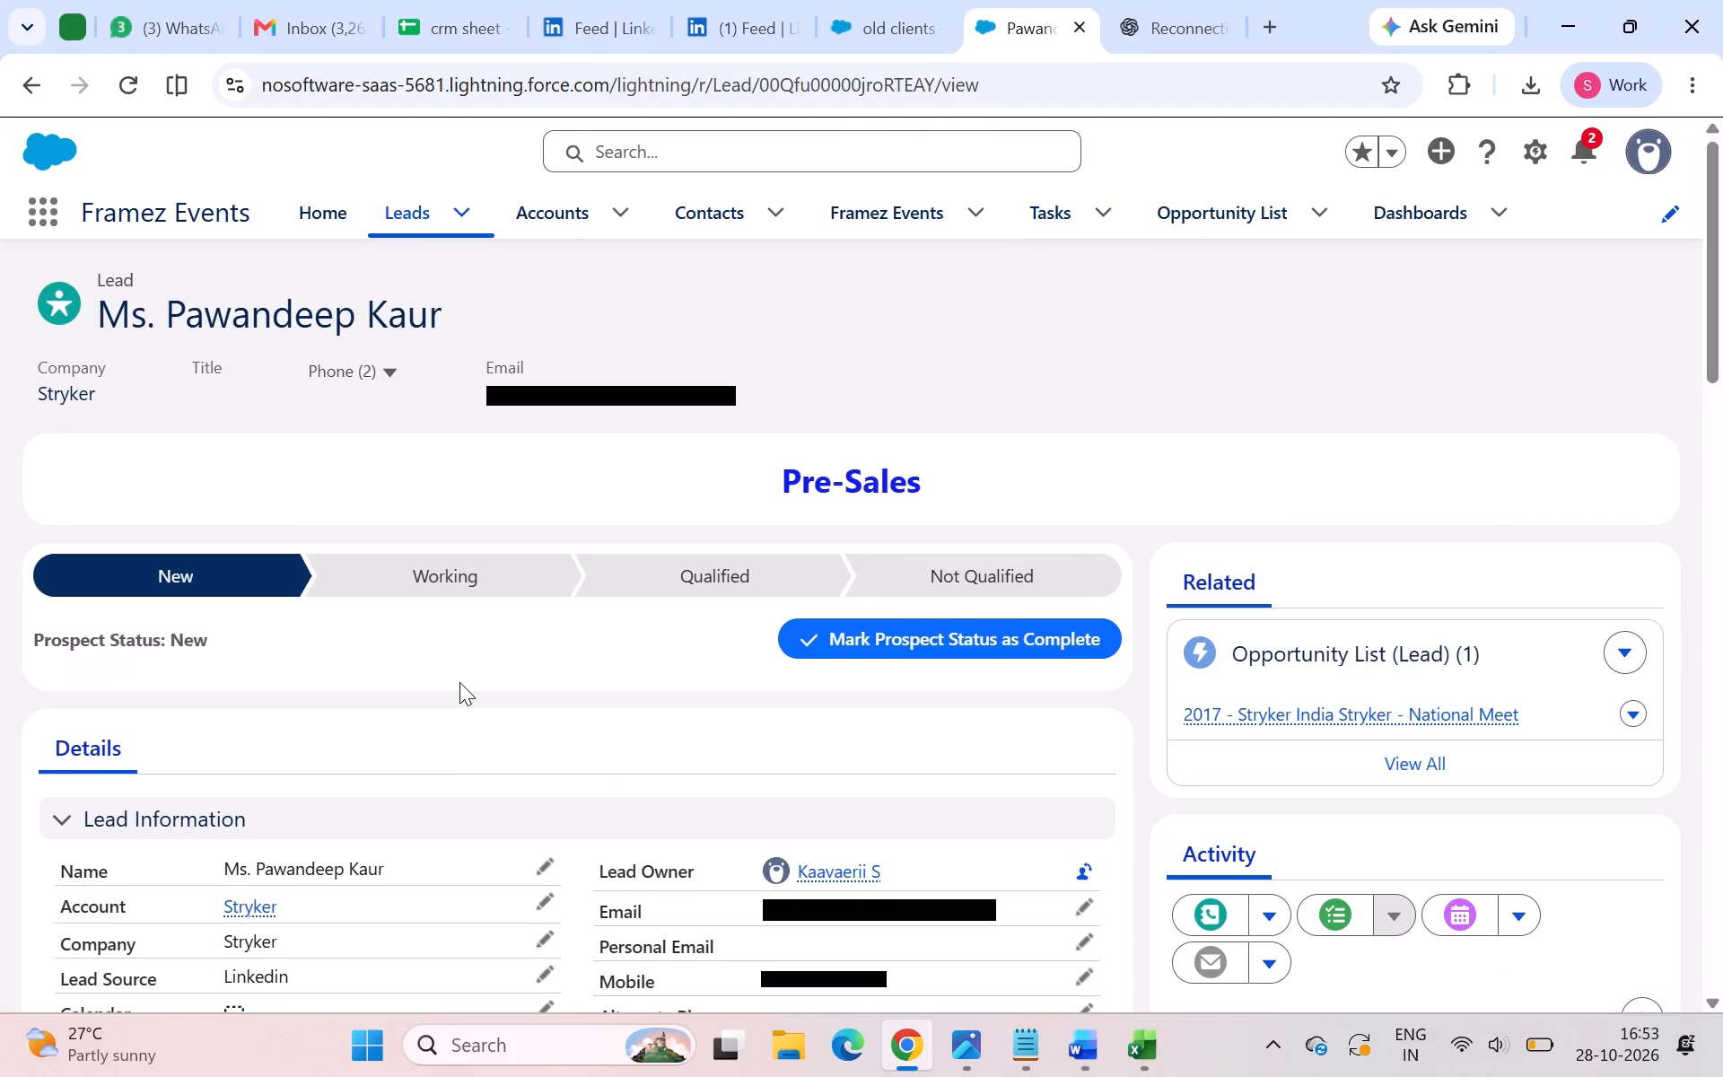
Review the Stryker lead's contact details, designation, prospect status, social links and activity history.
scroll(459, 682, "down", 4)
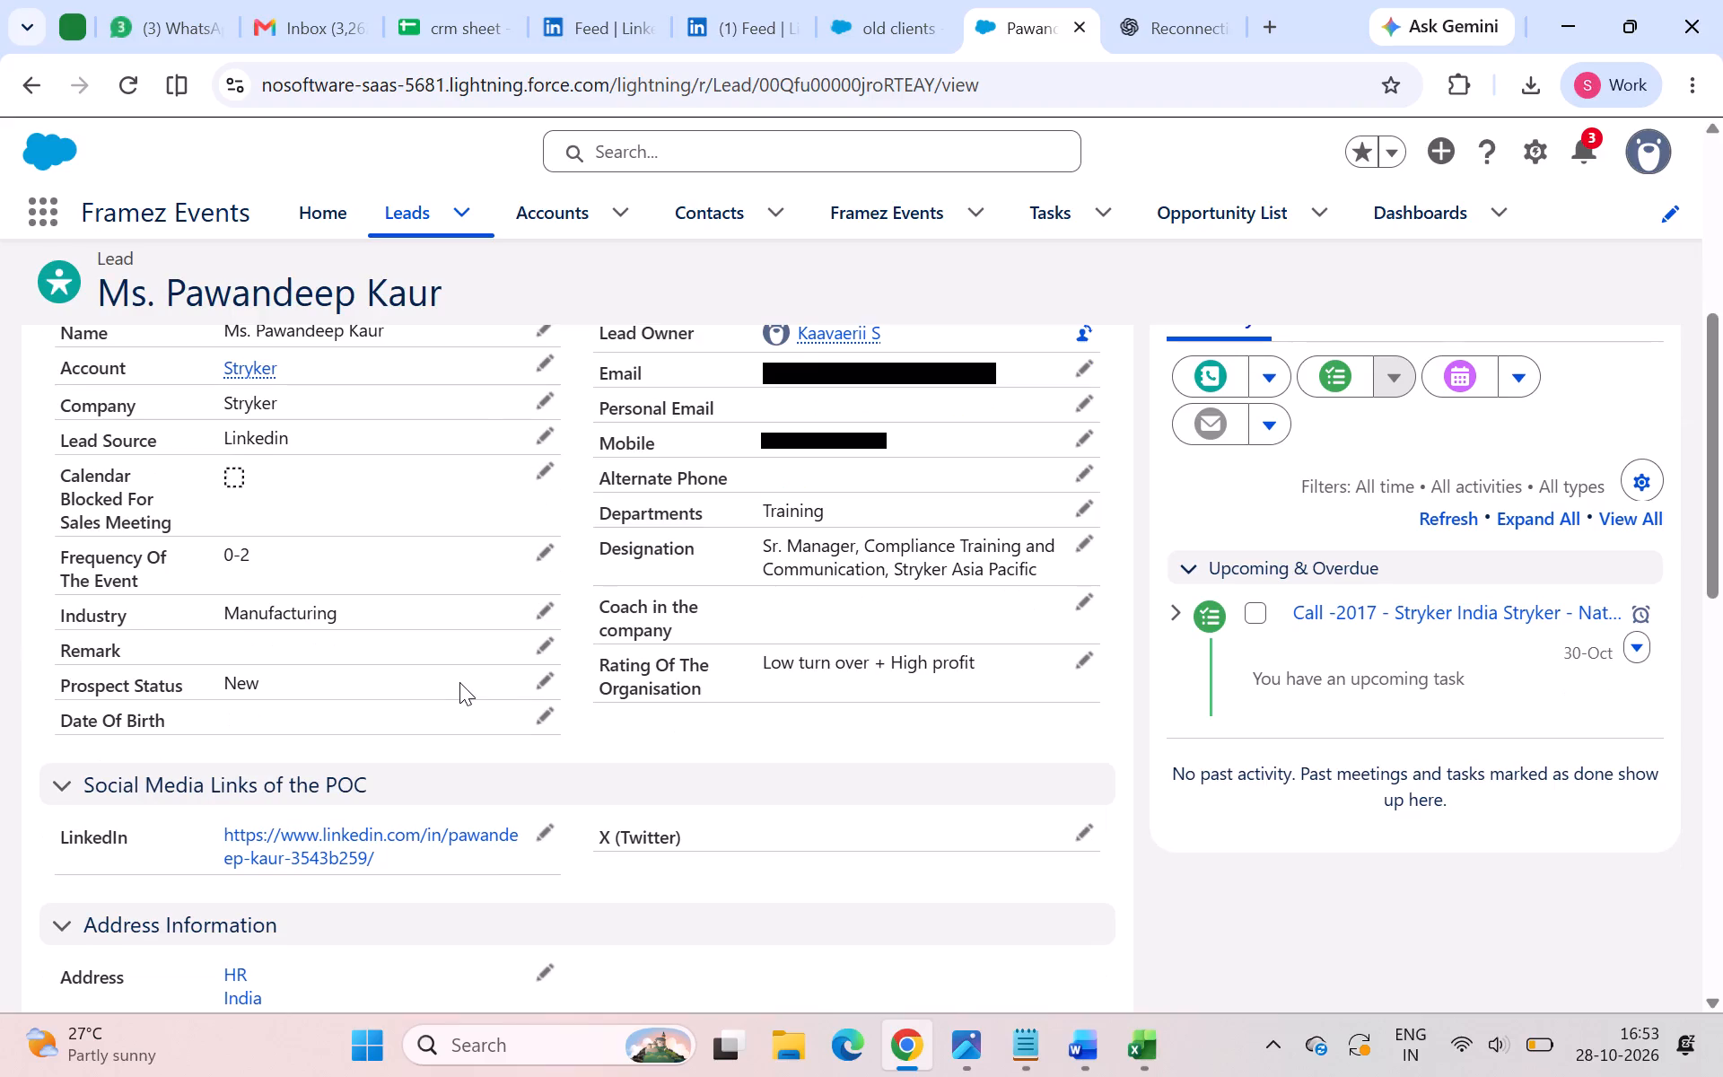
scroll(459, 680, "up", 2)
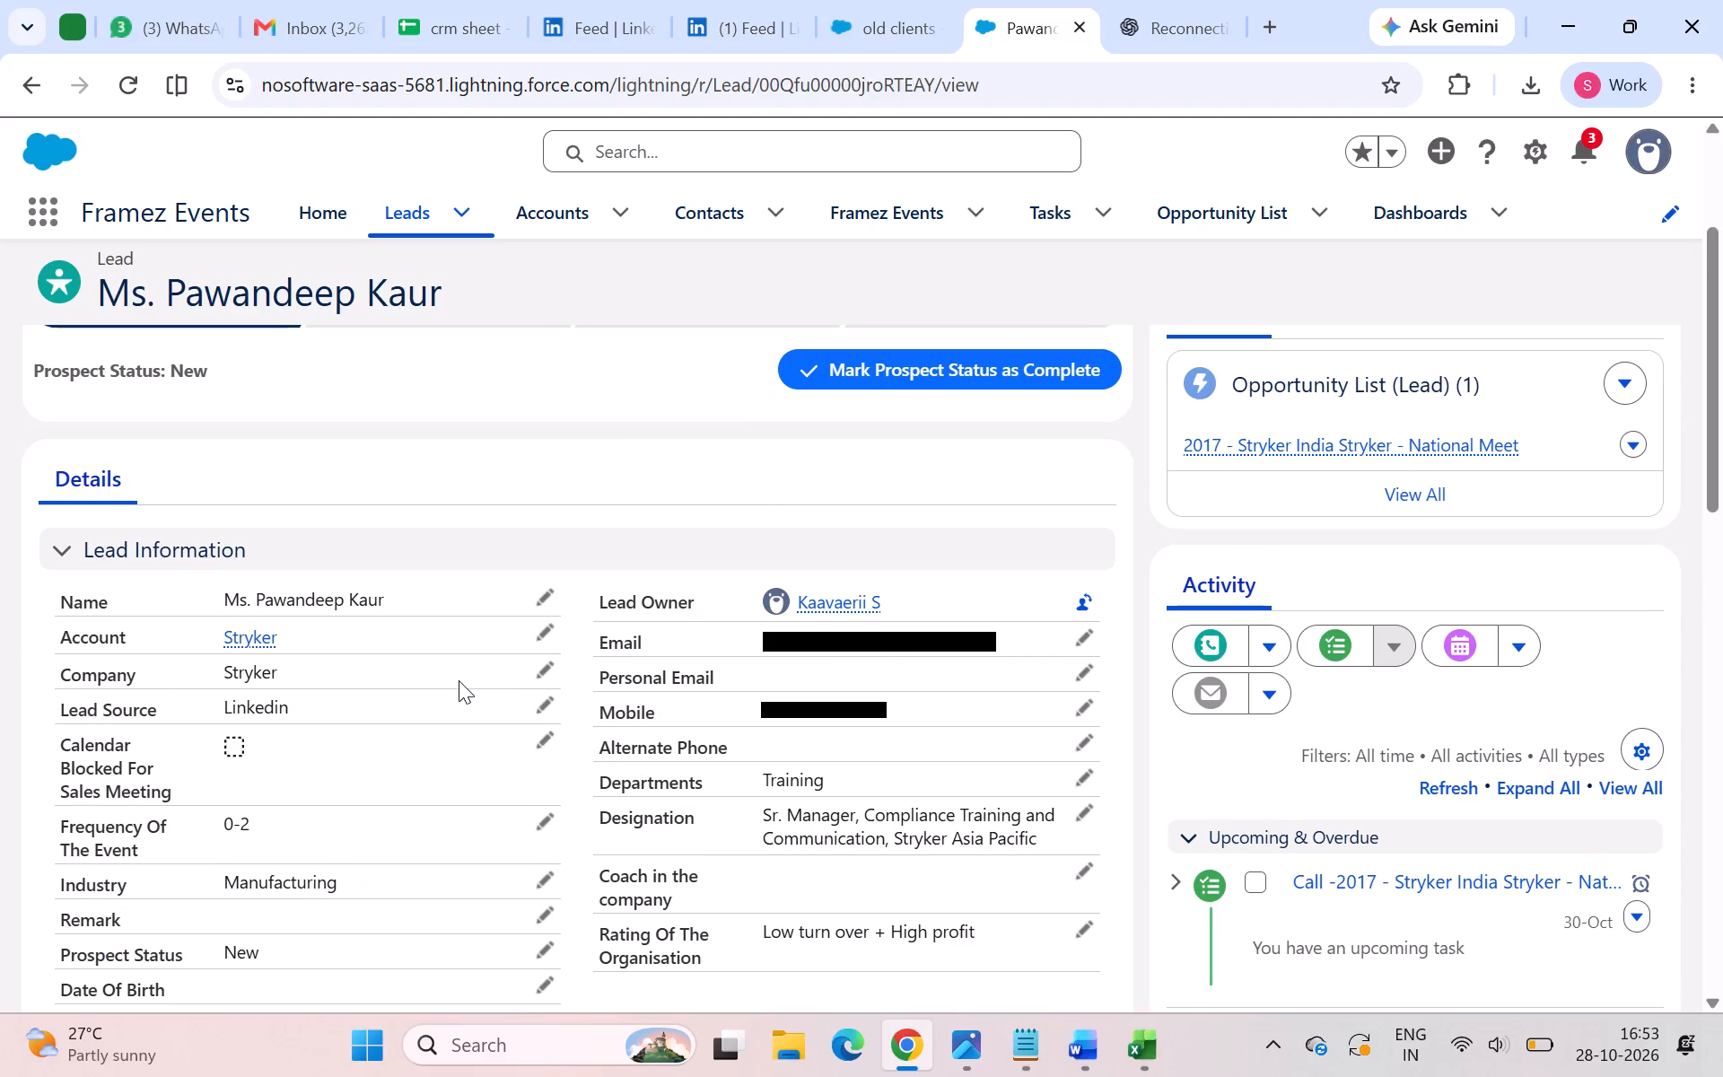
scroll(459, 680, "down", 2)
scroll(459, 680, "up", 2)
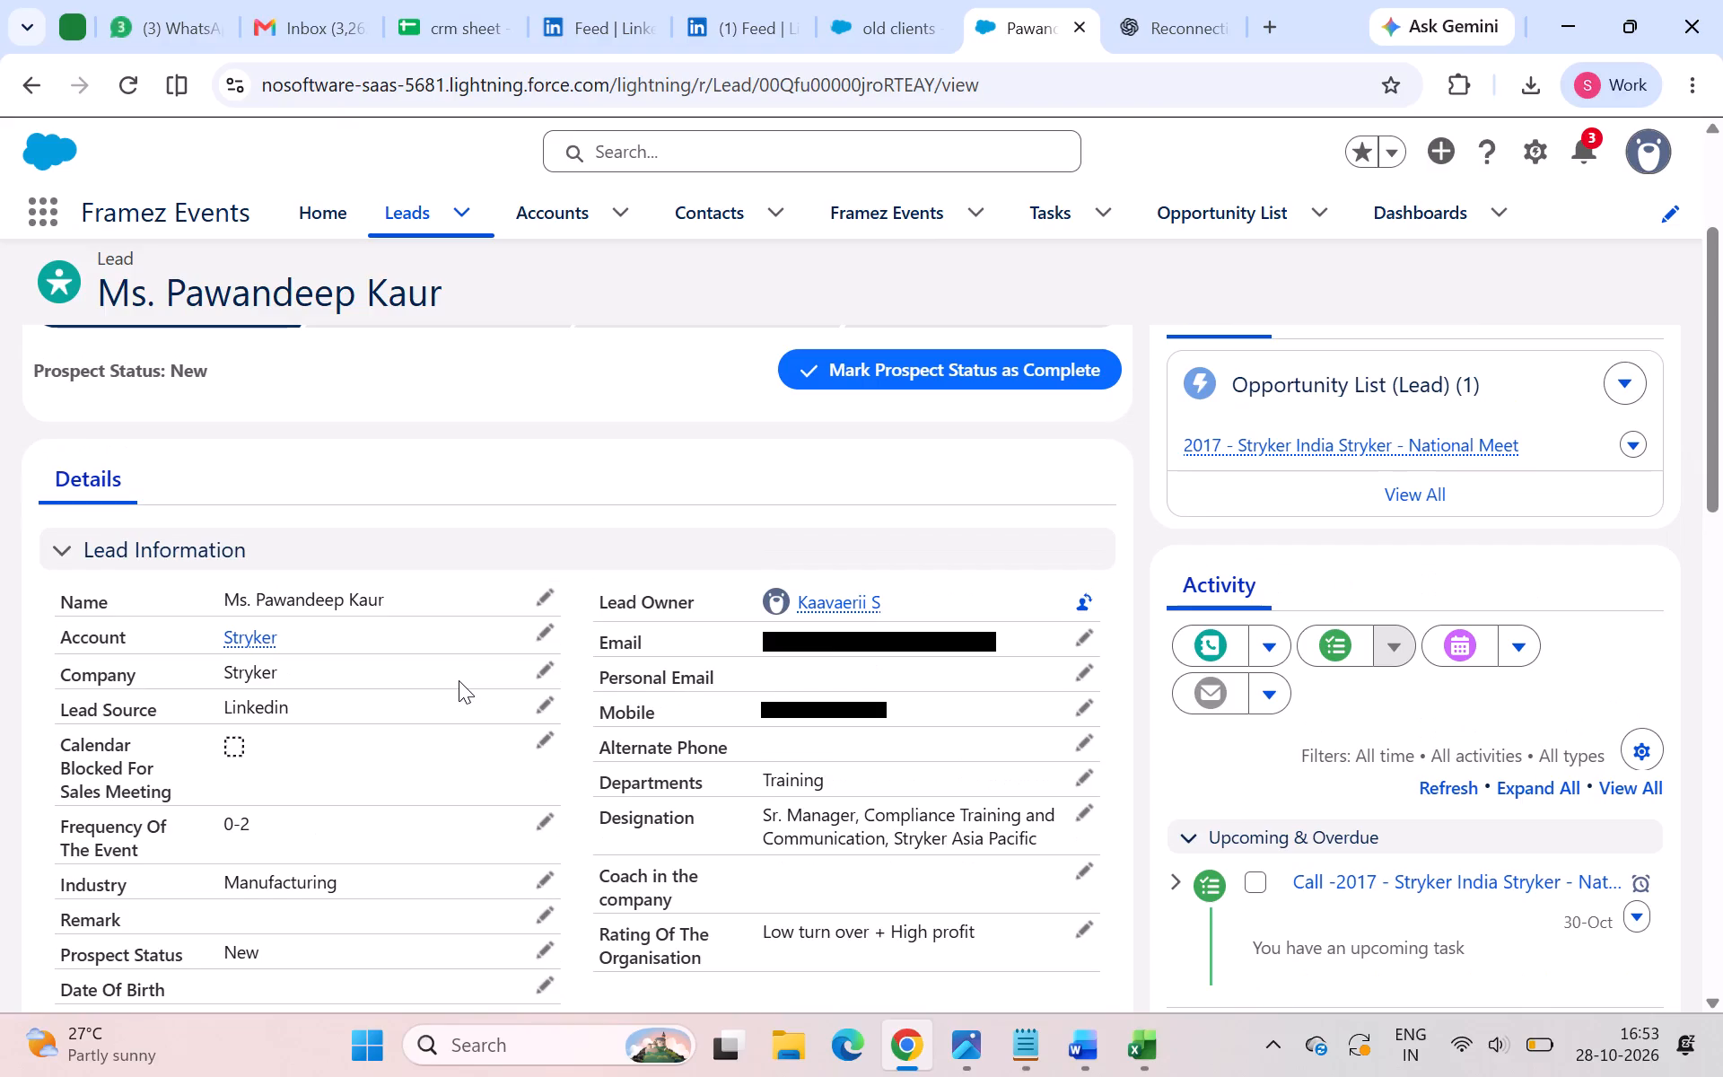
scroll(406, 711, "down", 3)
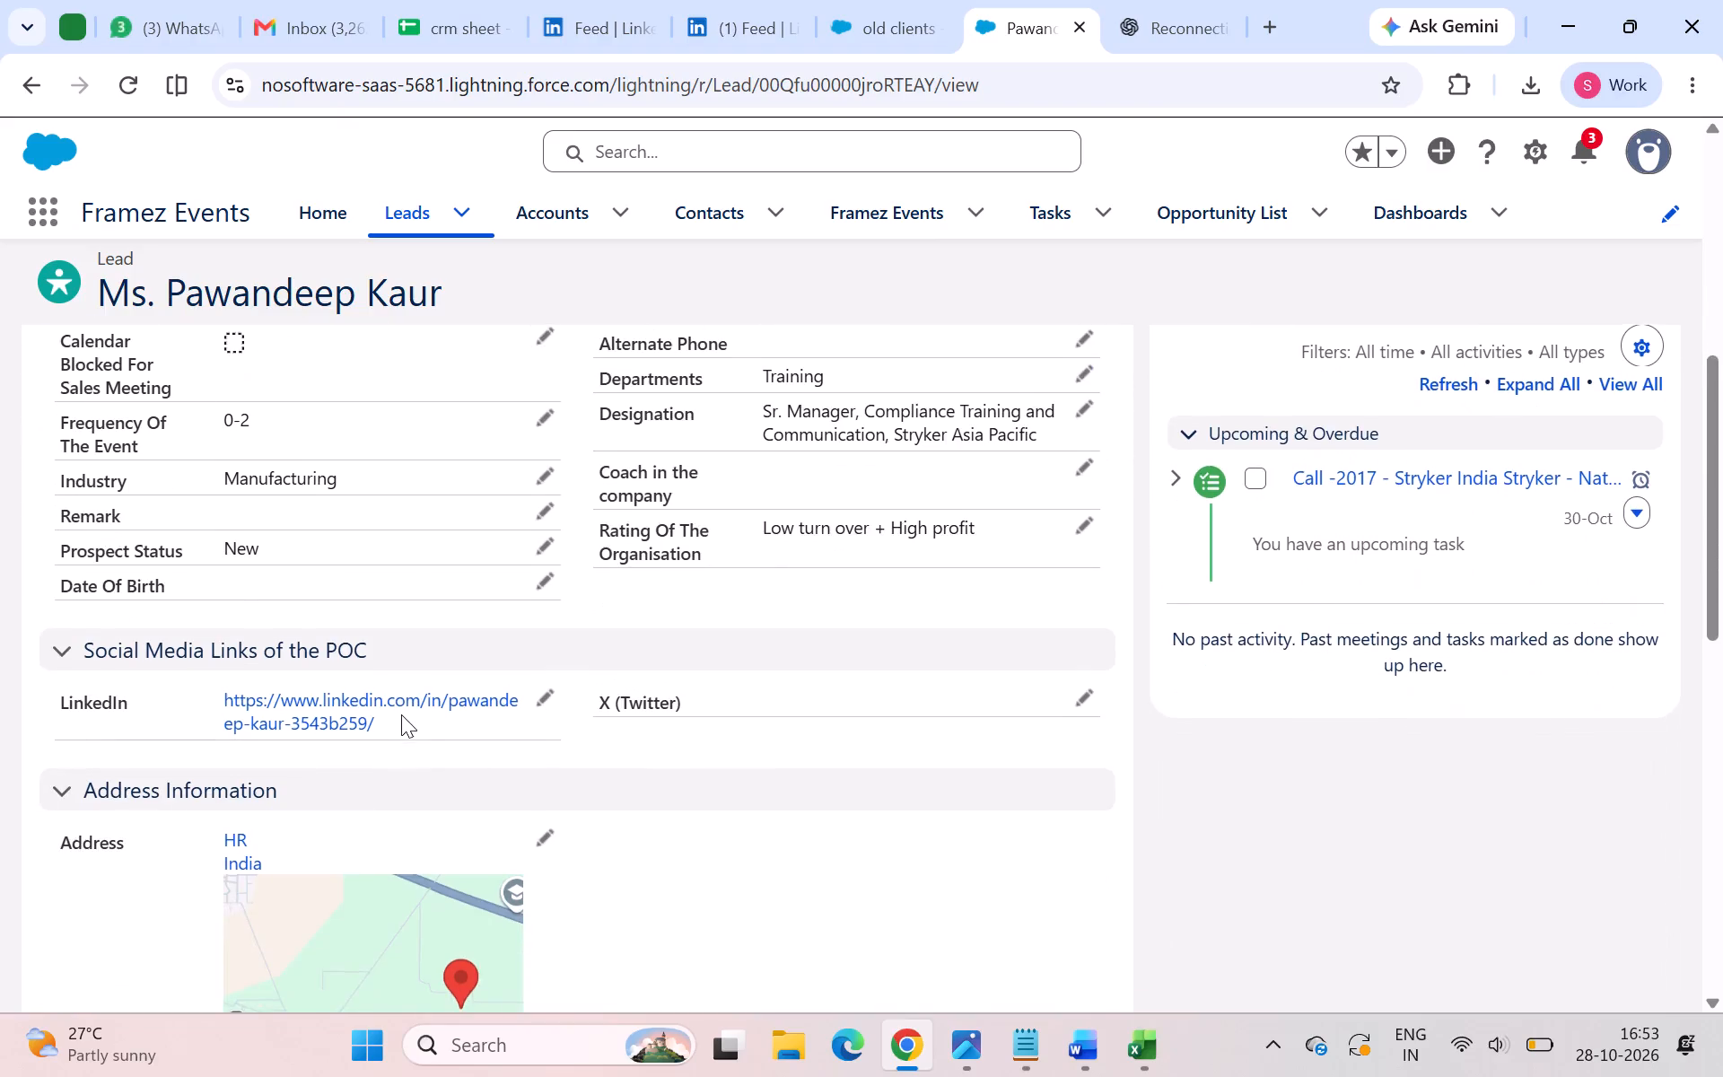
scroll(401, 714, "down", 5)
scroll(399, 715, "up", 4)
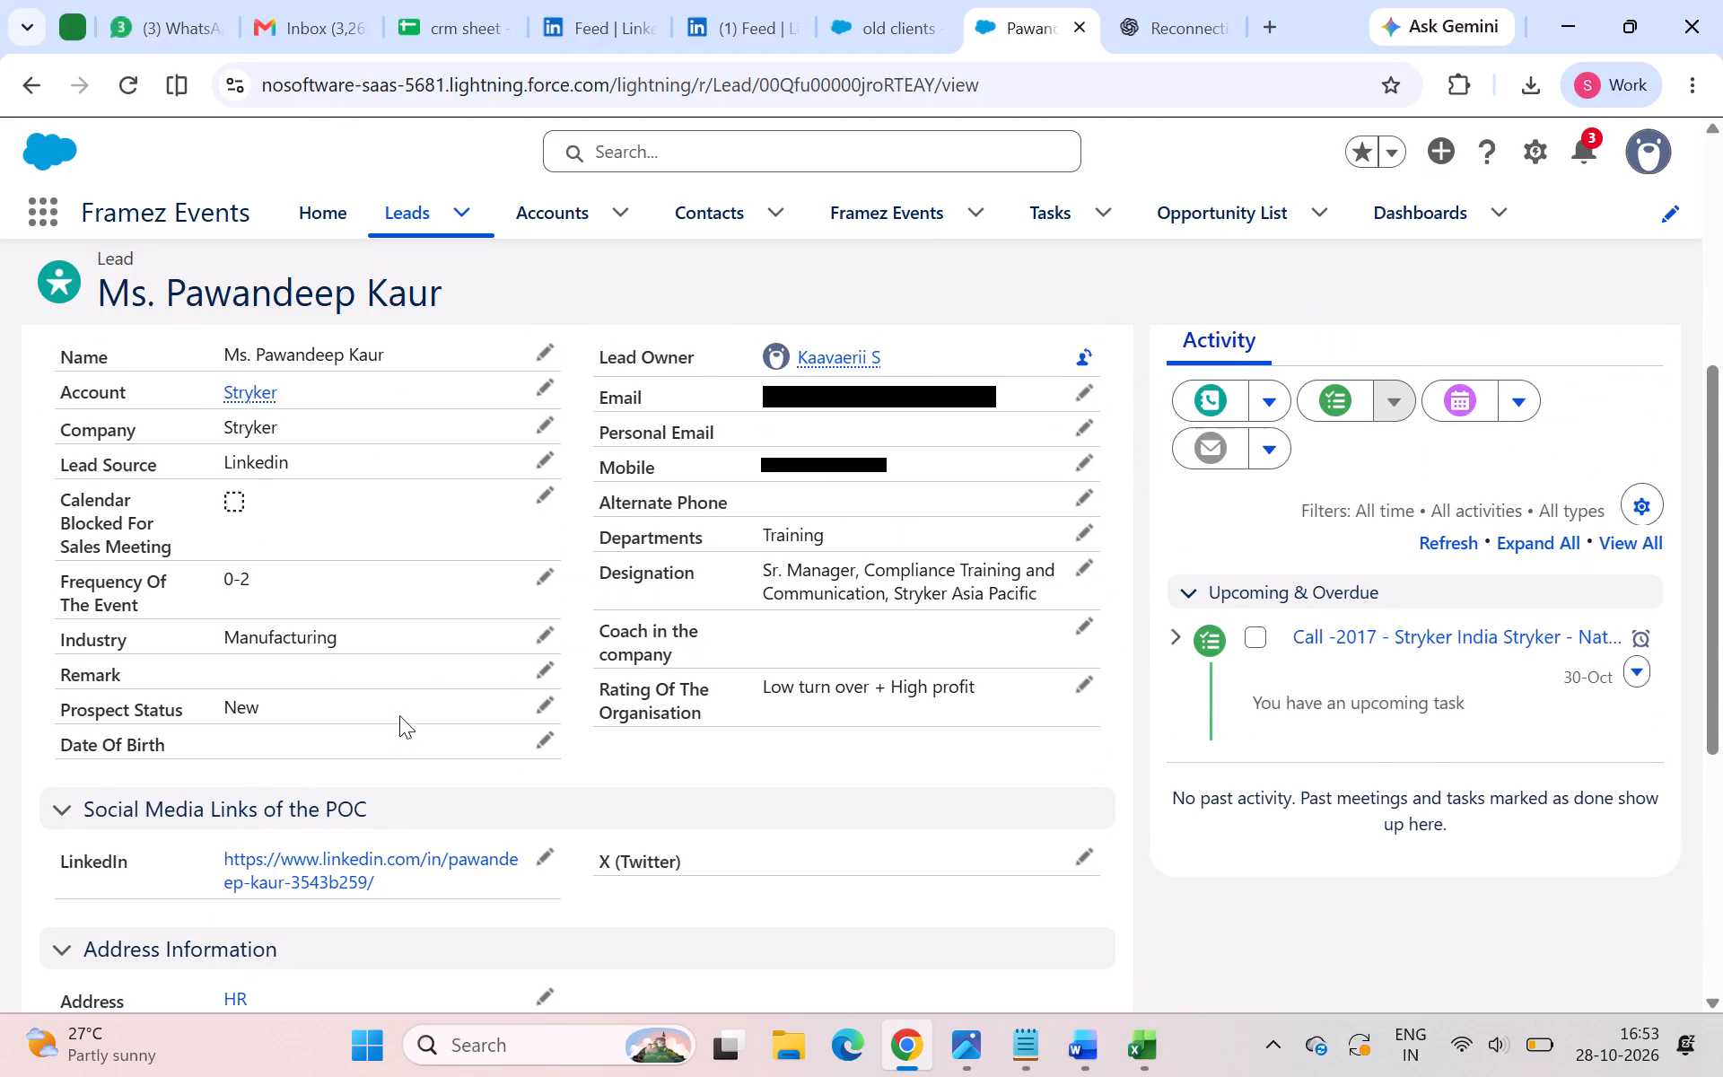
scroll(399, 715, "up", 3)
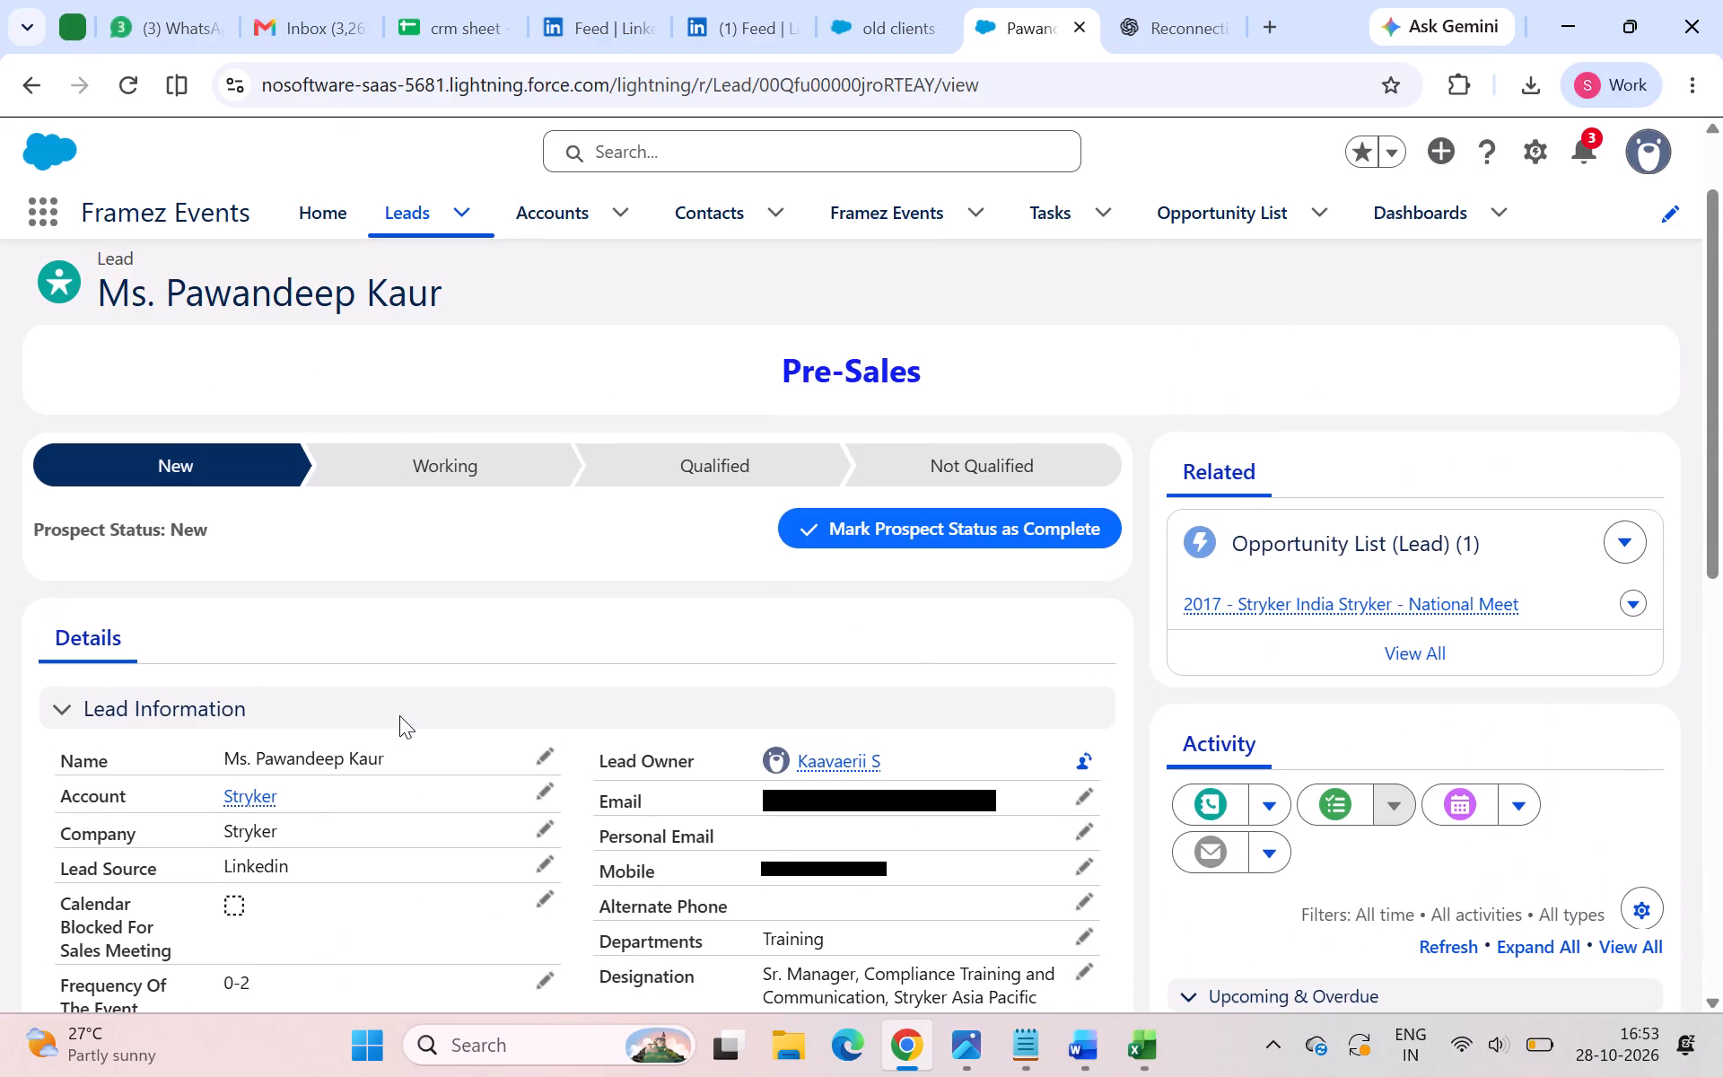
Return to the 2017 Stryker task to check its details and reopen the linked lead record.
left_click(29, 75)
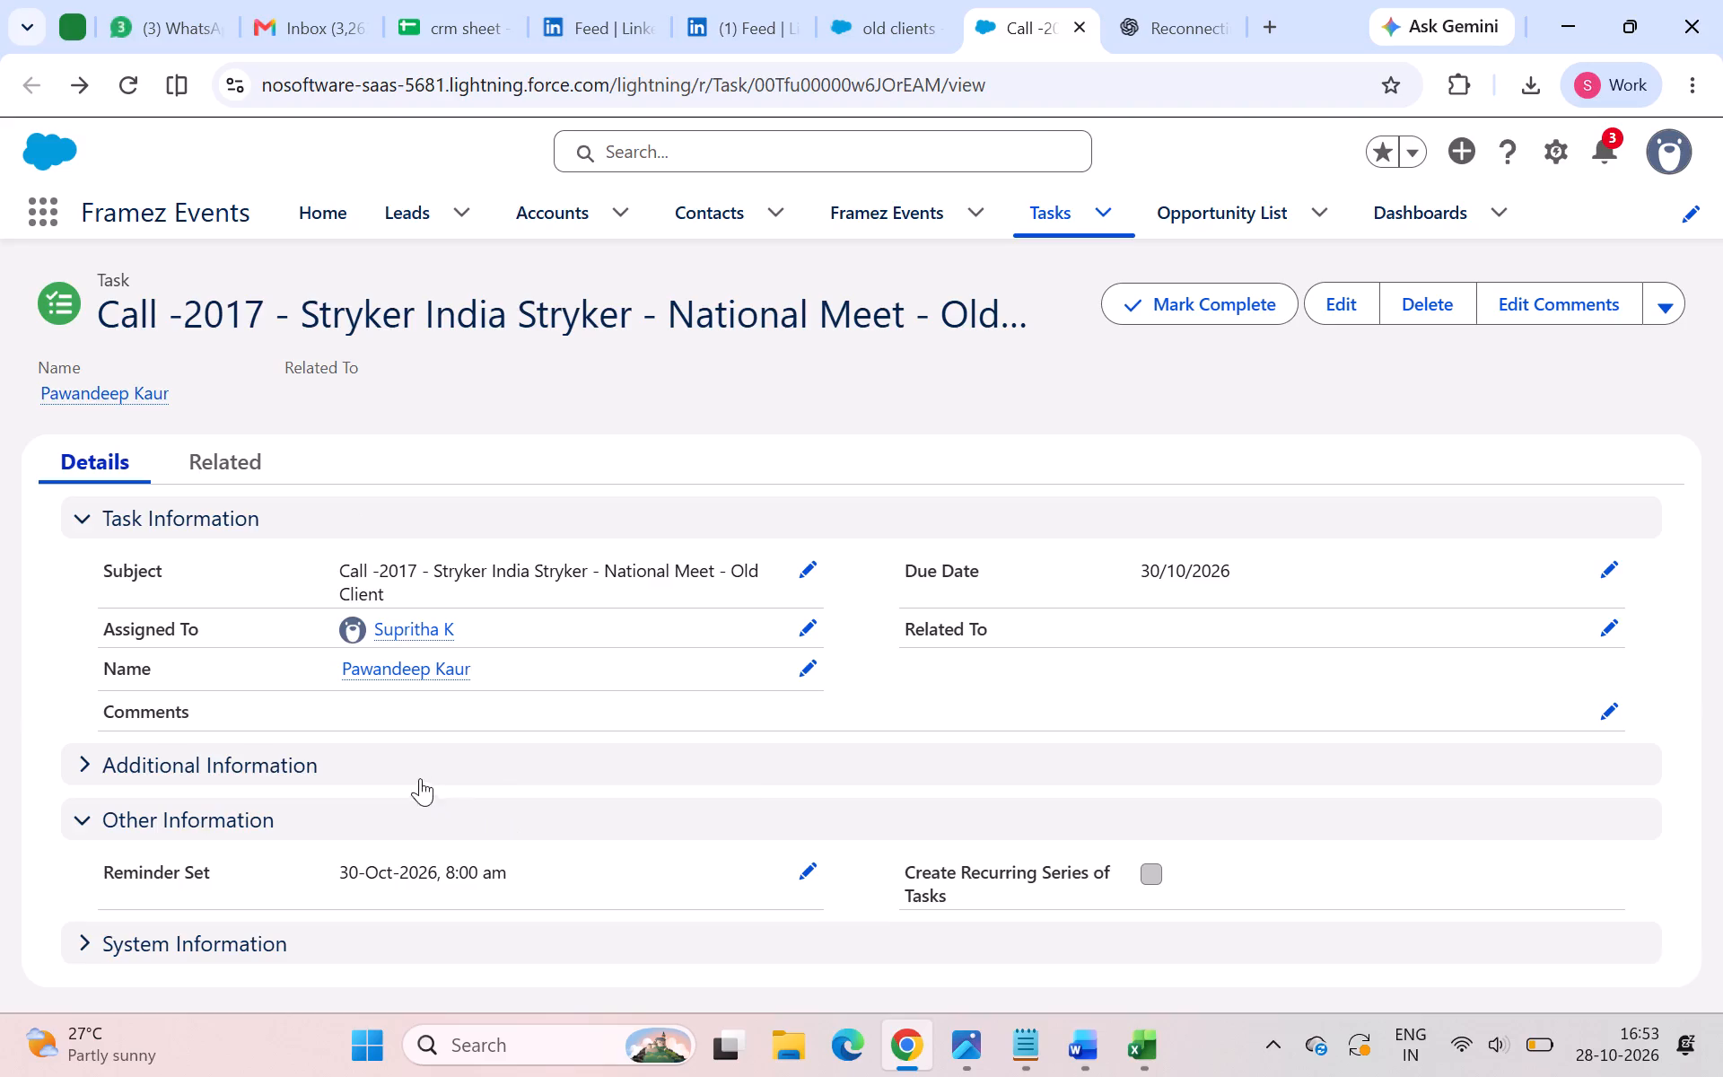
scroll(889, 778, "down", 3)
scroll(889, 778, "up", 4)
left_click(386, 667)
scroll(587, 670, "down", 4)
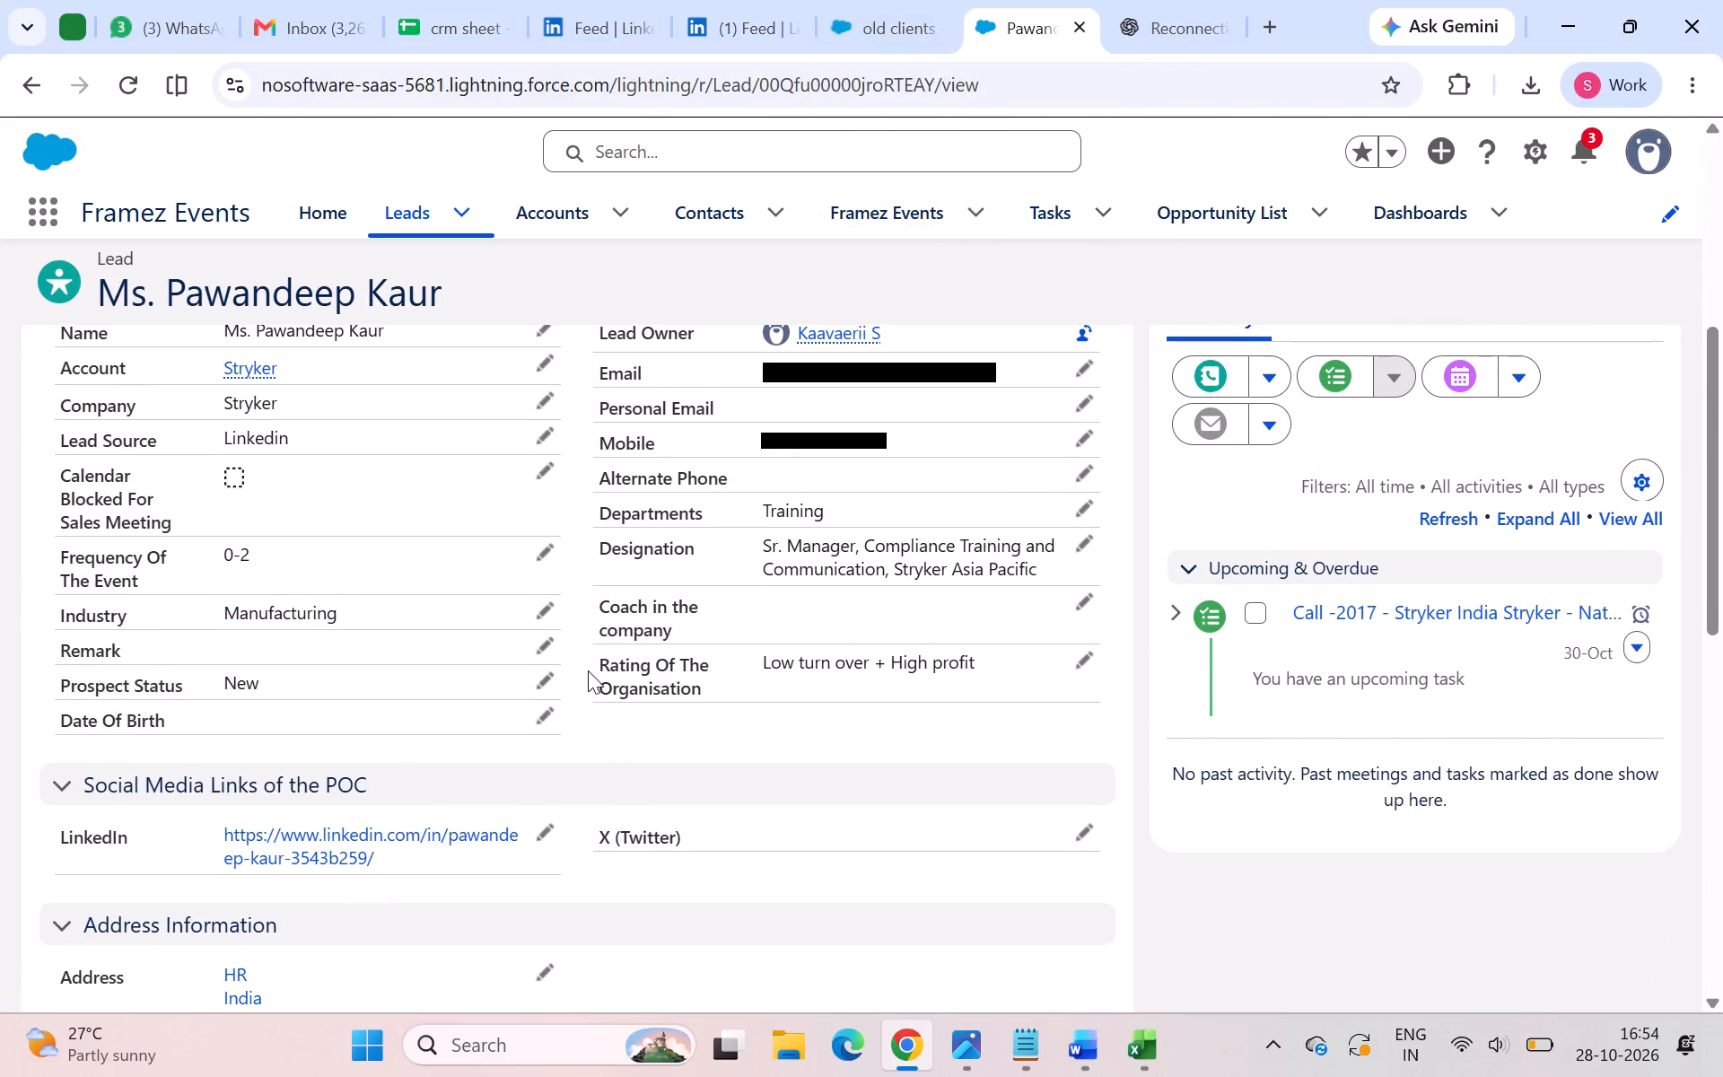
scroll(588, 670, "up", 6)
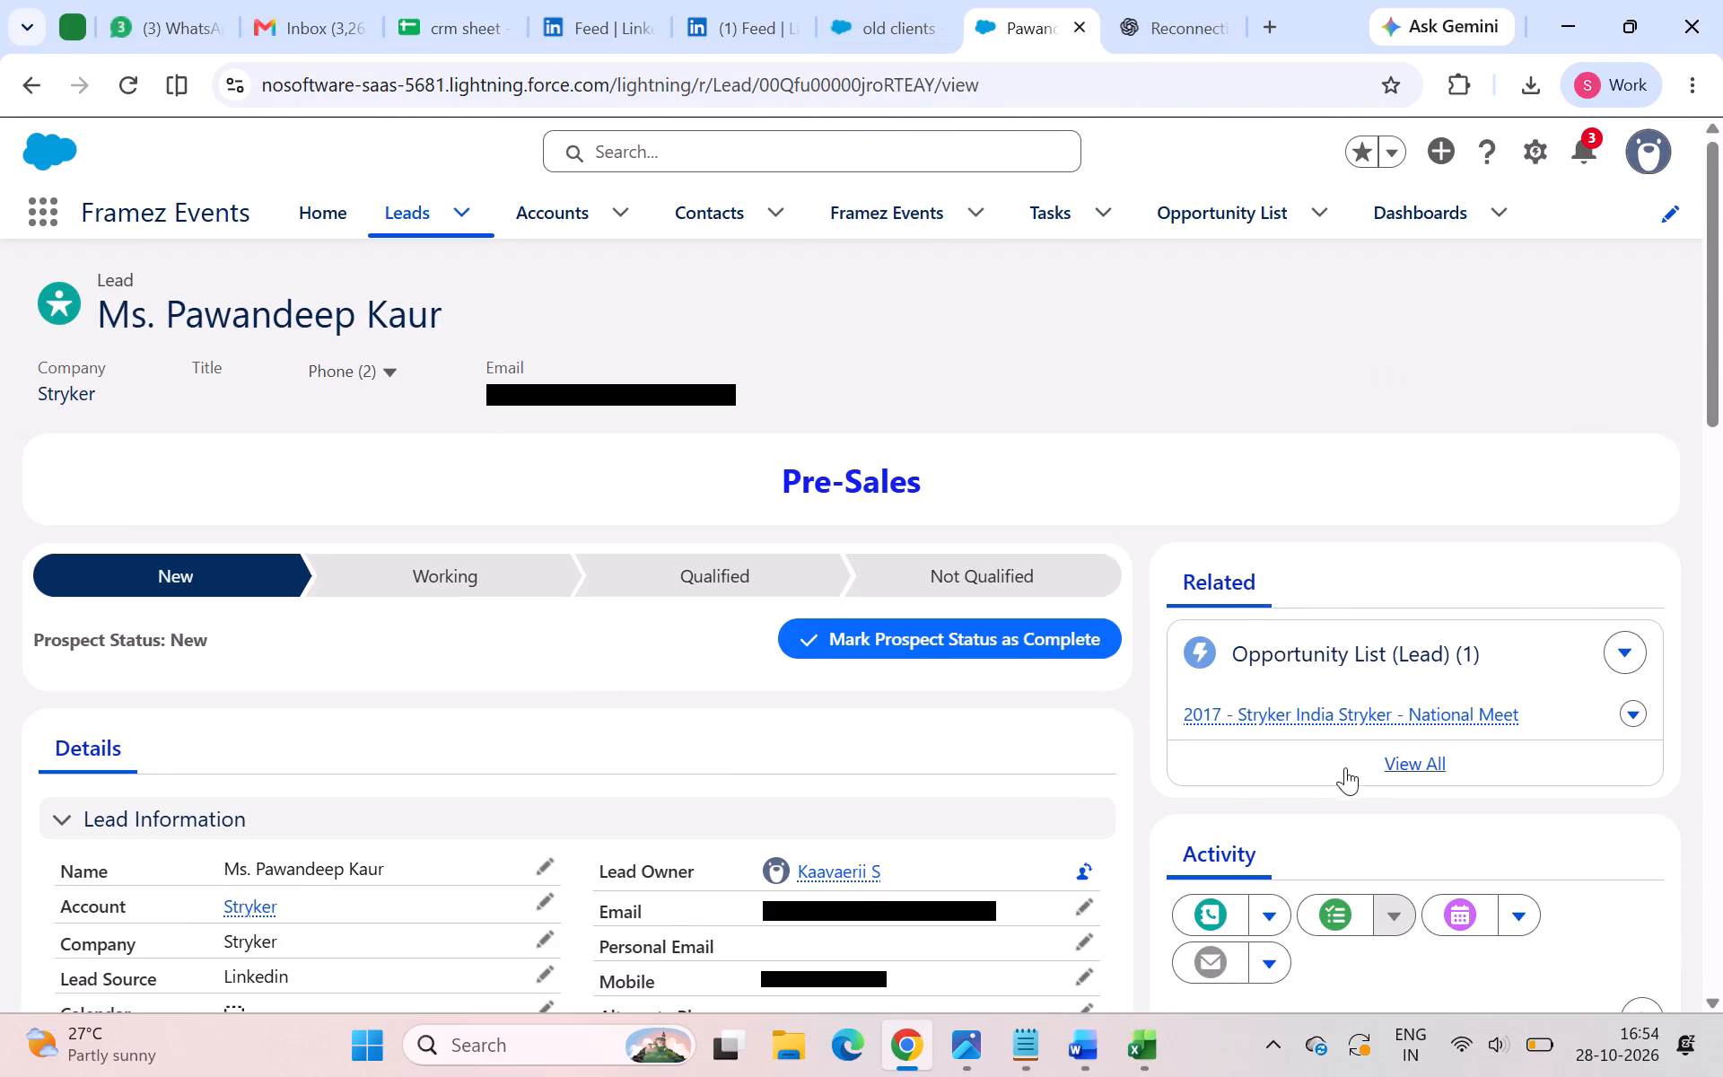
Read the details of the lead's 2017 Stryker India National Meet opportunity, including its reference comment, and go back to the lead.
left_click(1386, 712)
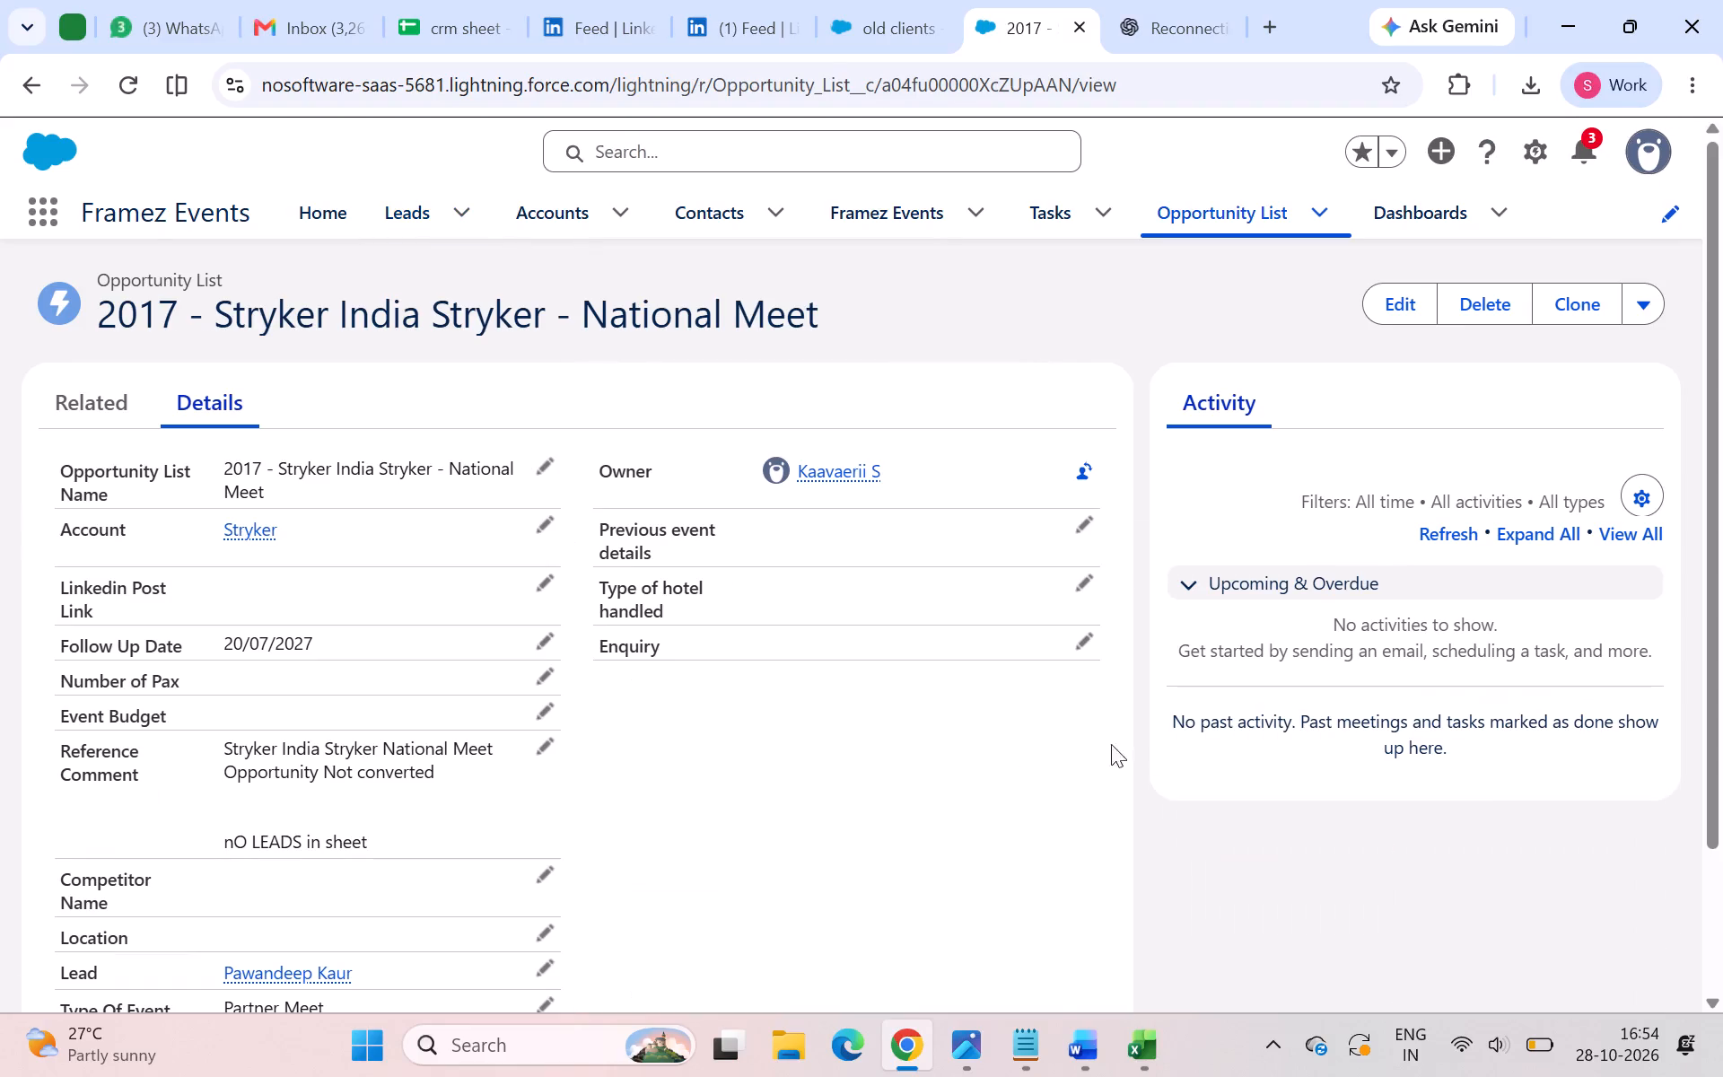
scroll(823, 737, "down", 3)
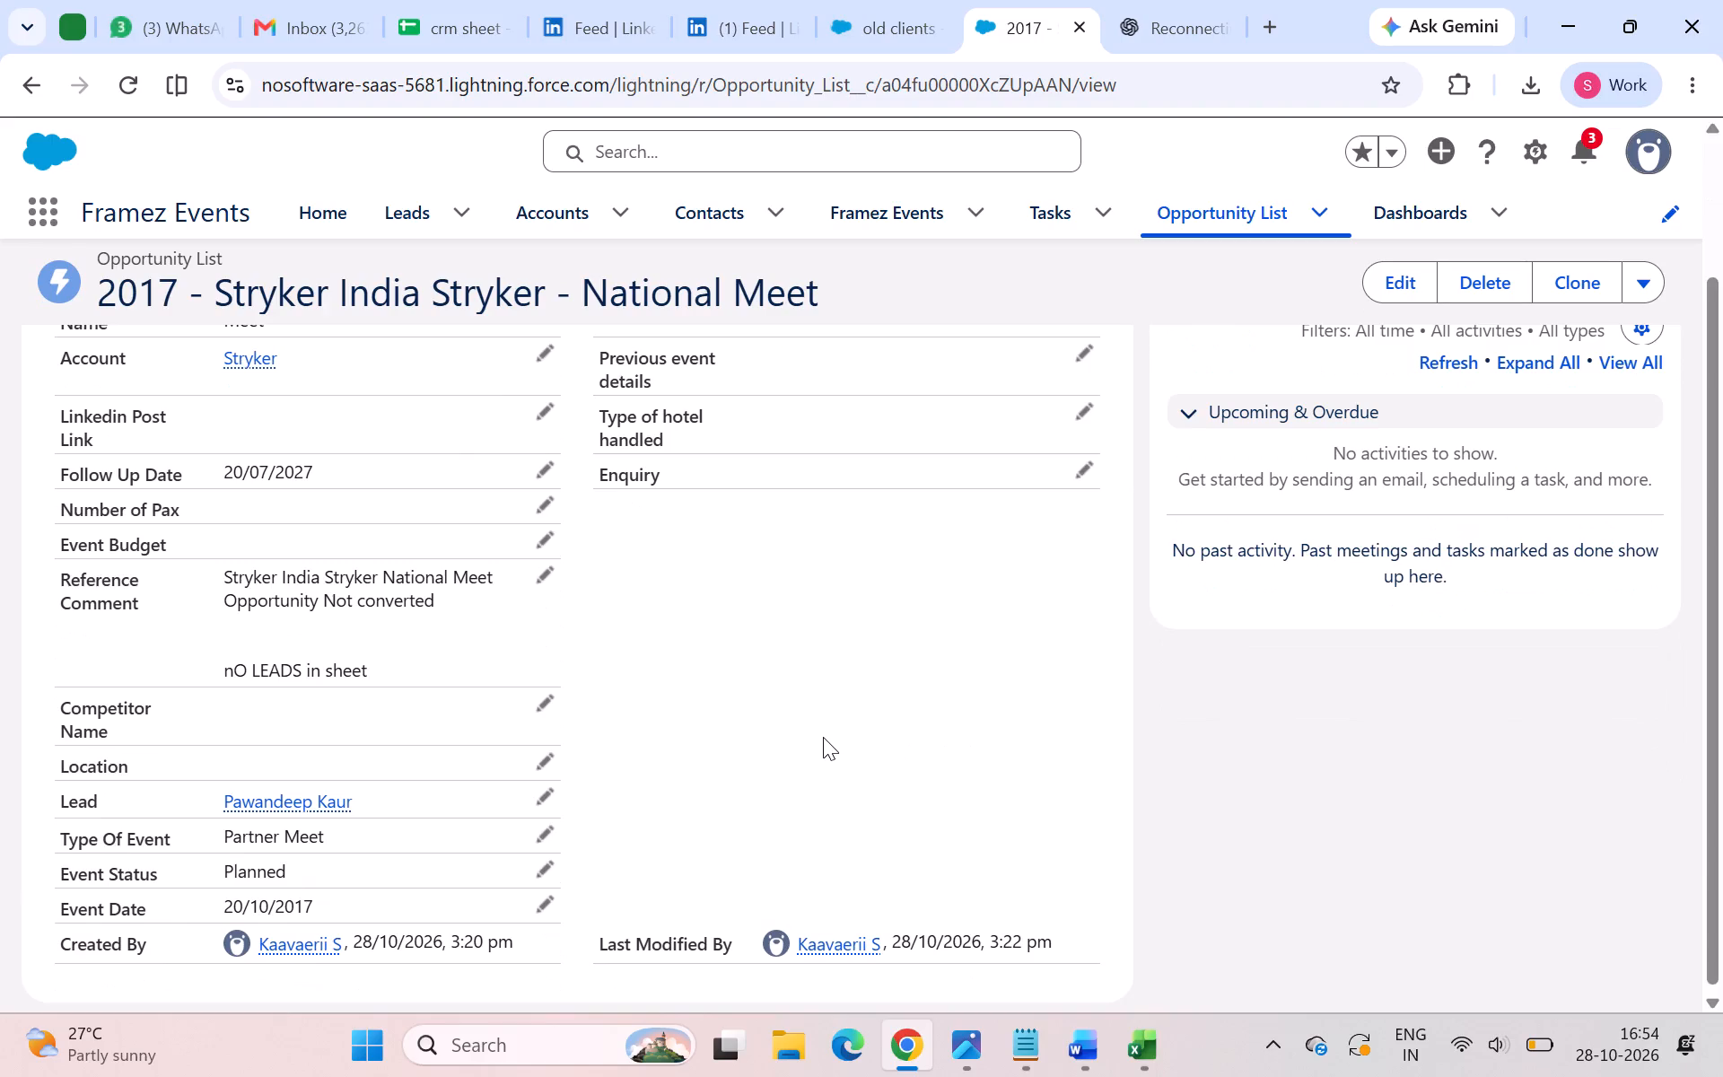
left_click(858, 0)
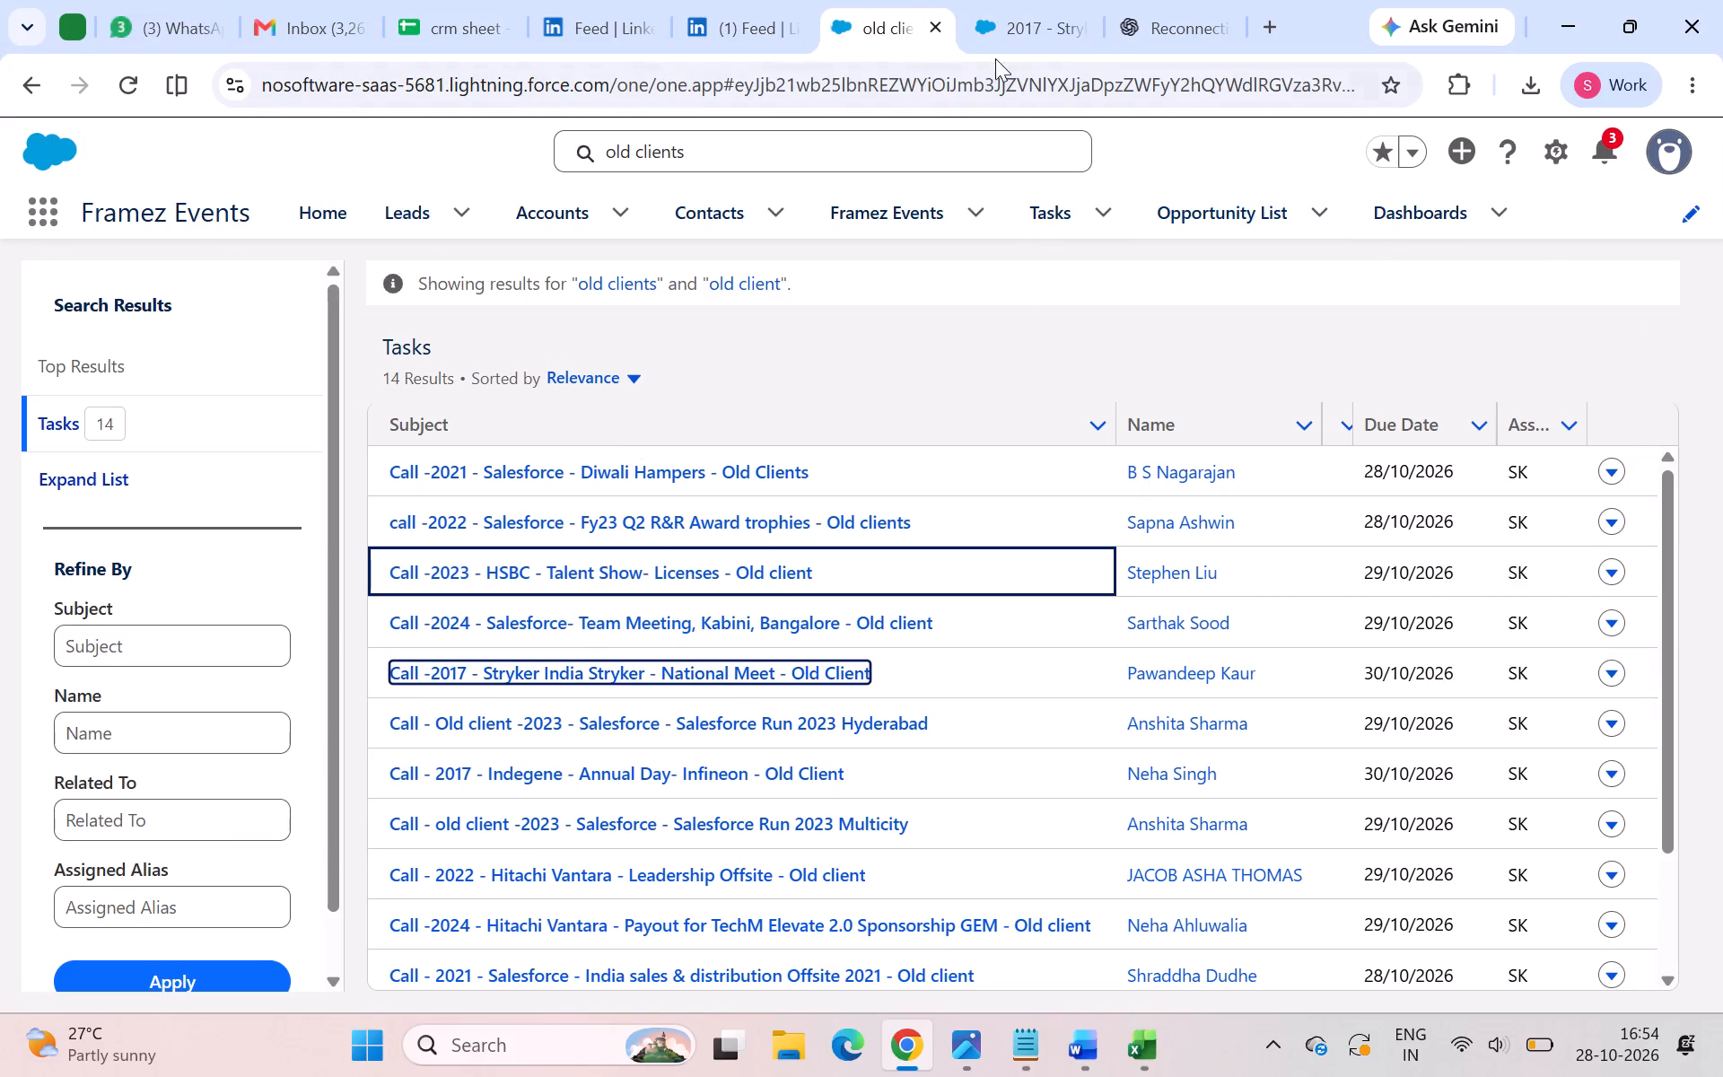
left_click(986, 22)
left_click(12, 90)
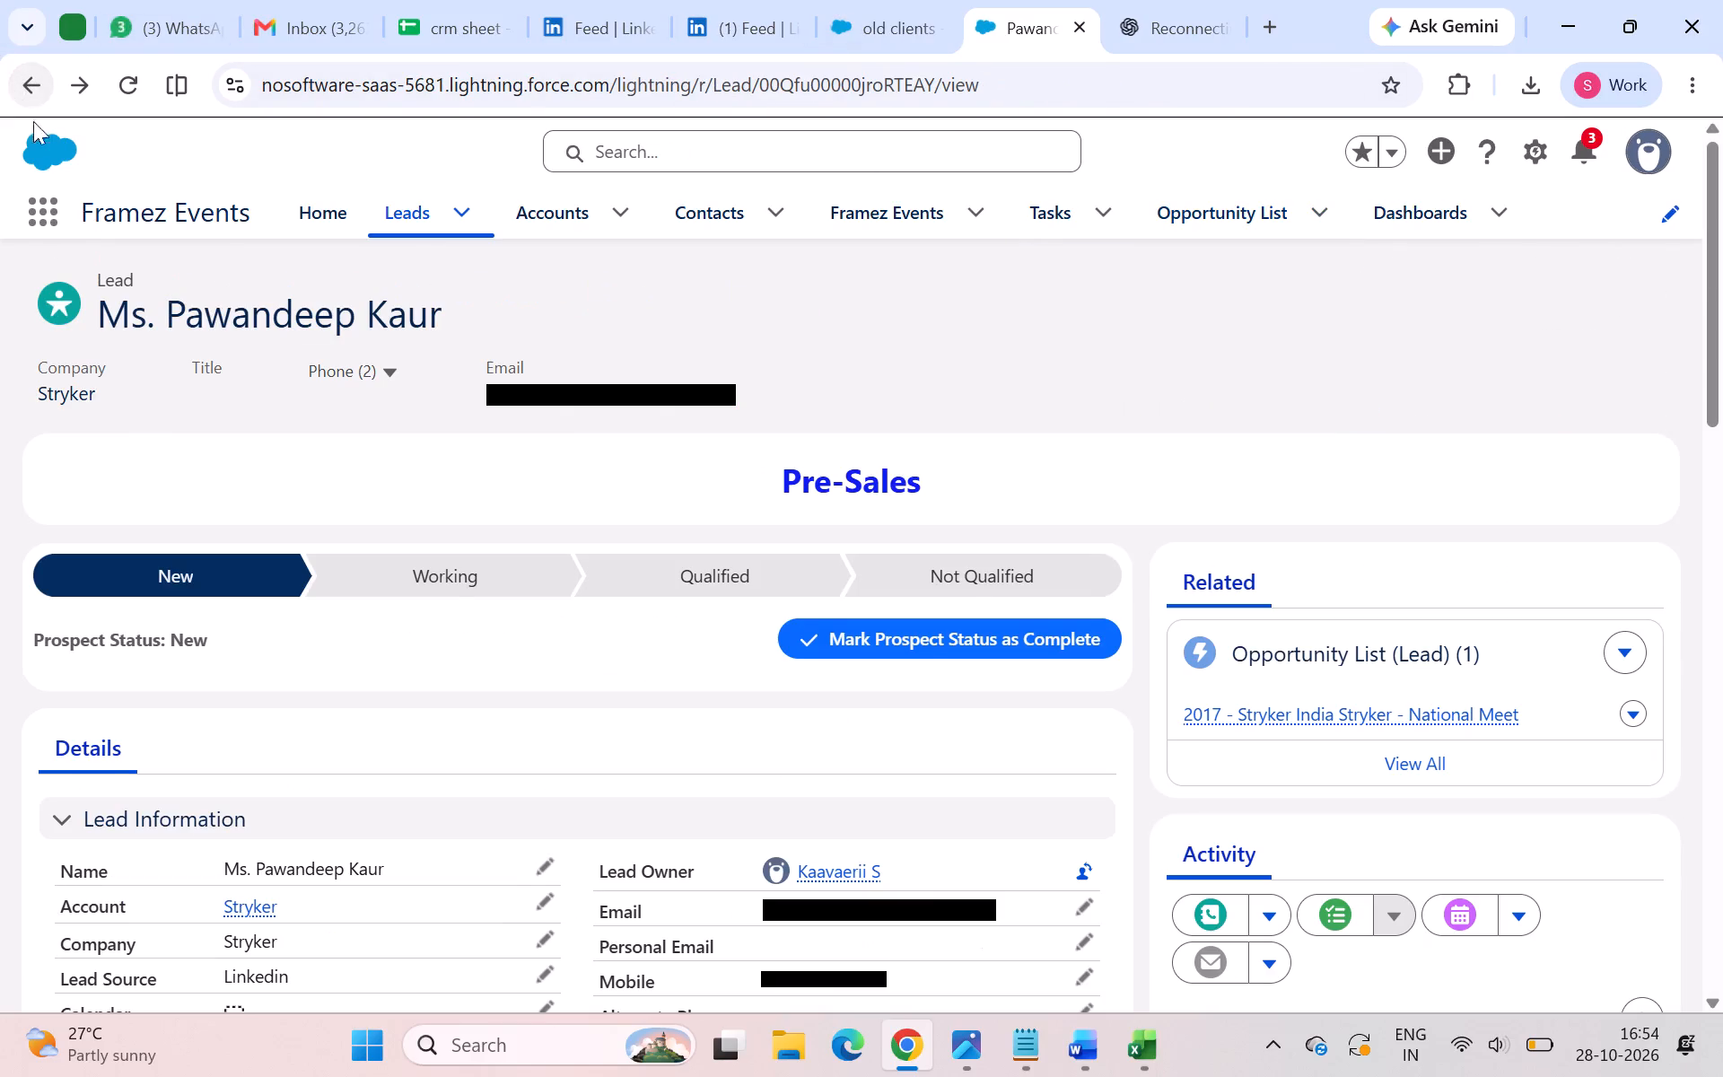
Open the Stryker lead's LinkedIn profile from the social media links, check the current company, and return to the lead record.
scroll(475, 864, "down", 2)
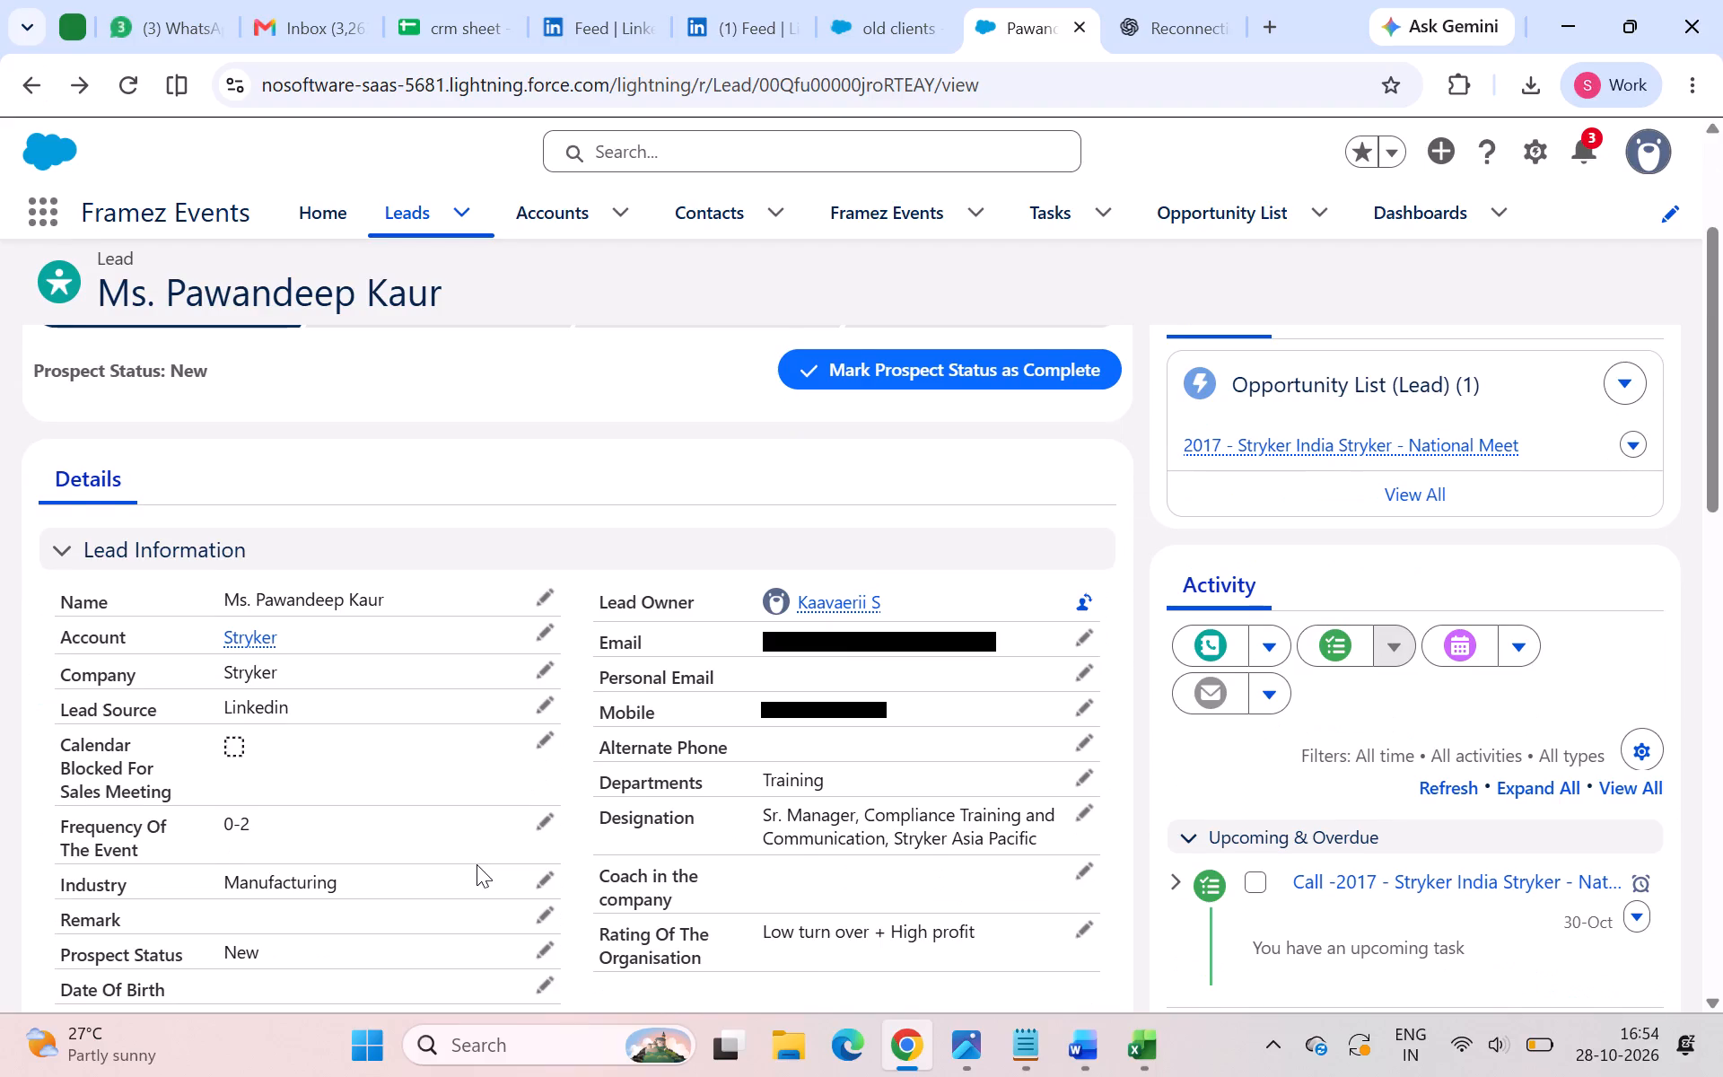
scroll(477, 864, "down", 4)
left_click(333, 583)
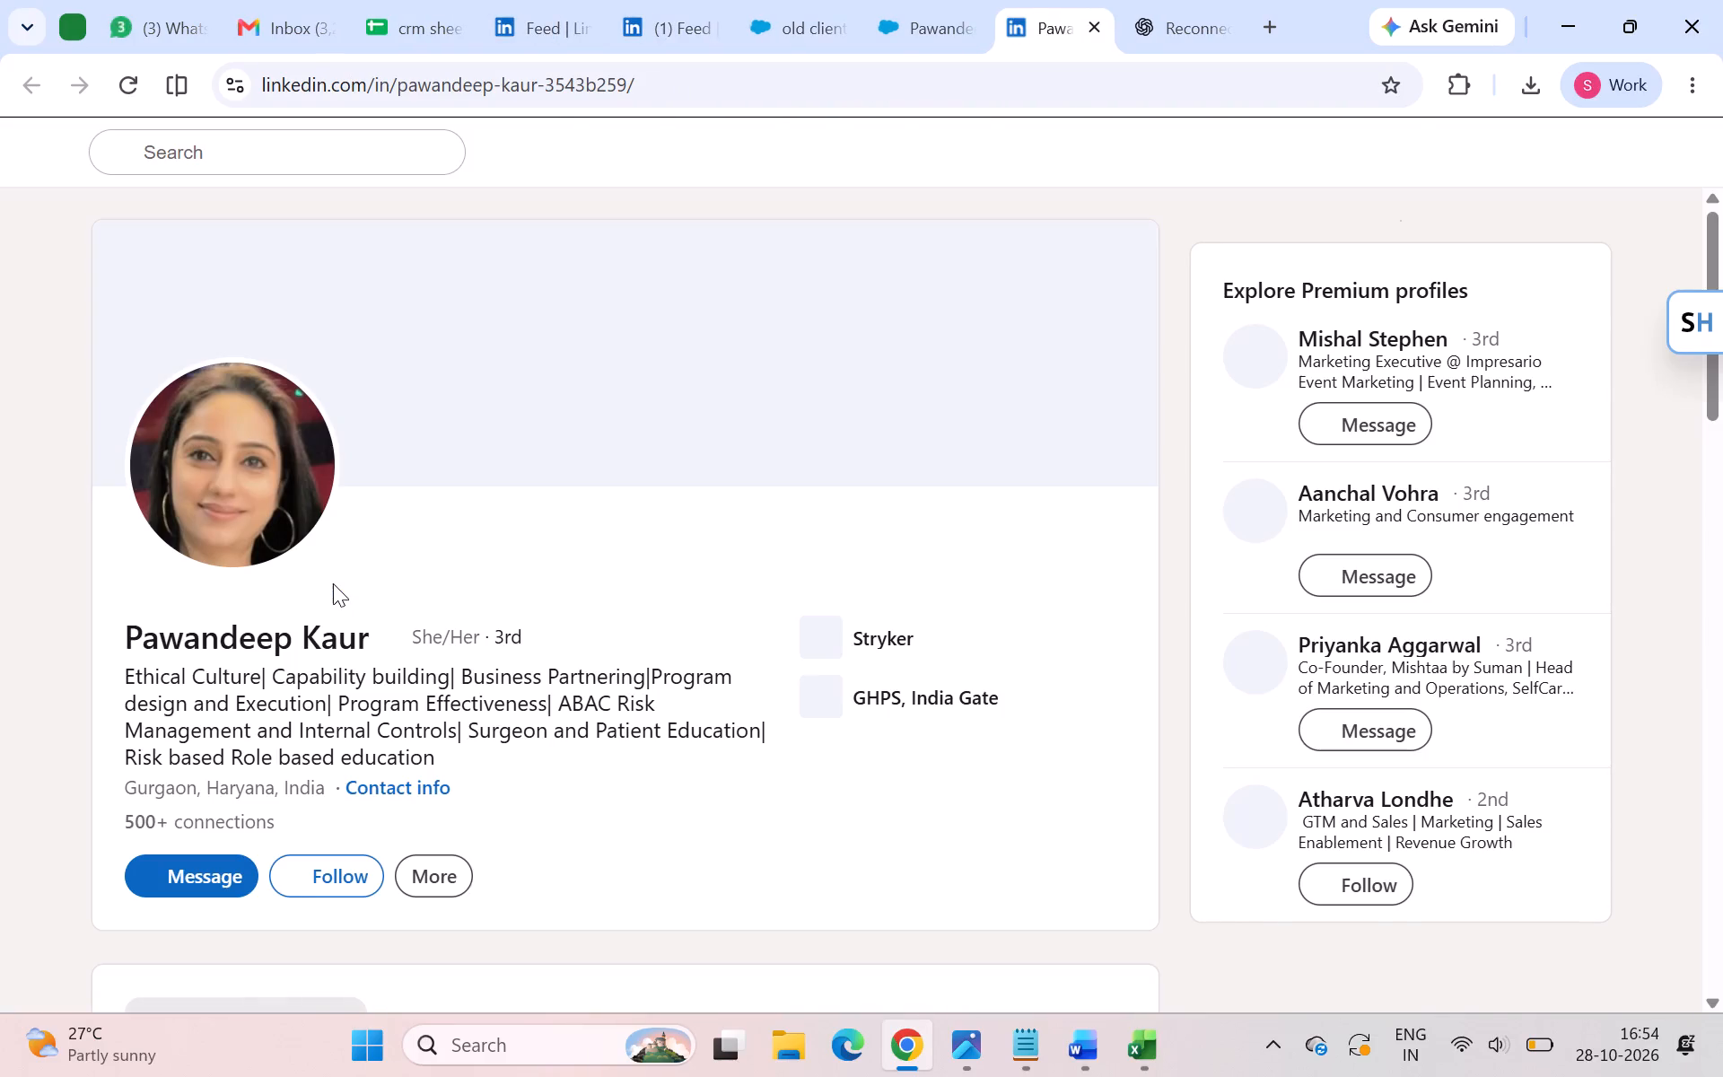
left_click(906, 10)
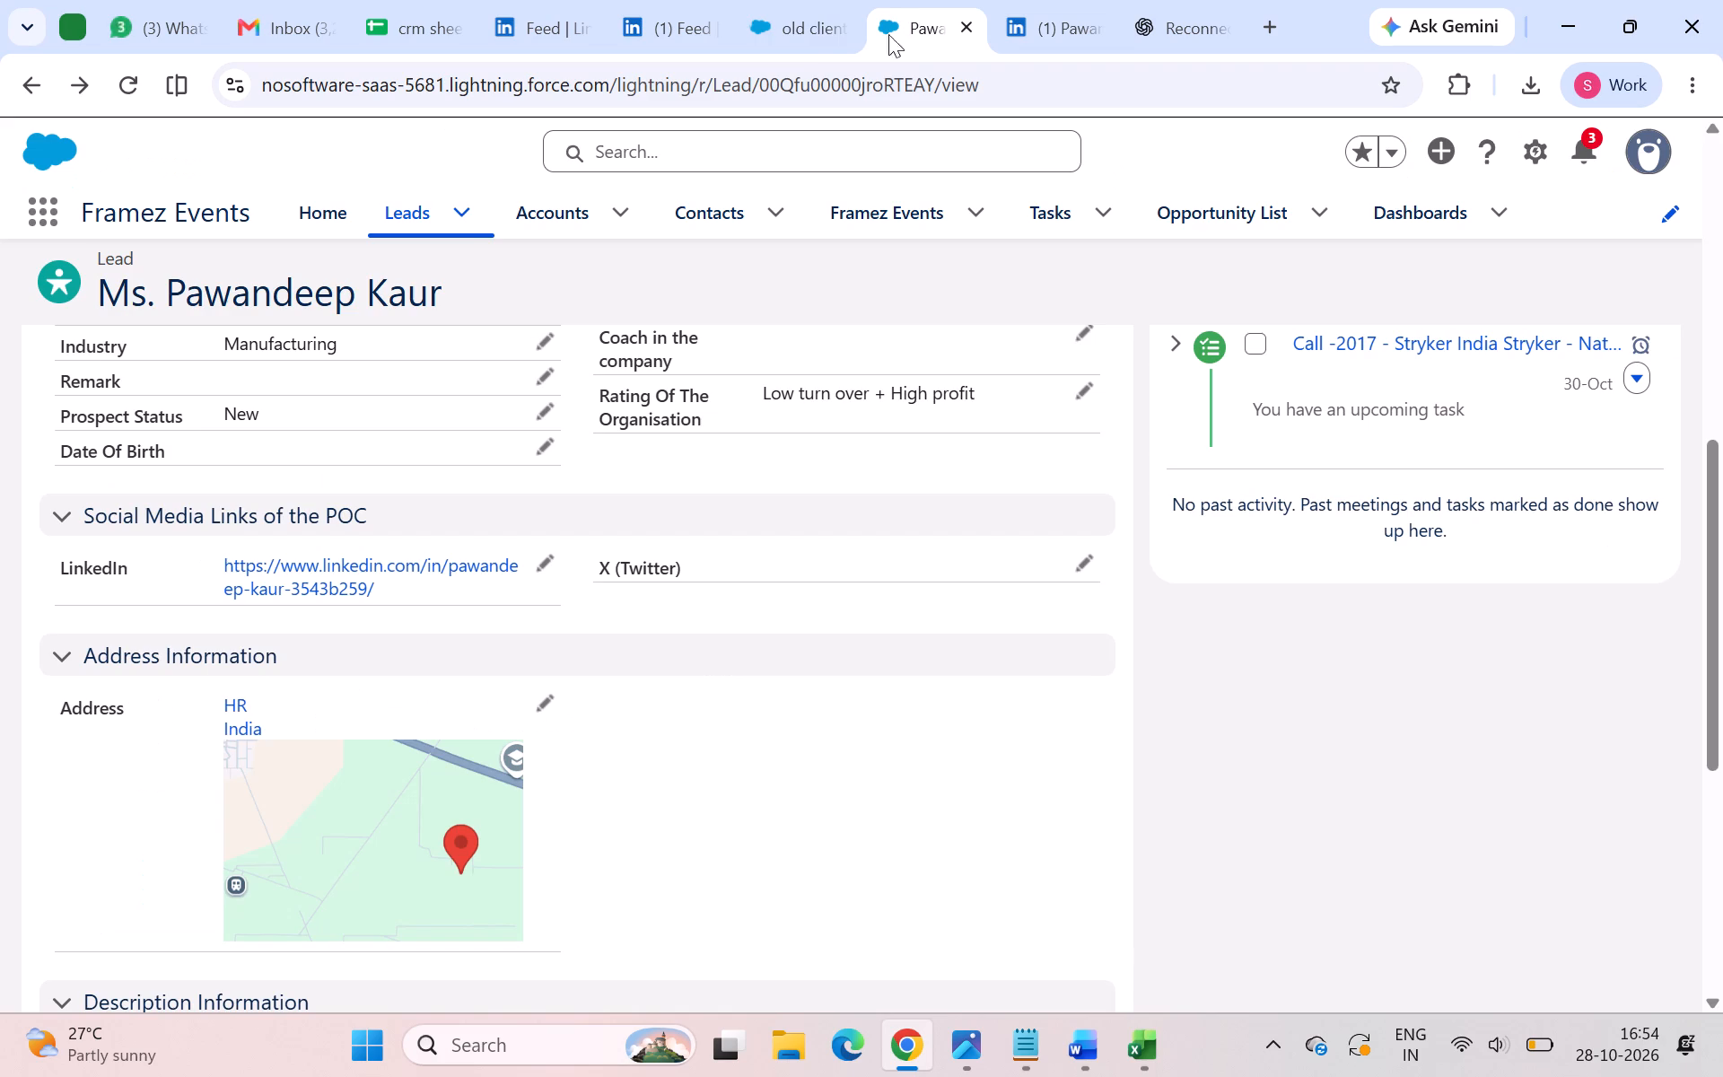
left_click(805, 29)
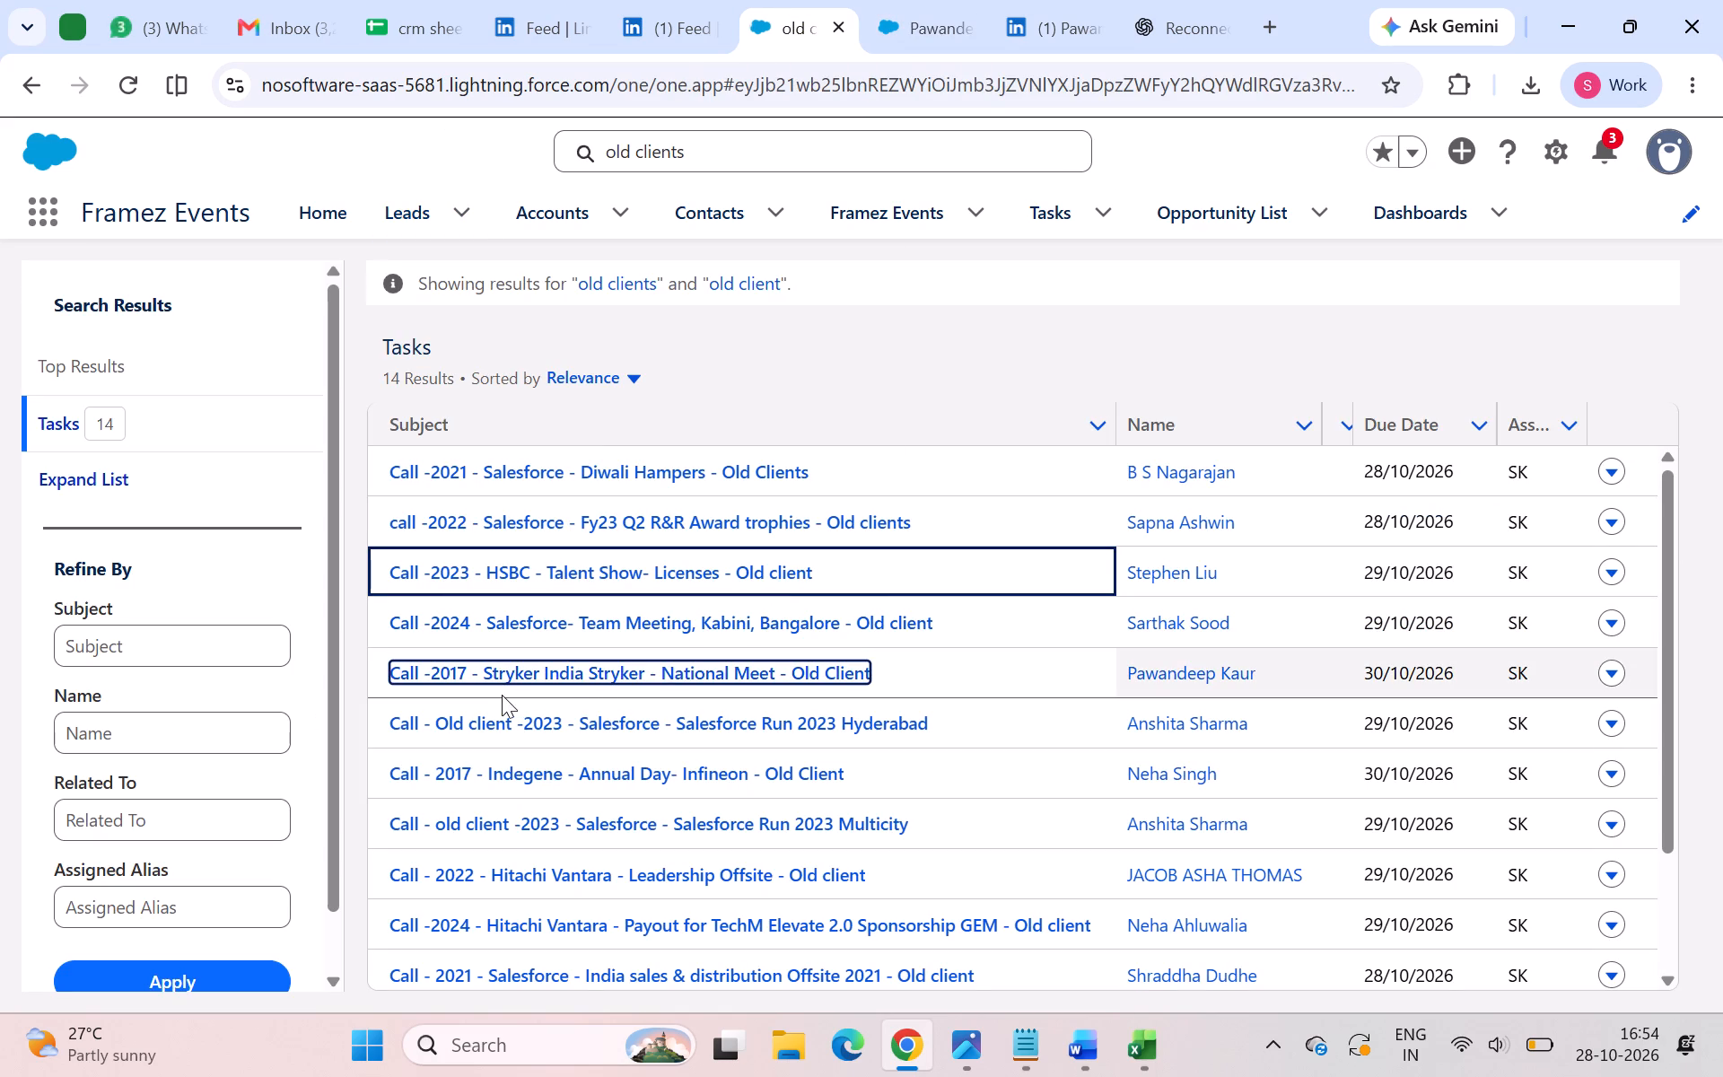
left_click(1033, 11)
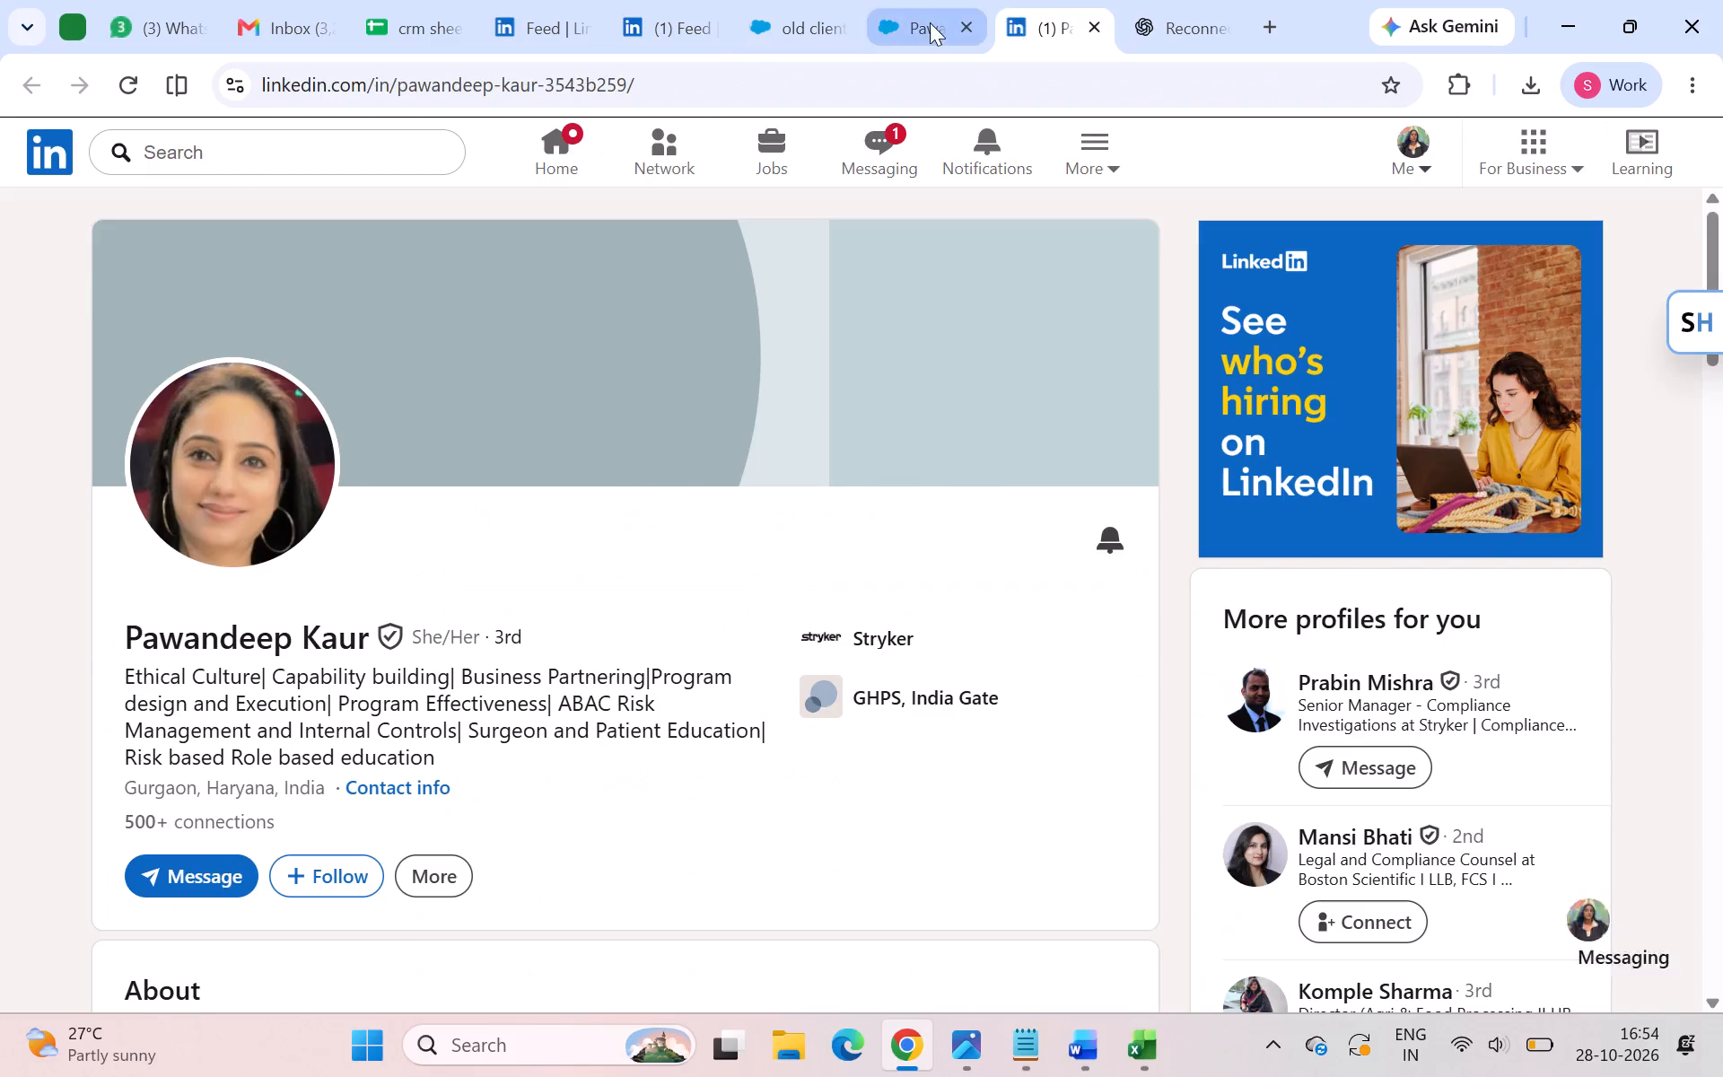
left_click(930, 22)
scroll(852, 460, "up", 4)
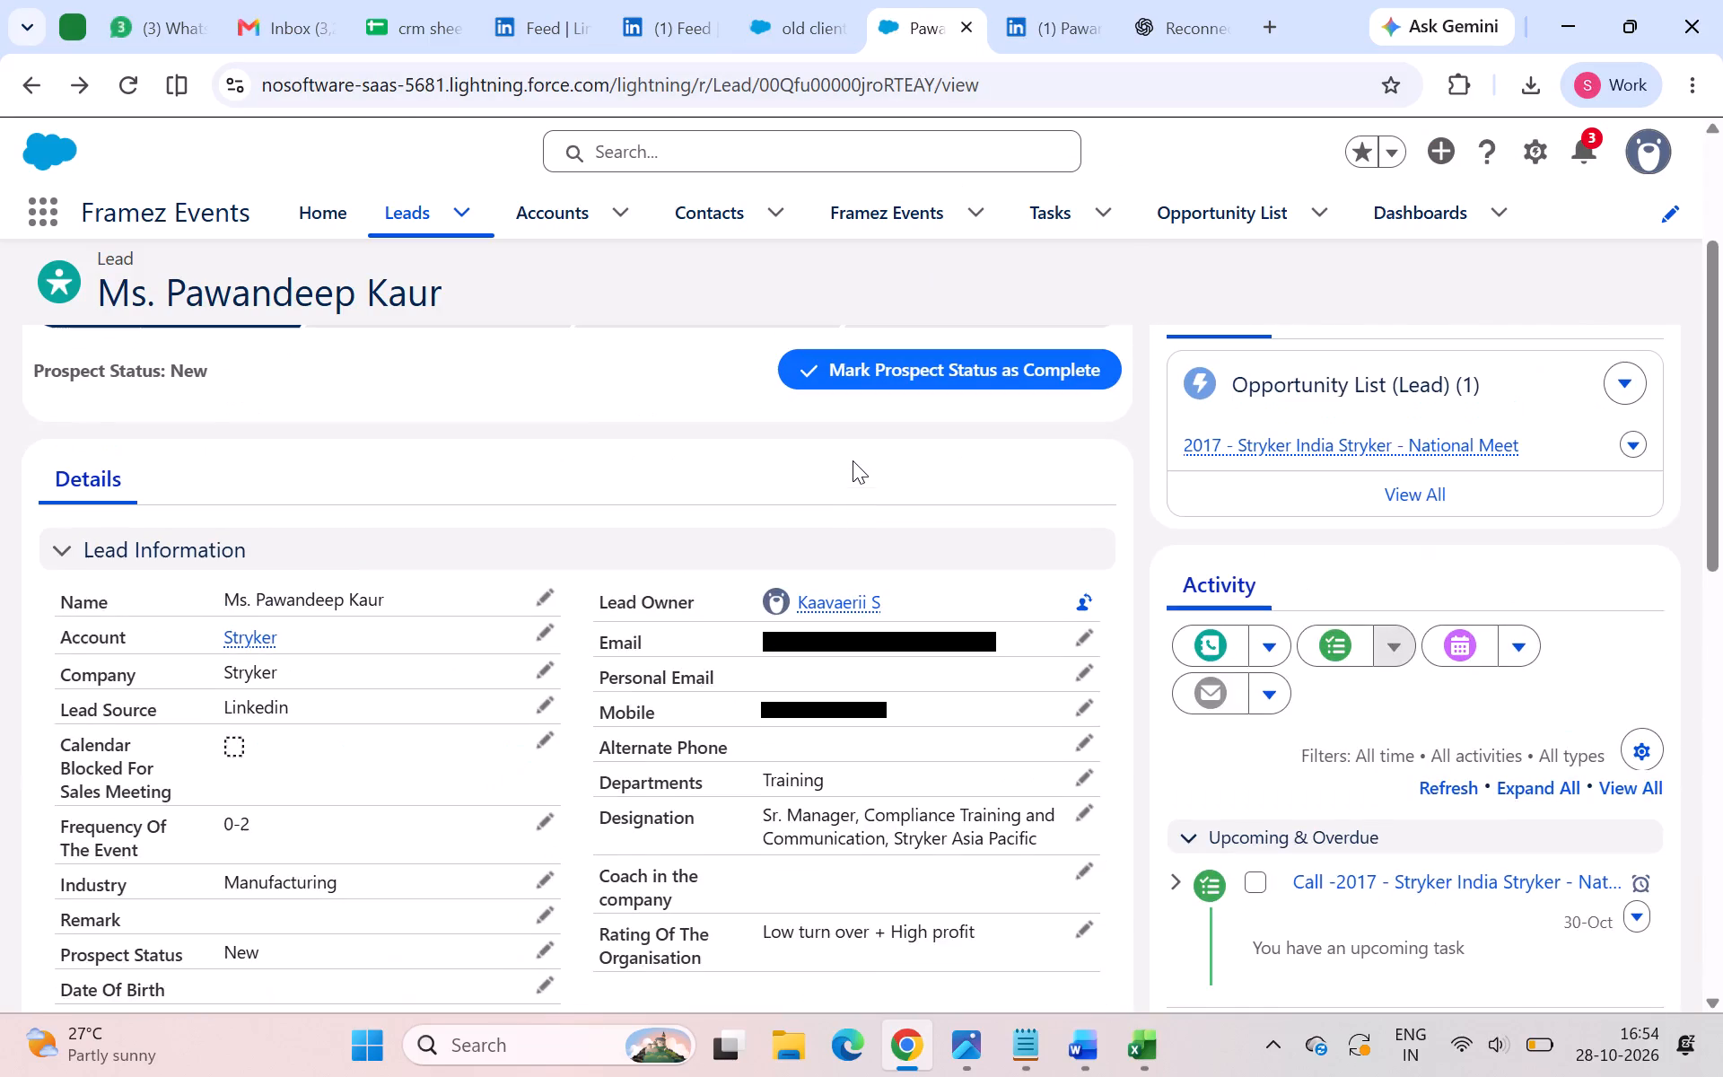
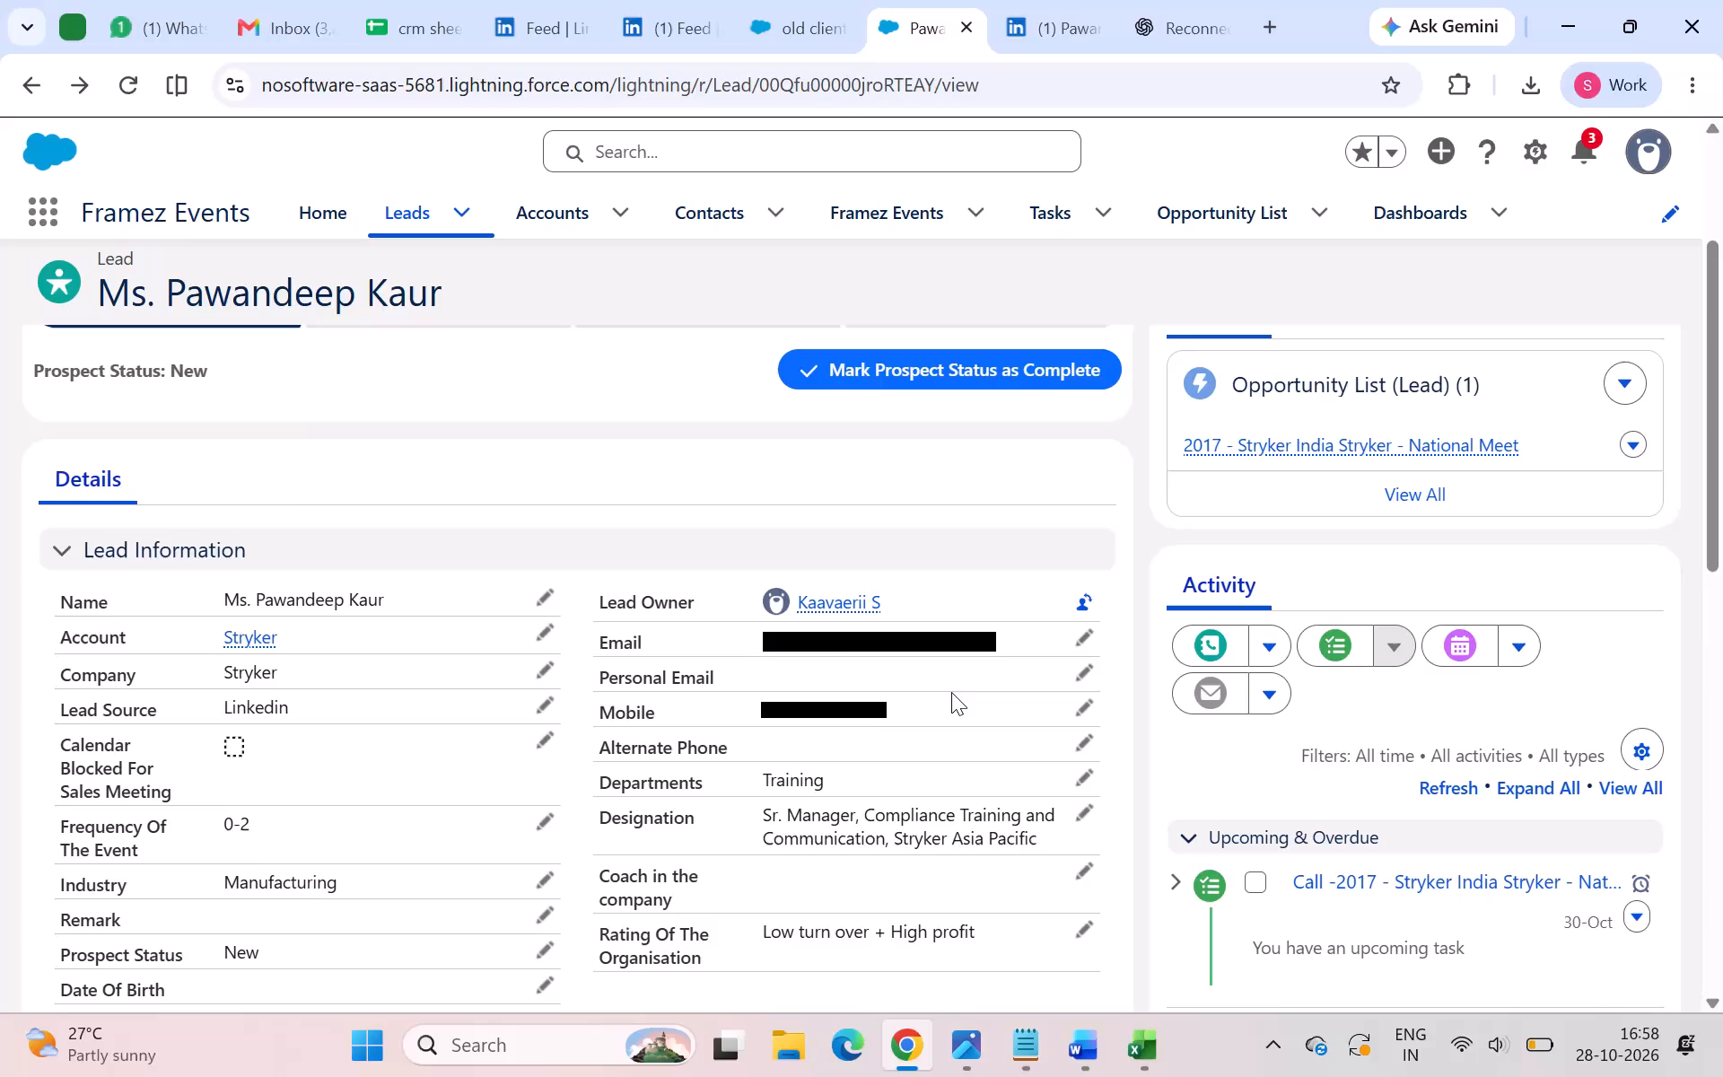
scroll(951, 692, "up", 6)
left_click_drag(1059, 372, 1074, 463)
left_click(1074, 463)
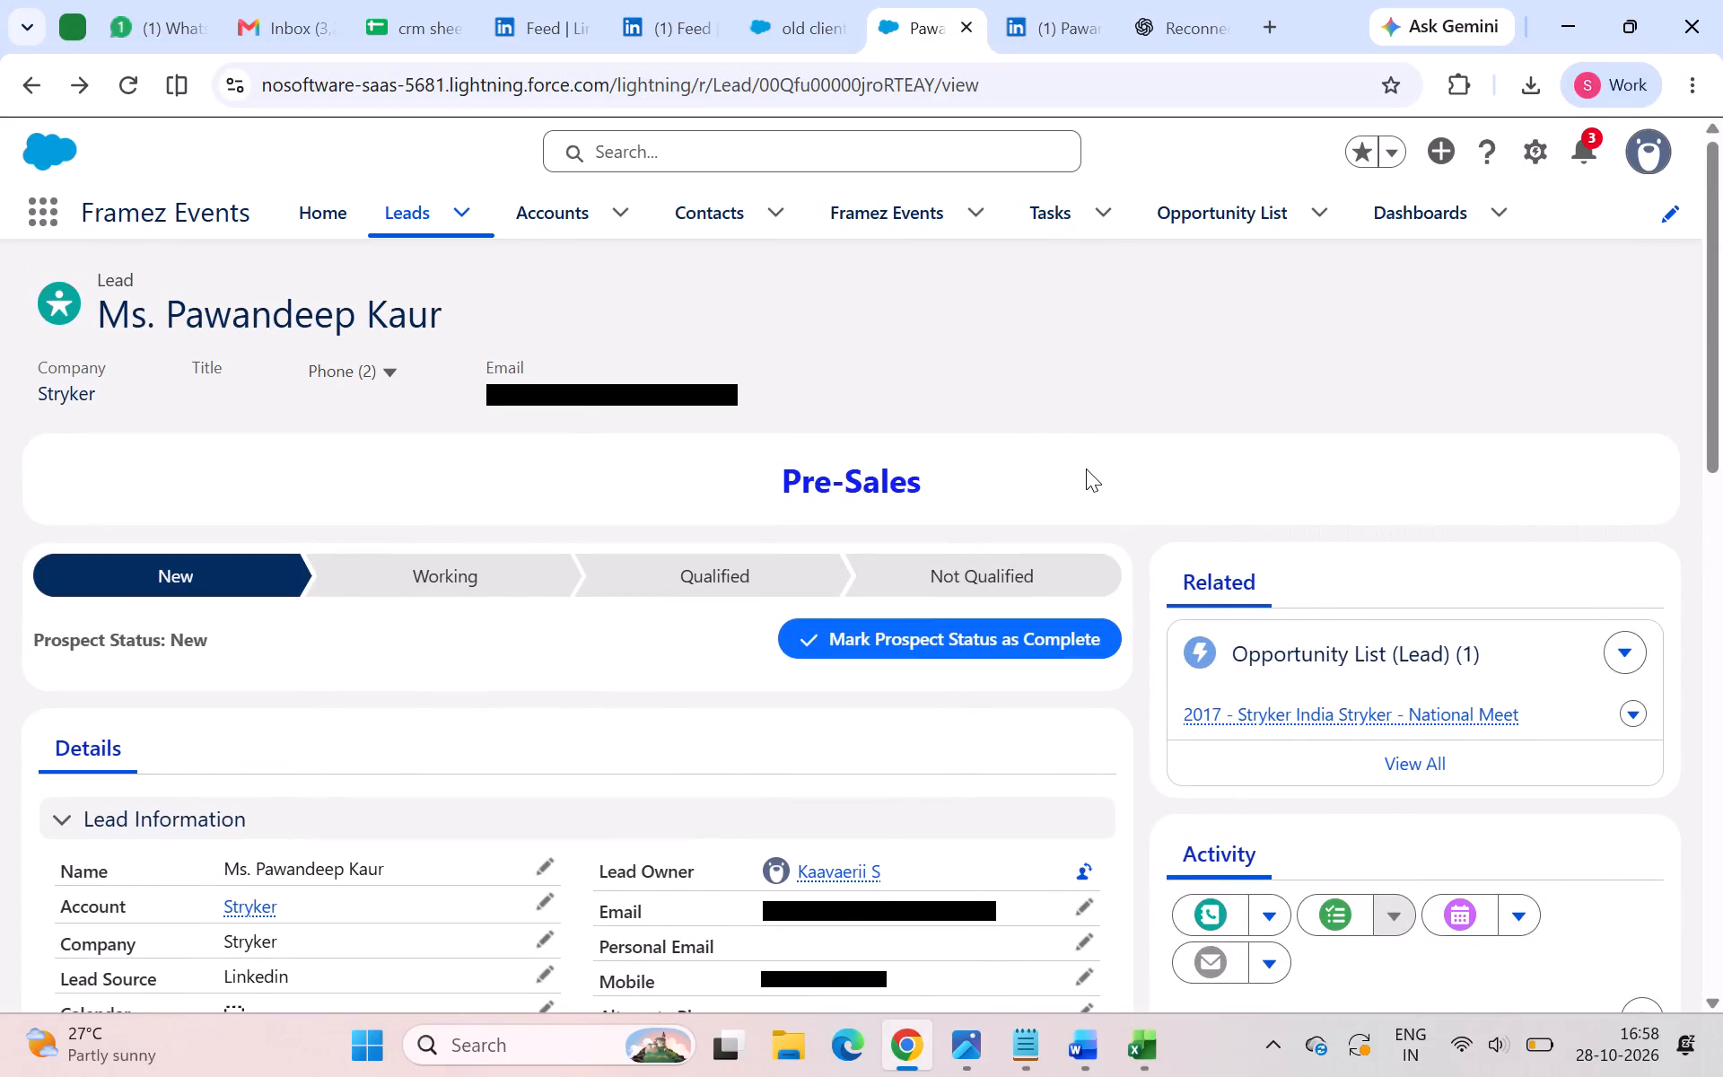